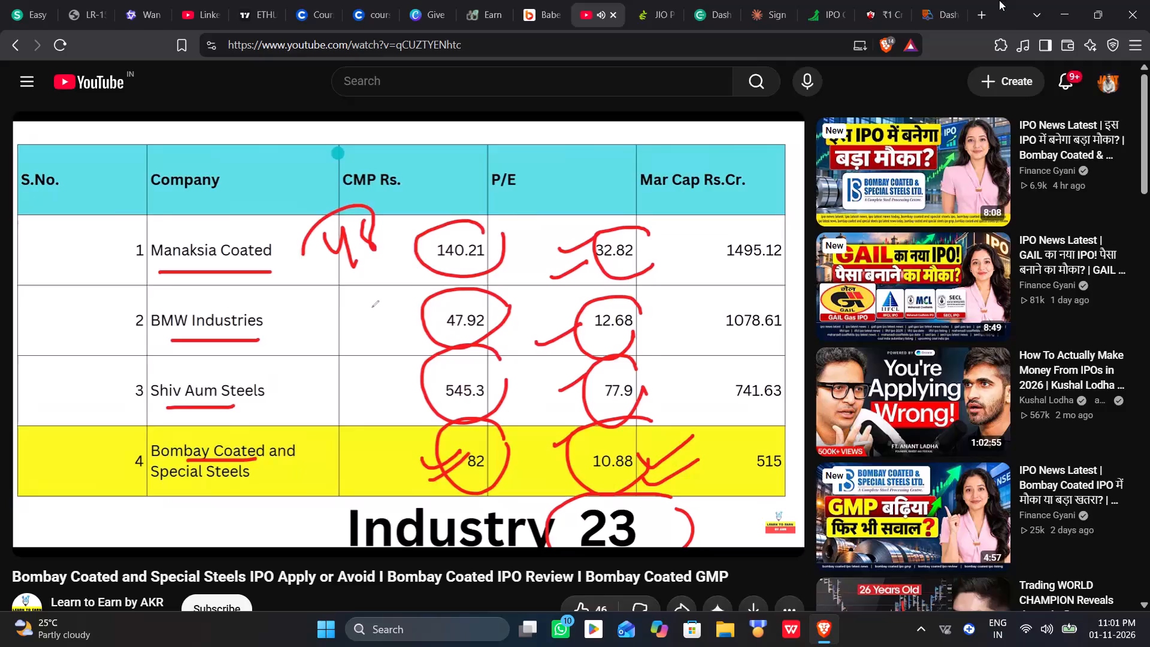
Switch to the BillBilty dashboard and start a new lorry receipt (LR).
click(961, 0)
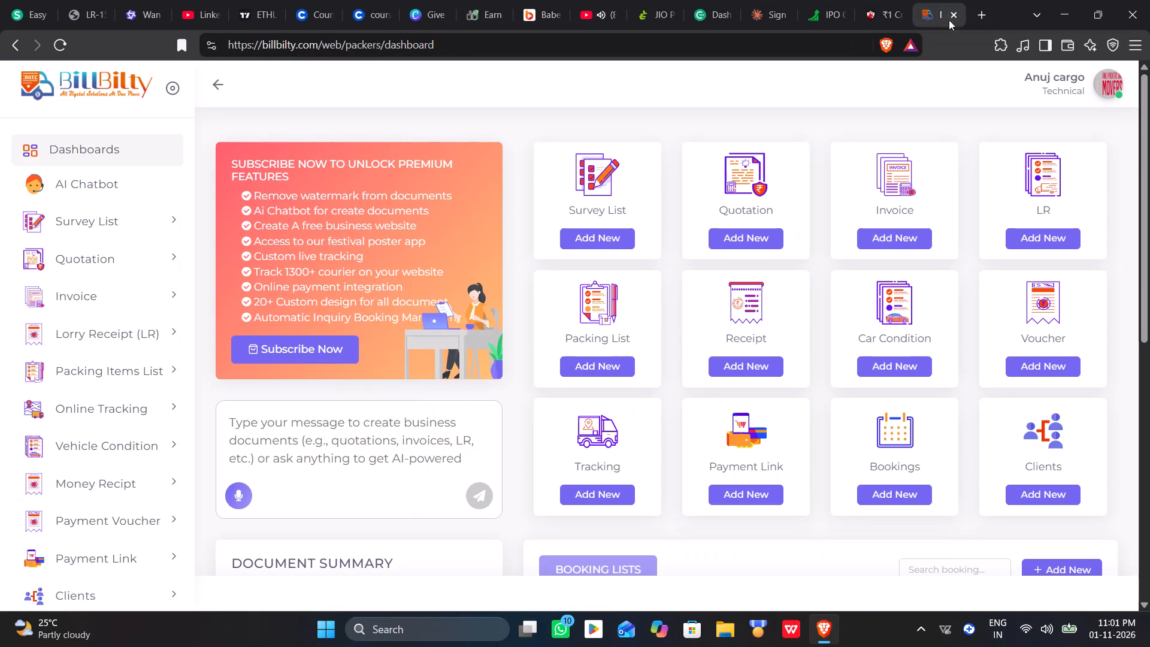
click(1037, 237)
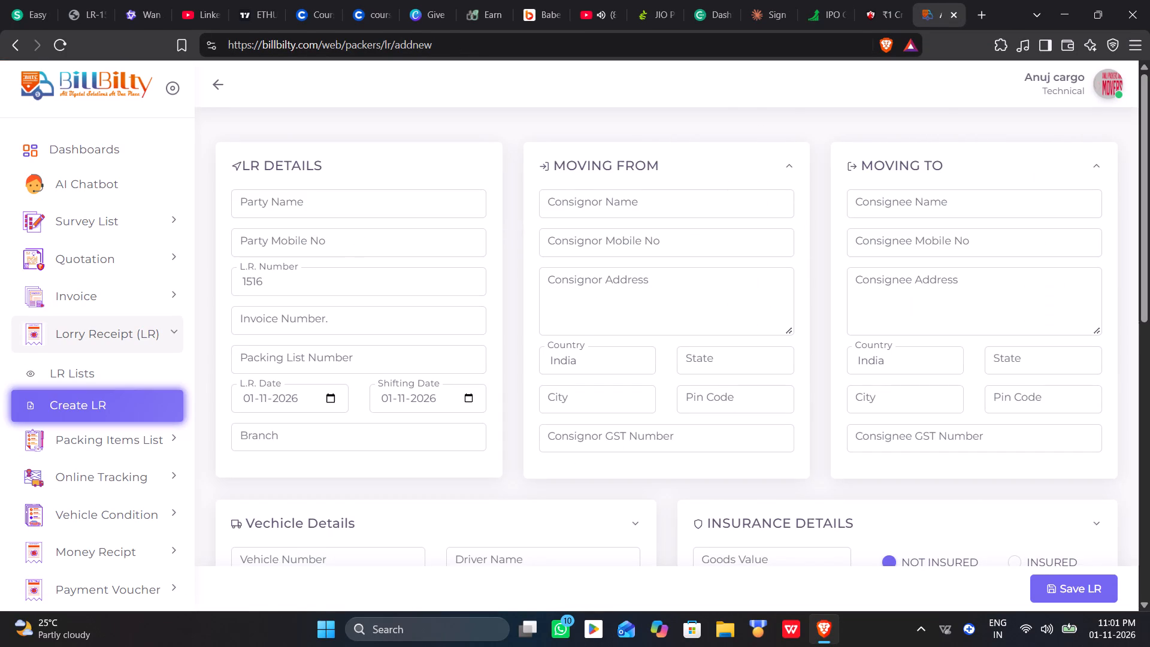
Set the L.R. number to 1515 in the LR details, leaving the invoice and packing list numbers blank.
click(347, 192)
click(328, 240)
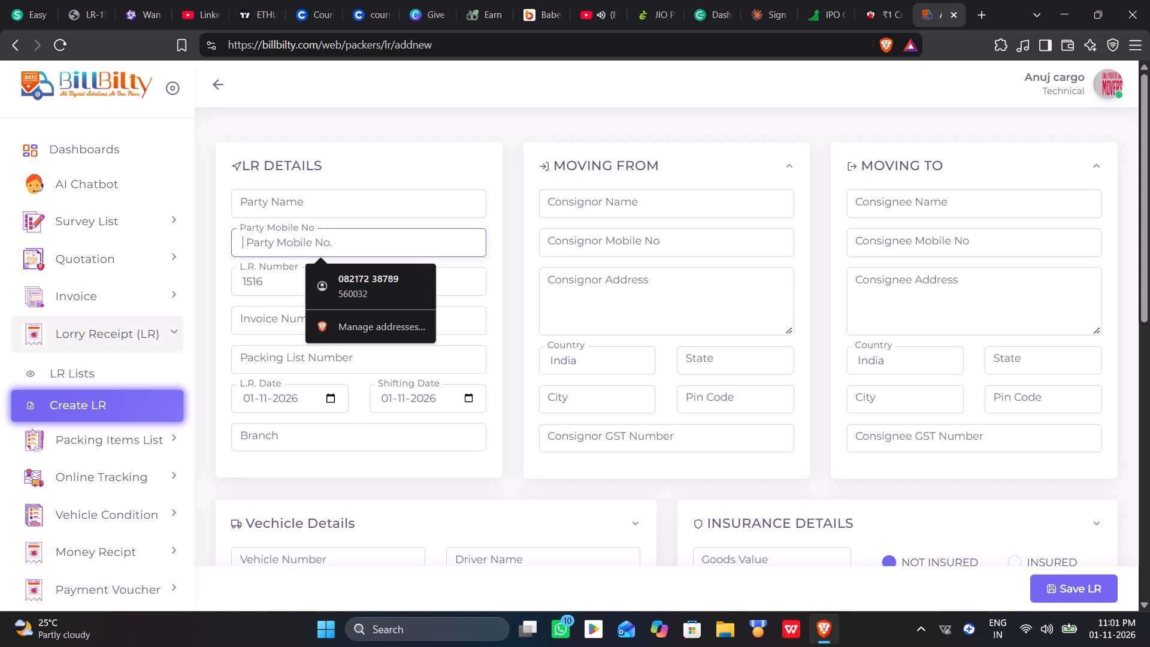
click(292, 282)
key(BackSpace)
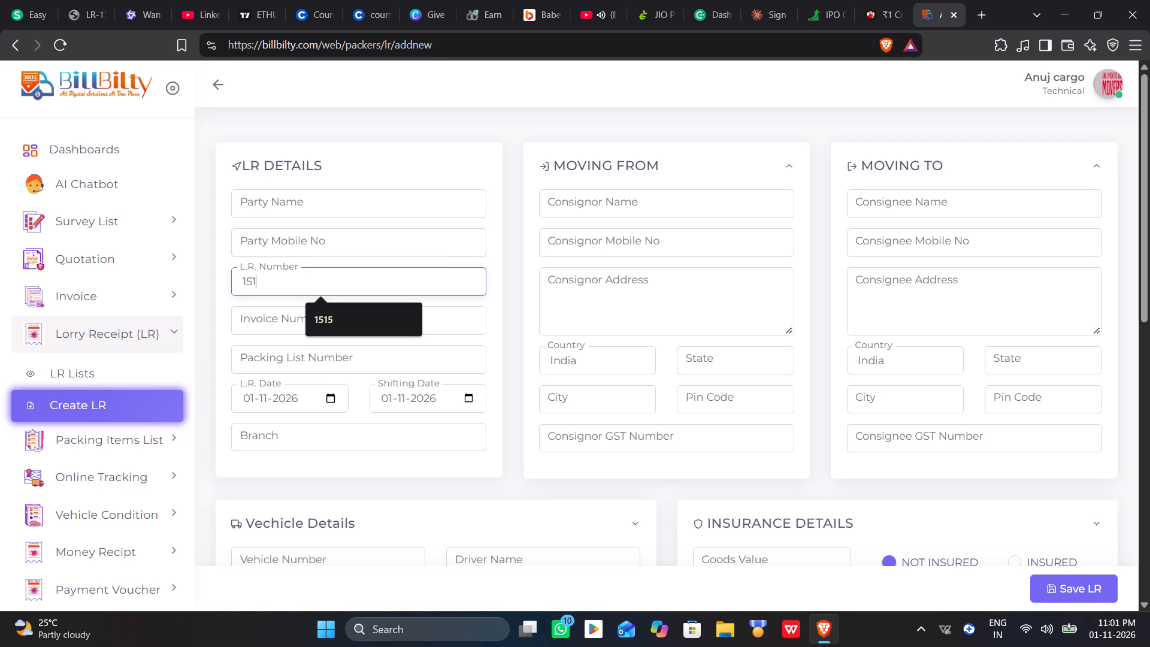
key(5)
click(285, 322)
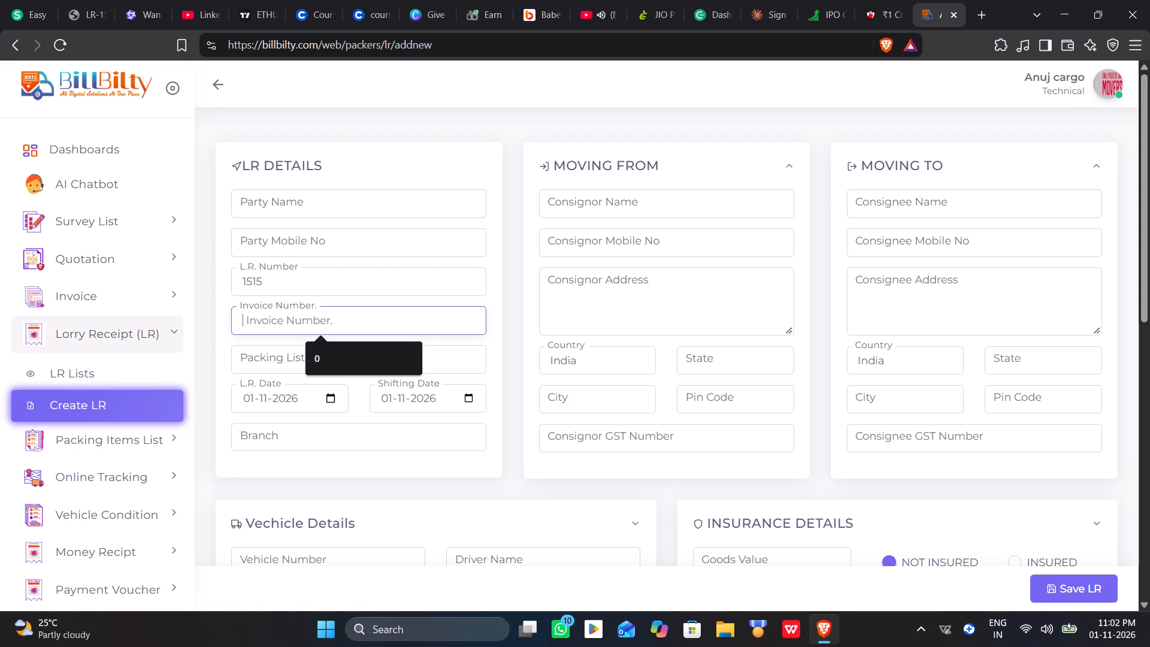
click(287, 354)
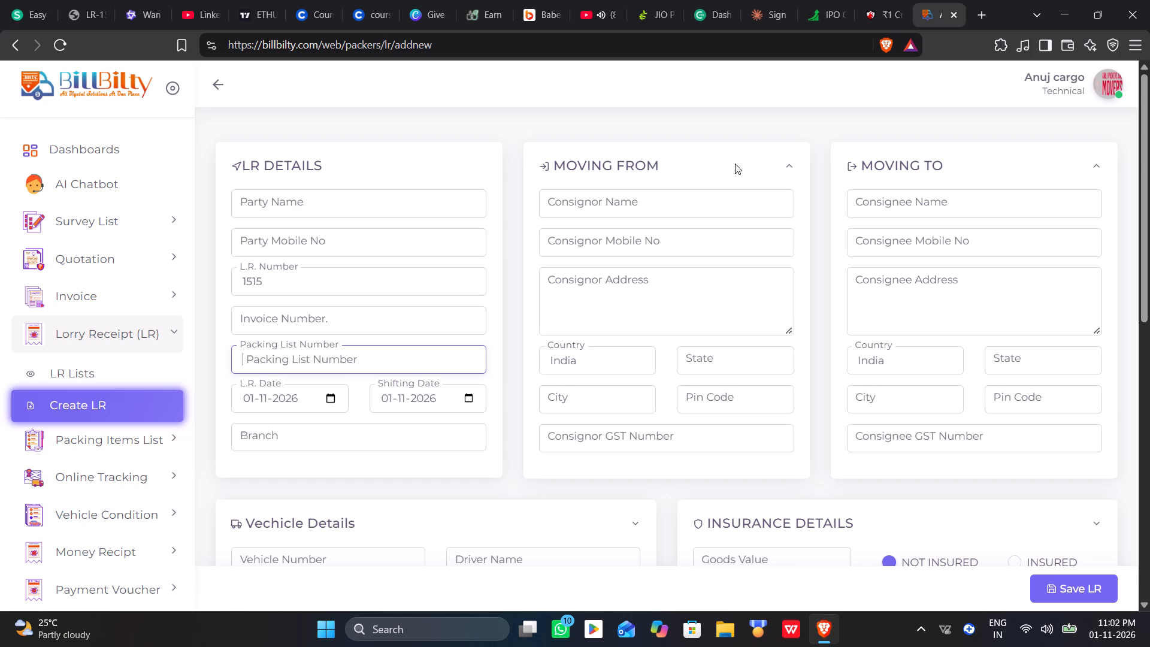
Begin the consignor address entry in the Moving From section.
click(621, 282)
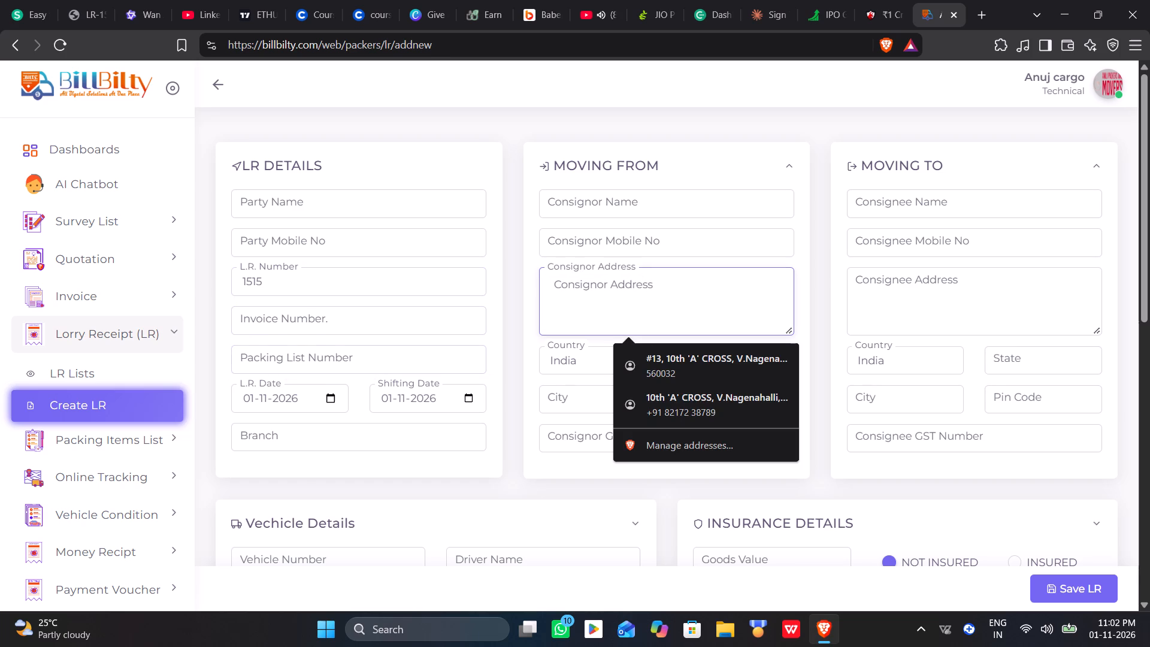
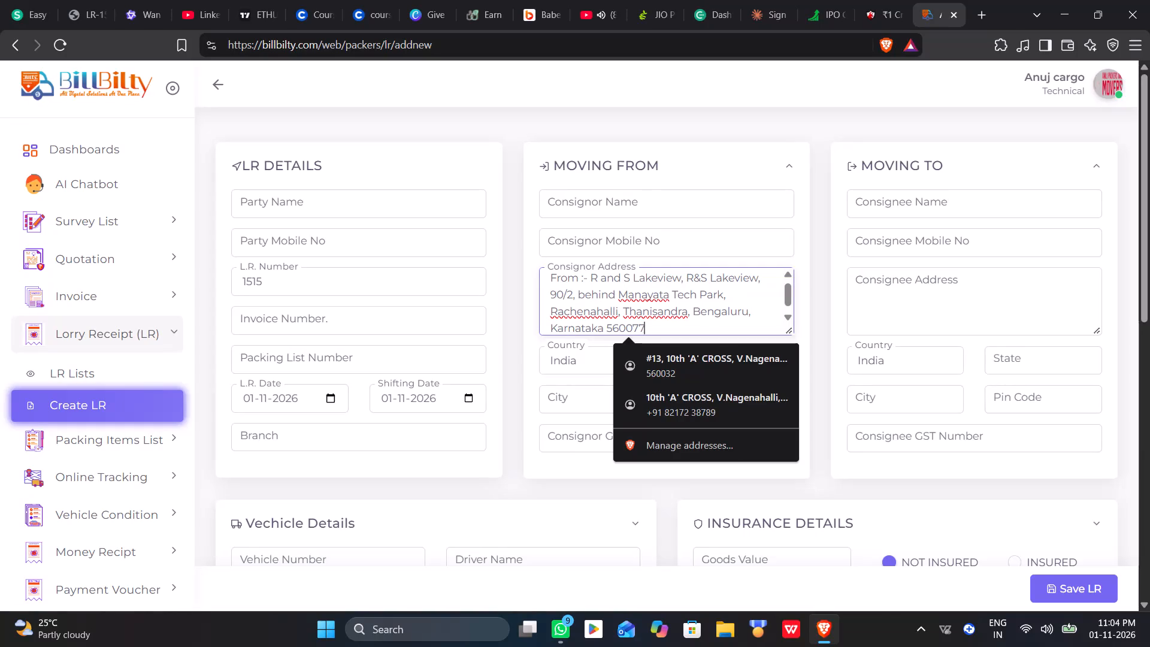
Set the consignor's state to Karnataka in the Moving From section.
click(574, 400)
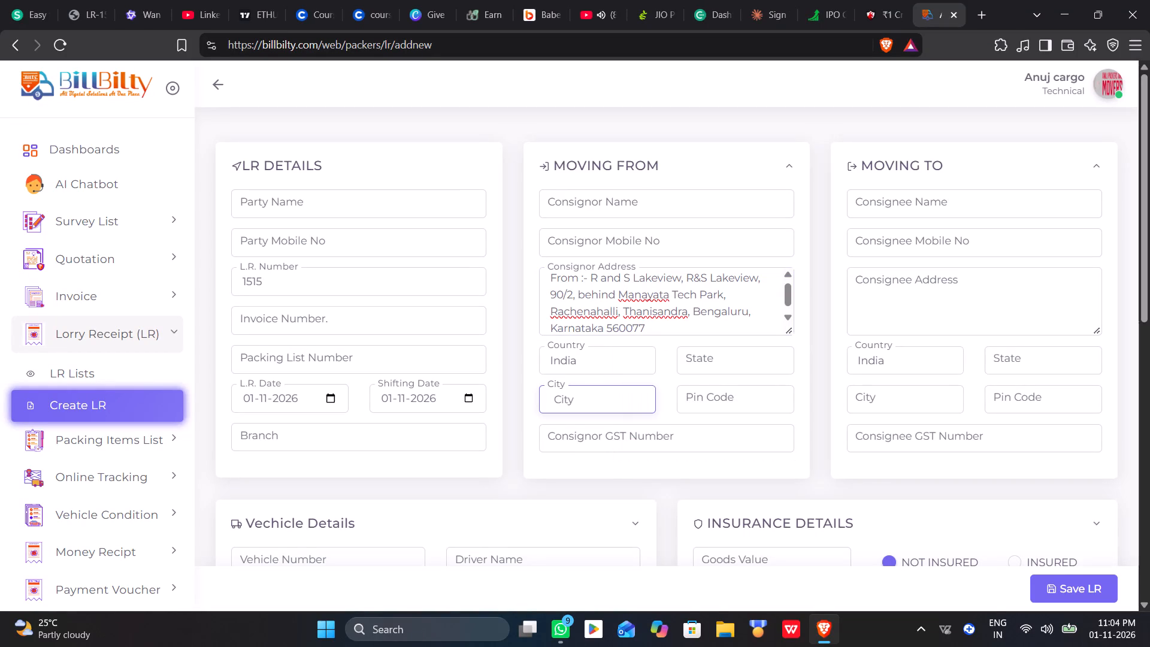
click(728, 360)
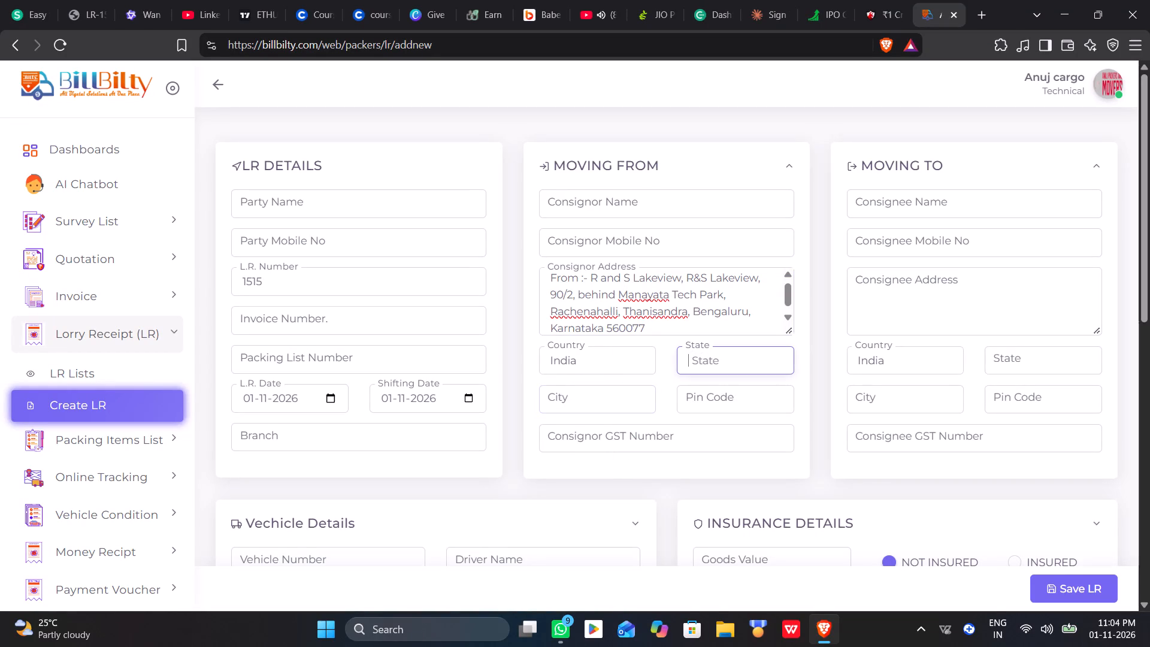
text(ka)
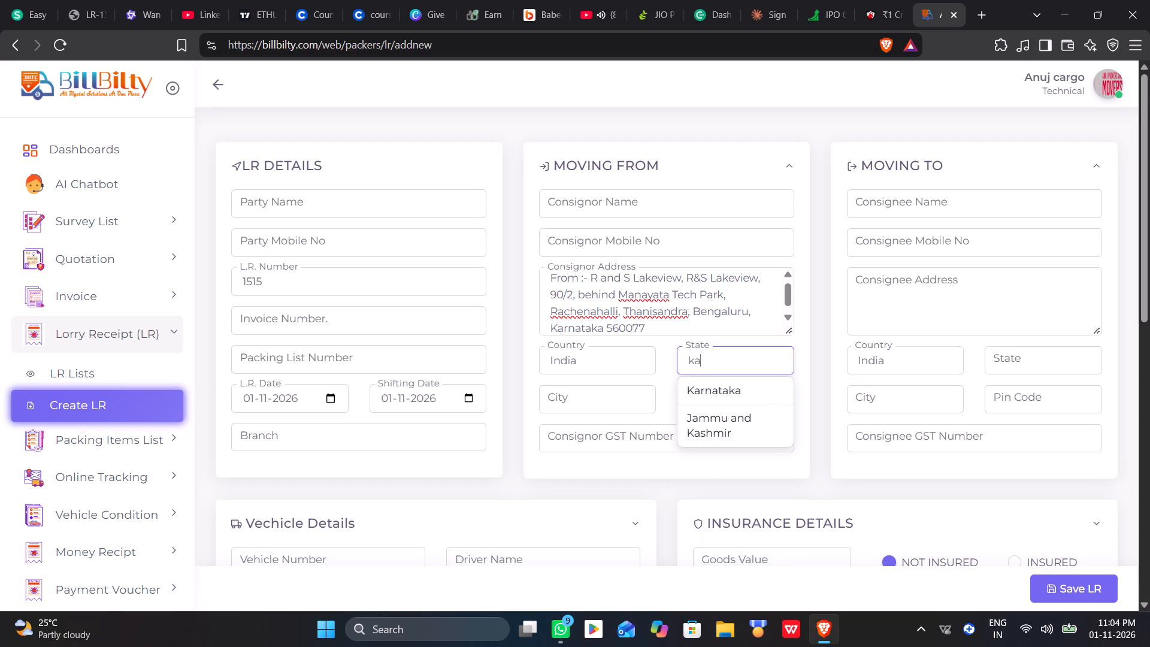
click(750, 390)
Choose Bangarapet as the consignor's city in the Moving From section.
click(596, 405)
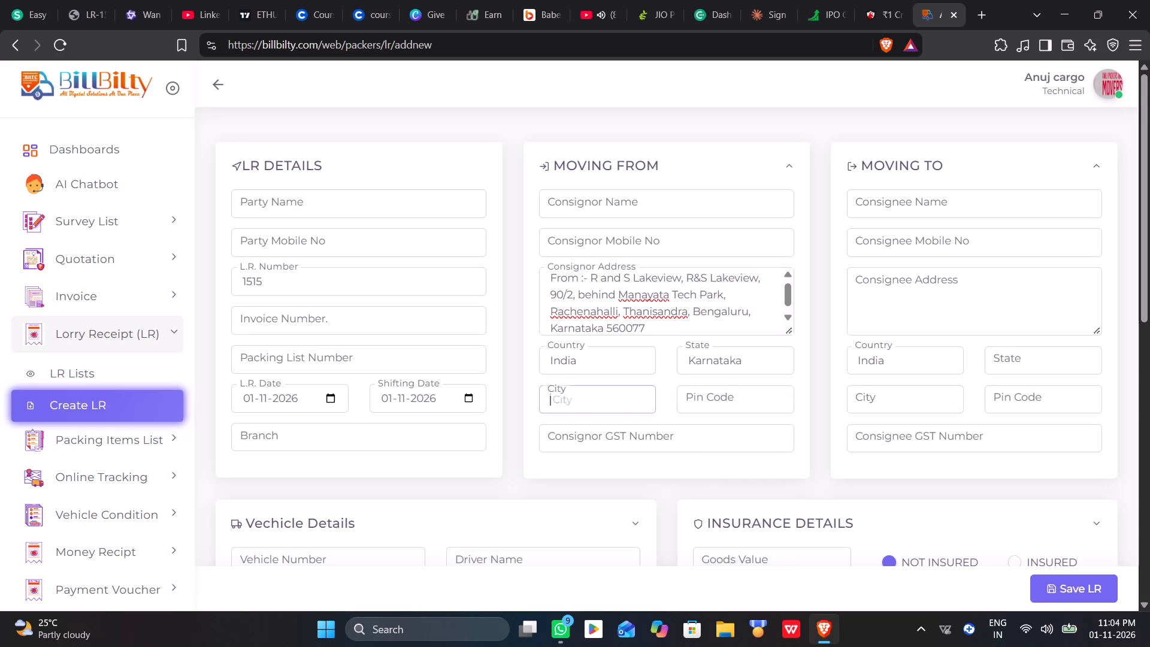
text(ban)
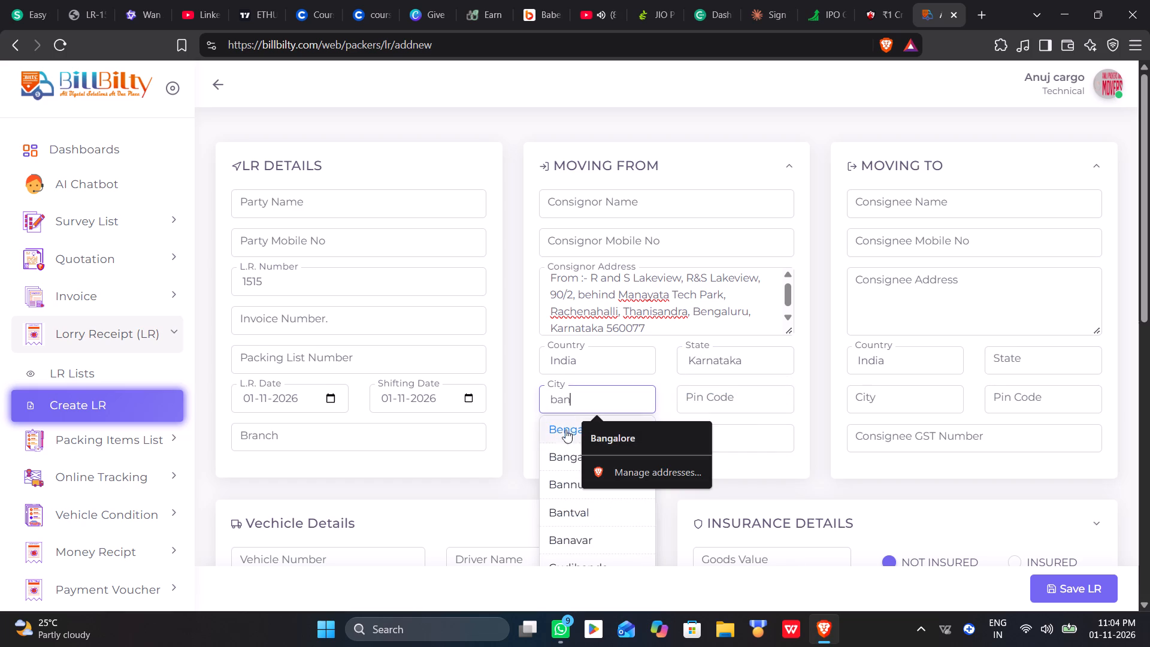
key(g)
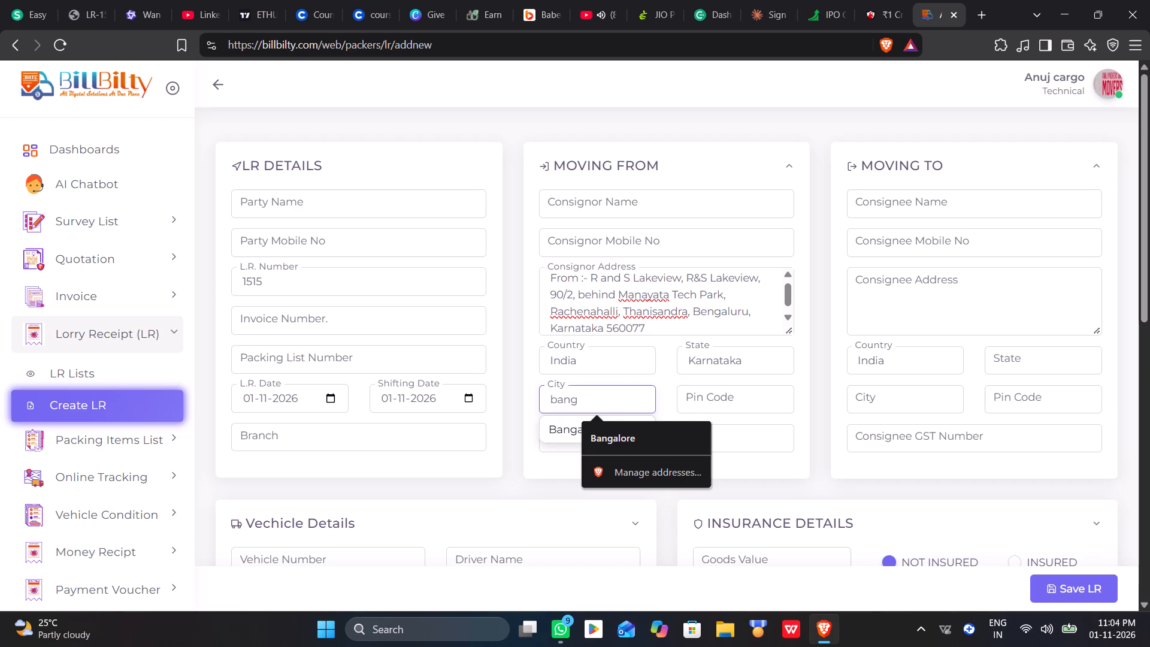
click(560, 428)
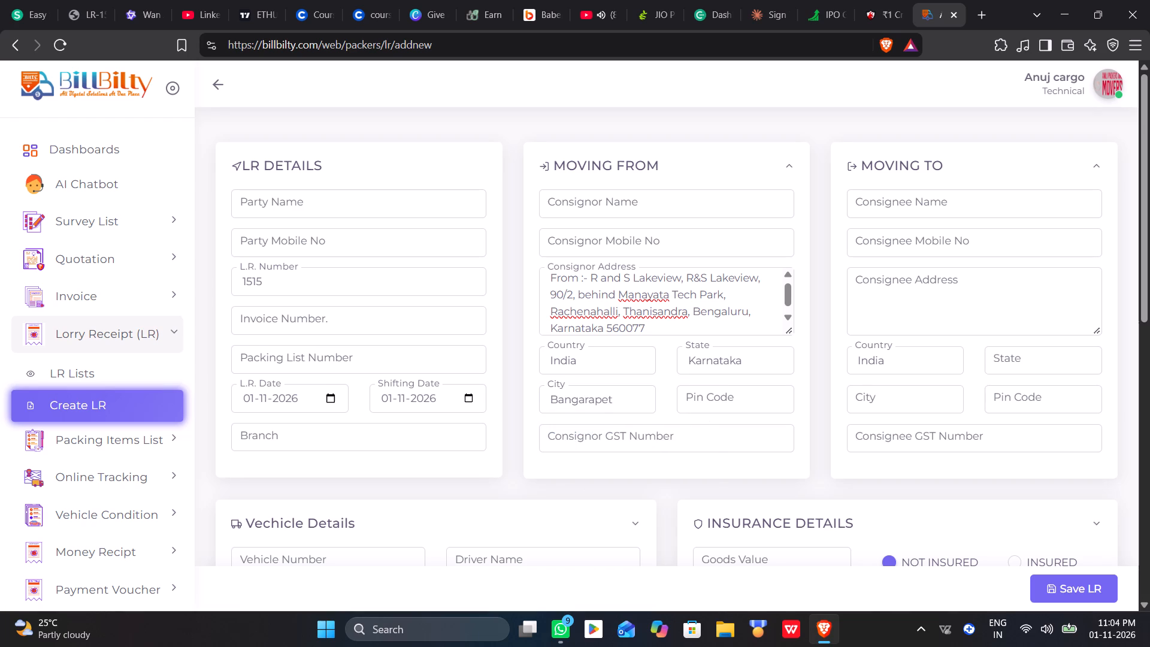
Replace the consignor's city with Bengaluru in the Moving From section.
click(615, 400)
key(BackSpace)
key(BackSpace)
key(BackSpace)
key(BackSpace)
key(BackSpace)
key(BackSpace)
key(BackSpace)
key(BackSpace)
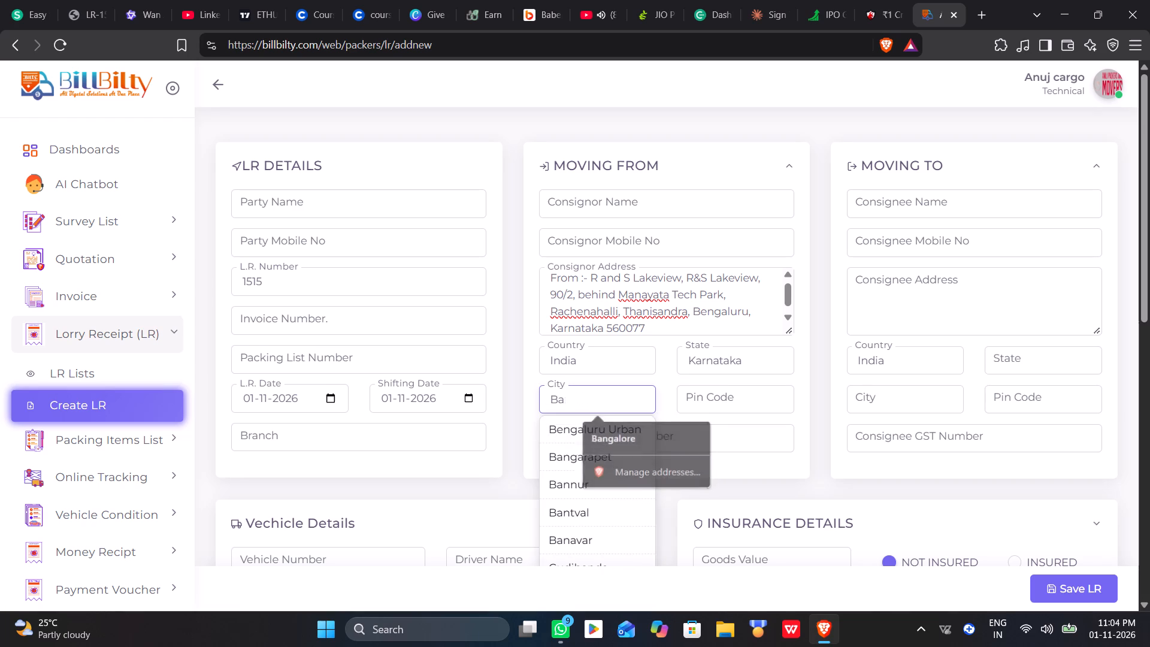
key(BackSpace)
text(en)
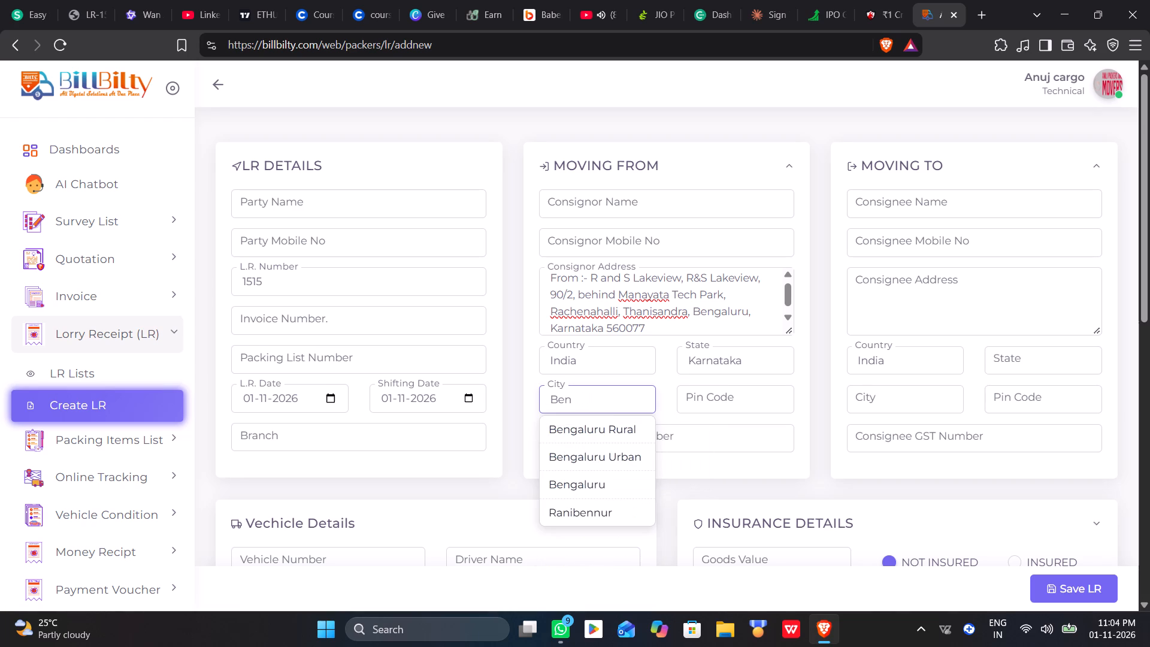
click(616, 488)
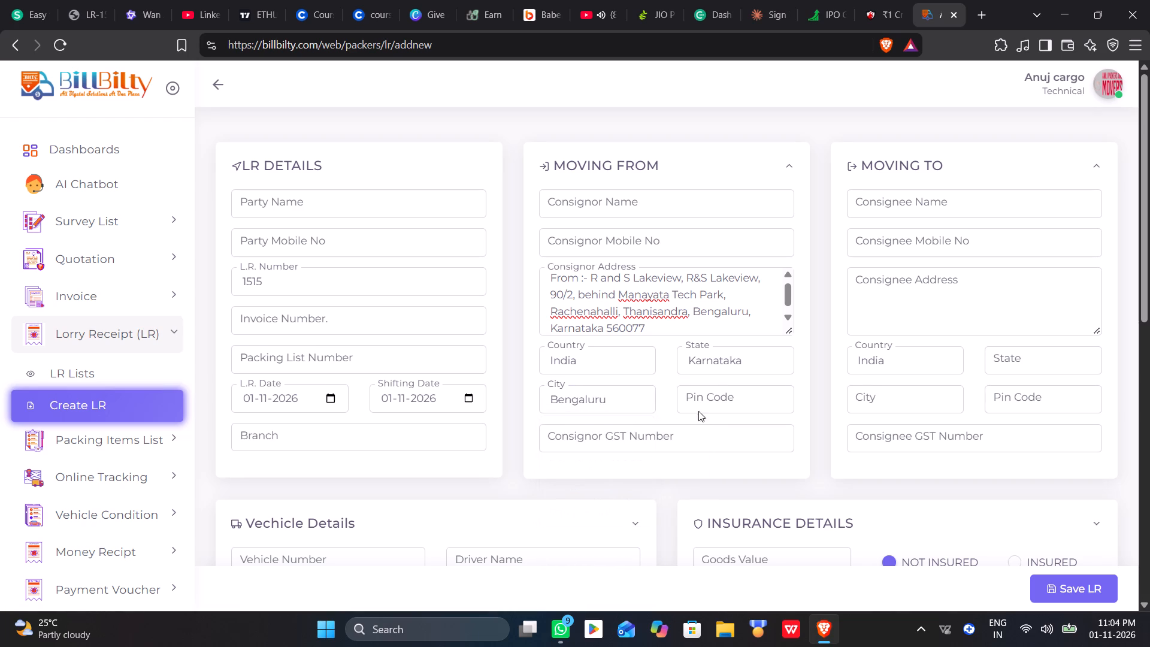
Copy the postal code from the consignor address into the consignor's Pin Code field.
double_click(624, 327)
key(ctrl+c)
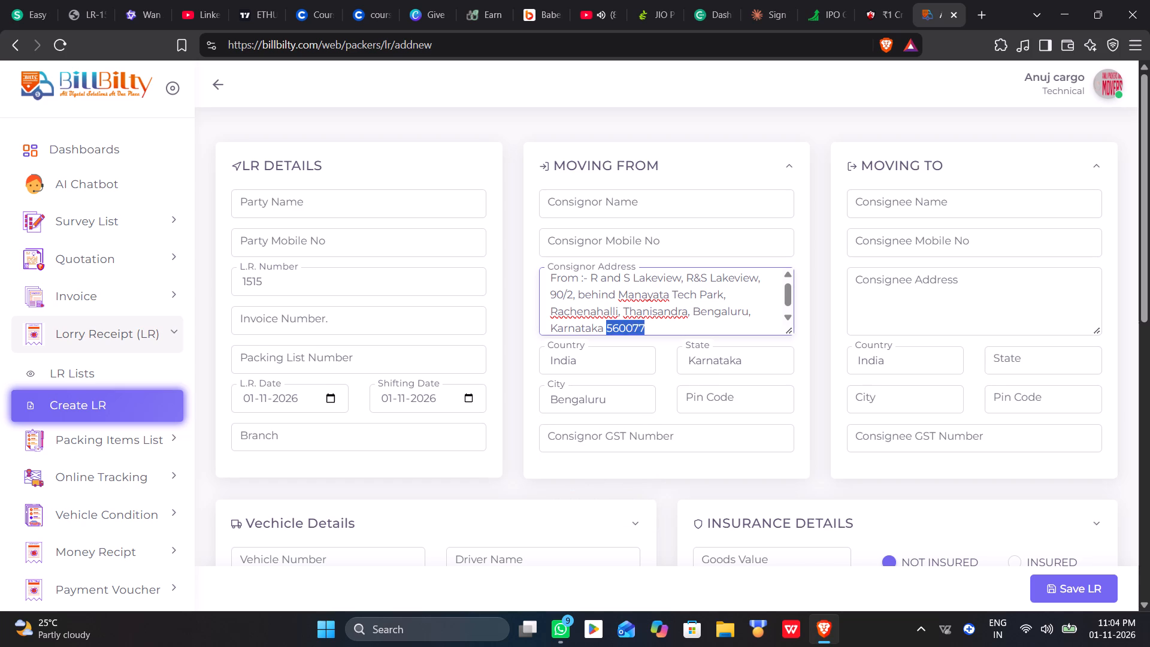
click(713, 399)
key(ctrl+v)
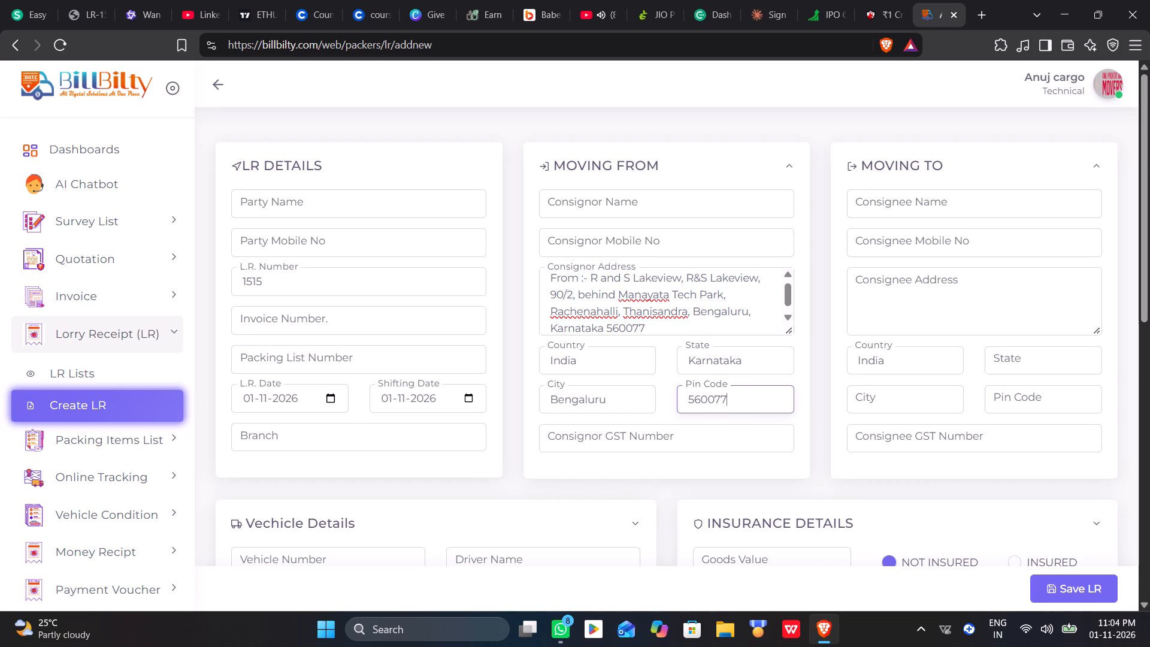
Remove the "From :-" prefix from the start of the consignor address.
scroll(677, 310, down, 1)
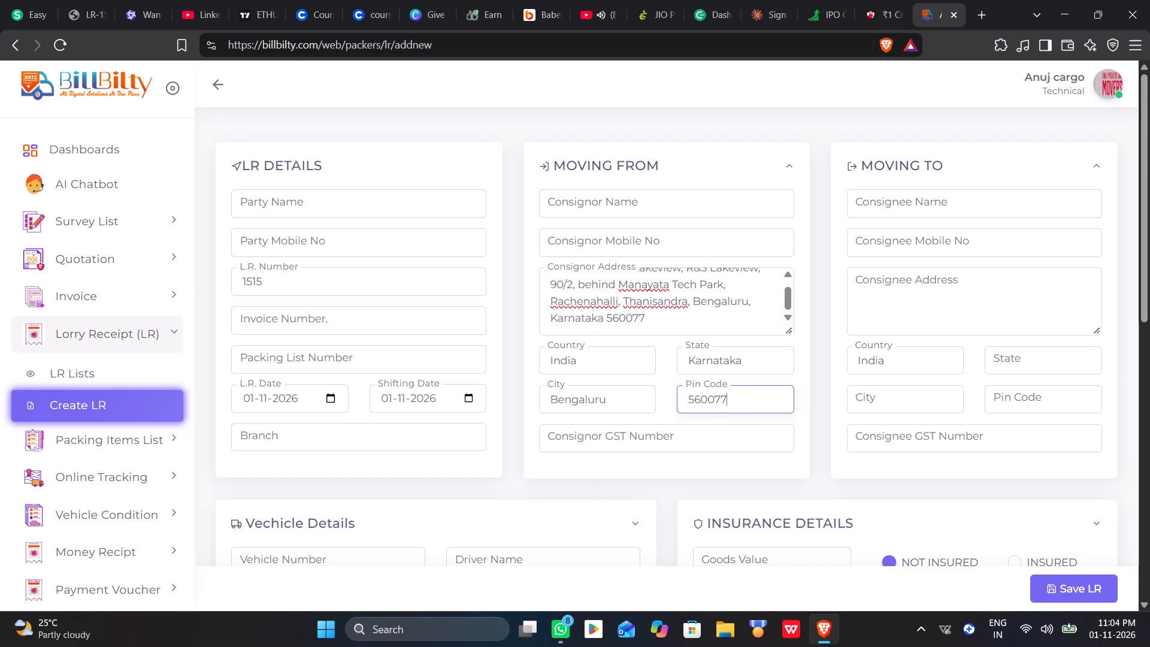
scroll(677, 310, down, 1)
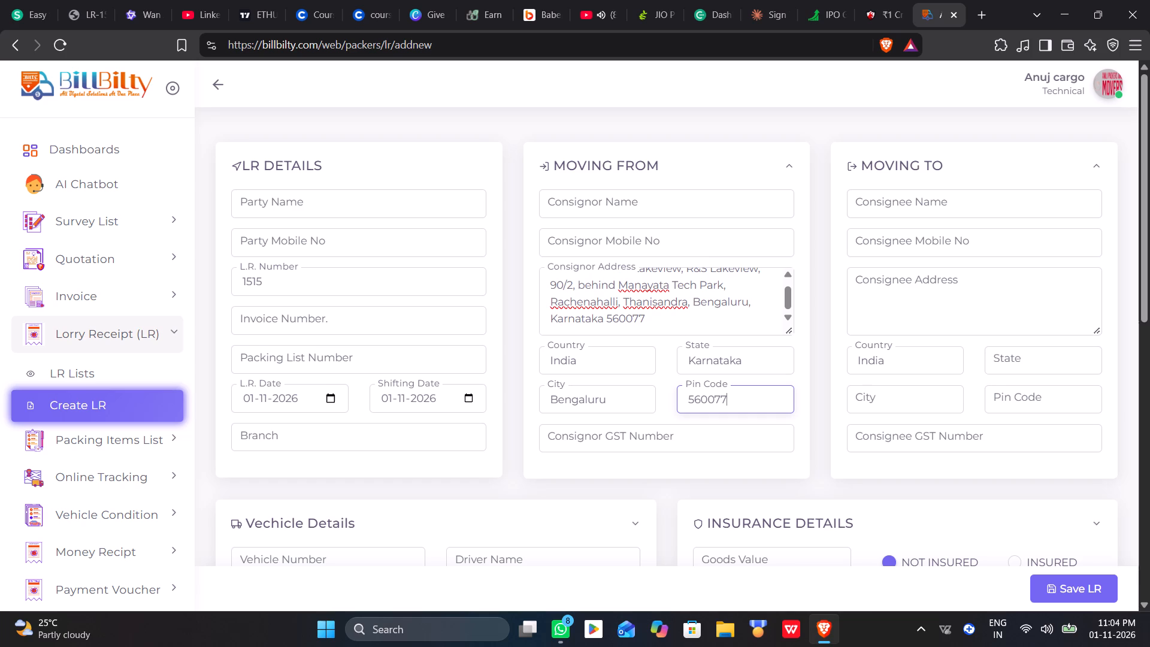
scroll(634, 310, up, 1)
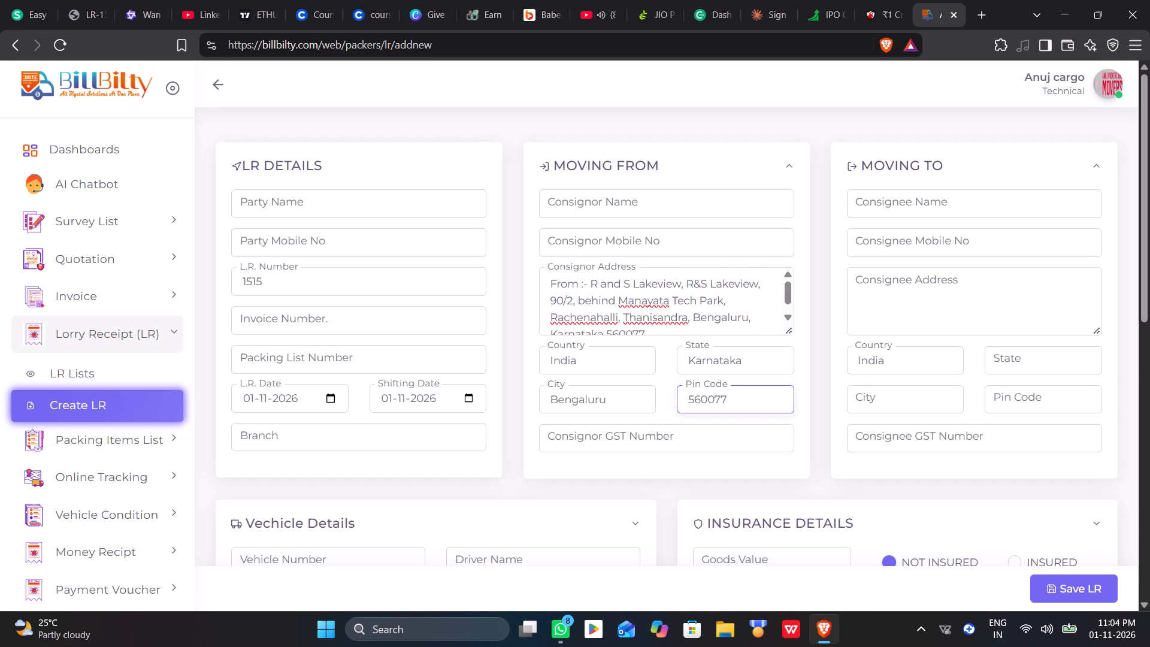
scroll(634, 310, up, 2)
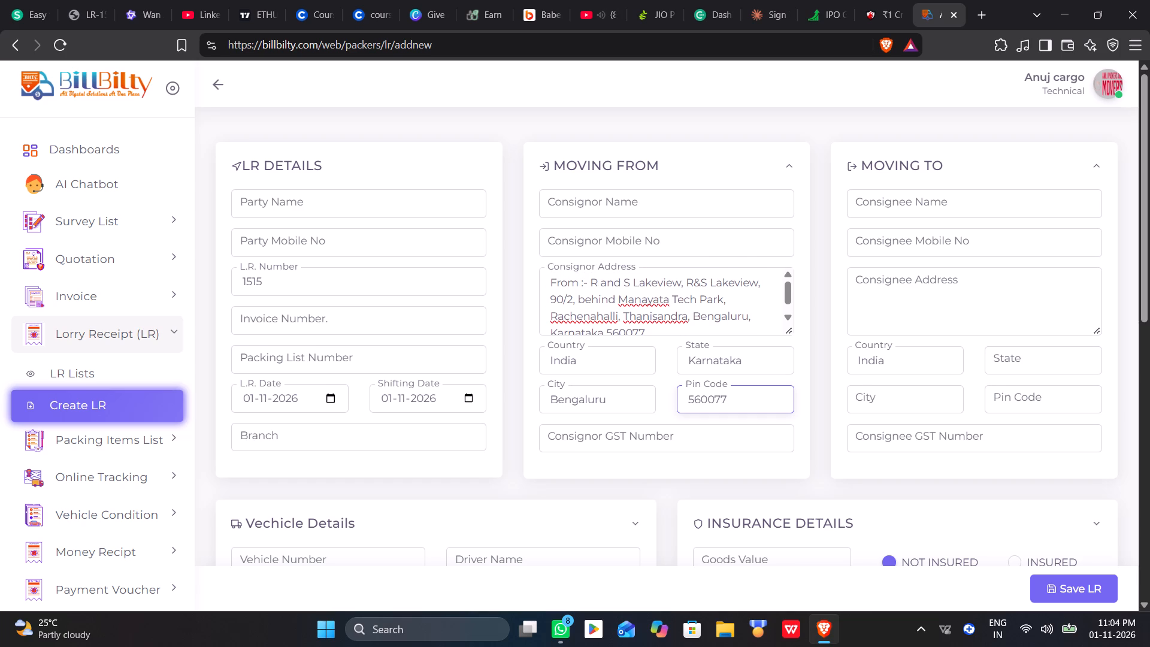
click(591, 281)
key(BackSpace)
key(BackSpace)
key(BackSpace)
key(BackSpace)
key(BackSpace)
key(BackSpace)
key(BackSpace)
key(BackSpace)
key(BackSpace)
key(BackSpace)
key(BackSpace)
key(BackSpace)
key(BackSpace)
key(BackSpace)
key(BackSpace)
key(BackSpace)
key(BackSpace)
key(BackSpace)
key(BackSpace)
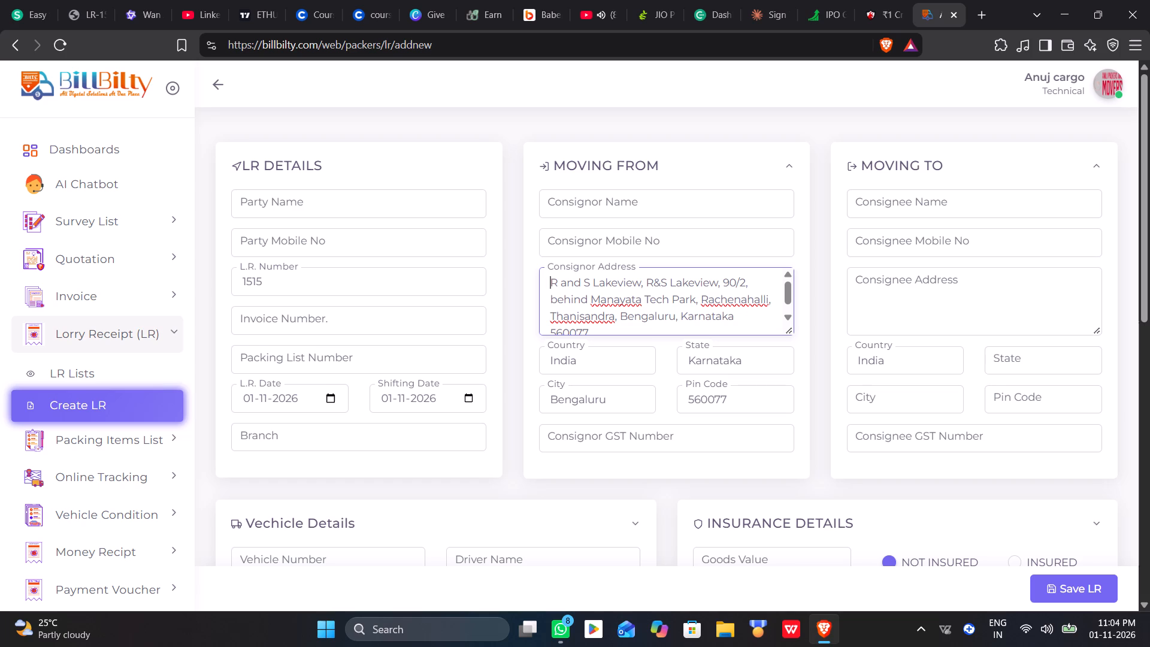
Delete the state and postal code from the end of the consignor address.
drag(680, 315, 703, 353)
key(BackSpace)
key(BackSpace)
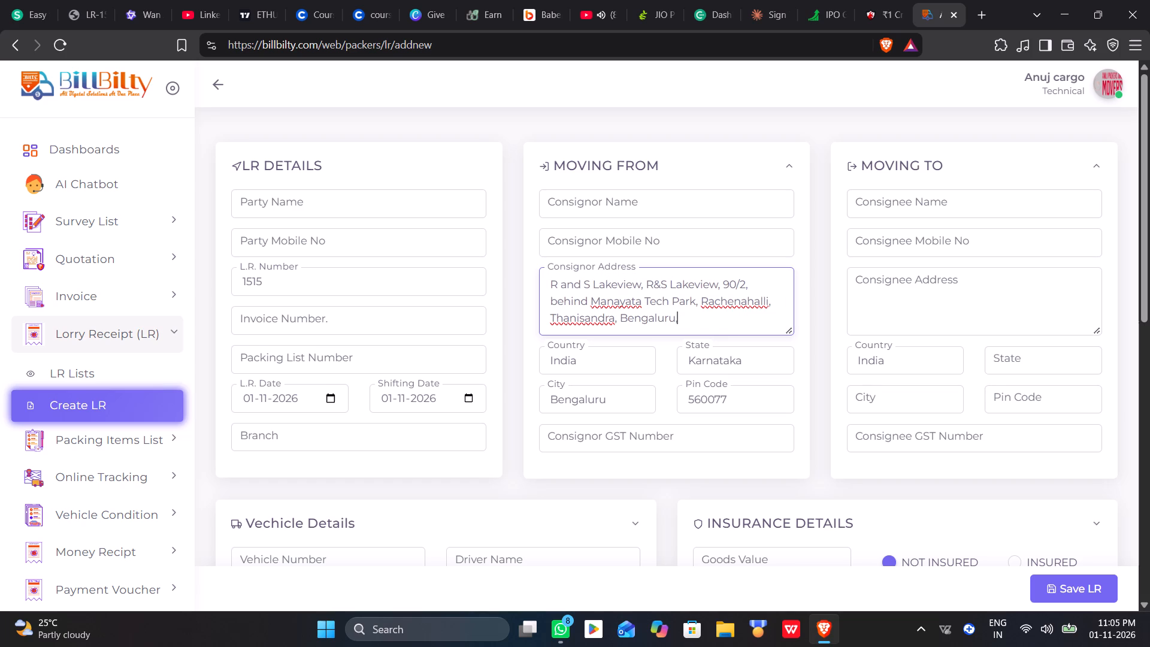
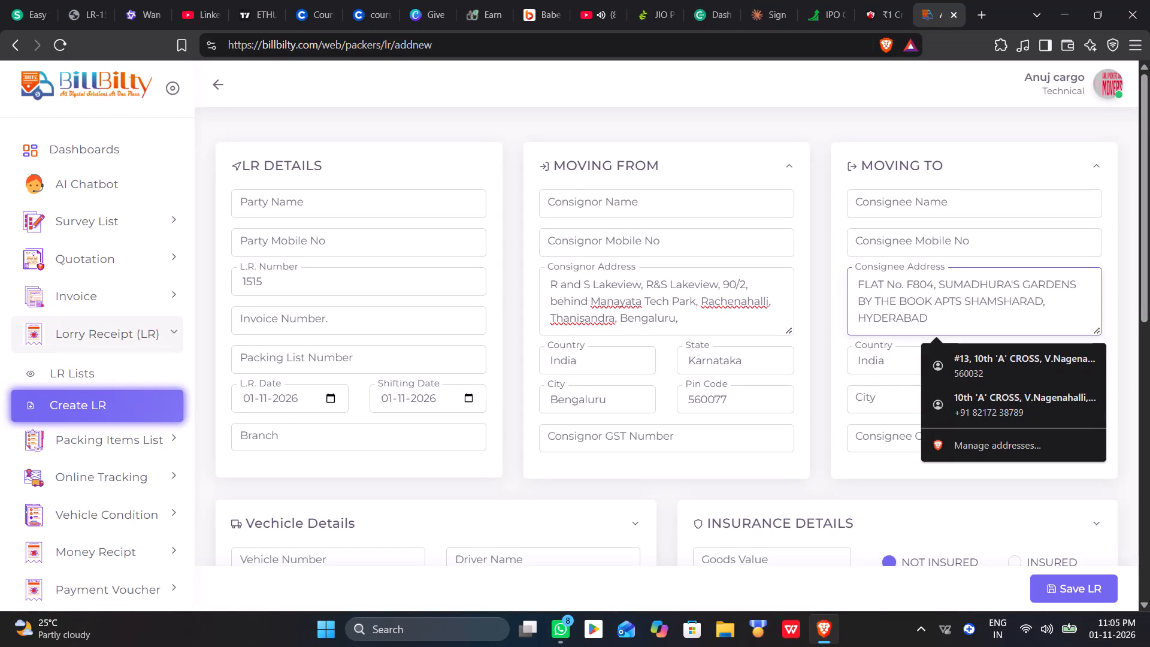
Enter a party name starting with "Pr" in the LR Details section, and select the entered text for replacement.
click(355, 198)
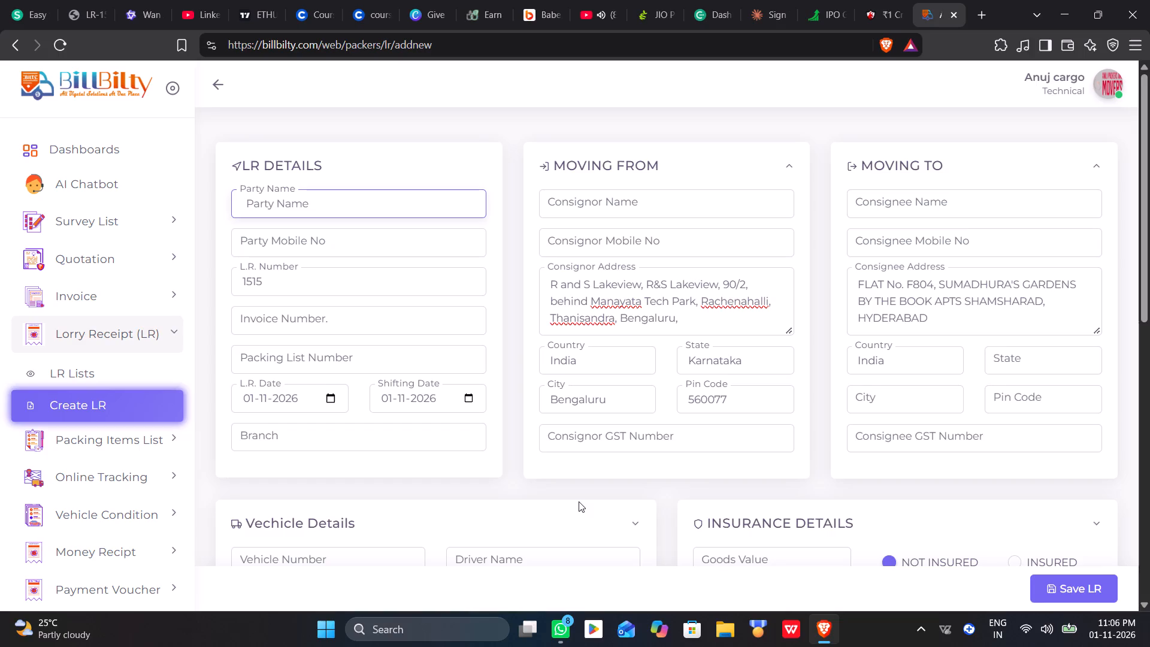
key(shift+p)
key(r)
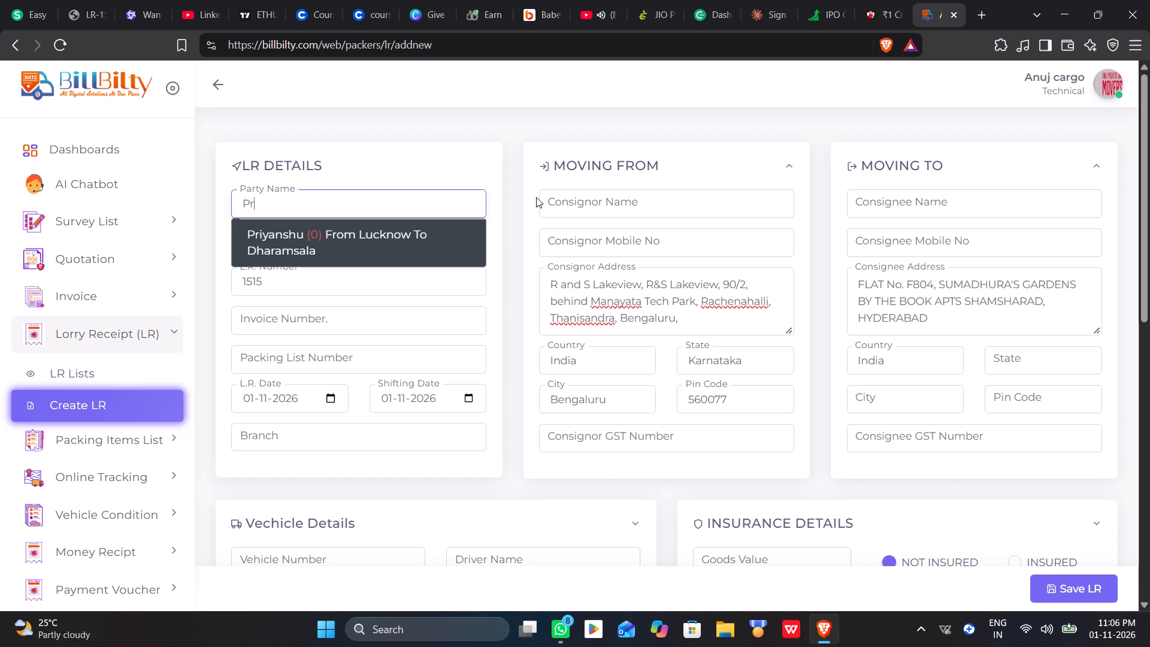
key(ctrl+a)
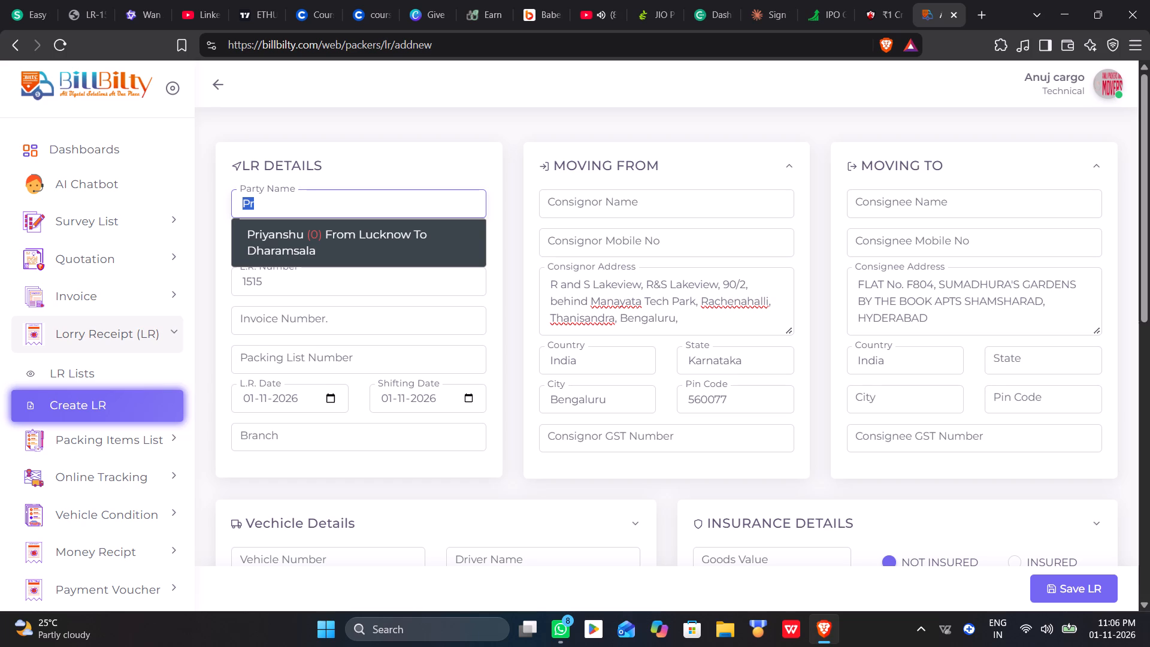
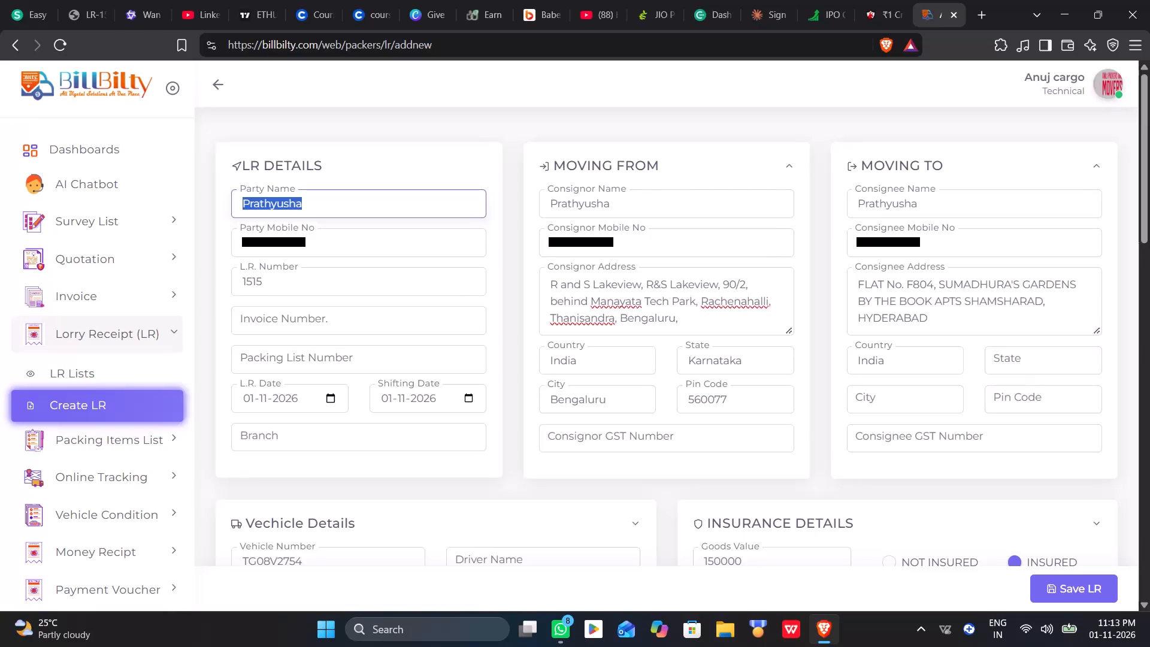
Set the consignee's State to Telangana in the Moving To section.
click(1012, 367)
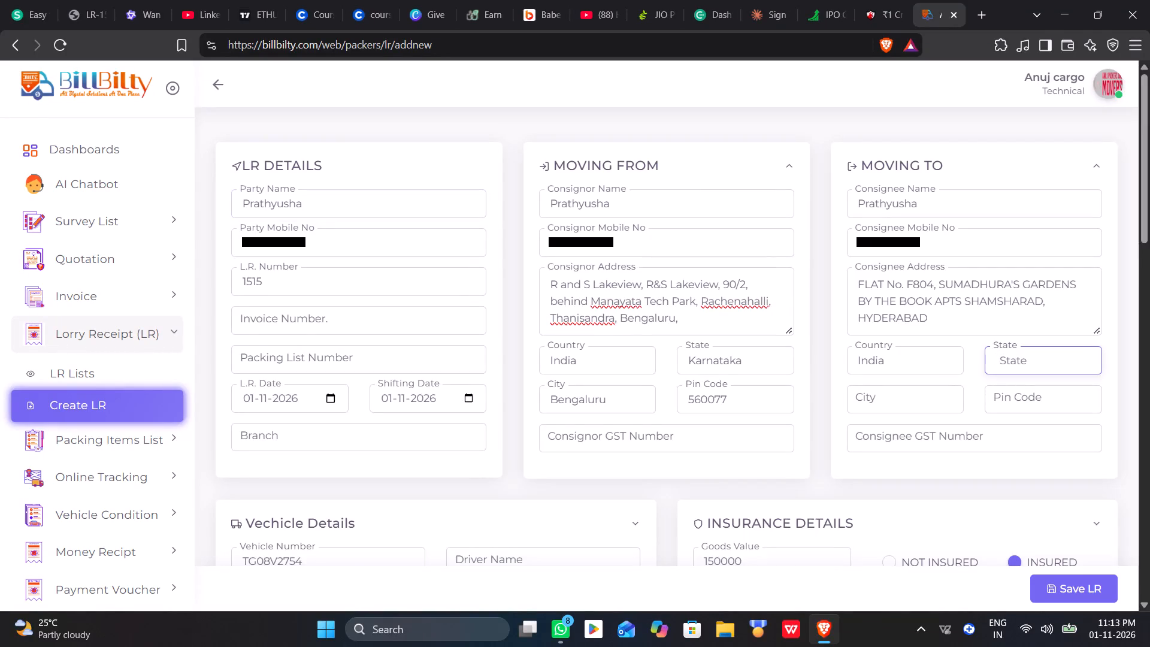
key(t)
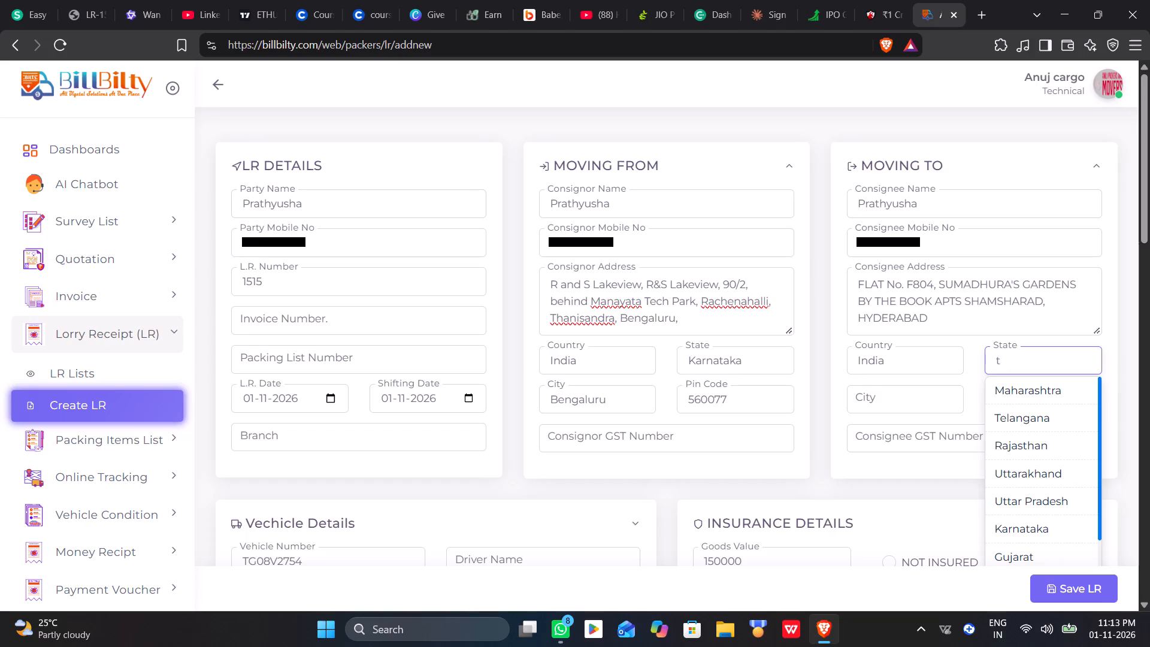
click(1077, 421)
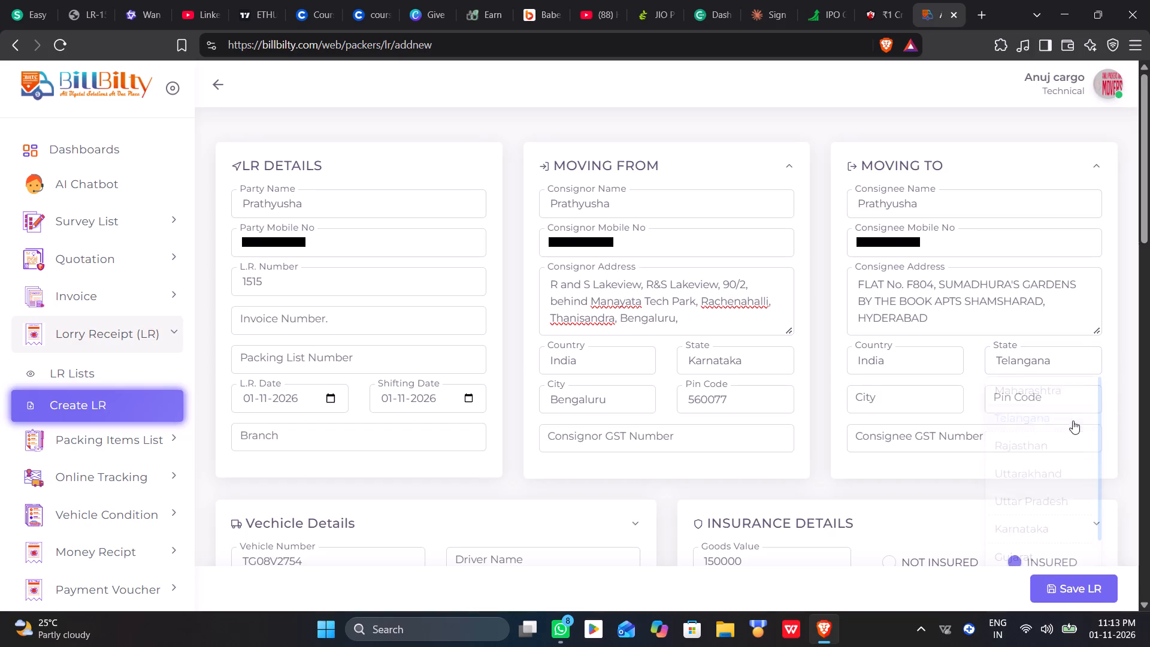
Set the consignee's city to Hyderabad in the Moving To details.
click(910, 400)
text(hy)
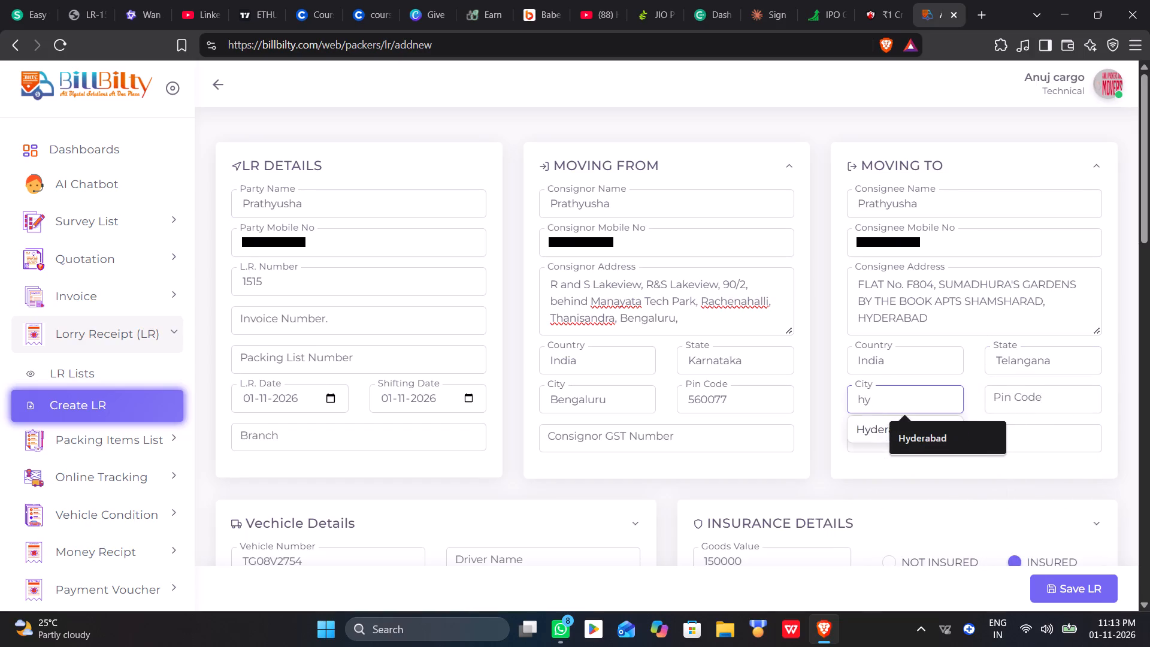
click(858, 429)
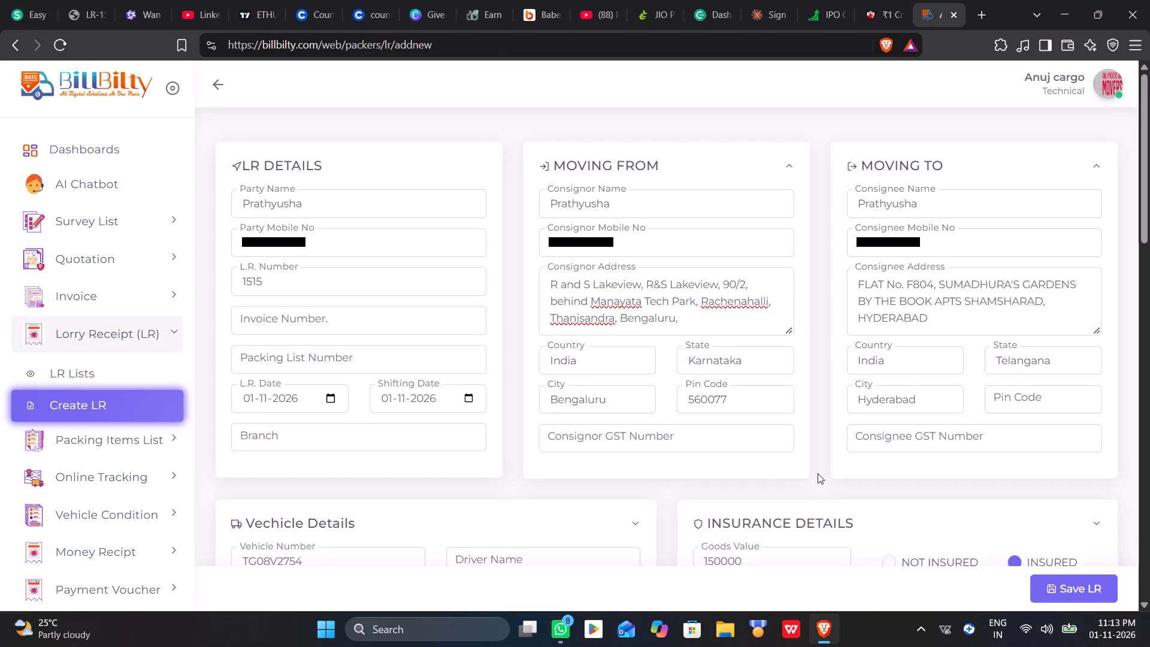
Set the transportation charges to 60000 in Particulars and Charges.
scroll(818, 473, down, 3)
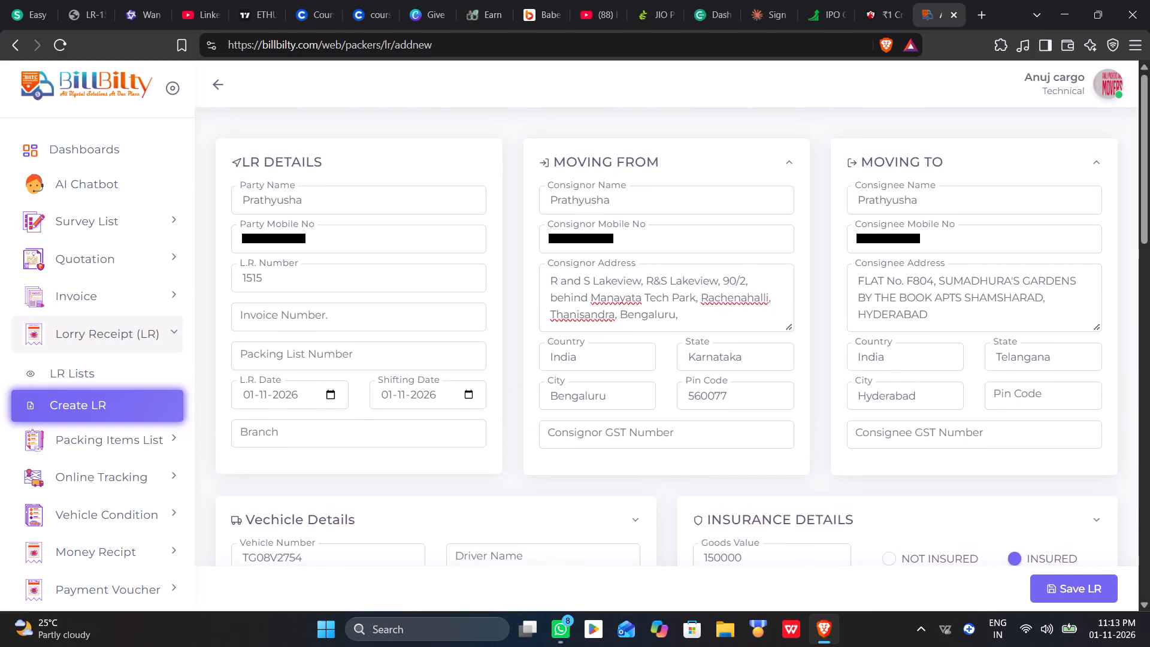
scroll(818, 473, down, 2)
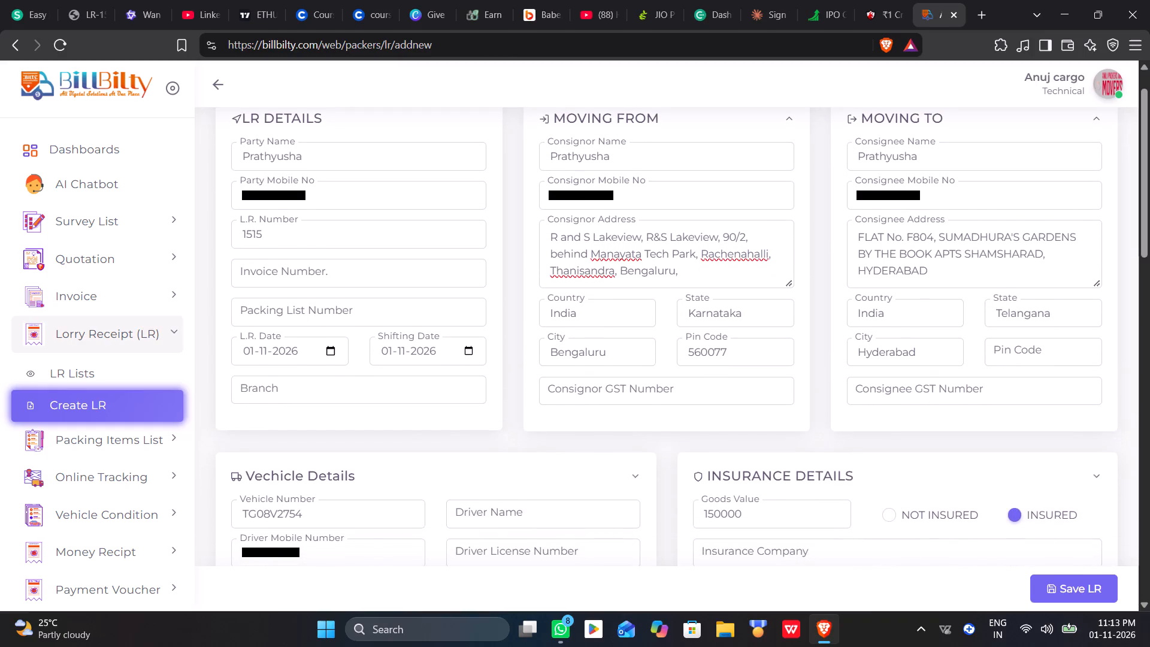
scroll(818, 473, down, 3)
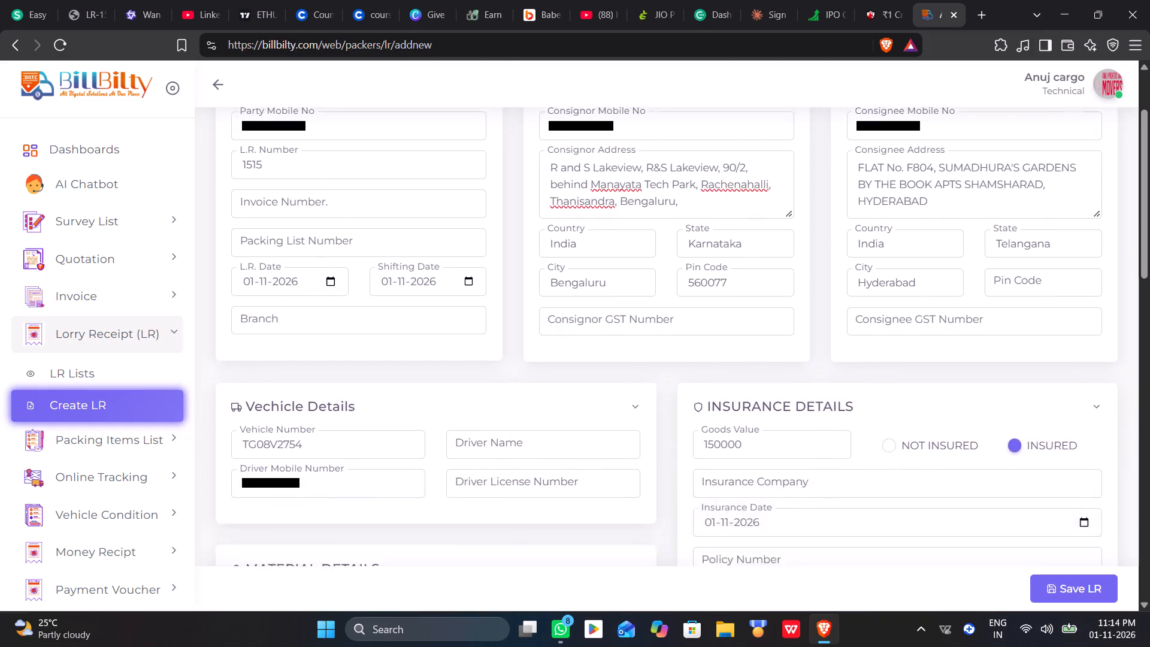
scroll(818, 473, down, 2)
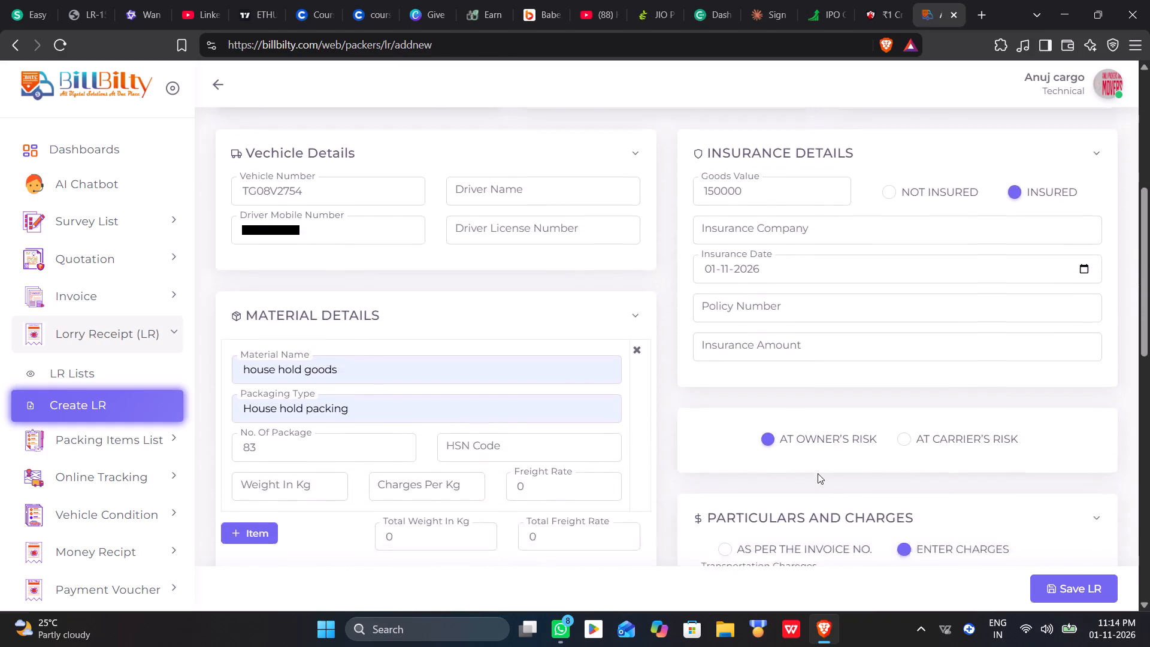
scroll(818, 473, down, 2)
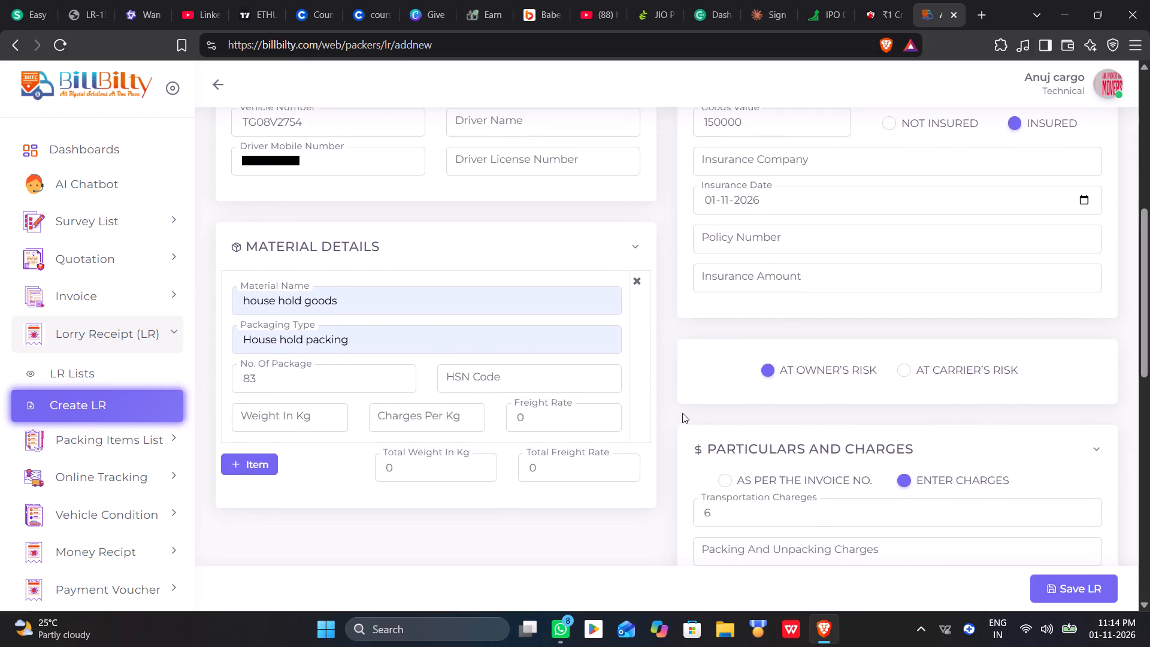
click(682, 413)
scroll(682, 413, down, 2)
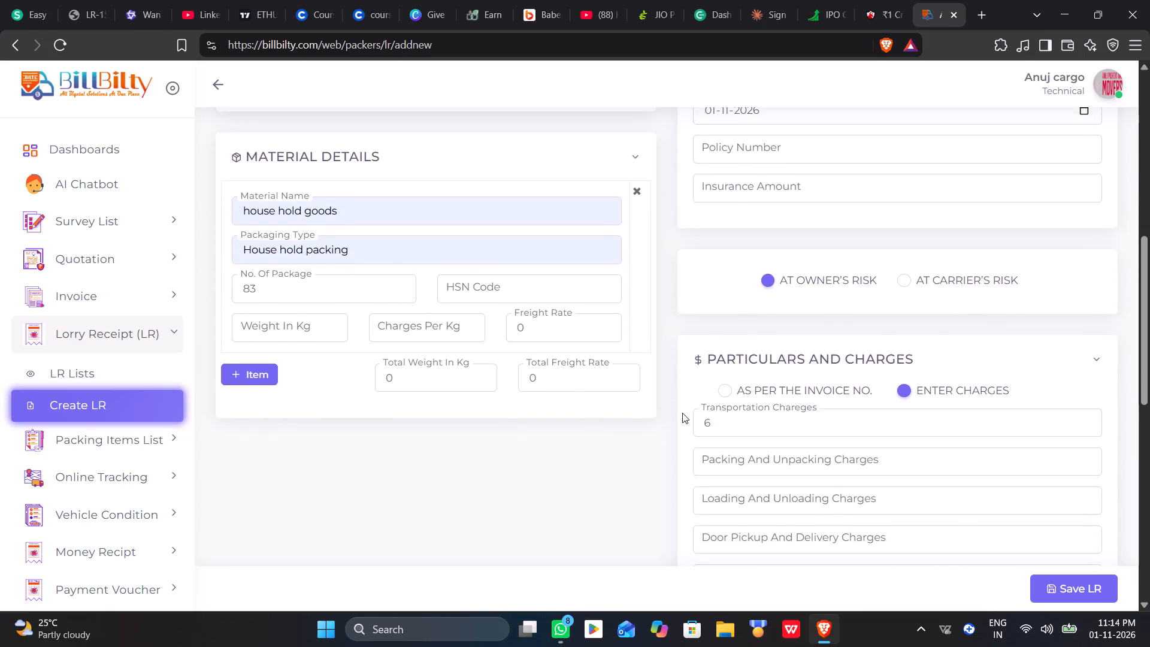
click(728, 424)
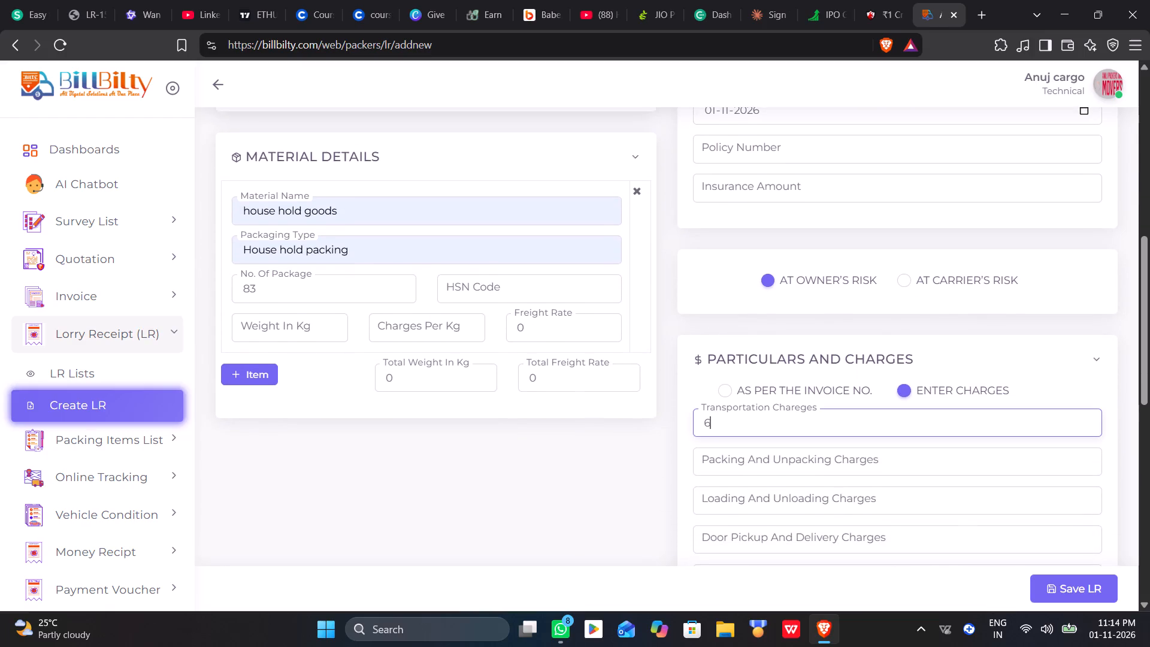
key(0)
text(000)
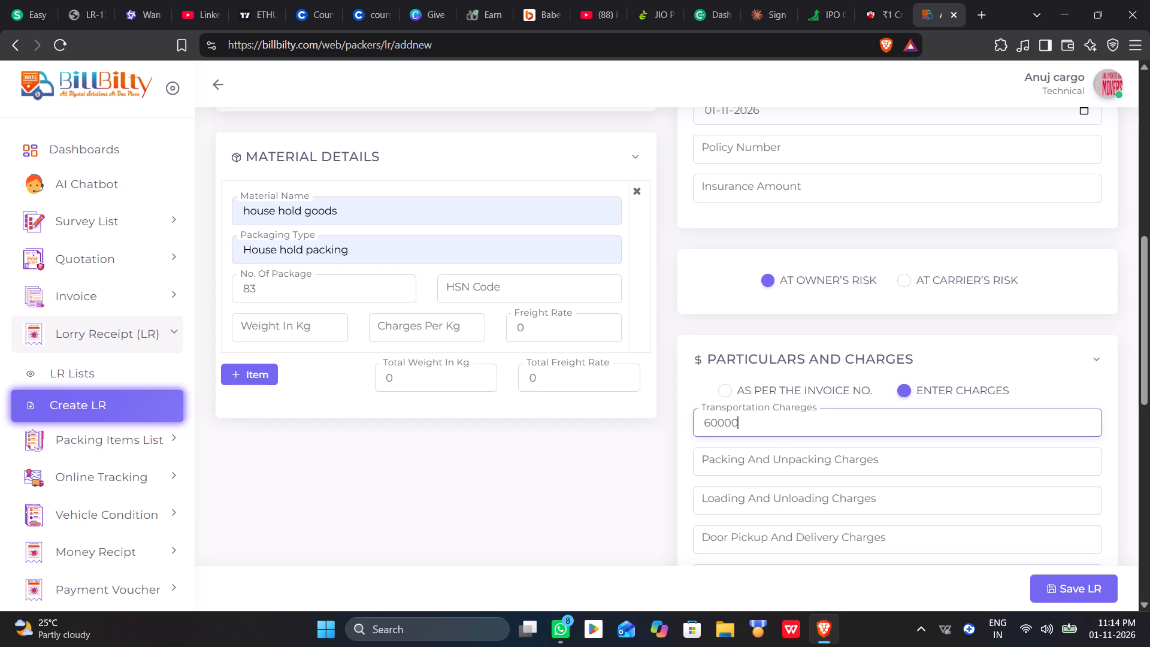
Set the packing and unpacking charges and the loading and unloading charges to 0.
click(777, 458)
text(in)
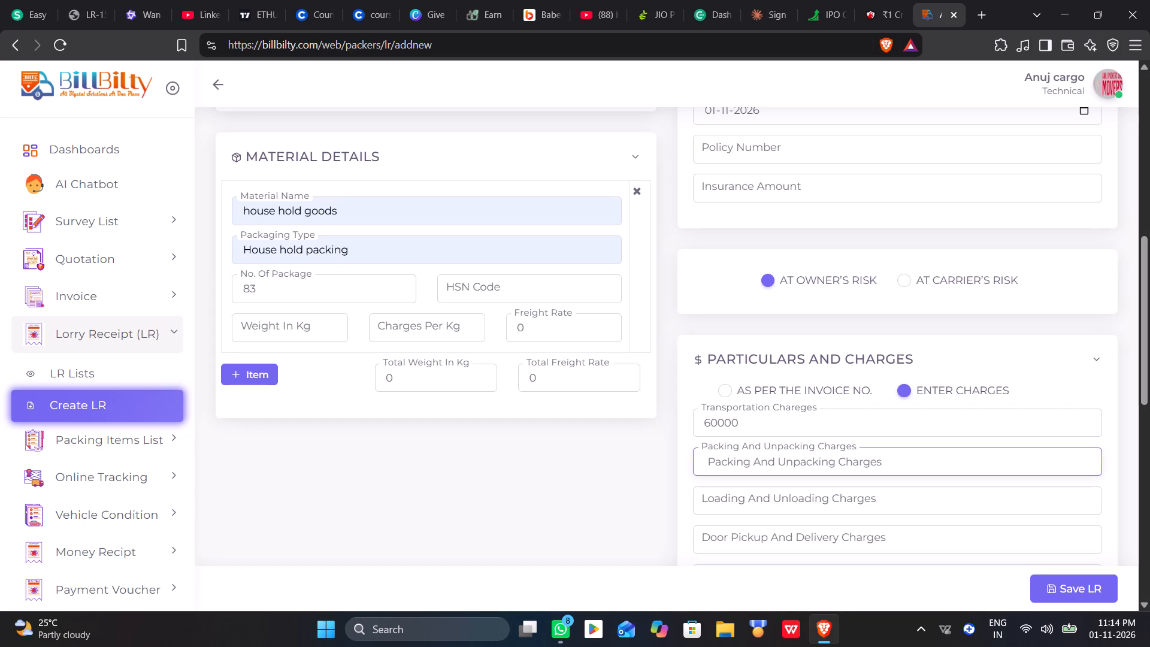
text(in)
key(0)
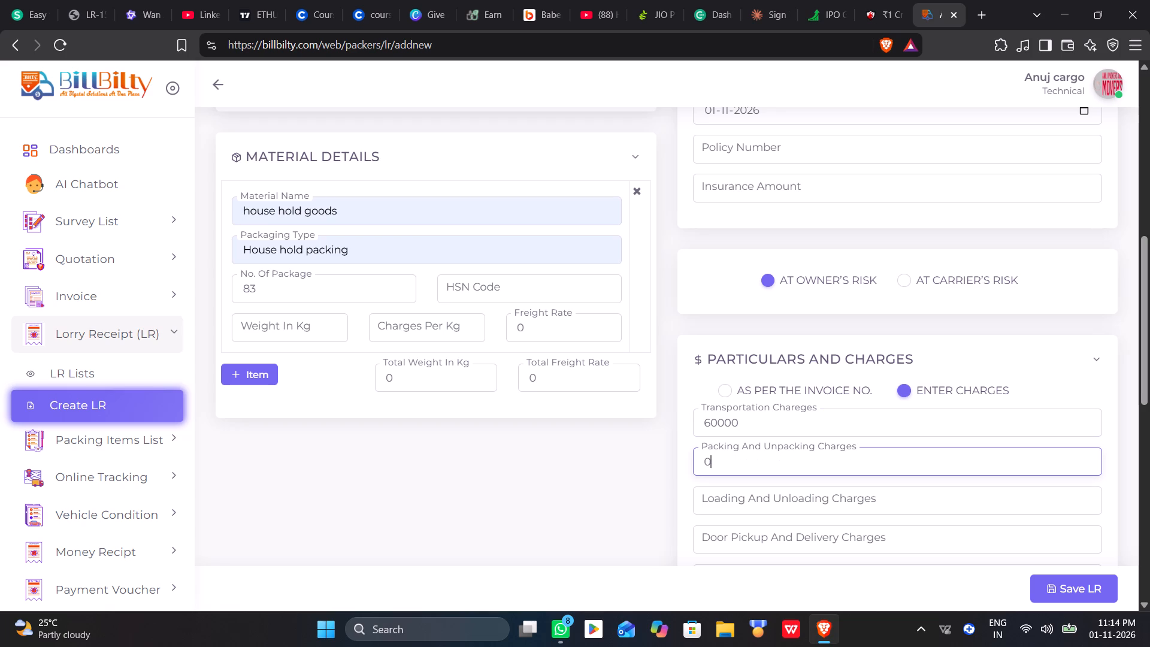
click(805, 504)
key(0)
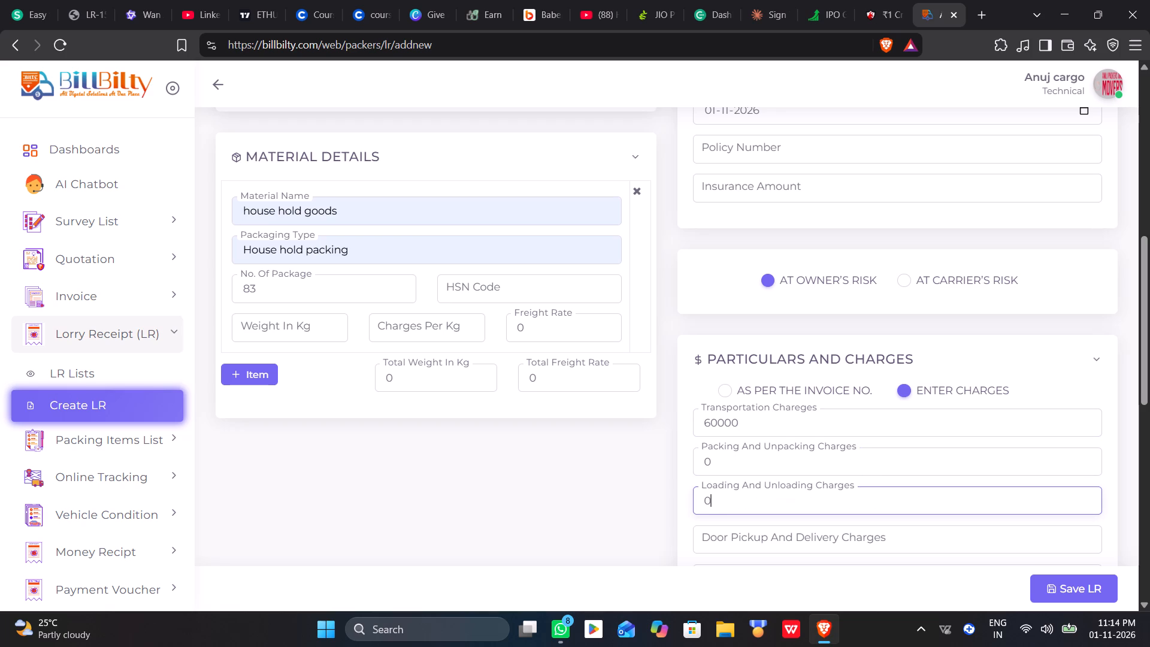
Set the door pickup and delivery charges and the document charges to 0.
click(773, 546)
key(0)
scroll(773, 546, down, 1)
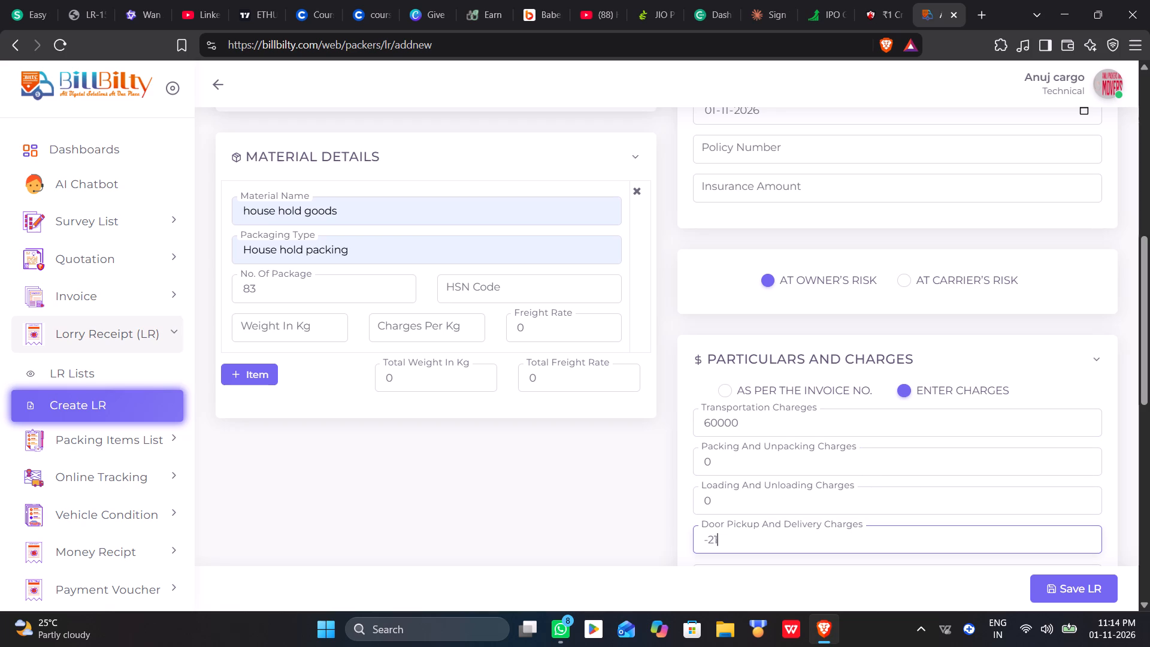
scroll(773, 546, down, 1)
key(BackSpace)
key(BackSpace)
key(BackSpace)
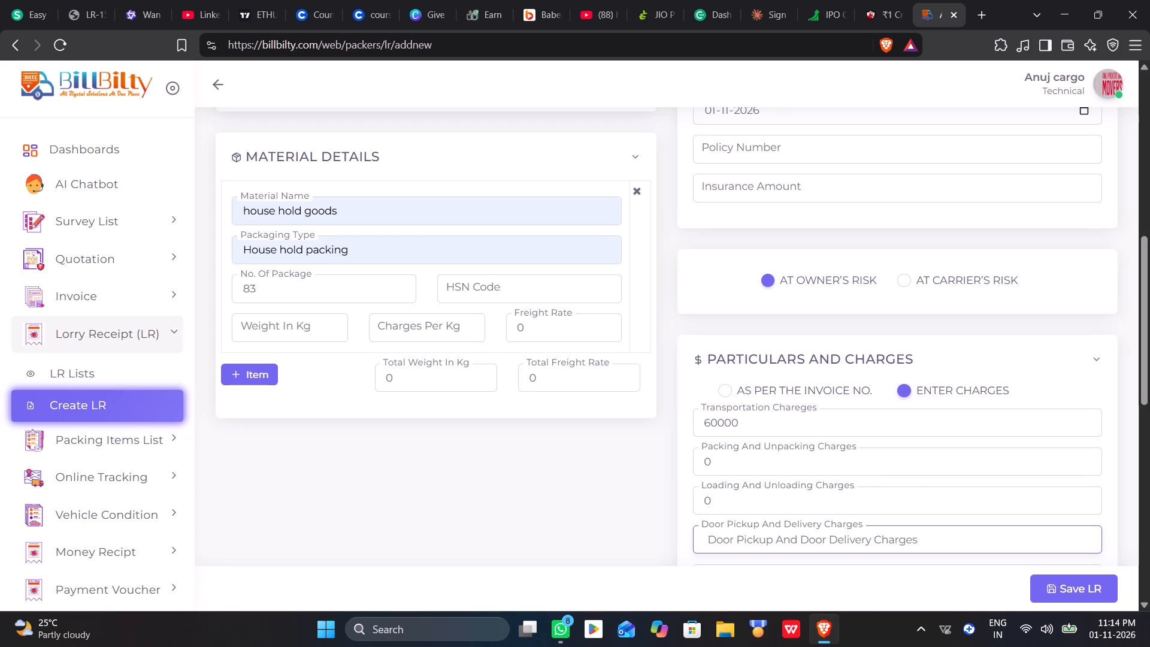
key(0)
scroll(669, 492, down, 1)
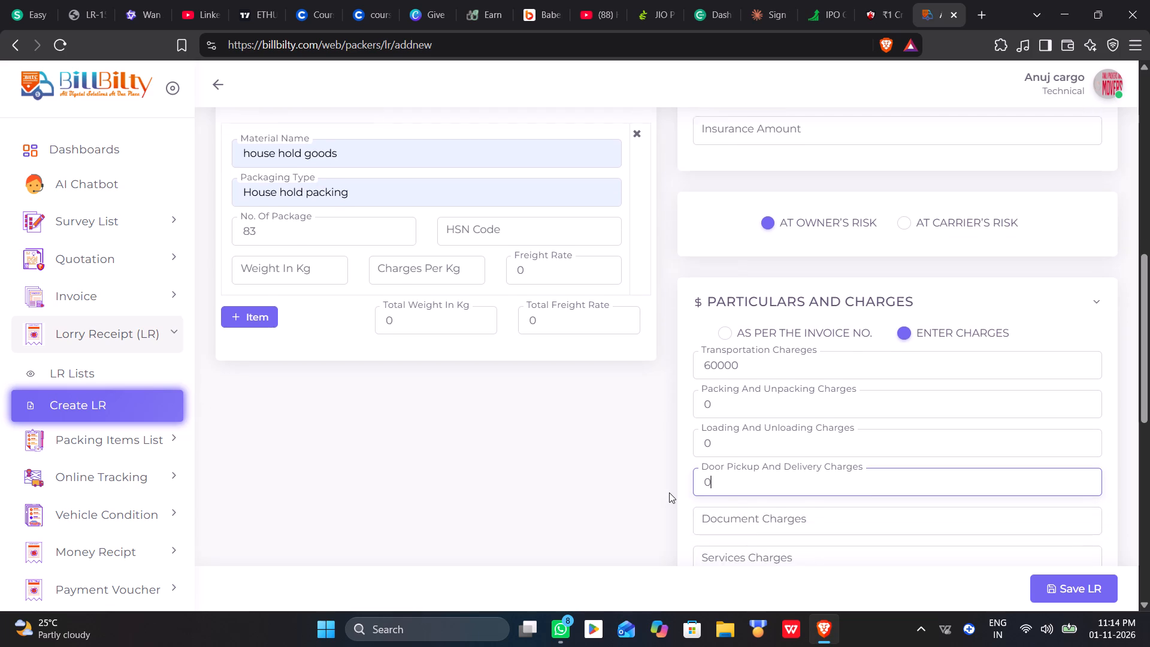
scroll(669, 492, down, 2)
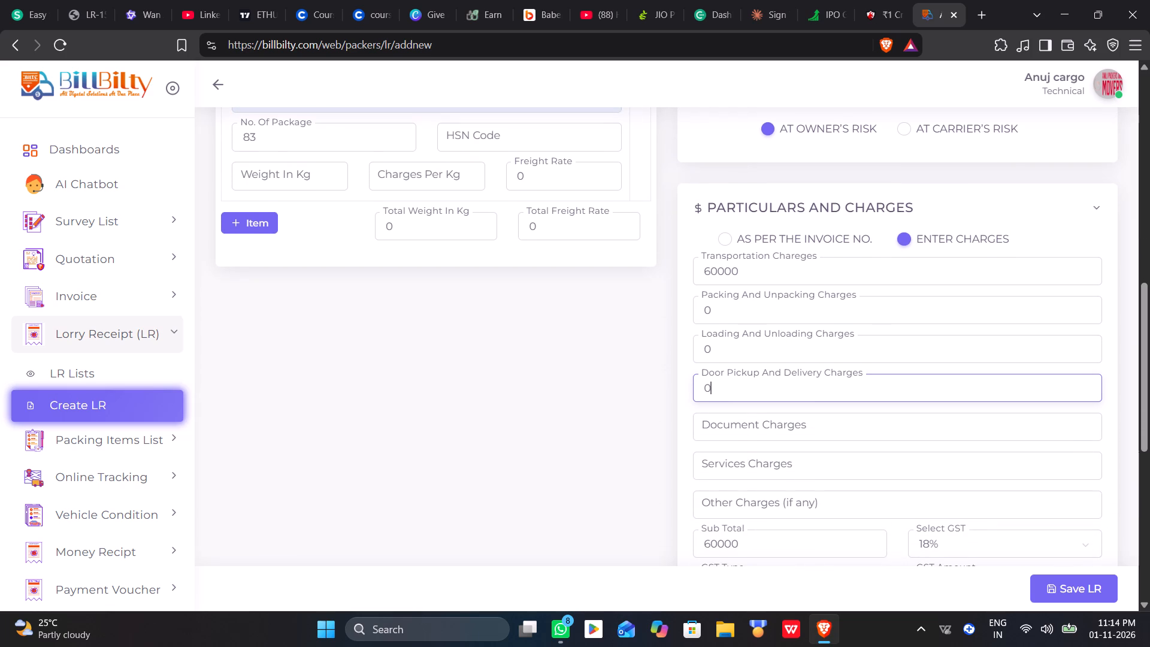
click(726, 429)
key(0)
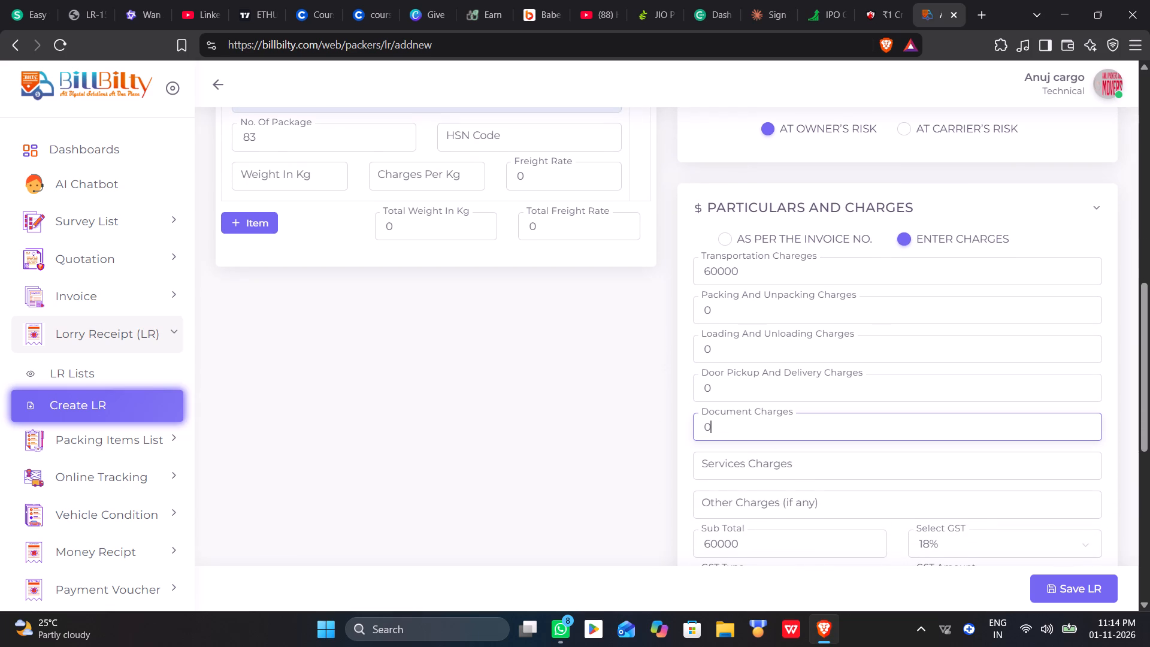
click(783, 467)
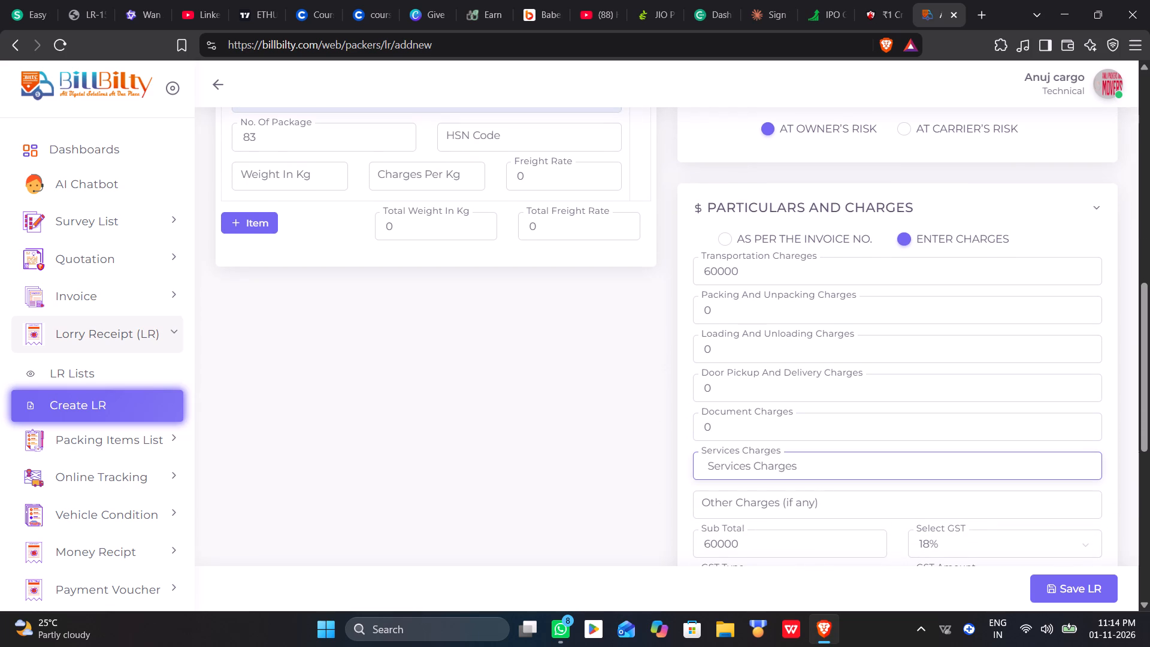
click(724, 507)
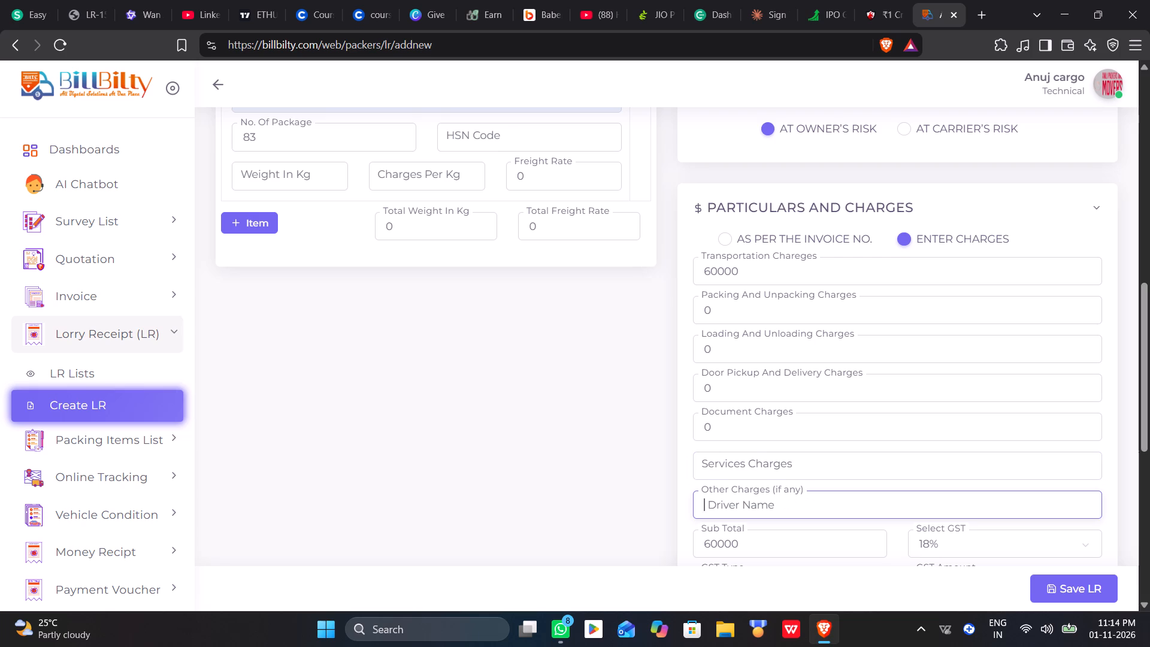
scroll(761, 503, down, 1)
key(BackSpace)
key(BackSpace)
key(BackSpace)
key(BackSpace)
Review the lorry receipt form, checking the remarks, party, address, vehicle, insurance, material and charges entries.
scroll(609, 418, down, 3)
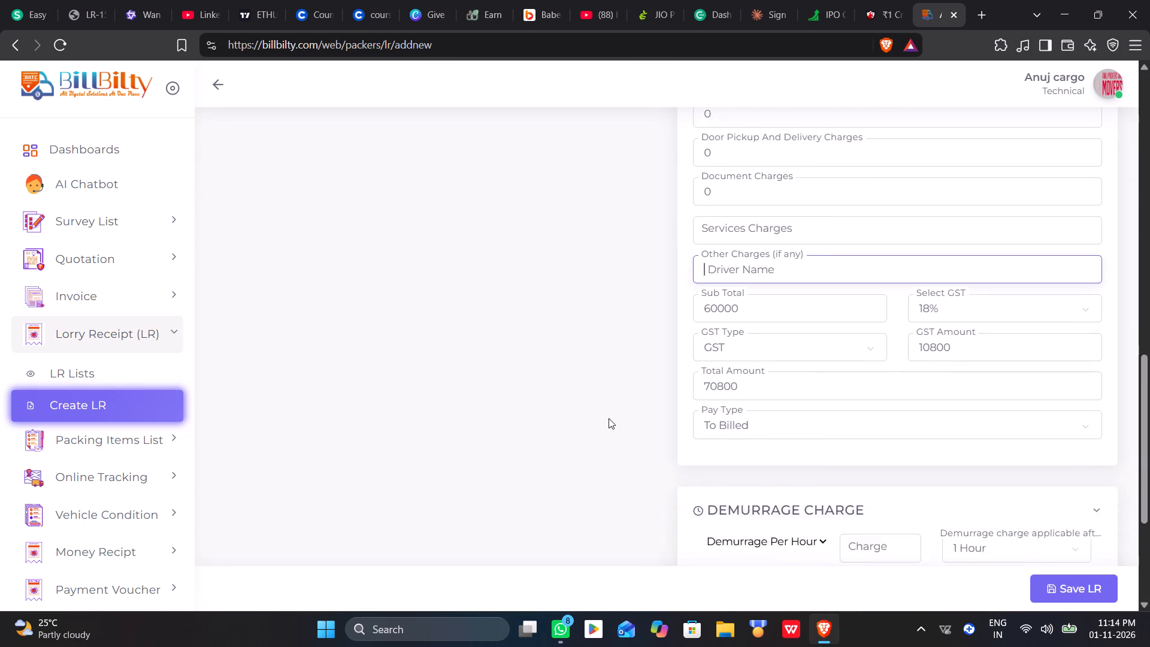
scroll(609, 418, down, 5)
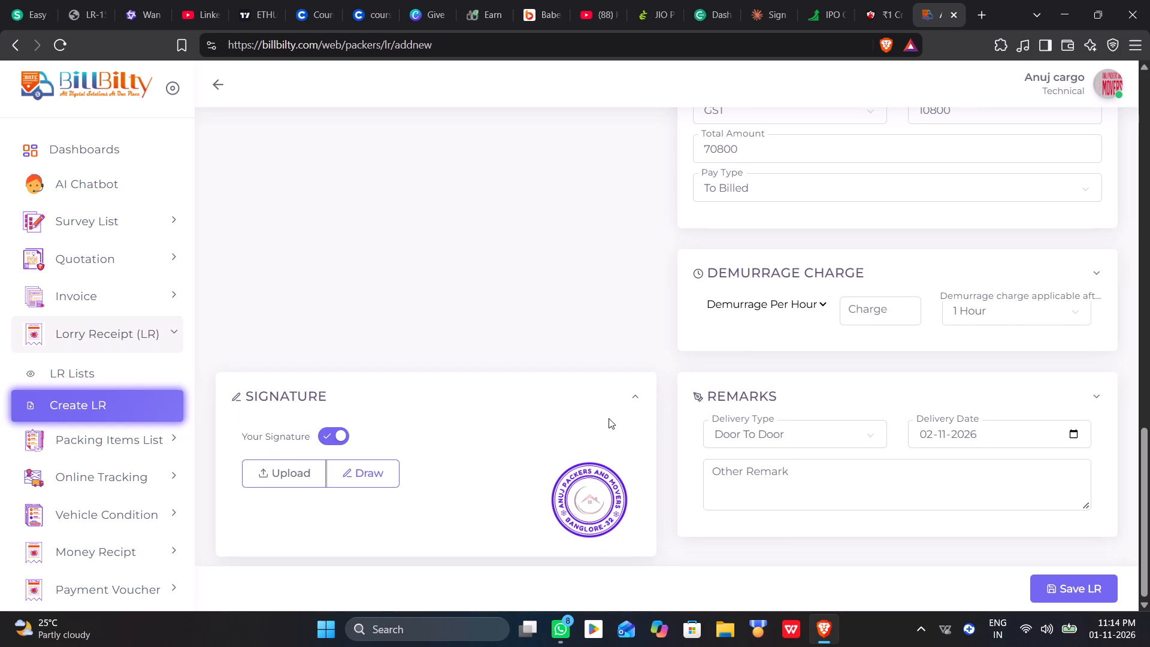
click(759, 491)
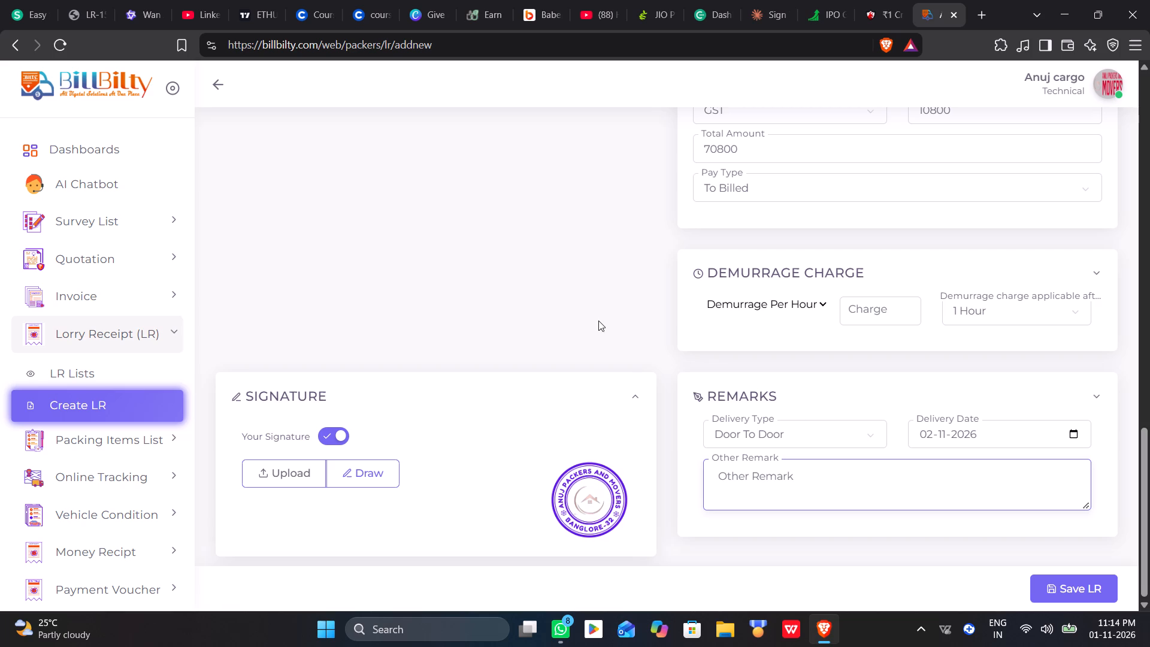
scroll(550, 237, up, 3)
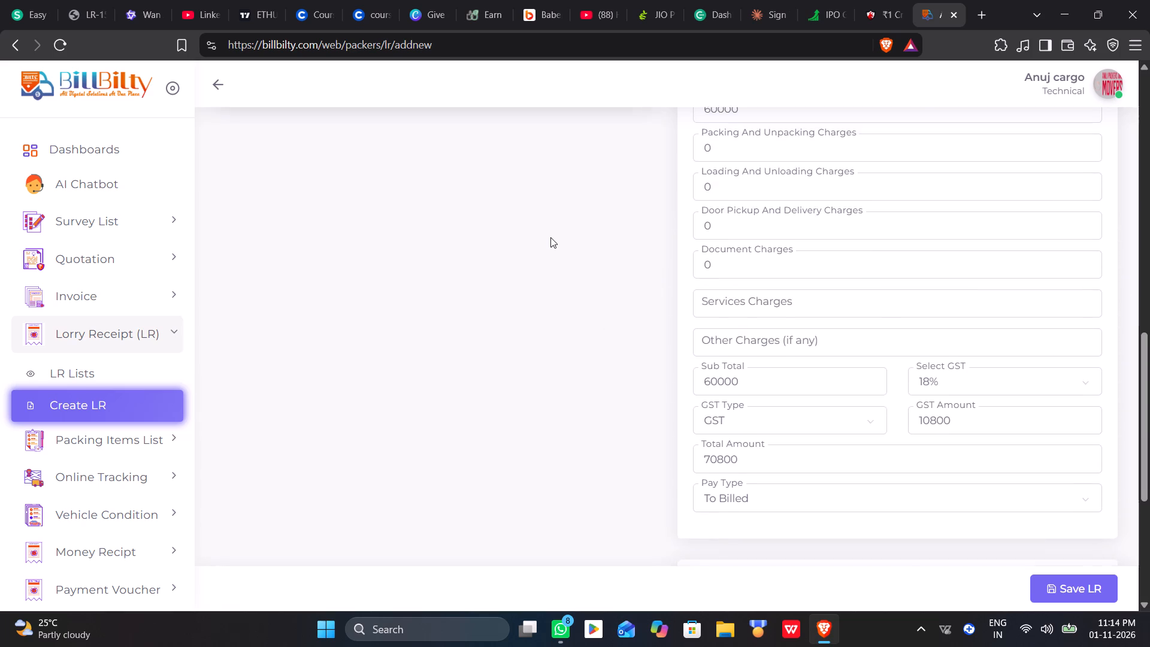
scroll(550, 237, up, 5)
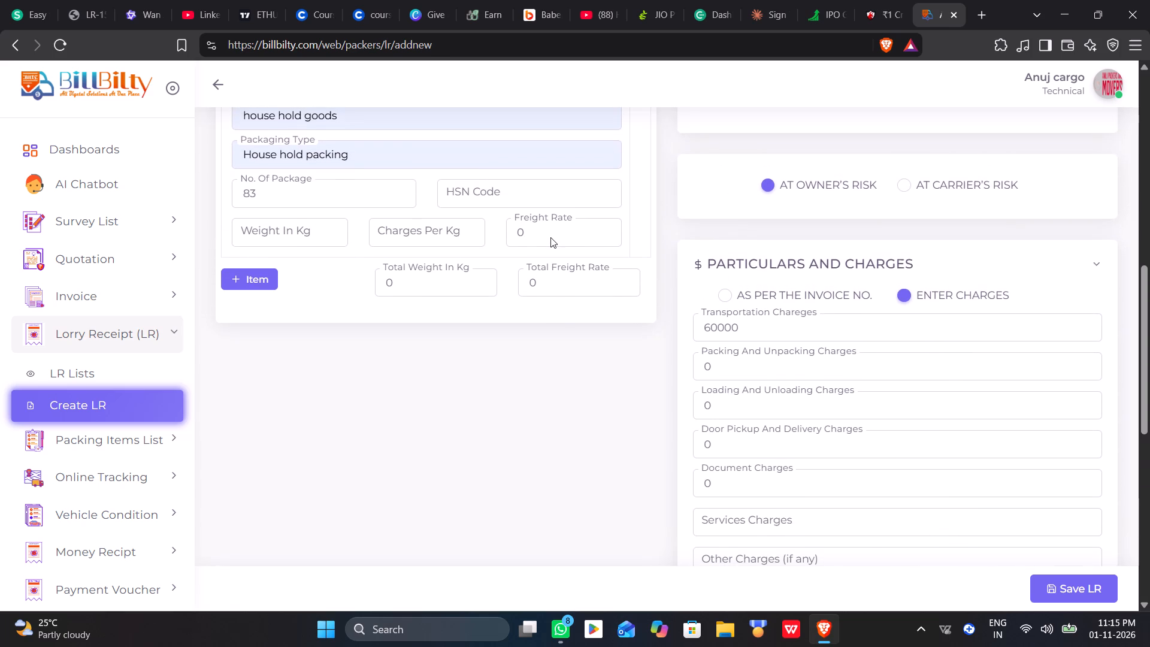
scroll(550, 237, up, 5)
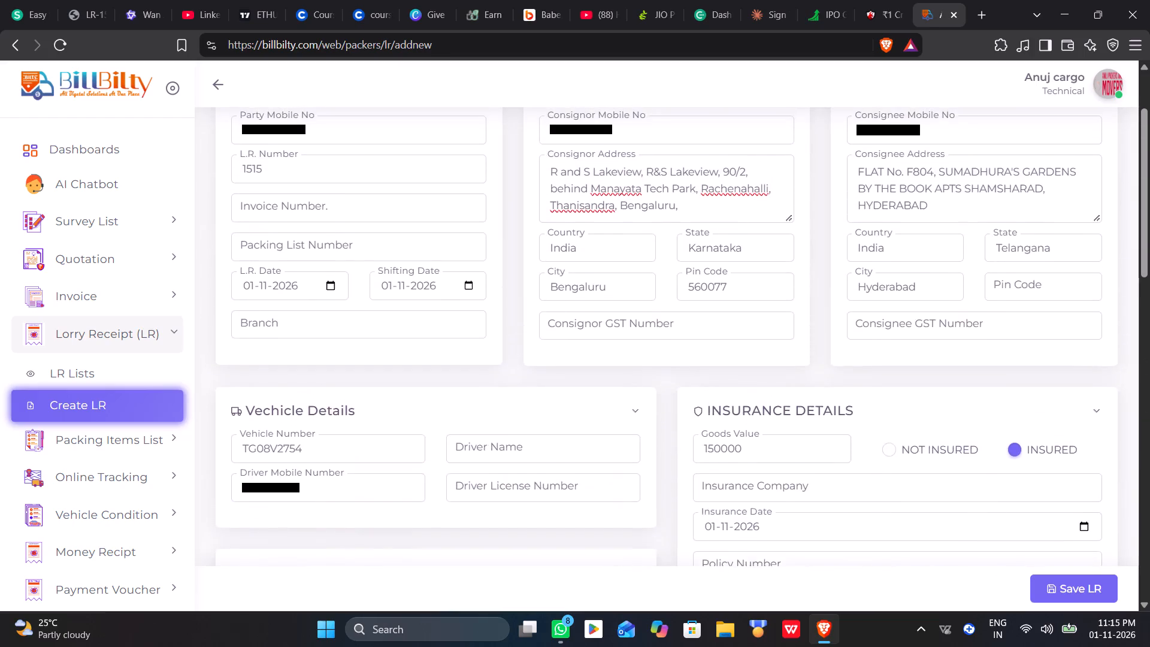
scroll(550, 237, up, 3)
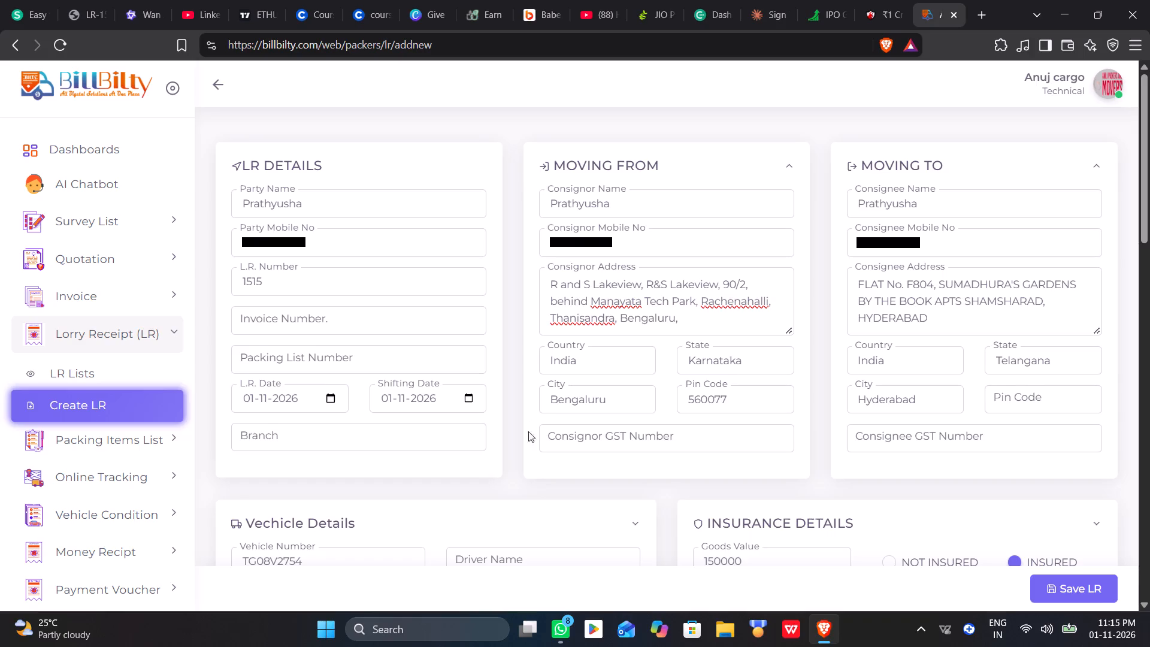
scroll(500, 470, down, 1)
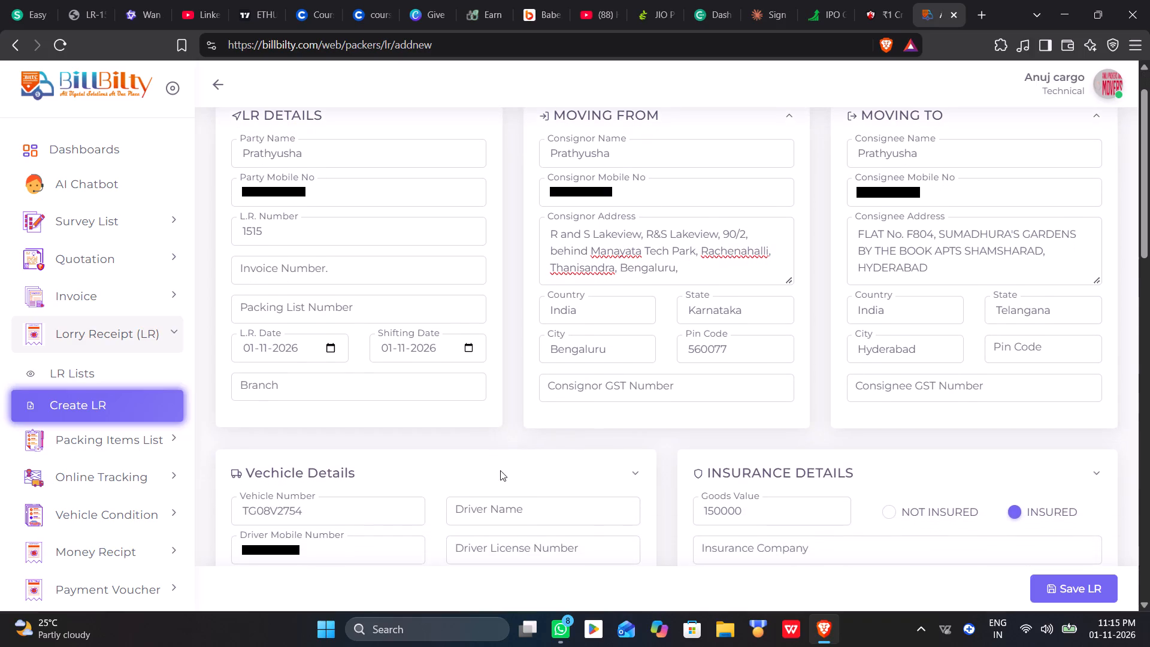
scroll(670, 488, down, 2)
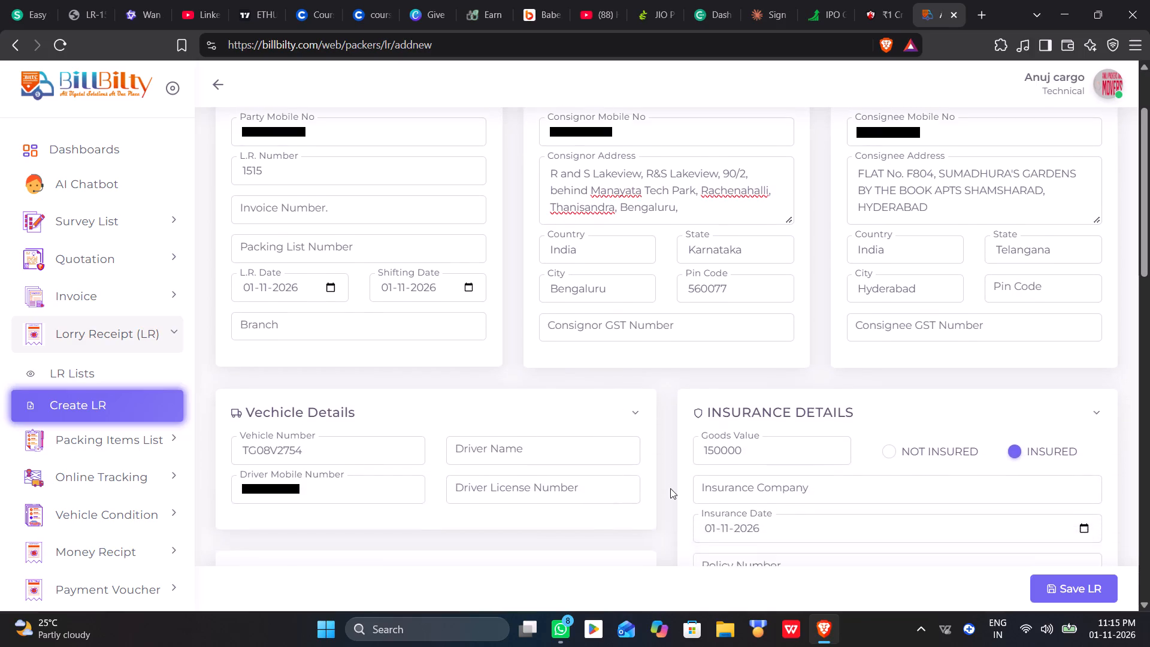
scroll(670, 488, down, 3)
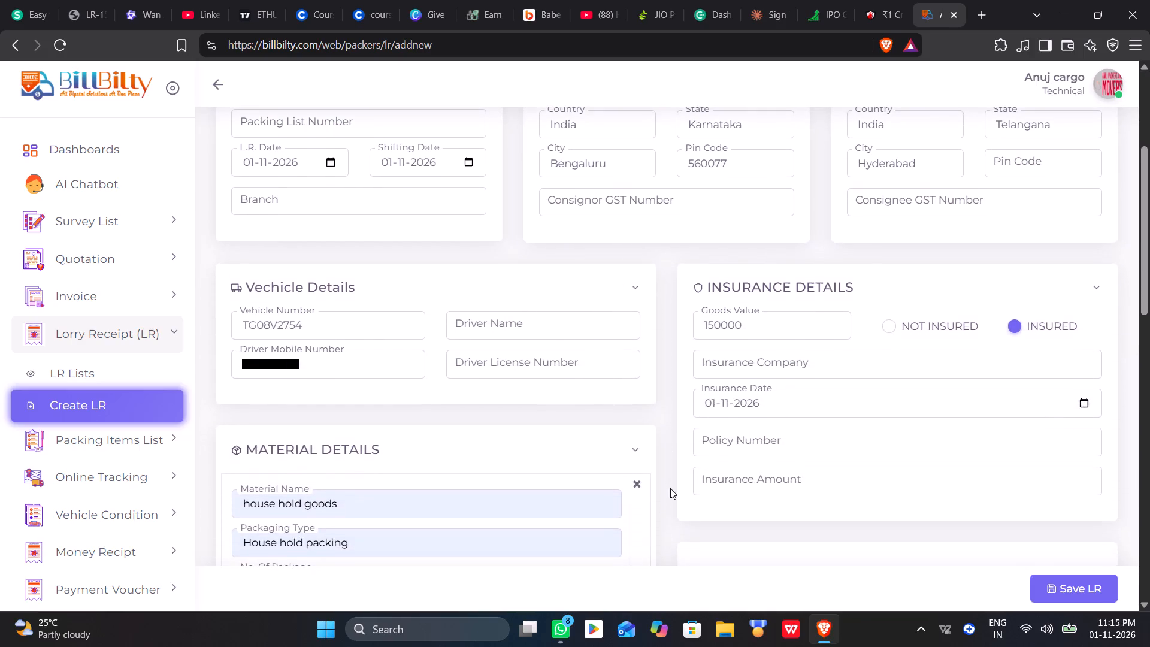
scroll(670, 488, down, 2)
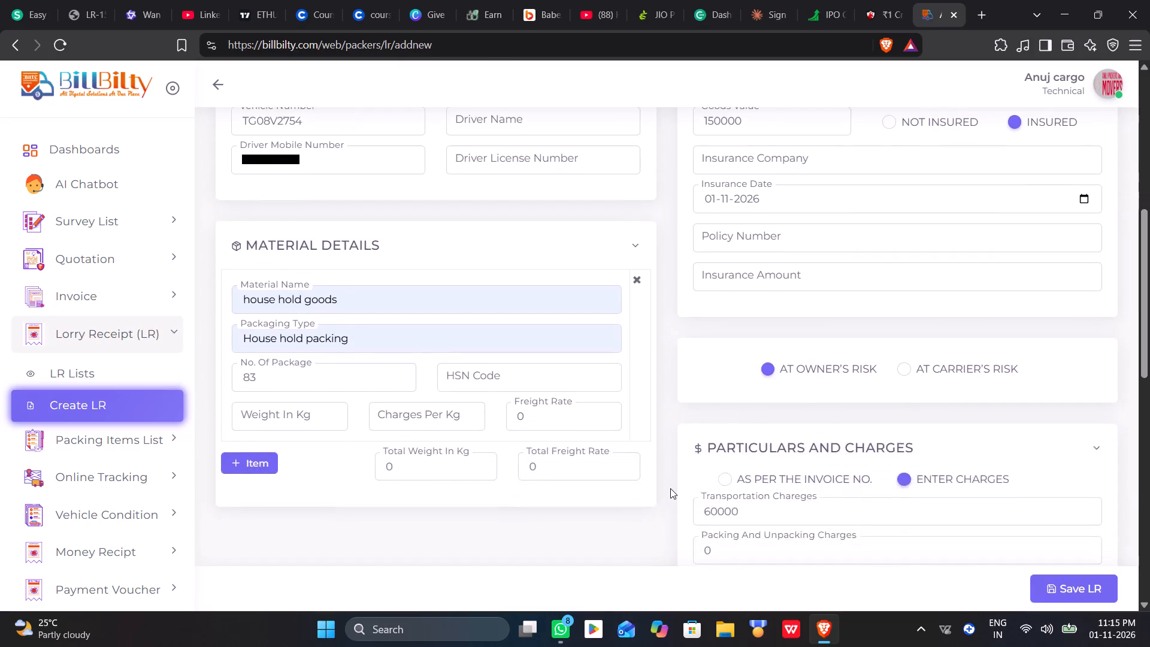
scroll(670, 488, down, 2)
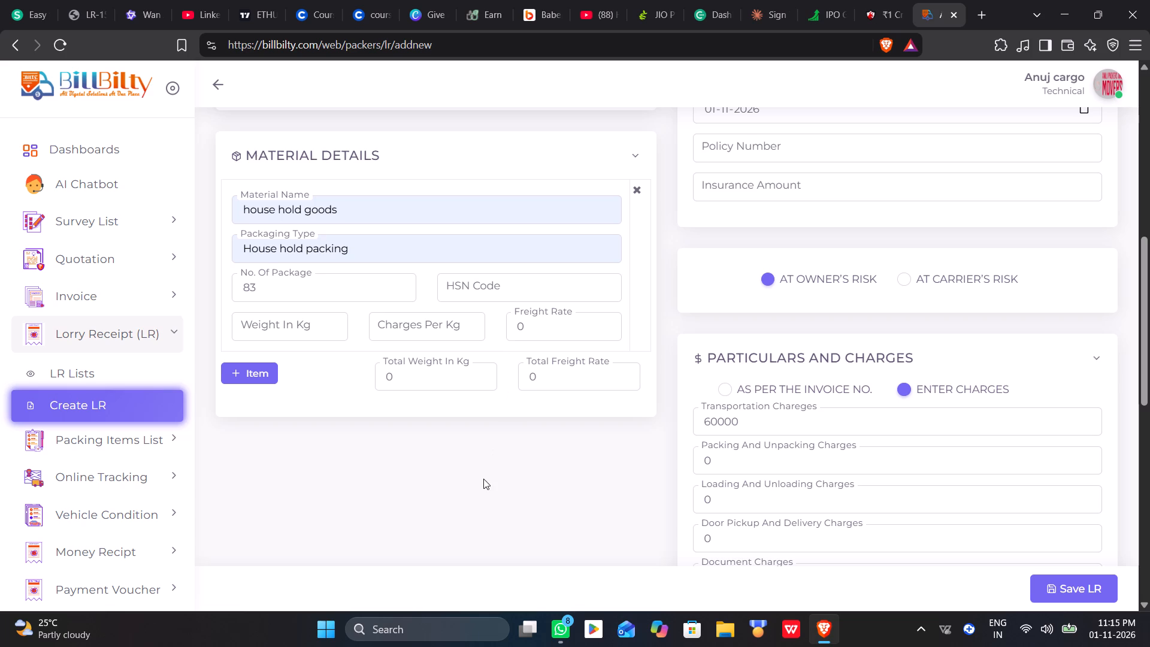
scroll(647, 514, down, 4)
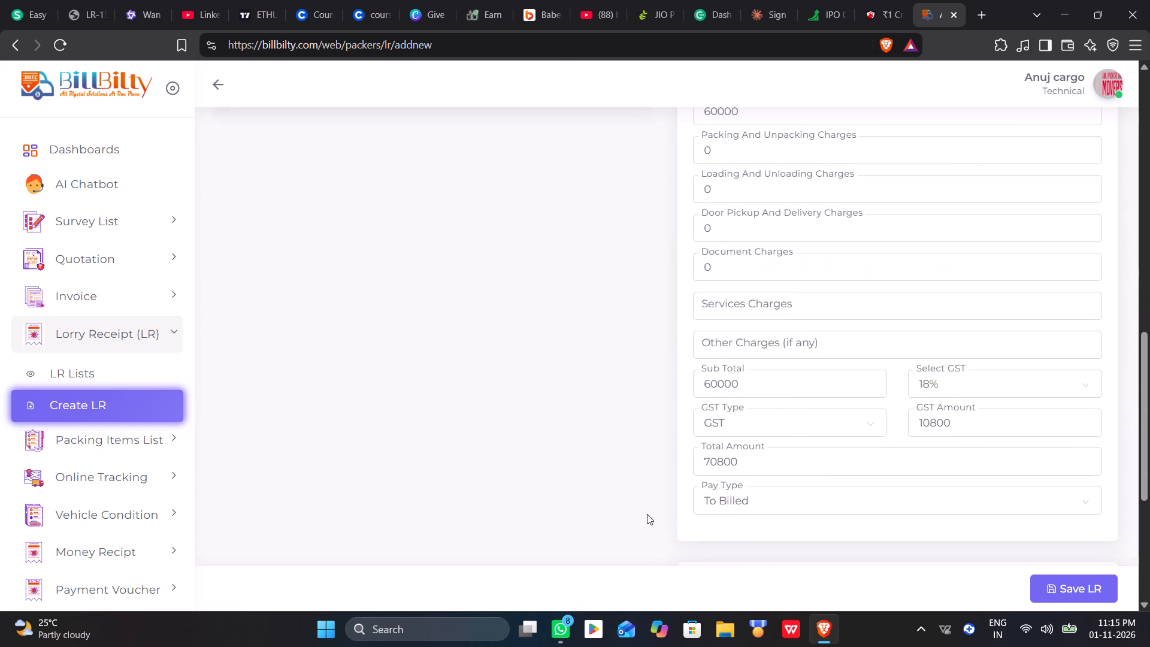
Review the GST, payment type, demurrage, signature and delivery entries, and recheck the party, vehicle, insurance, material and charges details.
scroll(647, 514, down, 4)
scroll(647, 514, up, 5)
scroll(647, 514, down, 1)
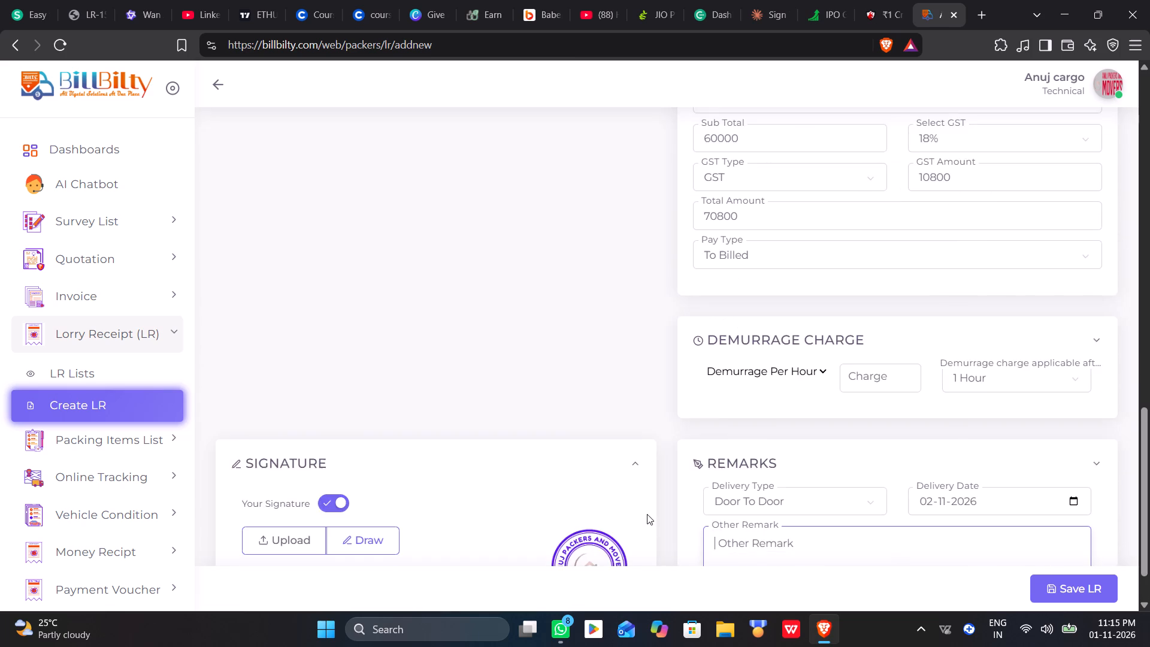
click(859, 307)
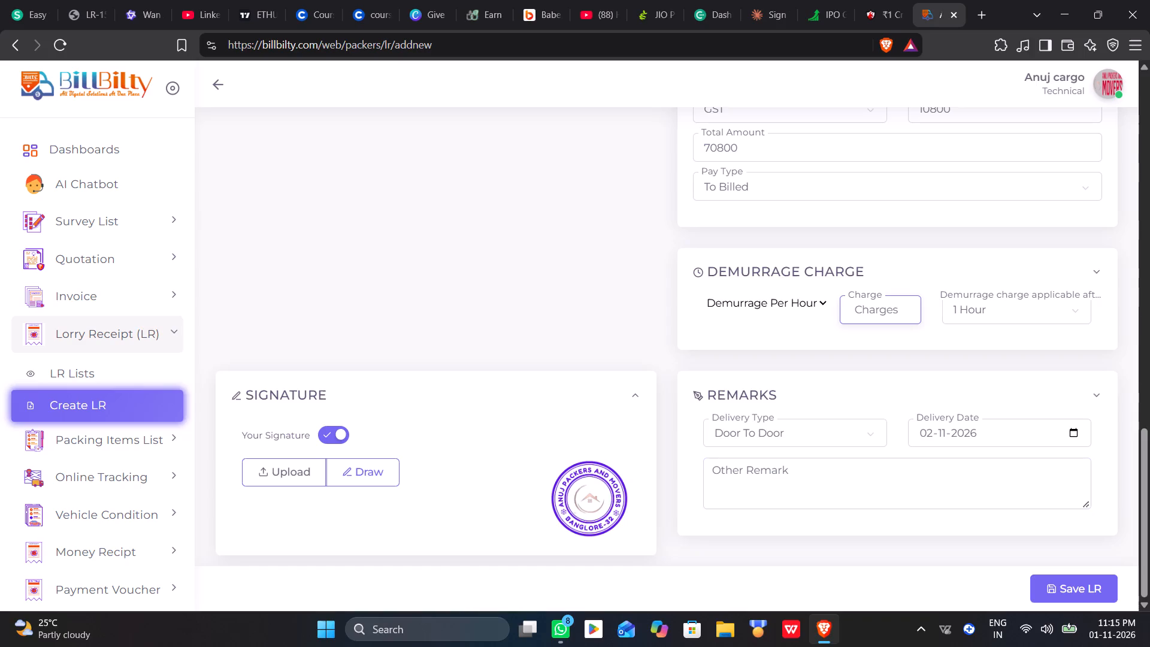
click(859, 307)
scroll(606, 283, up, 9)
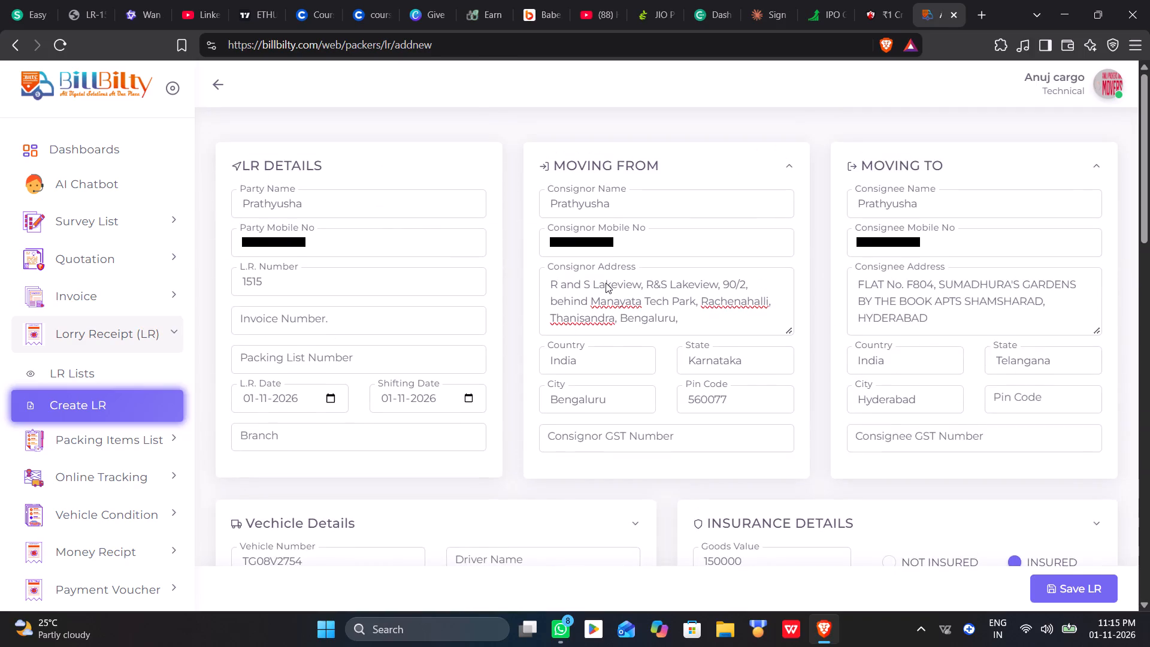
scroll(820, 377, down, 1)
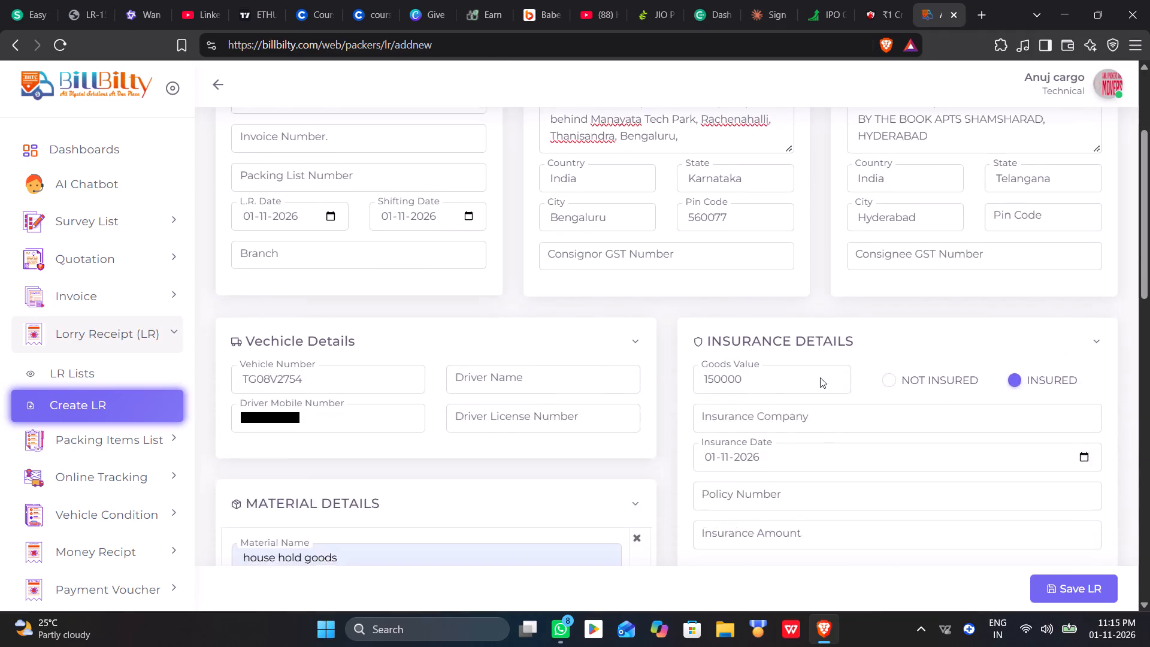
scroll(820, 377, down, 3)
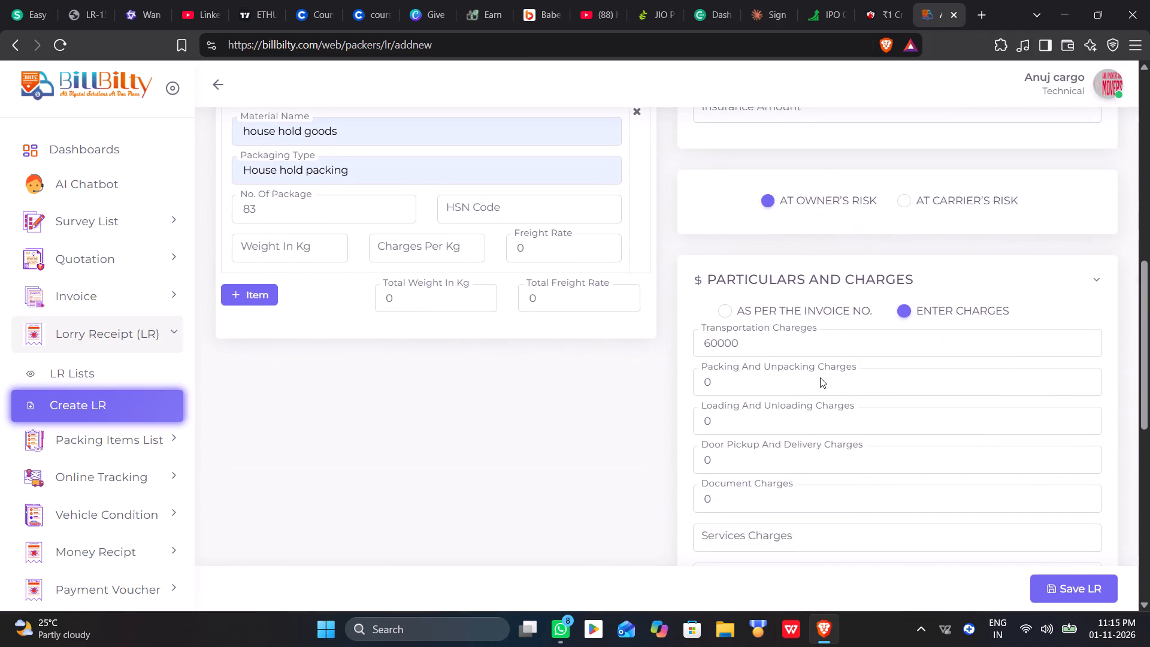
scroll(820, 377, down, 4)
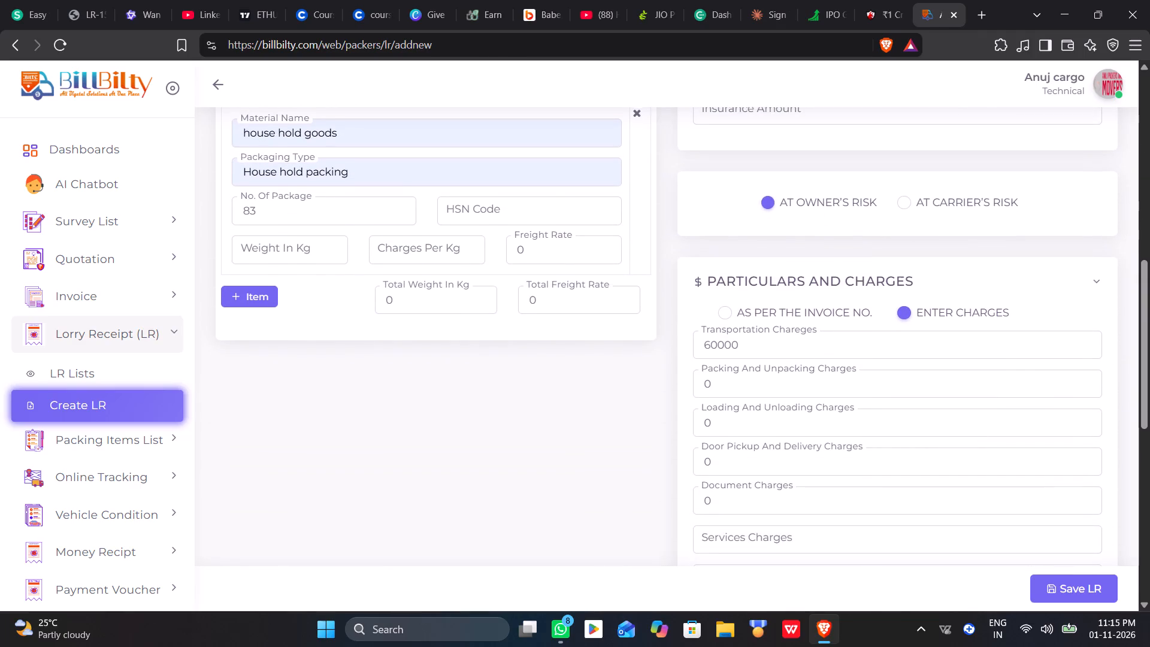
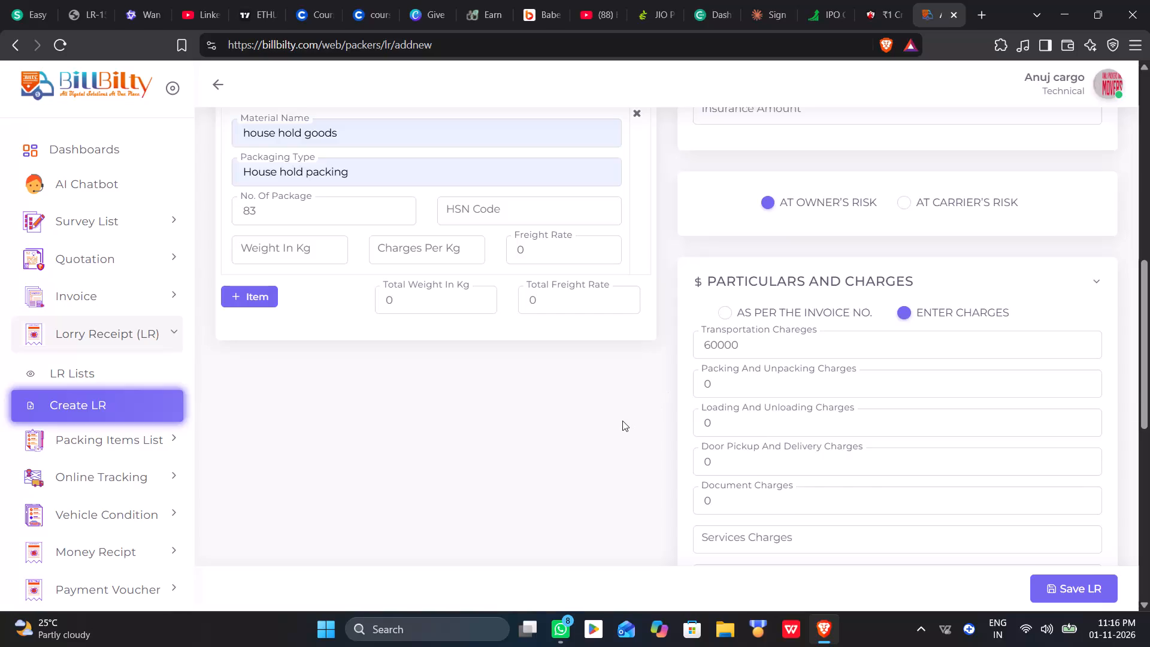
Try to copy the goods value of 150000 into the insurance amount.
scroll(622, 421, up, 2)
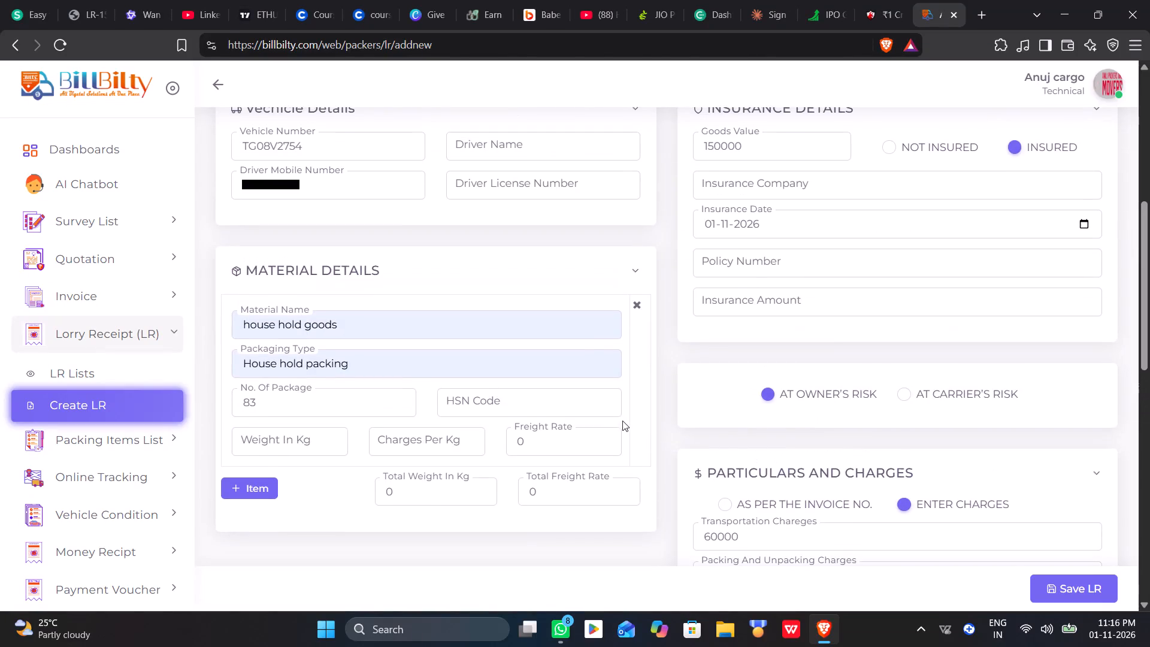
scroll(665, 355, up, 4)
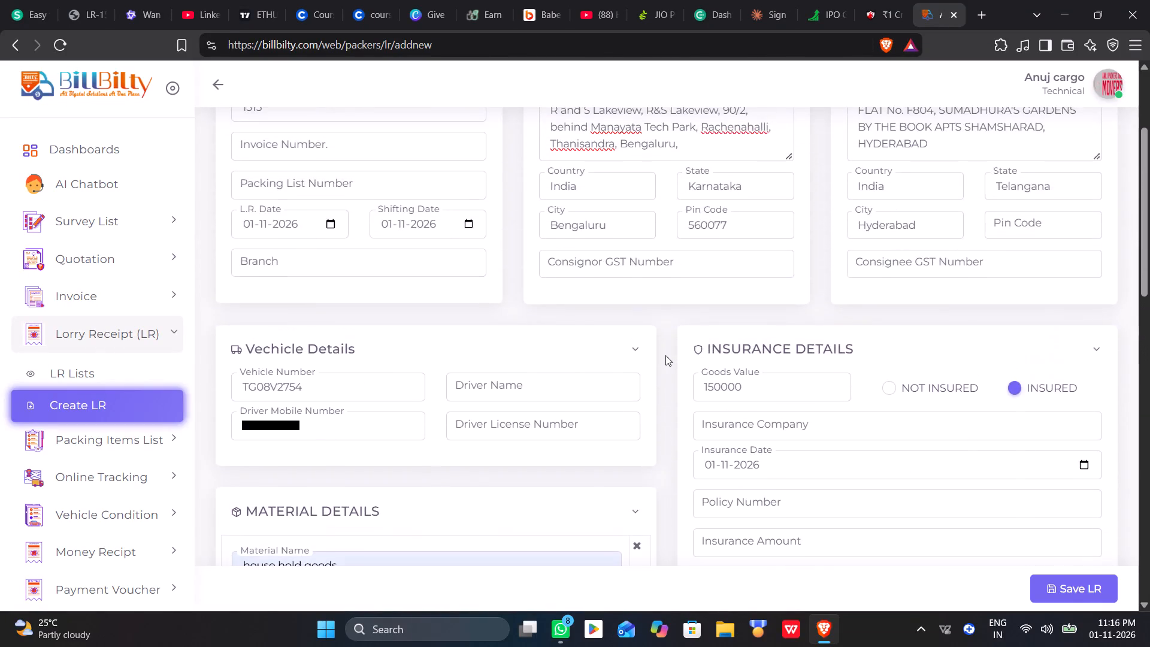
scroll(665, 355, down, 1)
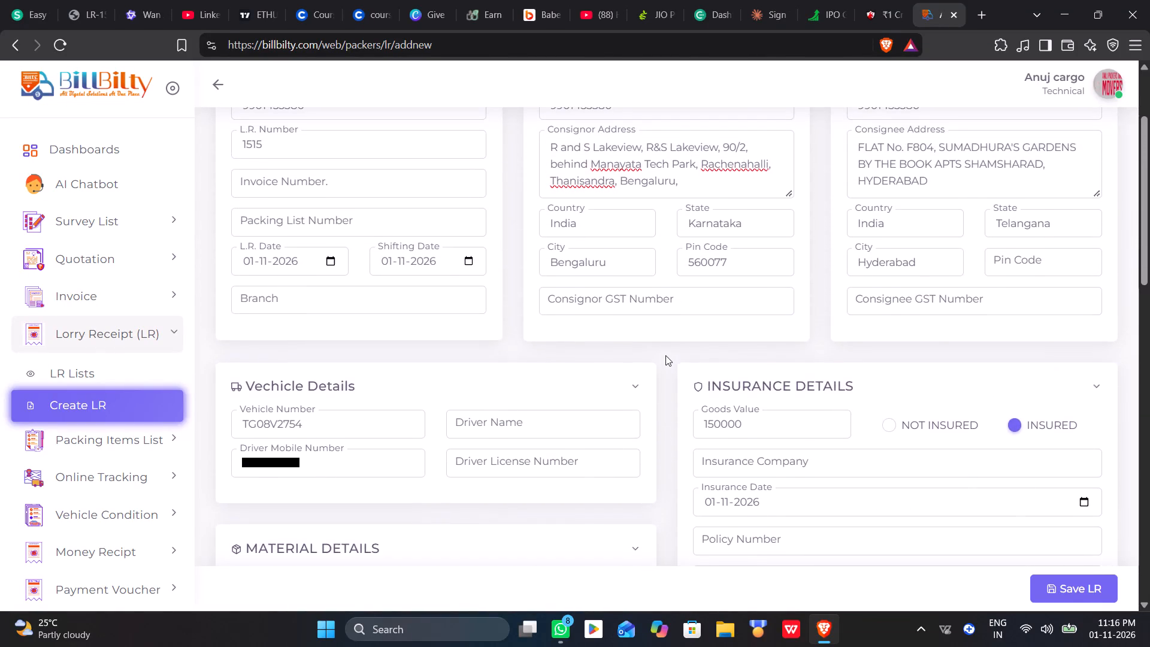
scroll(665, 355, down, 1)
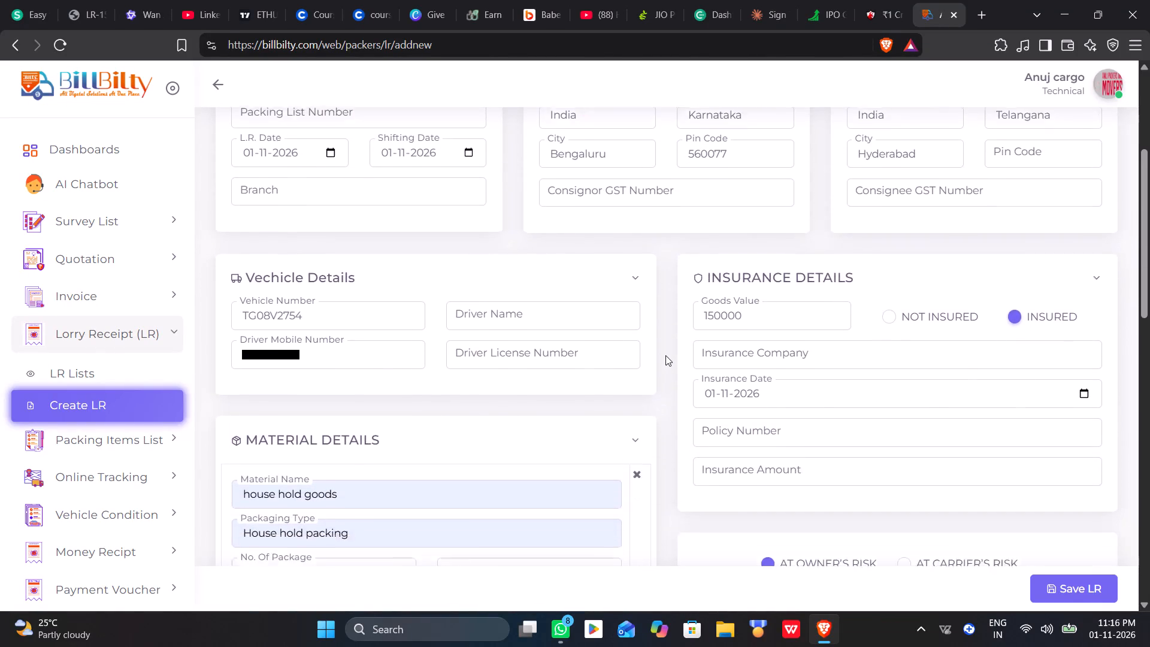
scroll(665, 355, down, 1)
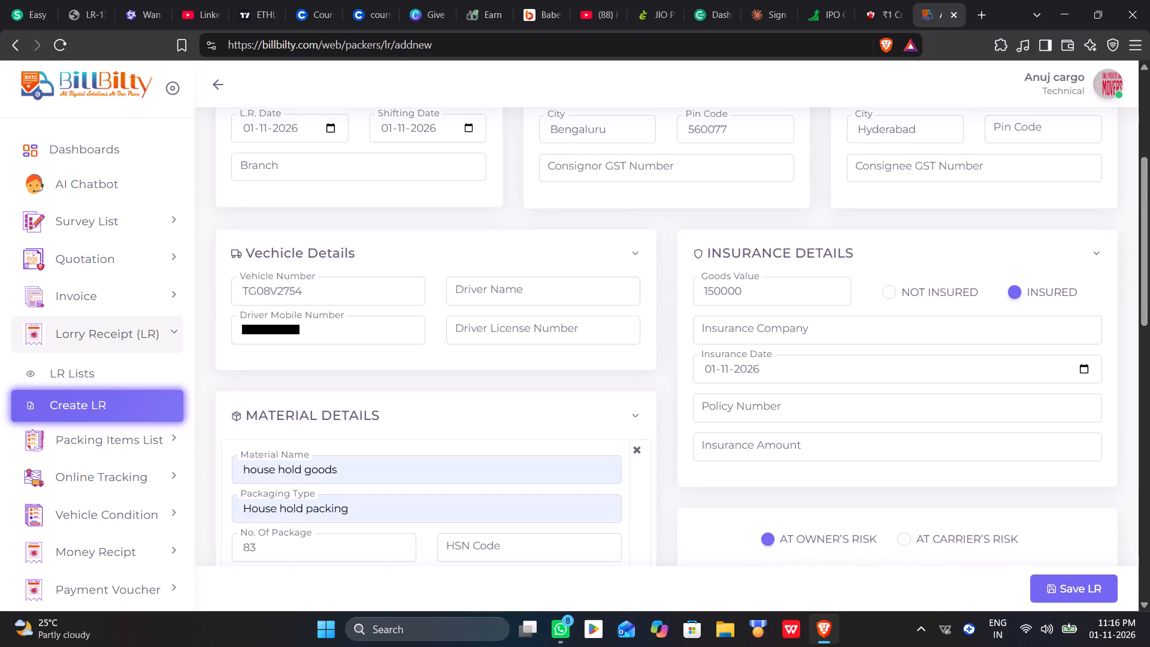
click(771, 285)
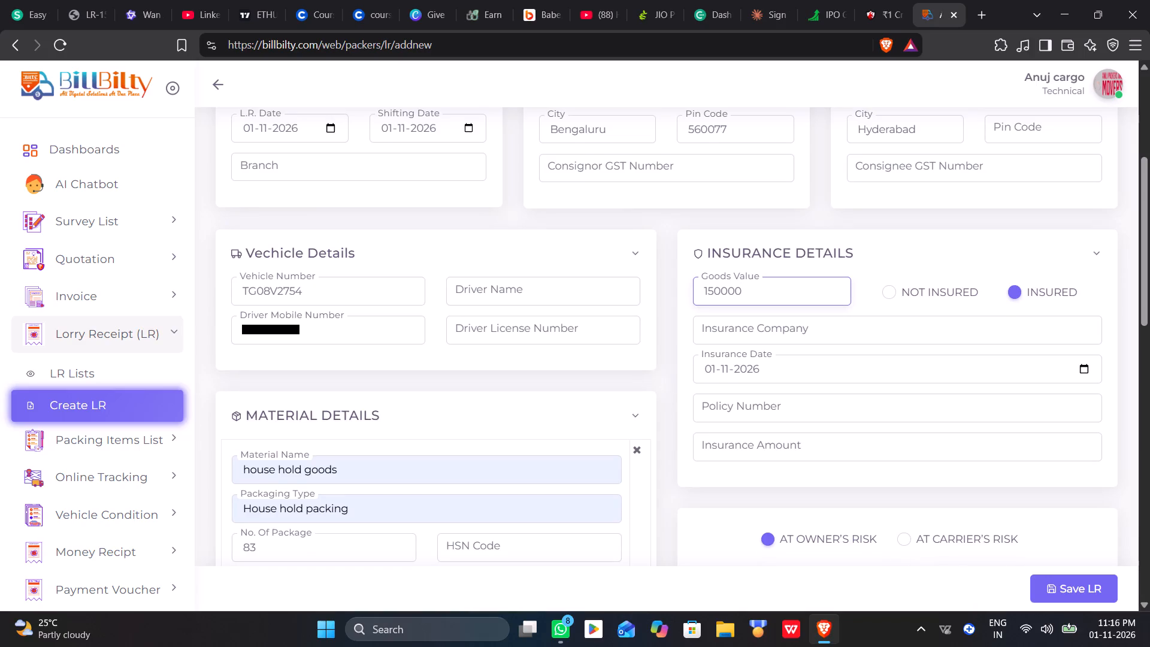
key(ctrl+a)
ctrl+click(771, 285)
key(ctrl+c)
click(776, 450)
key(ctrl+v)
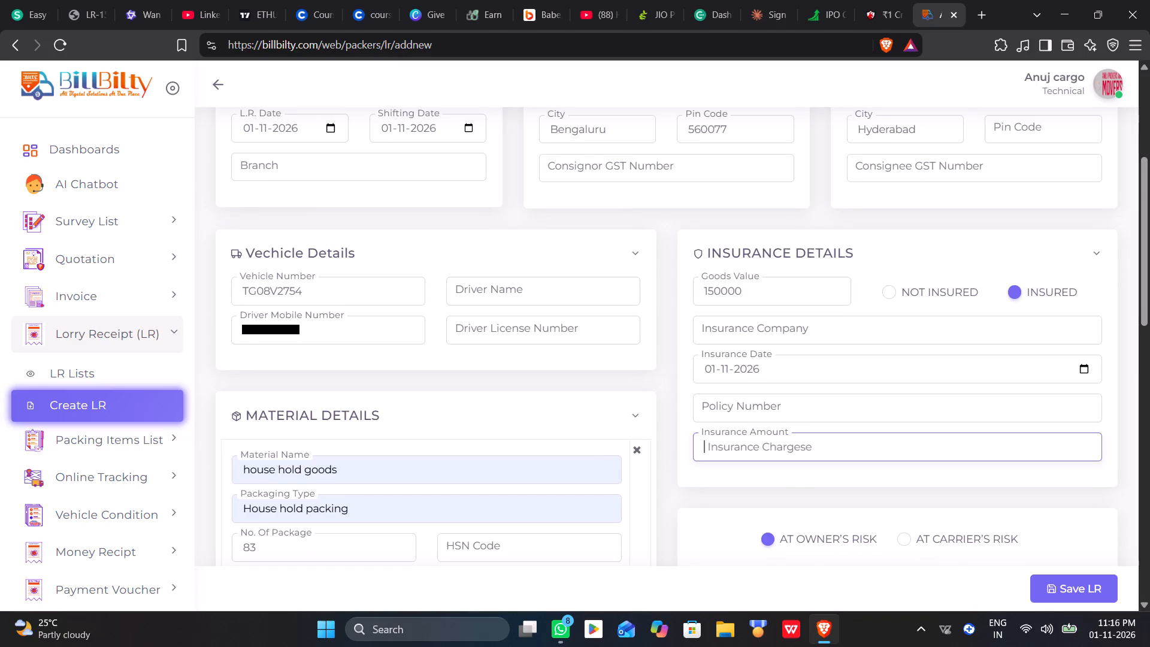
Set the insurance amount in the insurance details to 150000, matching the goods value.
click(760, 292)
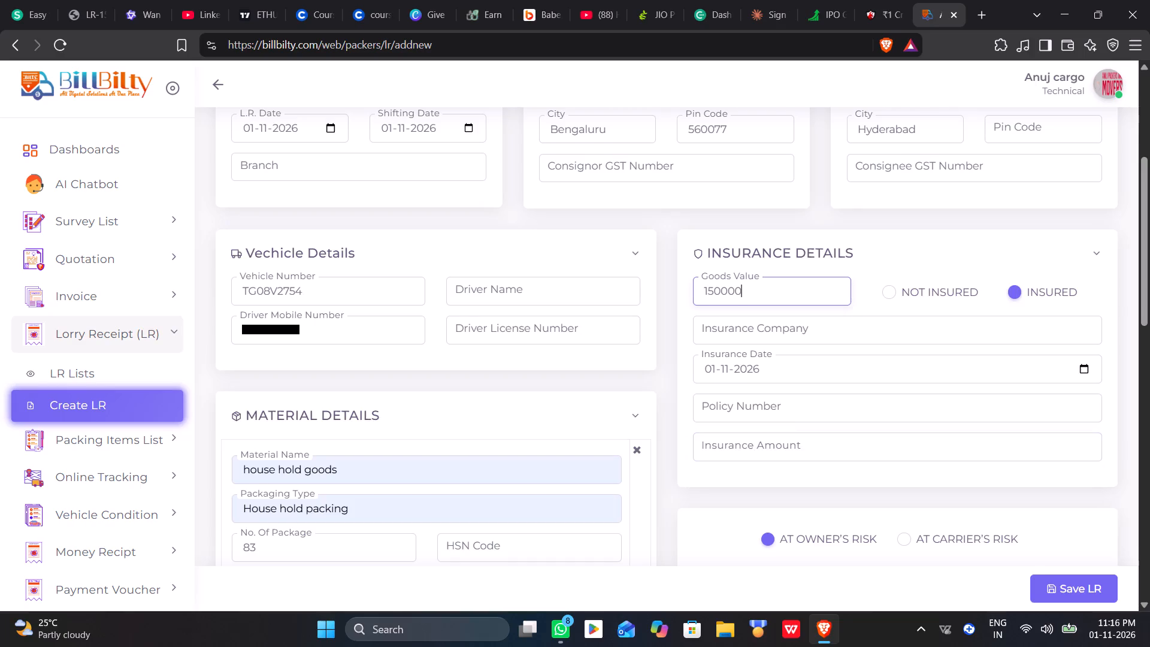
key(ctrl+a)
key(ctrl+c)
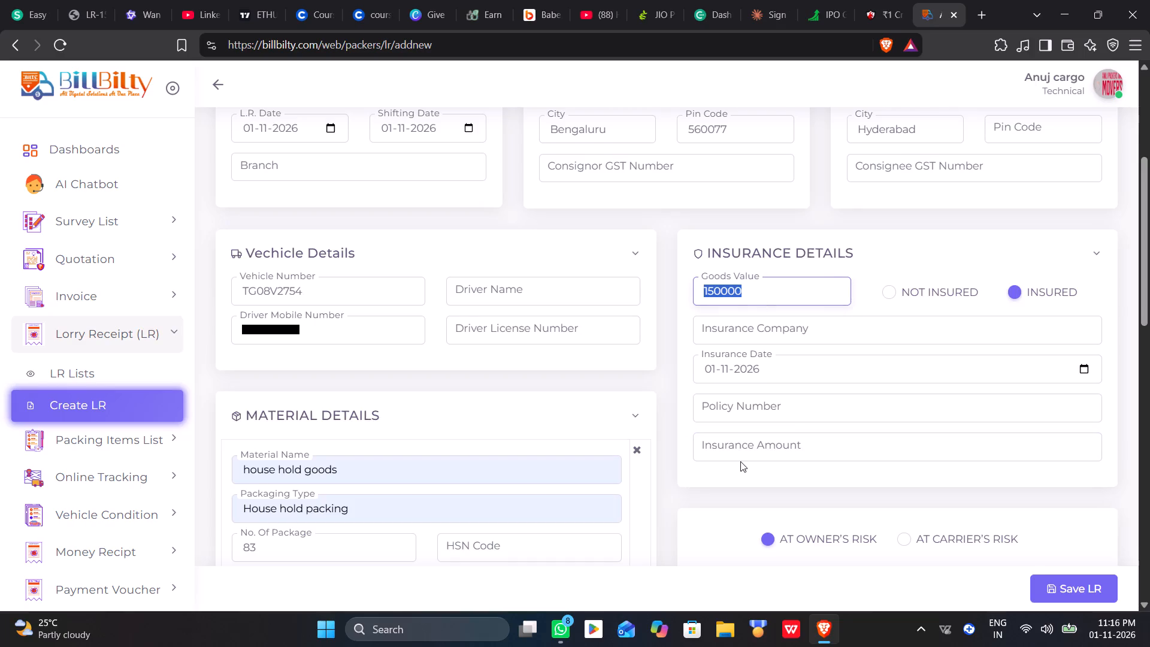
click(740, 461)
click(736, 447)
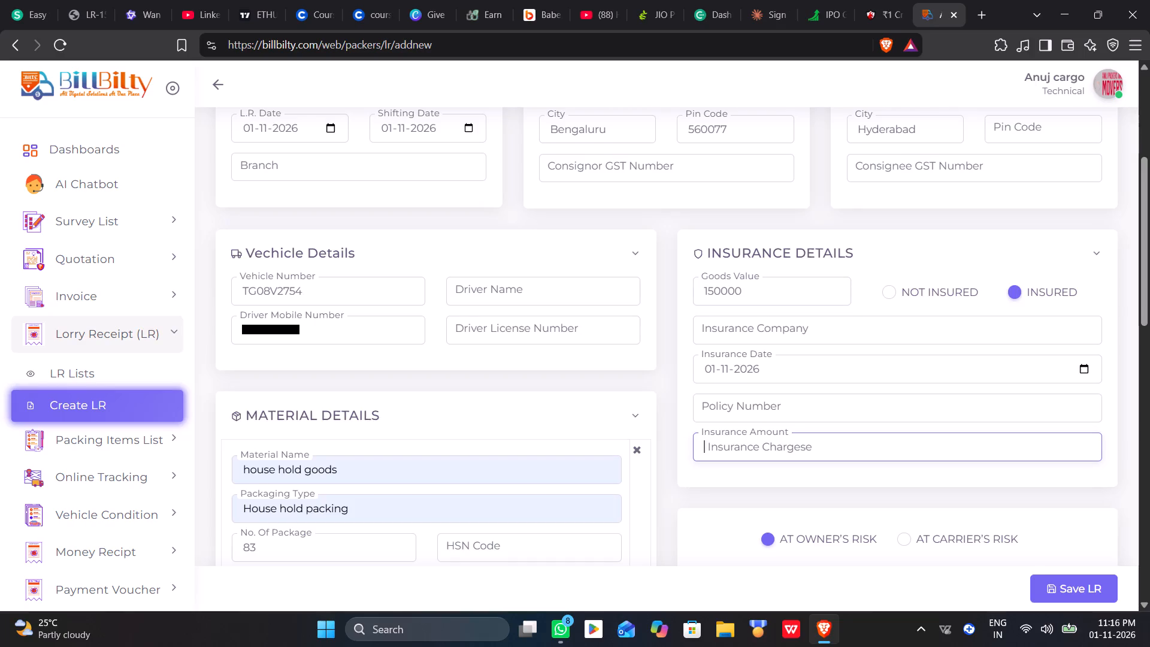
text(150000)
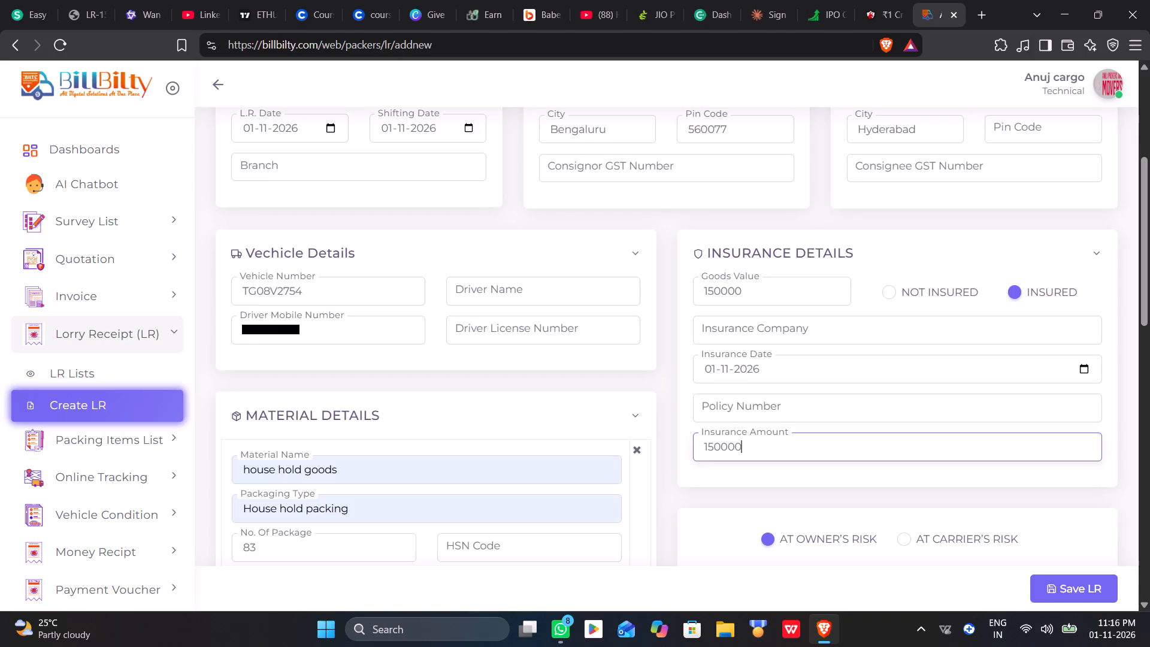
scroll(795, 438, down, 3)
scroll(795, 438, up, 2)
key(ctrl+a)
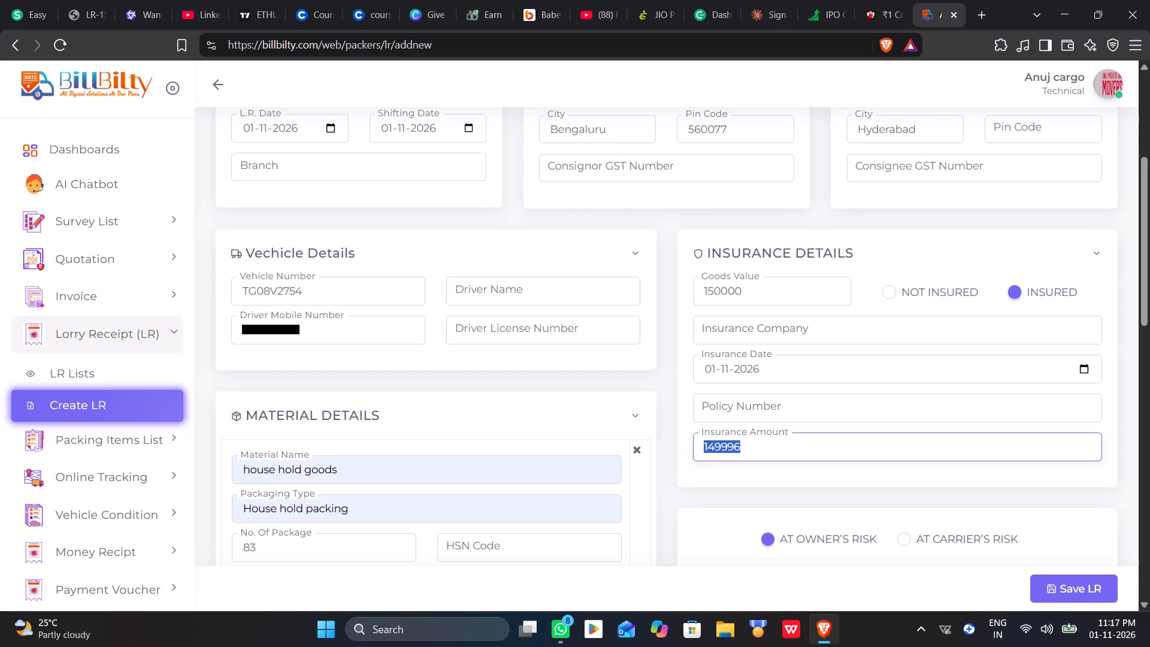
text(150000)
click(927, 484)
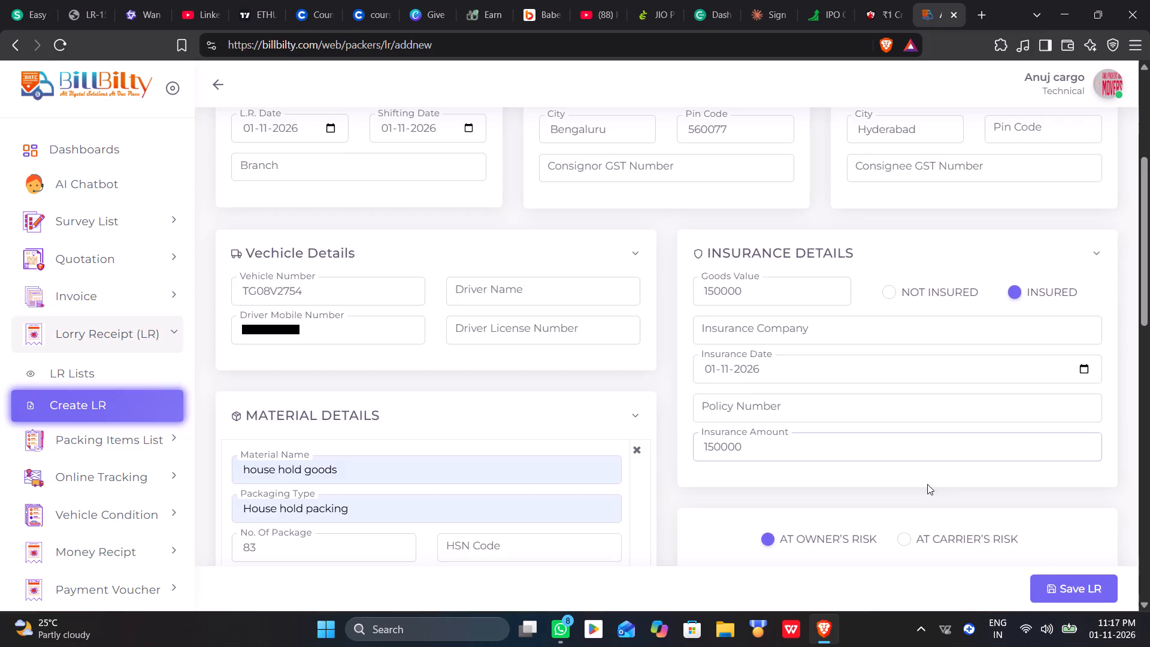
Enter "Note" as the other remark in the Remarks section.
scroll(927, 484, down, 9)
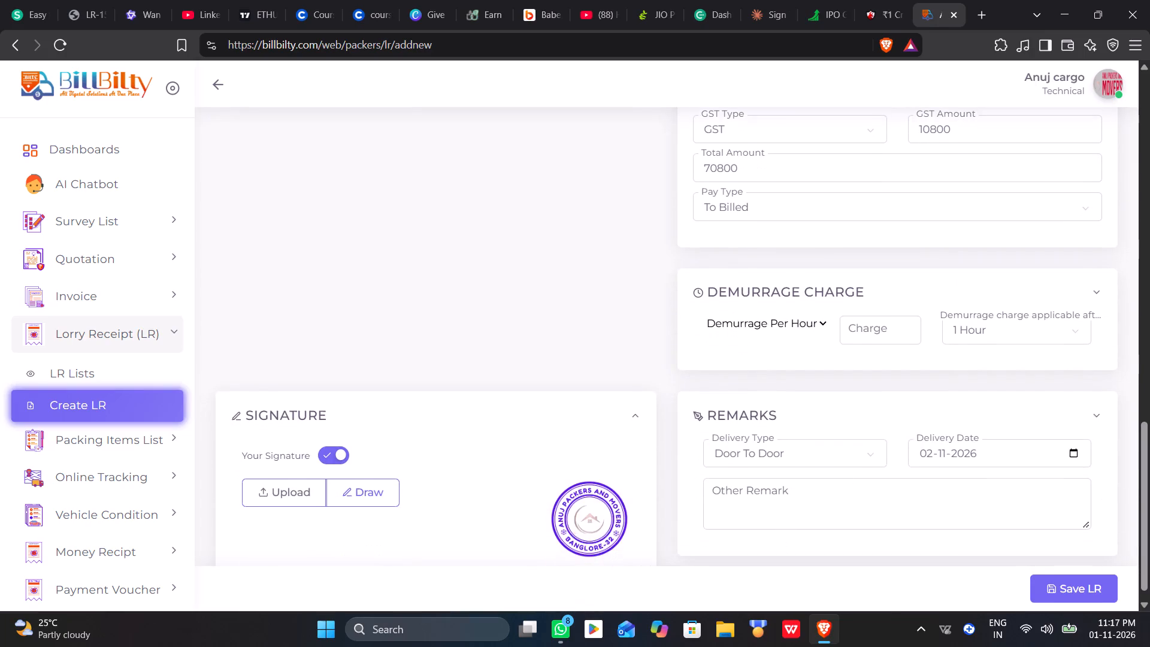
click(834, 479)
text(No)
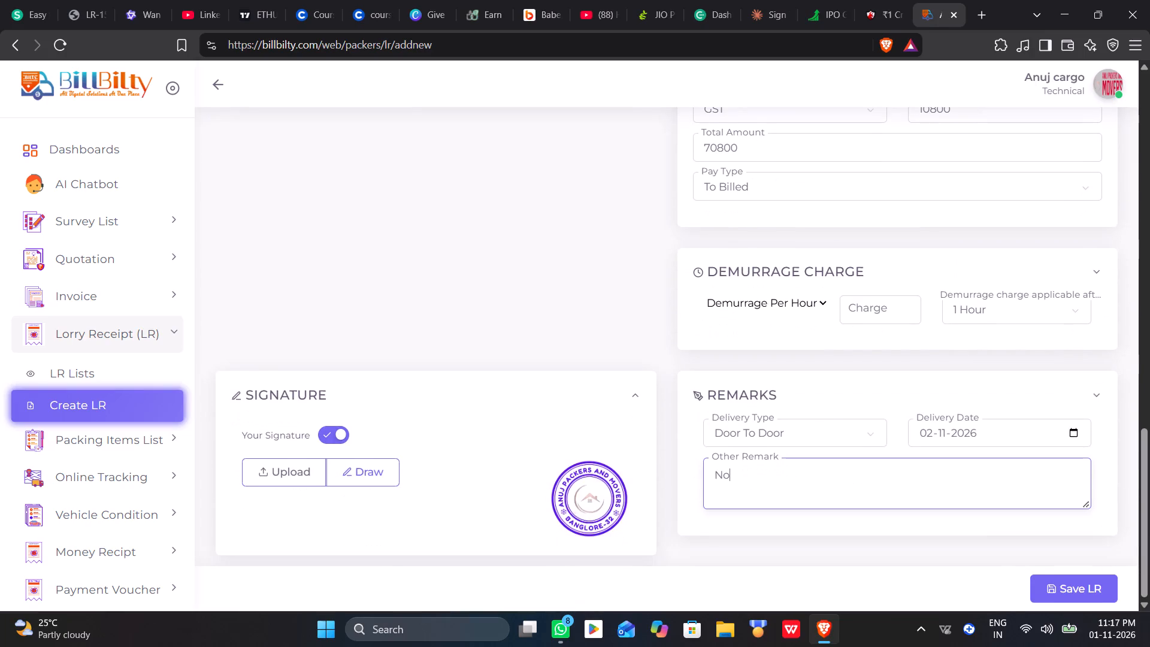
text(te)
Clear the text from the Other Remark field in the Remarks section.
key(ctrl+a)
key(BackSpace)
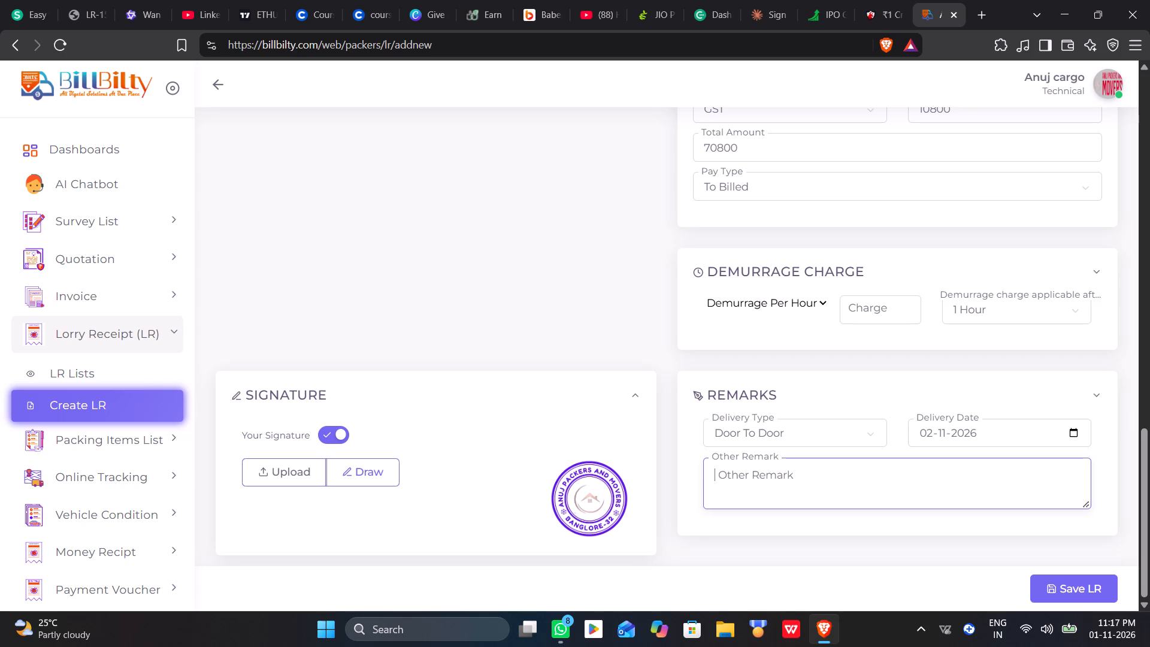
Turn off Bluetooth in the Windows quick settings and return to the lorry receipt form.
click(1055, 646)
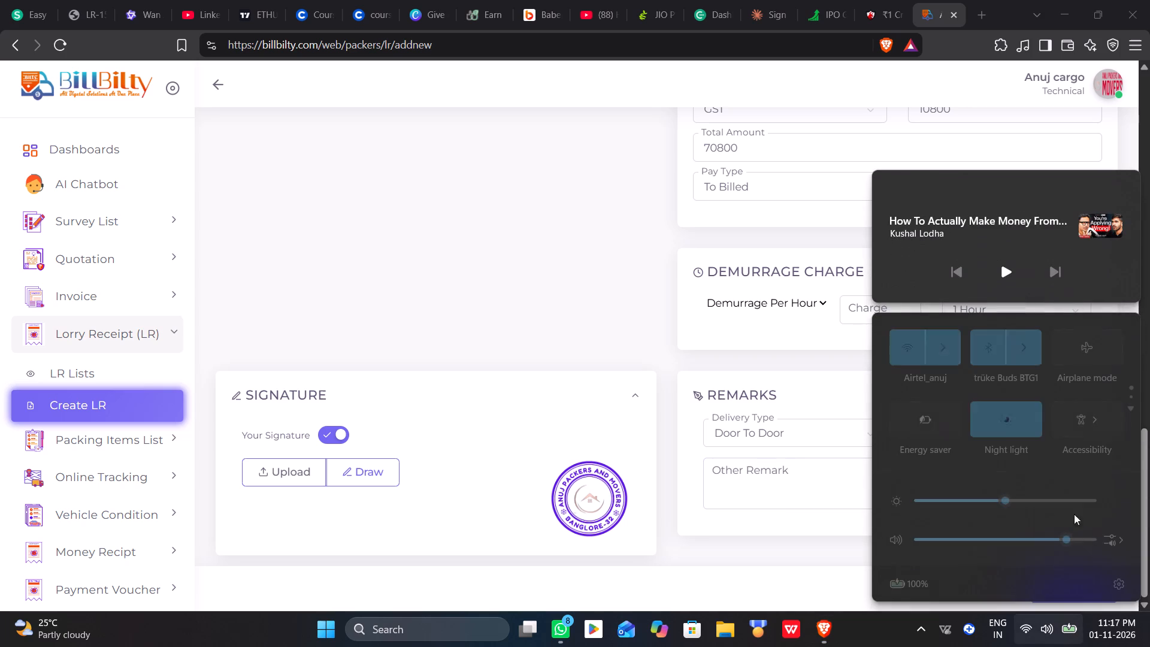
click(995, 353)
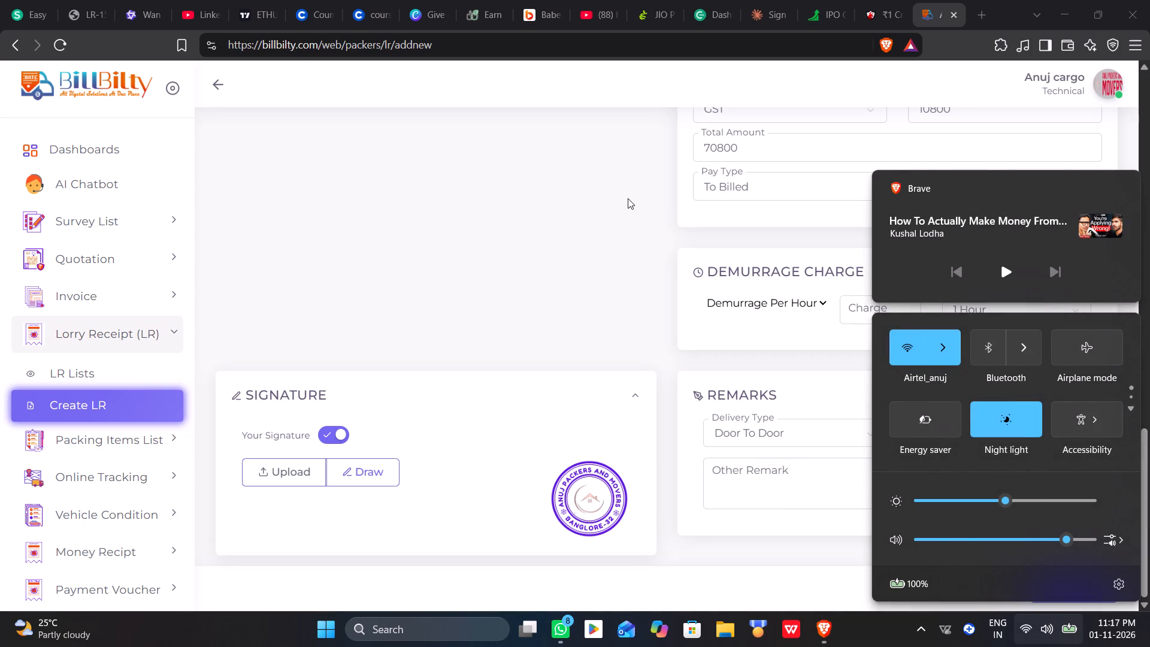
click(628, 192)
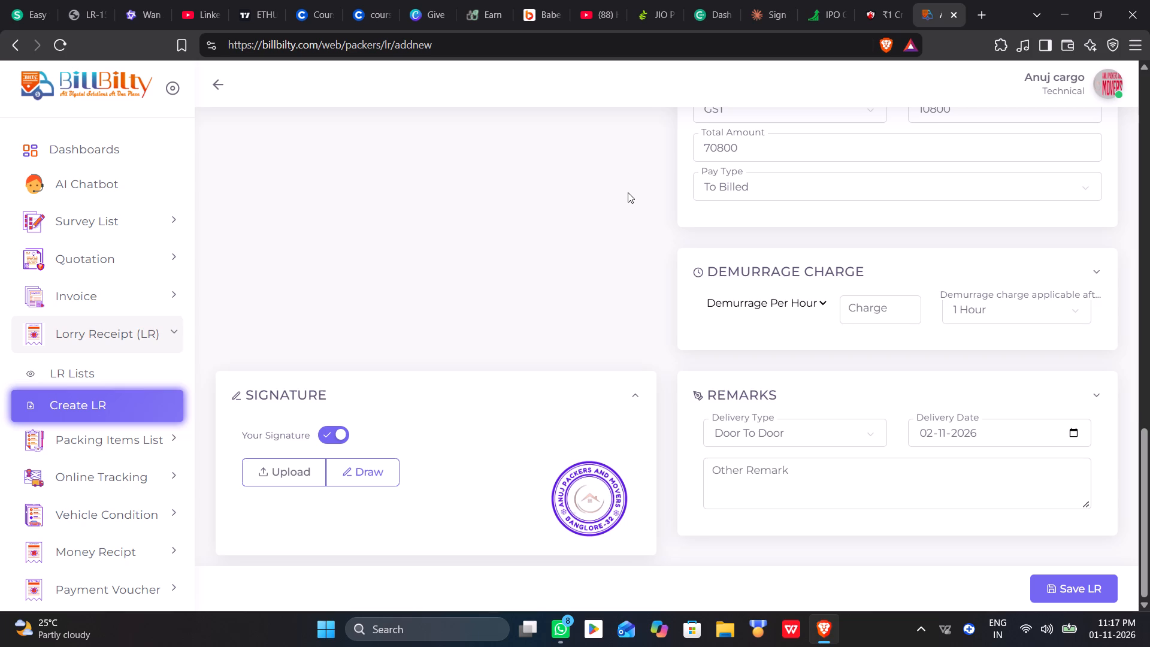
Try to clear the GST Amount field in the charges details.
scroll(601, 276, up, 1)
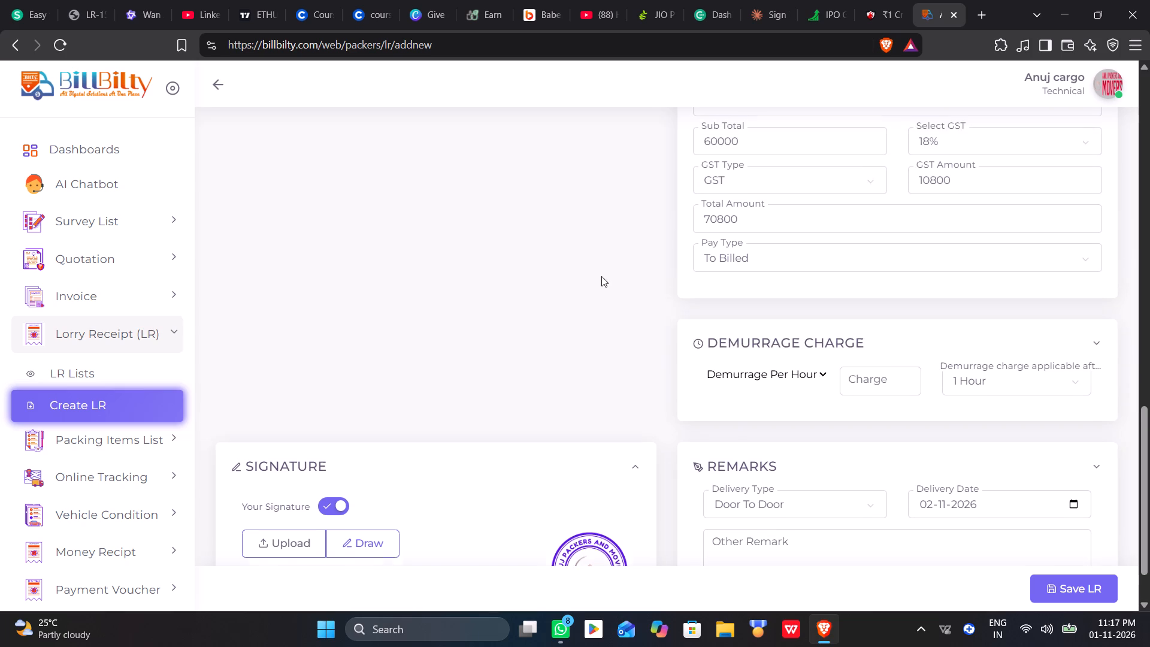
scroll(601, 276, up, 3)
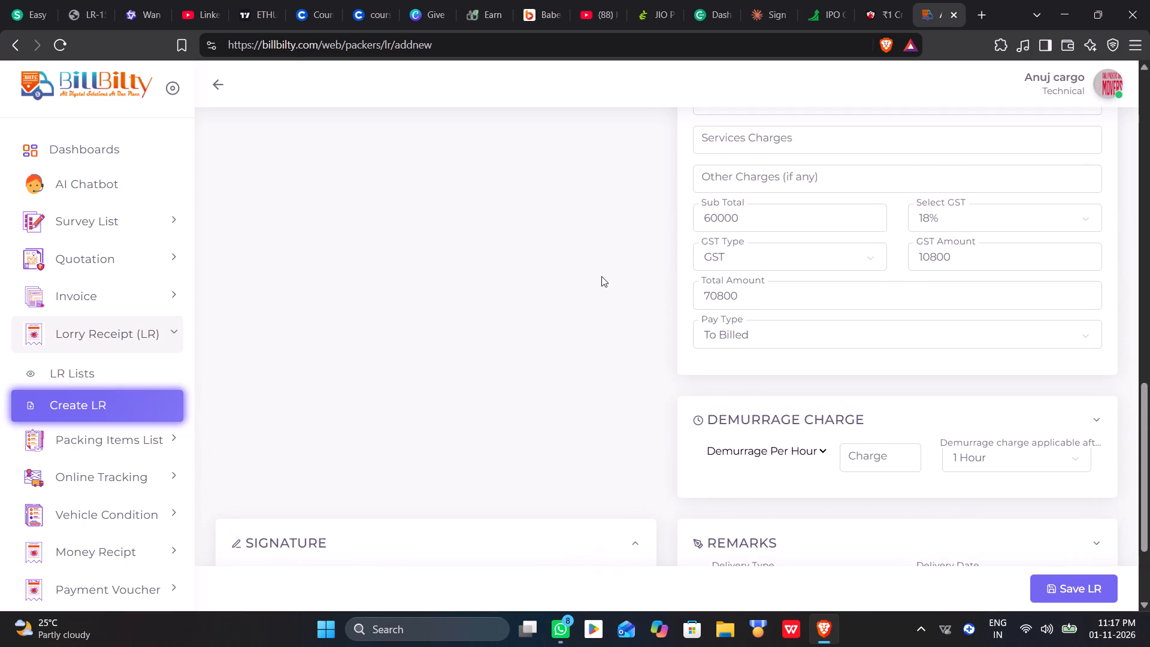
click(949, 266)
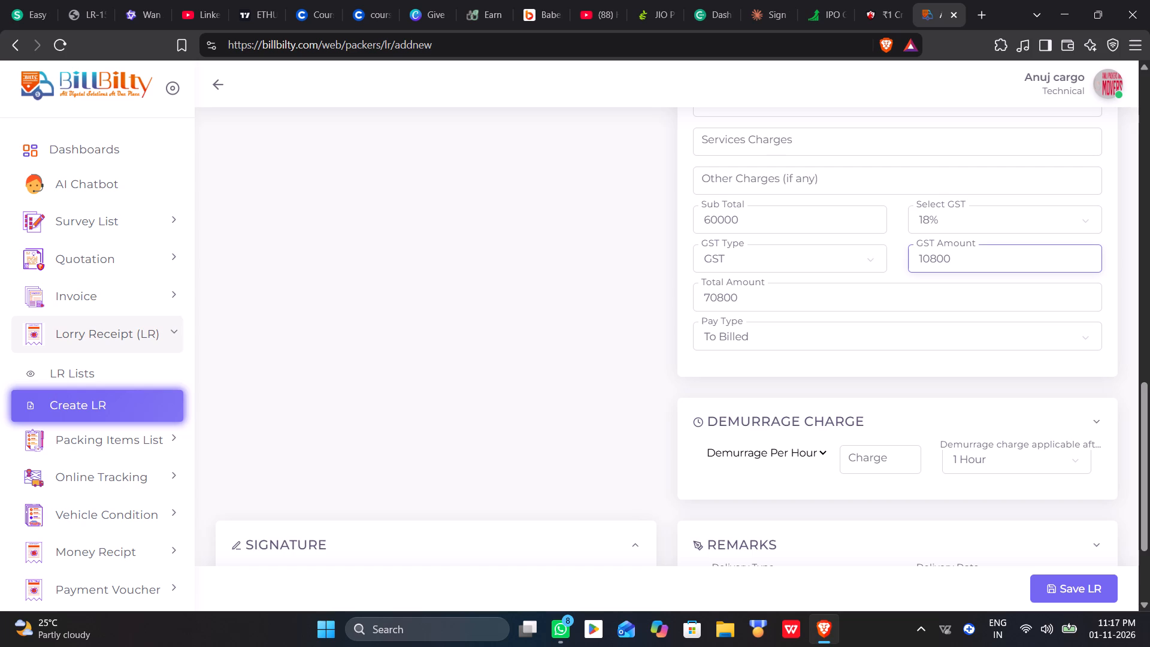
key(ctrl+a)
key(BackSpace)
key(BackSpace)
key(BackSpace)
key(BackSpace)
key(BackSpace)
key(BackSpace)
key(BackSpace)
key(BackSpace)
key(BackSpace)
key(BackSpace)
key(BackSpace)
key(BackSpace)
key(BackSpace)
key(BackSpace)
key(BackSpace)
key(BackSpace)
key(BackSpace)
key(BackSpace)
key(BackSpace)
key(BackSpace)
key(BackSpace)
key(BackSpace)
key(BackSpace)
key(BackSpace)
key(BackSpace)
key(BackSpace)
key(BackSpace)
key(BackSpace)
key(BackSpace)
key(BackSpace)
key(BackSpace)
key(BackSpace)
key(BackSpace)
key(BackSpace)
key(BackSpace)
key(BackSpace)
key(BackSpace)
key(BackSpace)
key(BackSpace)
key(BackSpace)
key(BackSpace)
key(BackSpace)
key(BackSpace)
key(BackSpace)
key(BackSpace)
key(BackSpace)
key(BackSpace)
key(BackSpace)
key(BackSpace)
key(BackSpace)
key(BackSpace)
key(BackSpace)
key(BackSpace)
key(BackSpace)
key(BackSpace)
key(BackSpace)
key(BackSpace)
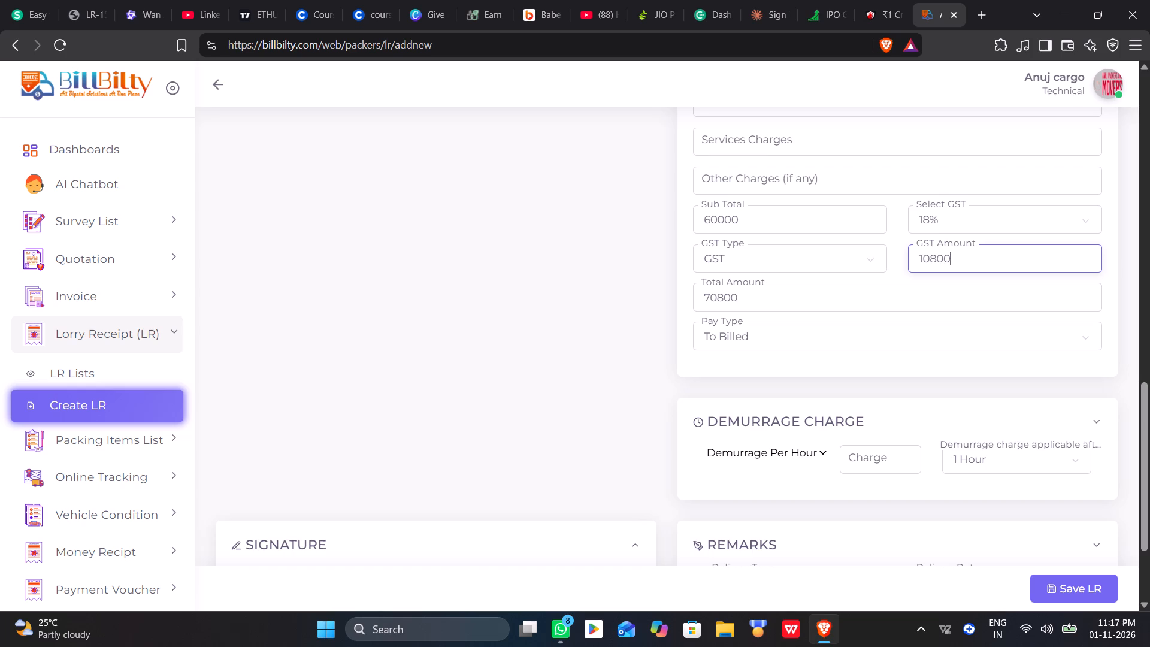
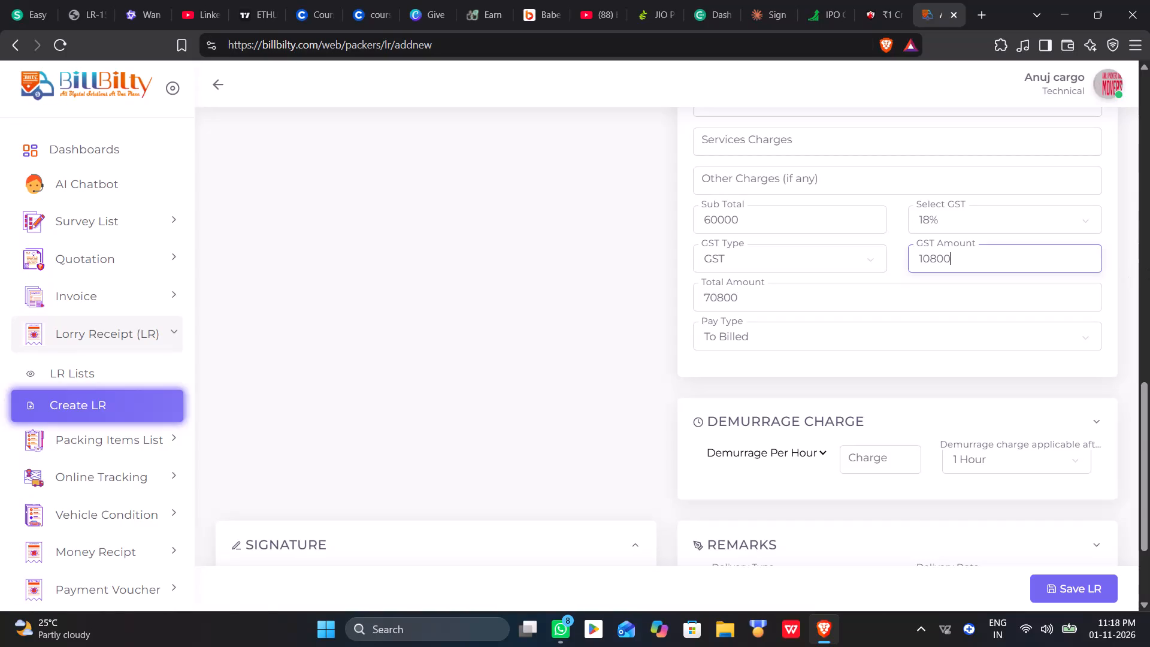
Review the lorry receipt entries from the signature and remarks sections back up to the LR details.
scroll(531, 350, right, 1)
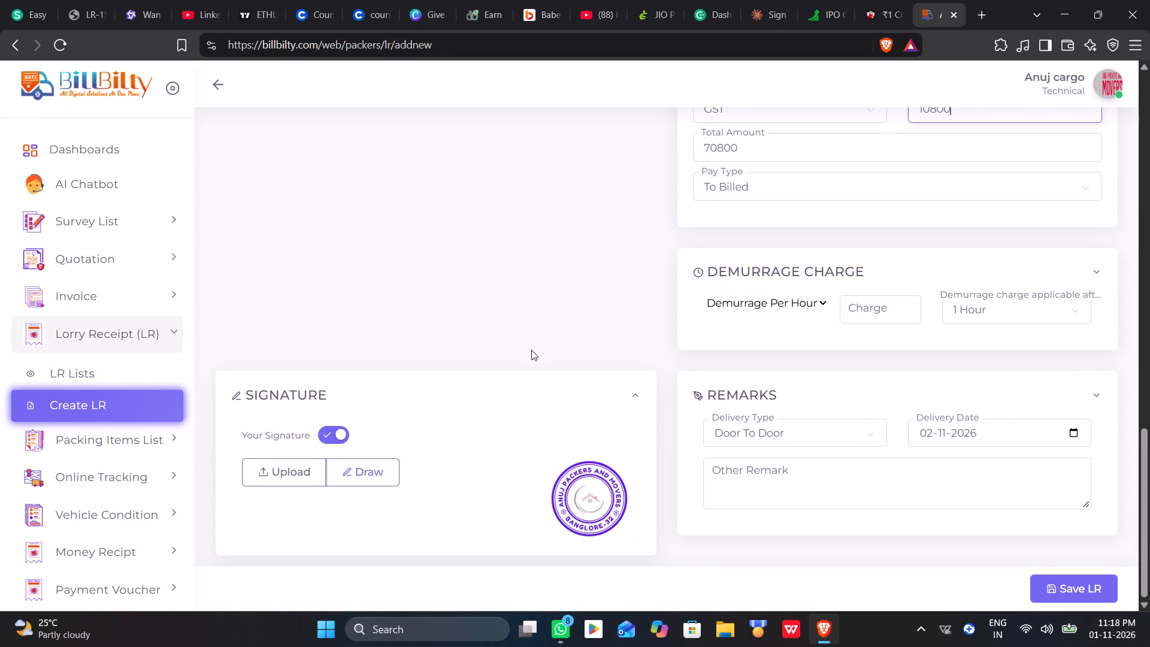
scroll(531, 350, right, 2)
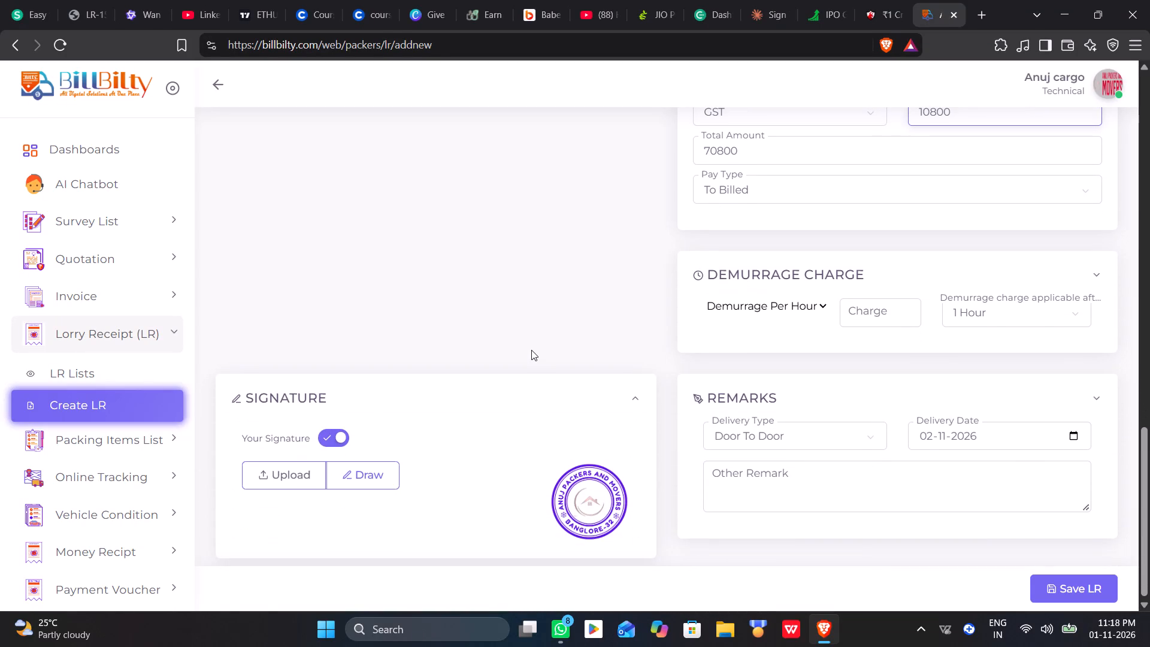
scroll(531, 350, right, 1)
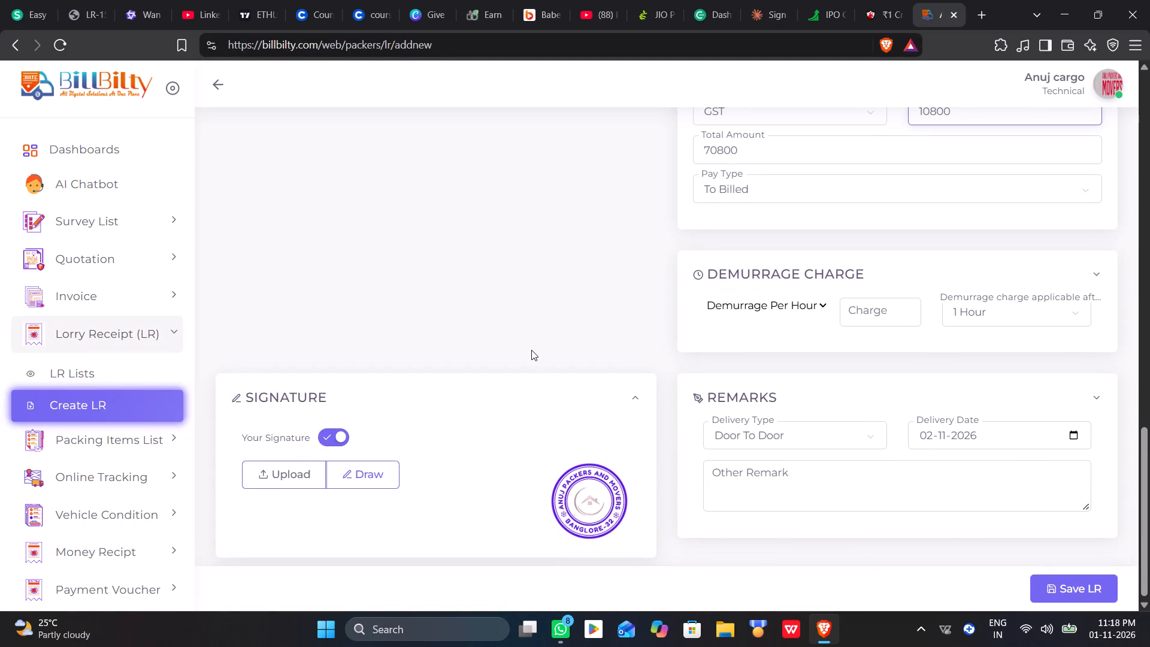
scroll(531, 350, right, 2)
scroll(531, 350, up, 1)
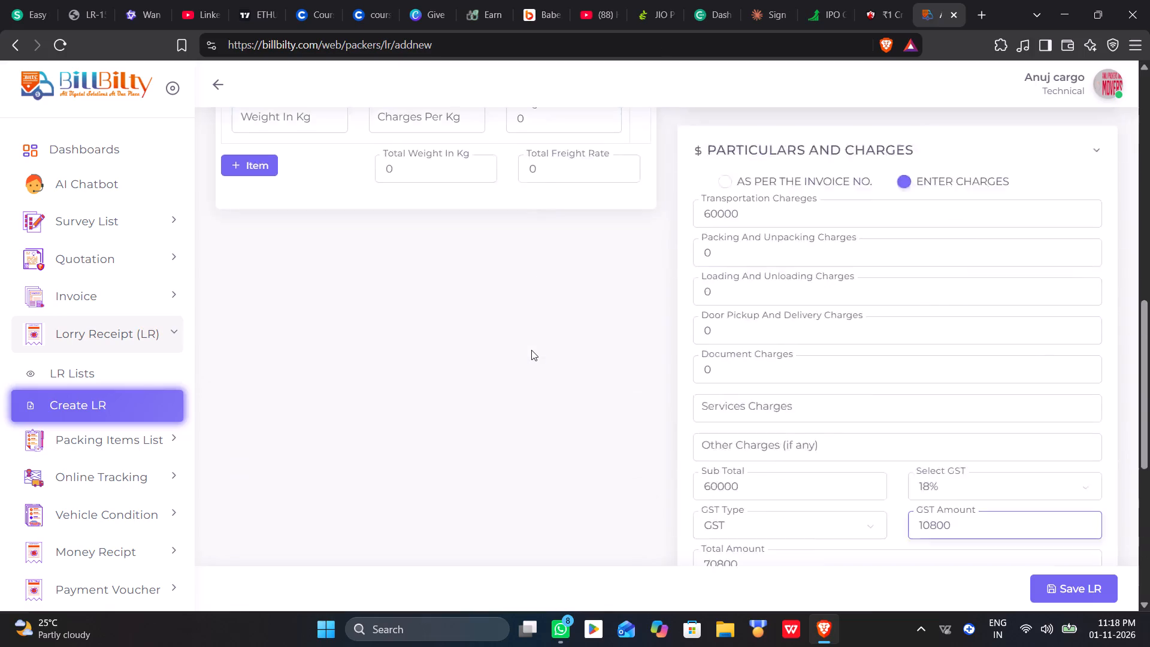
scroll(531, 350, up, 3)
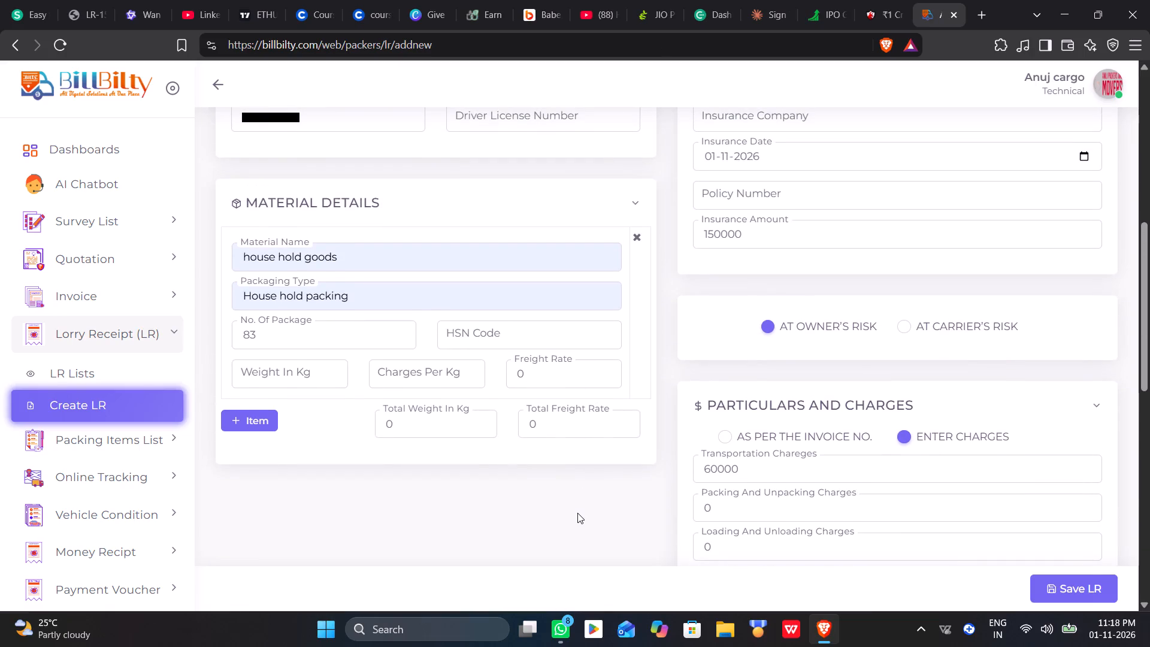
scroll(577, 513, up, 4)
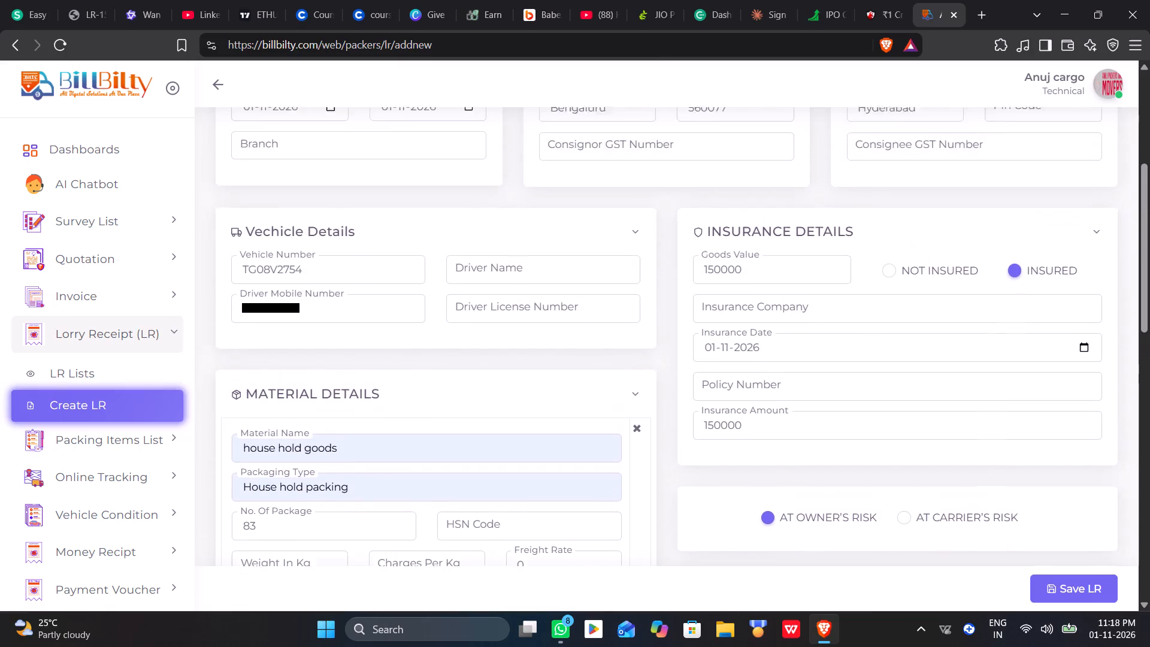
scroll(577, 513, up, 4)
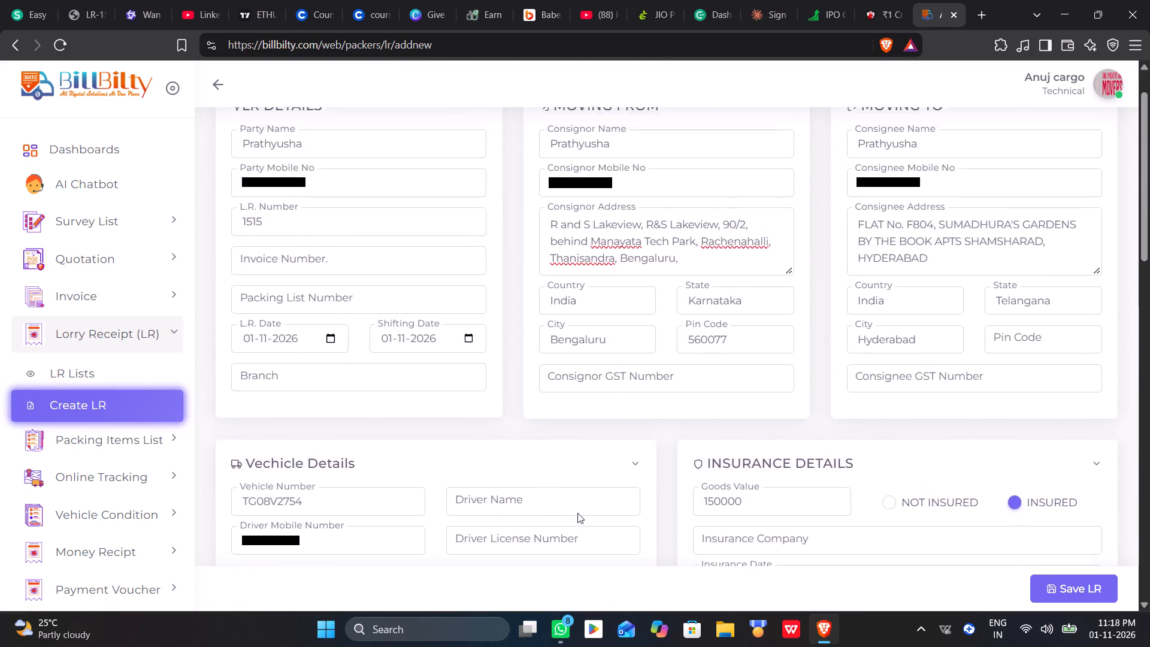
scroll(577, 513, up, 2)
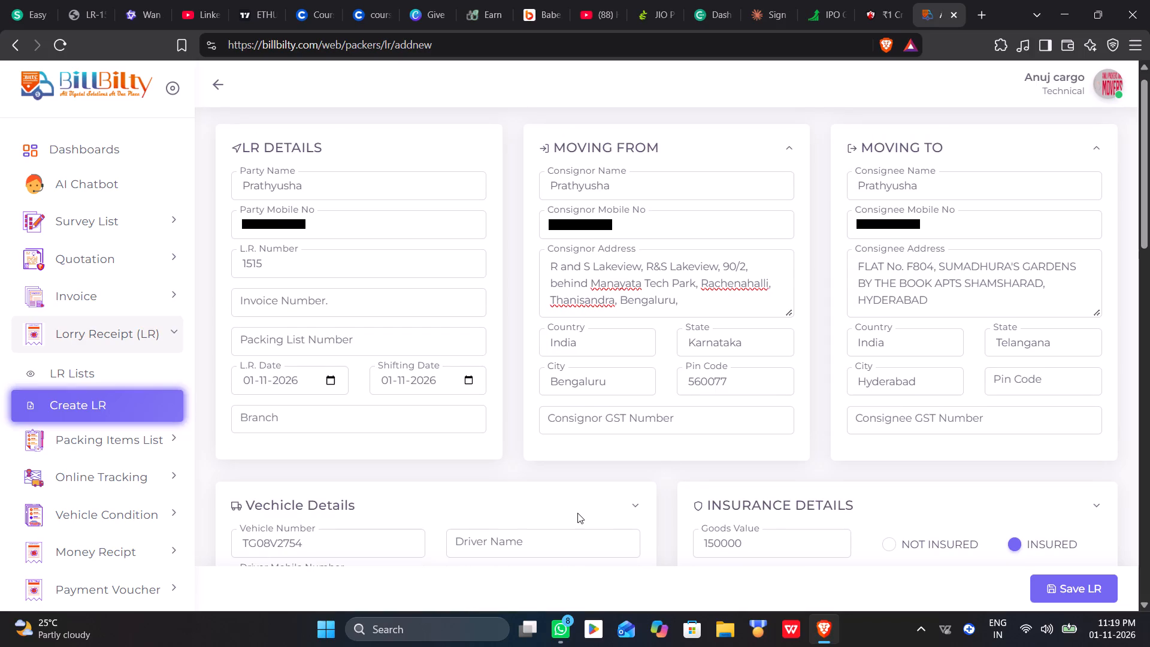
Enter "Nill" as the packing list number in the LR details.
click(346, 343)
text(nill)
key(ctrl+a)
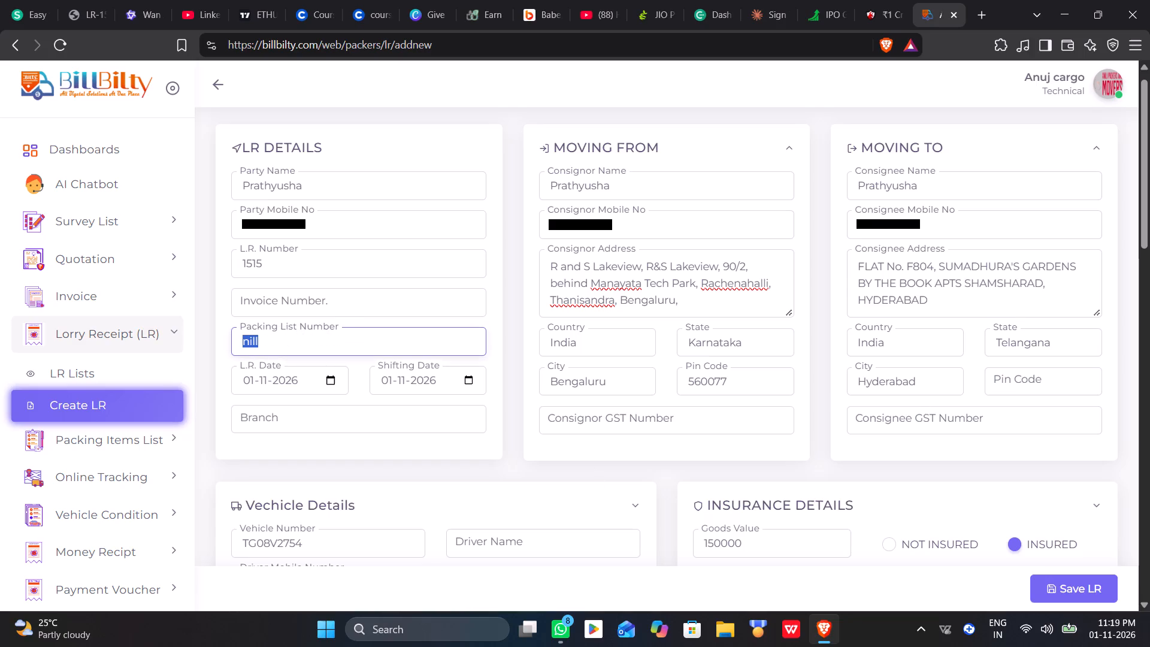
text(Nill)
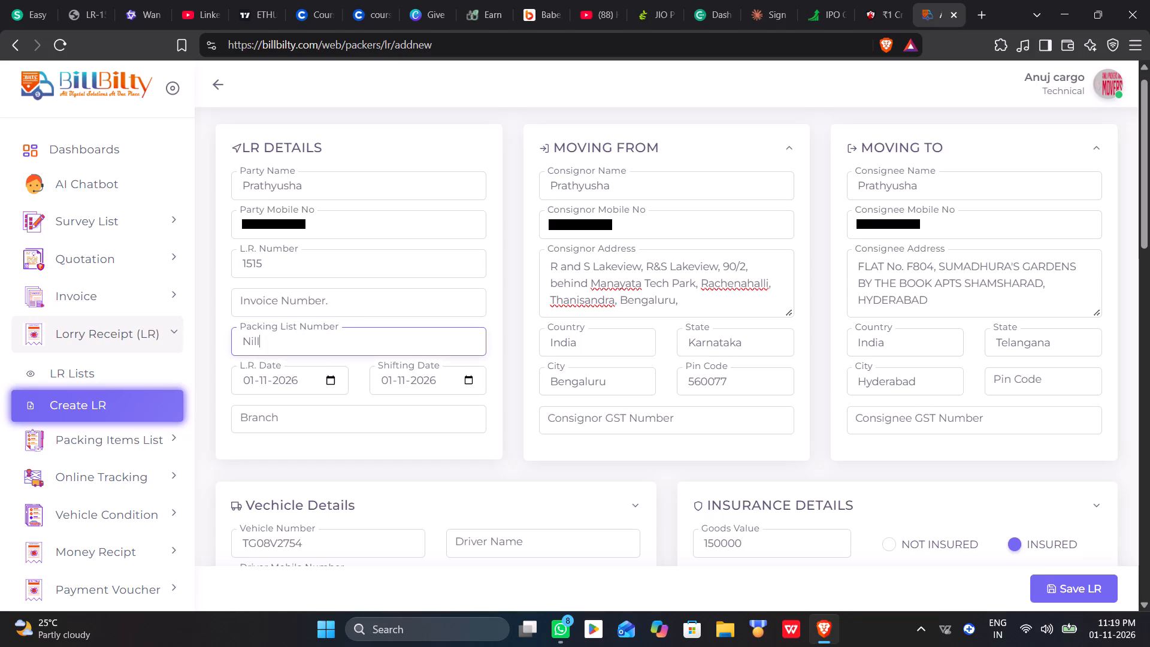
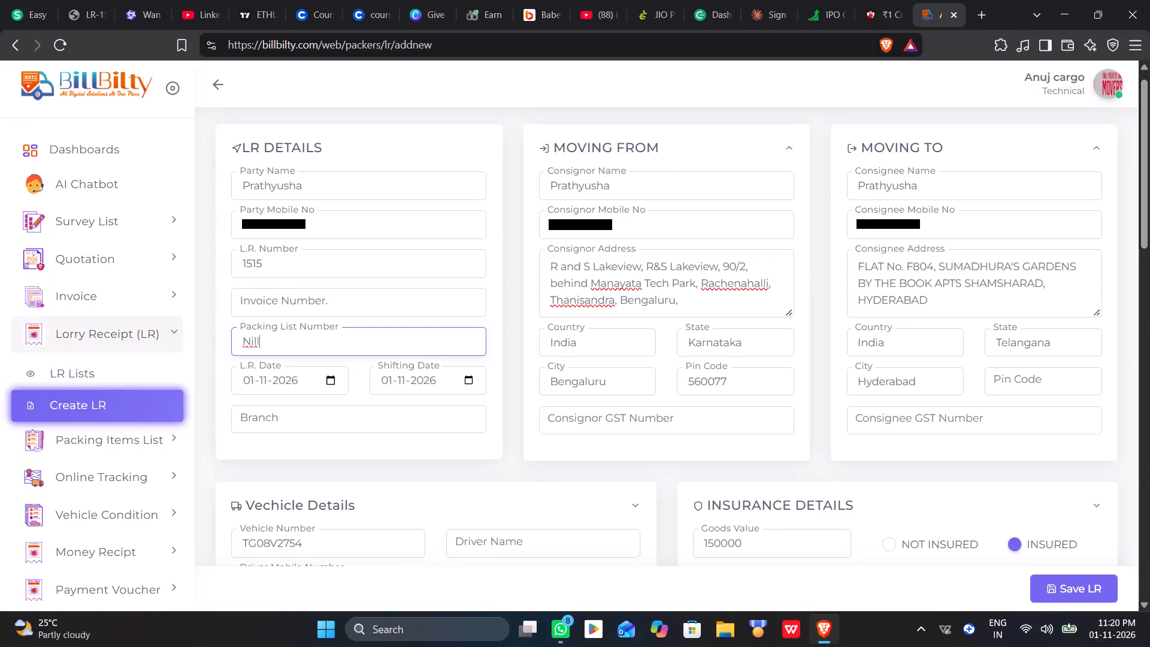
Open the consignor address in the Moving From details for editing, at the word "Manayata".
click(630, 283)
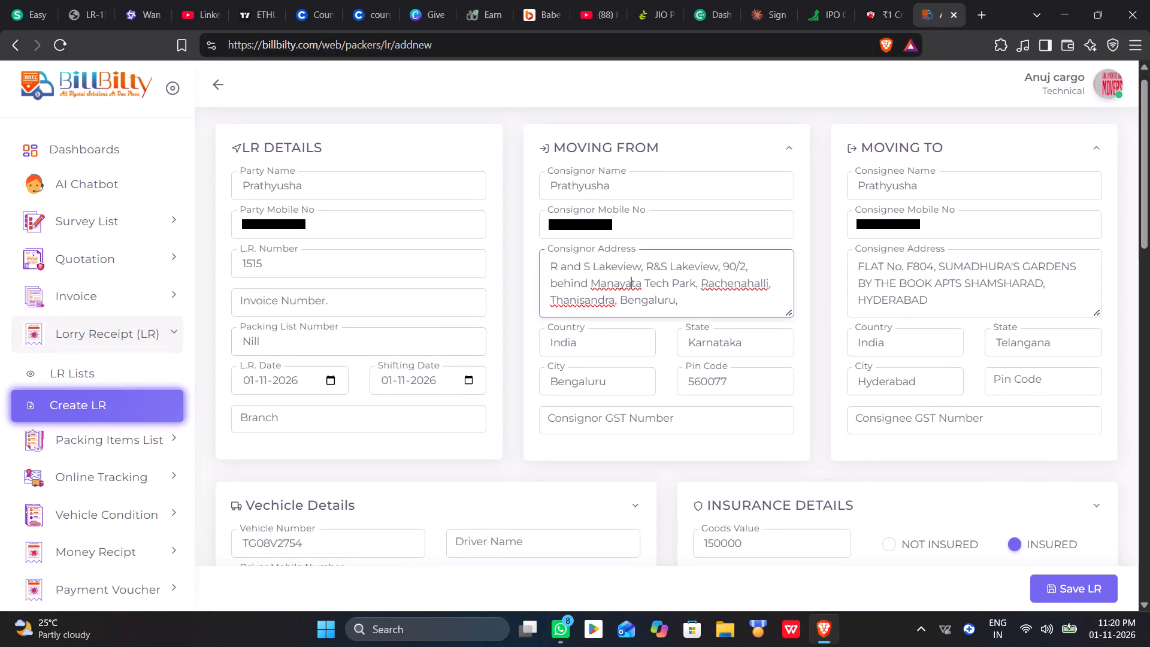
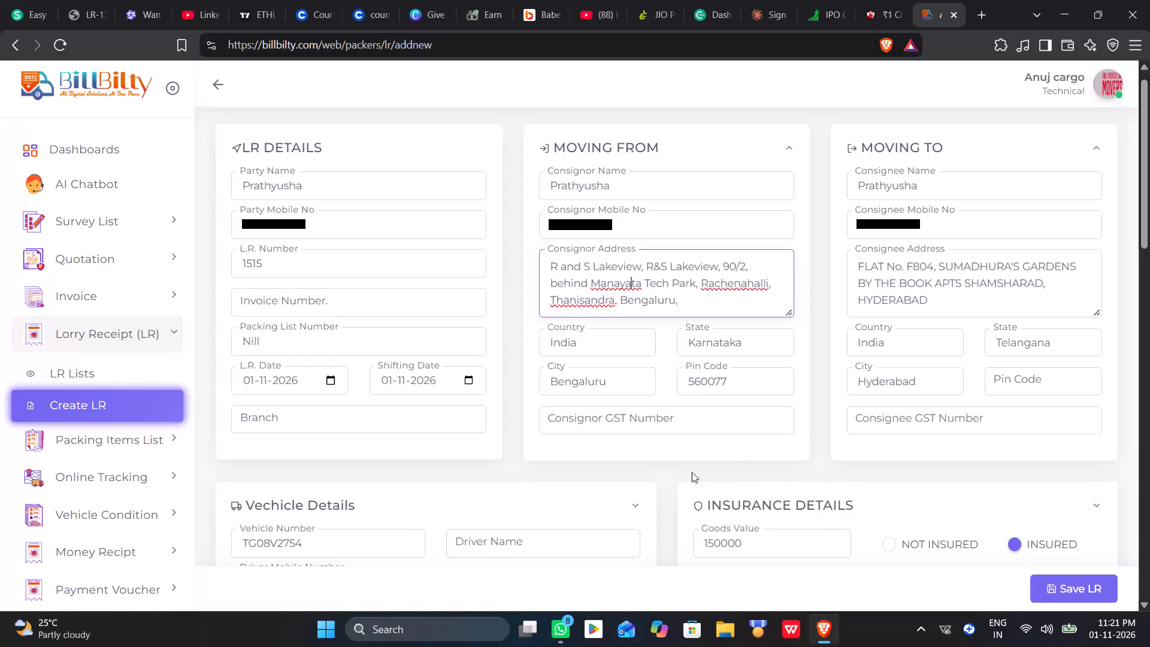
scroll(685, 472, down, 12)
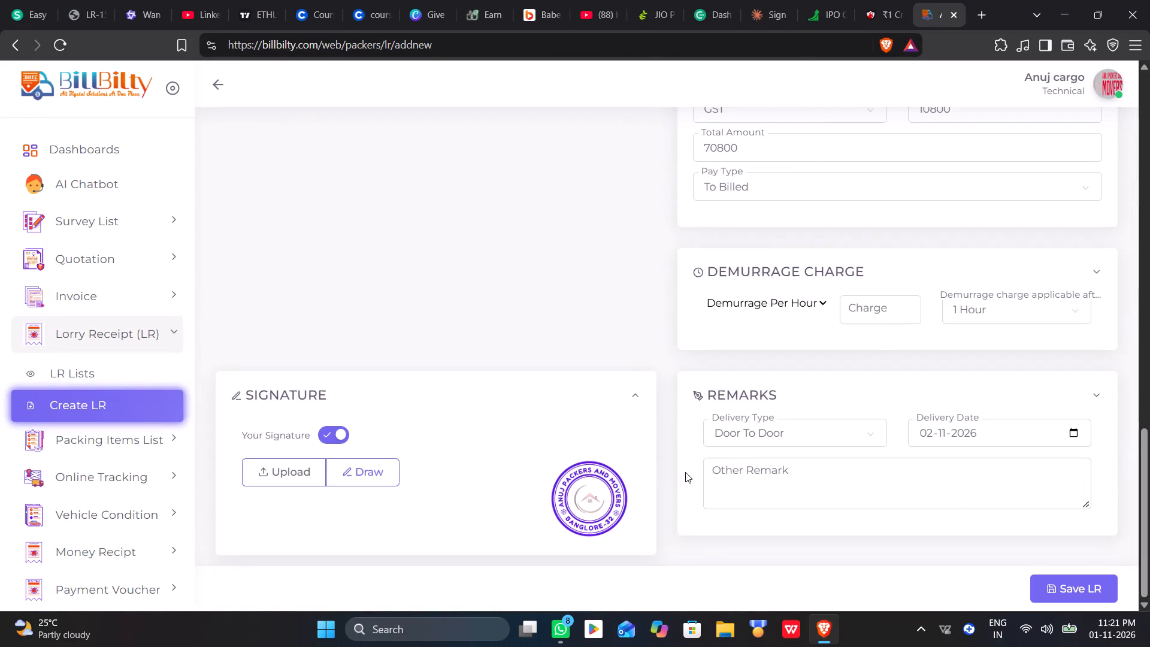
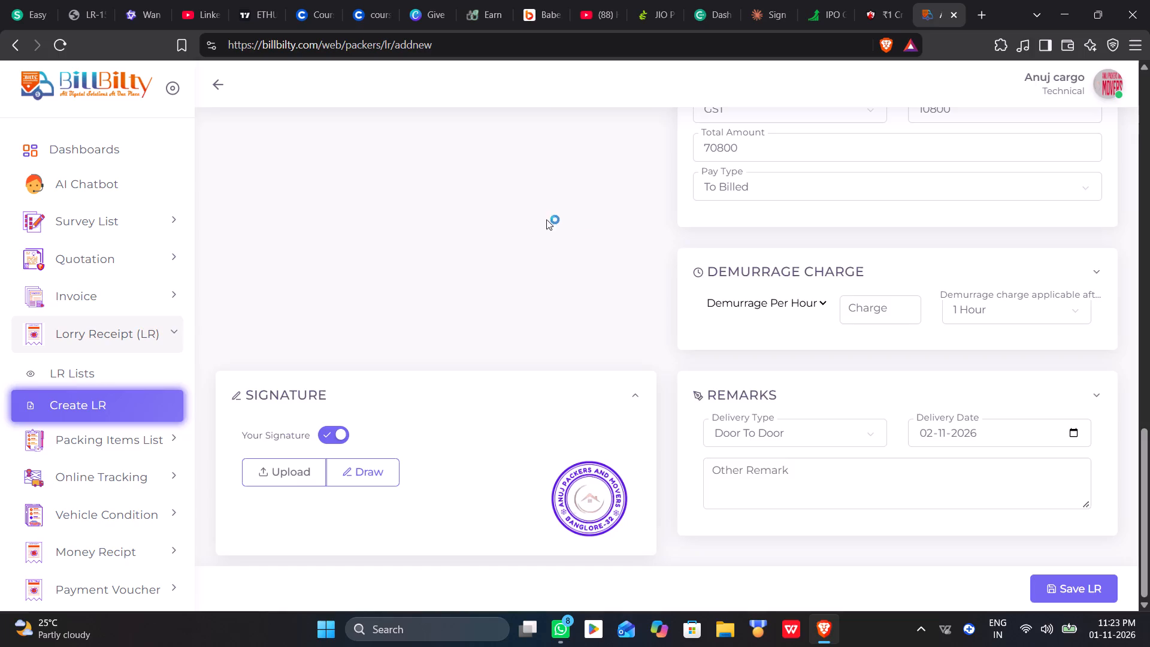
In the insurance details, fill the insurance company and policy number with "." and replace the insurance amount with ".".
scroll(595, 236, up, 10)
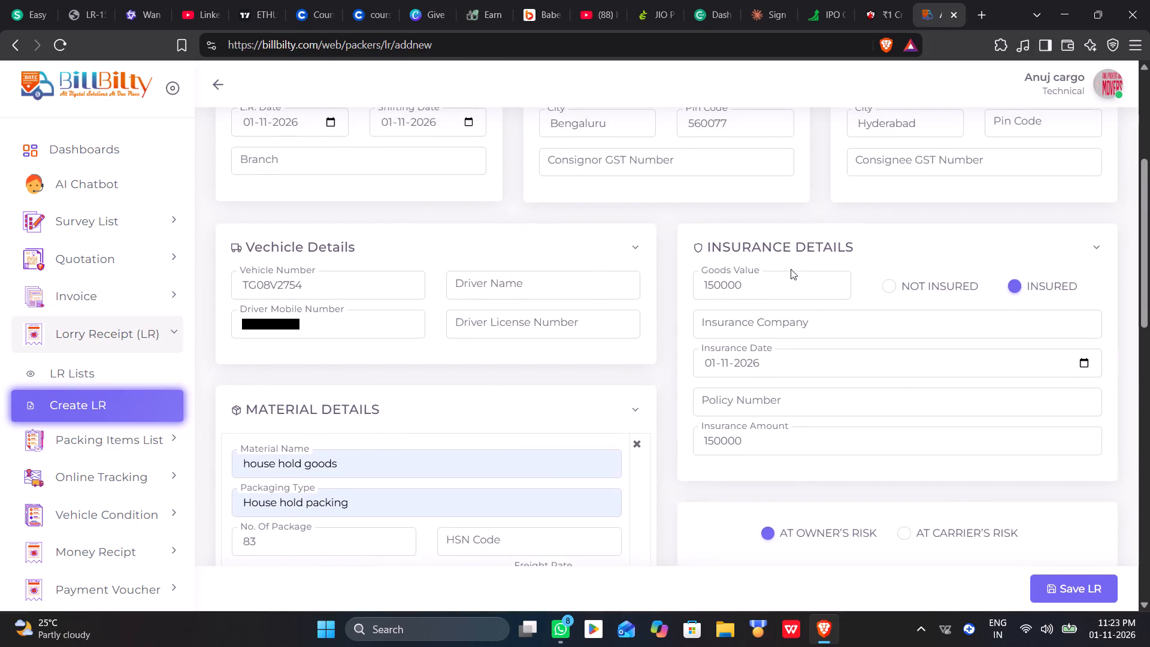
click(777, 331)
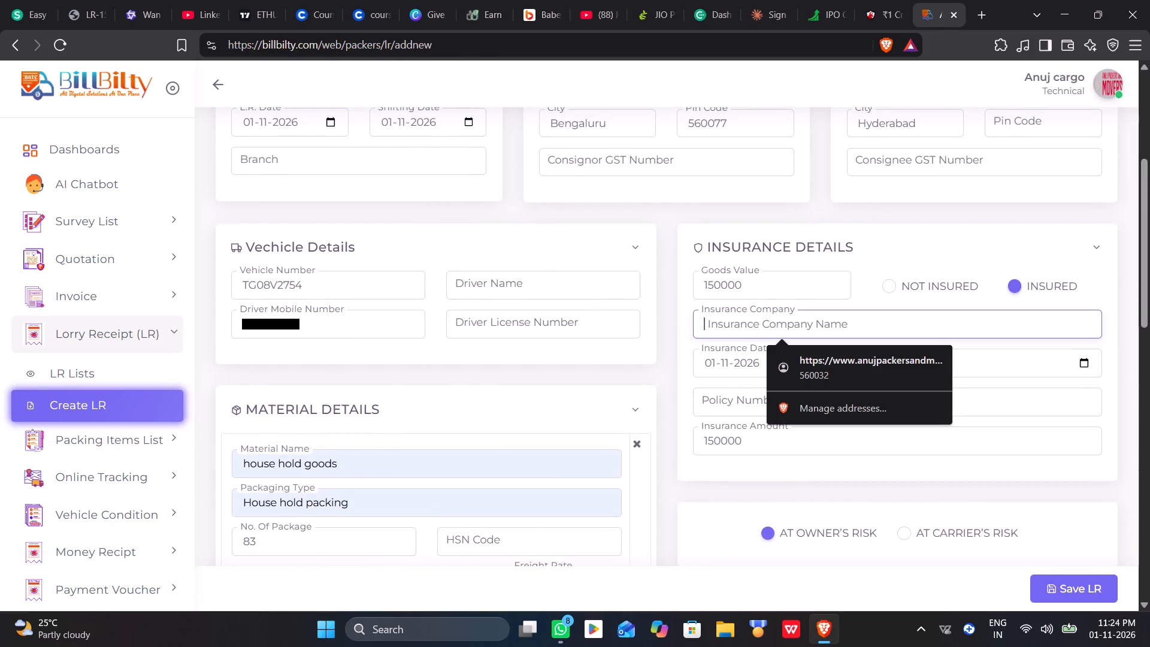
key(period)
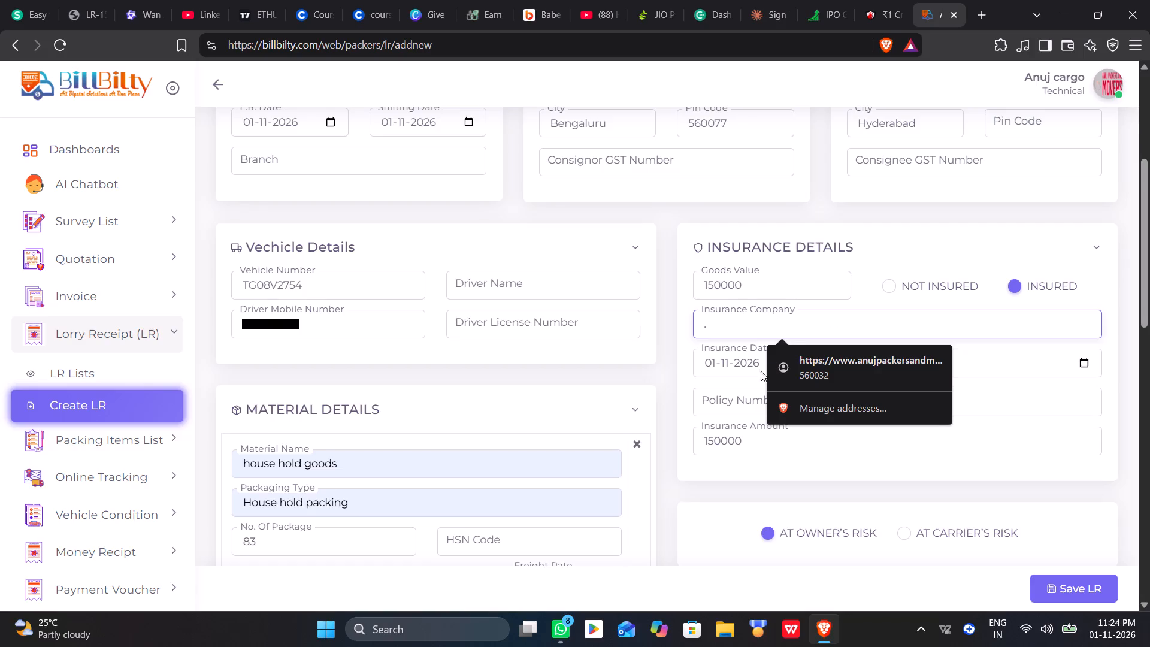
click(732, 408)
key(period)
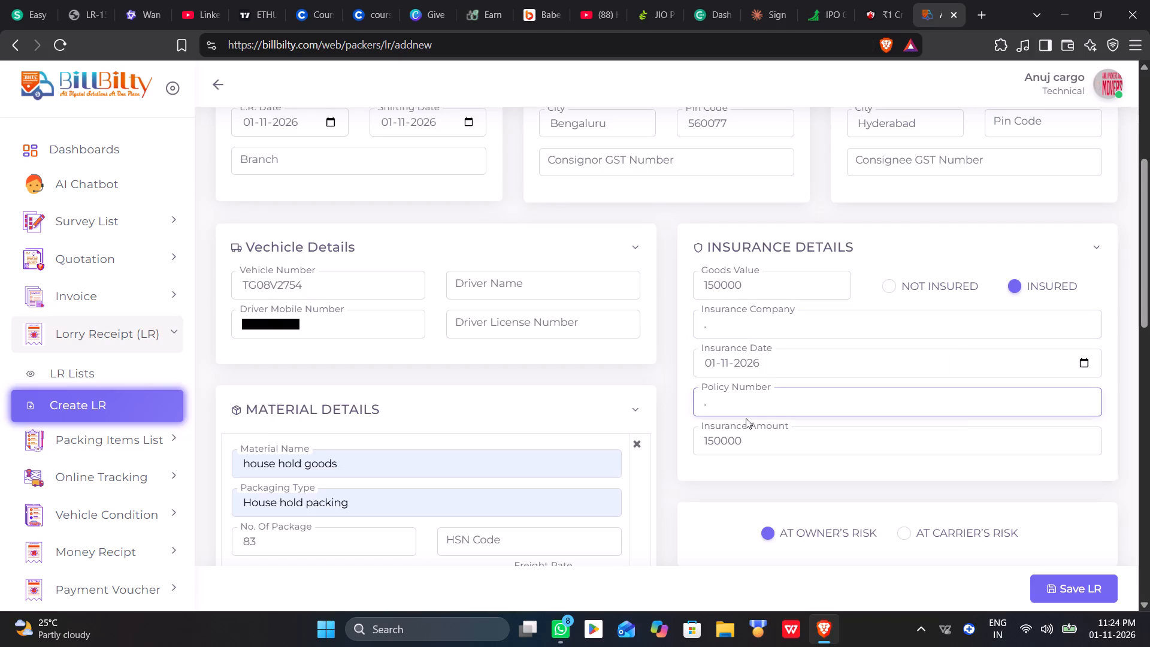
click(766, 440)
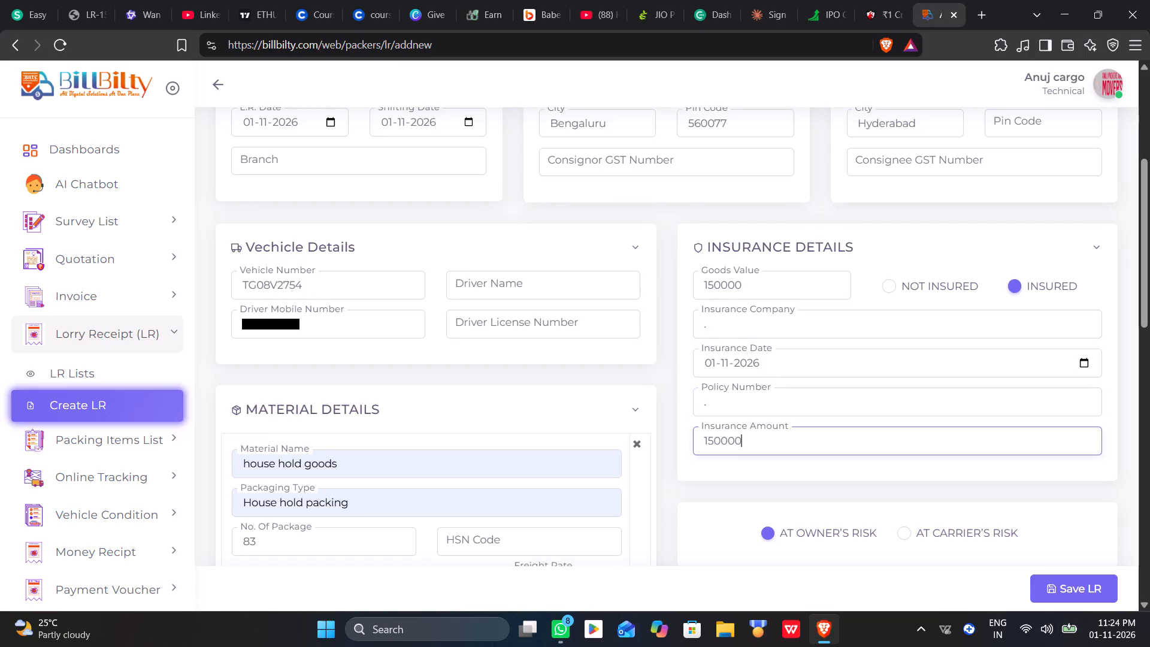
key(ctrl+a)
key(BackSpace)
key(period)
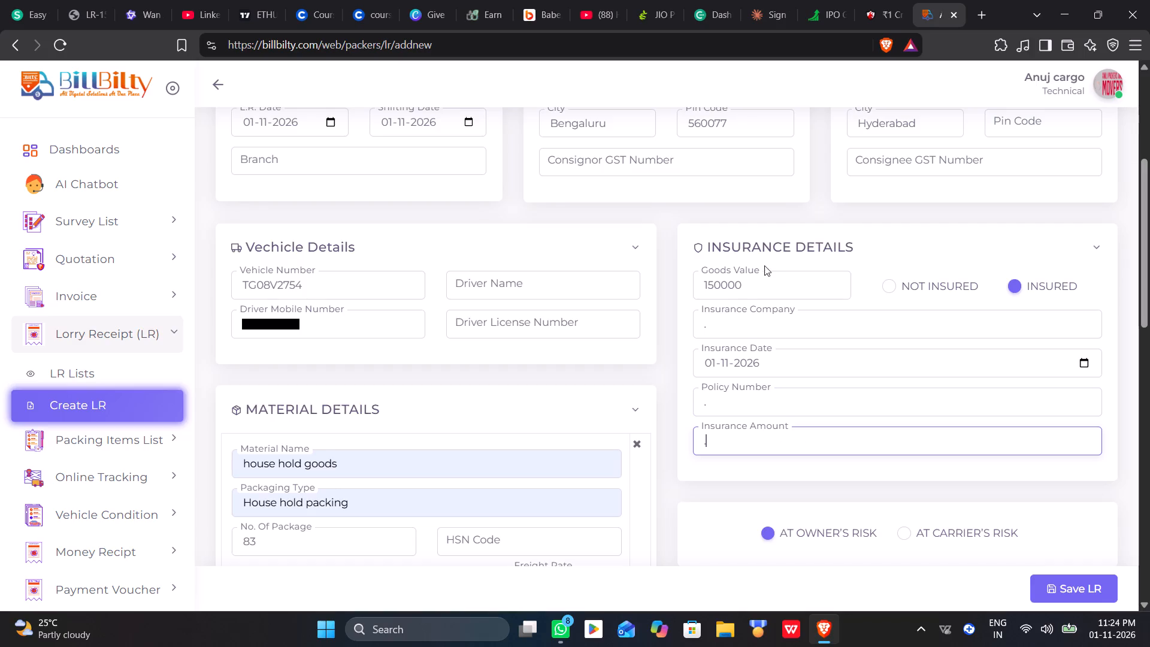
click(667, 382)
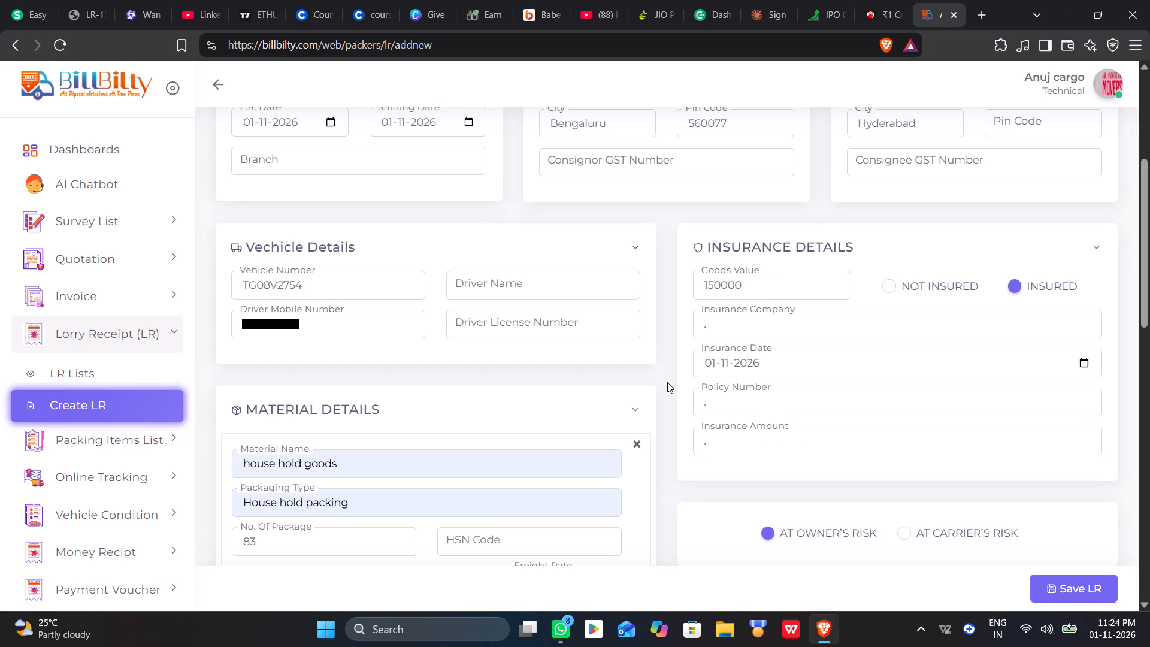
Review the completed lorry receipt form, from the party and vehicle details through charges, GST, signature and delivery remarks.
scroll(667, 382, down, 4)
scroll(667, 382, up, 1)
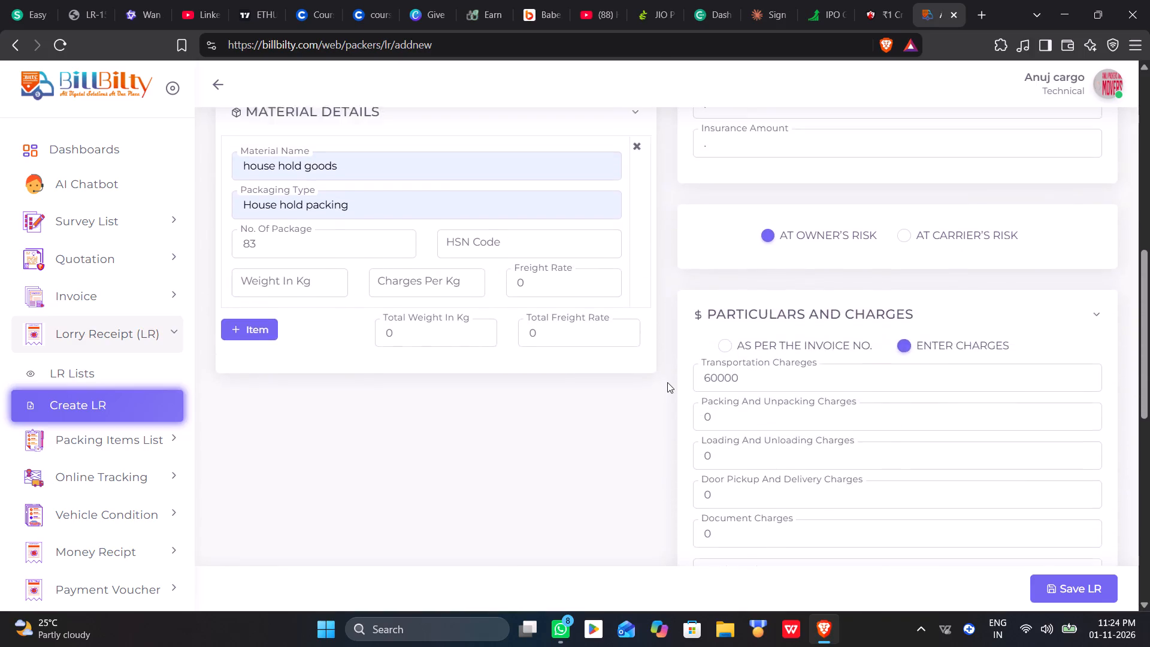
scroll(667, 382, up, 1)
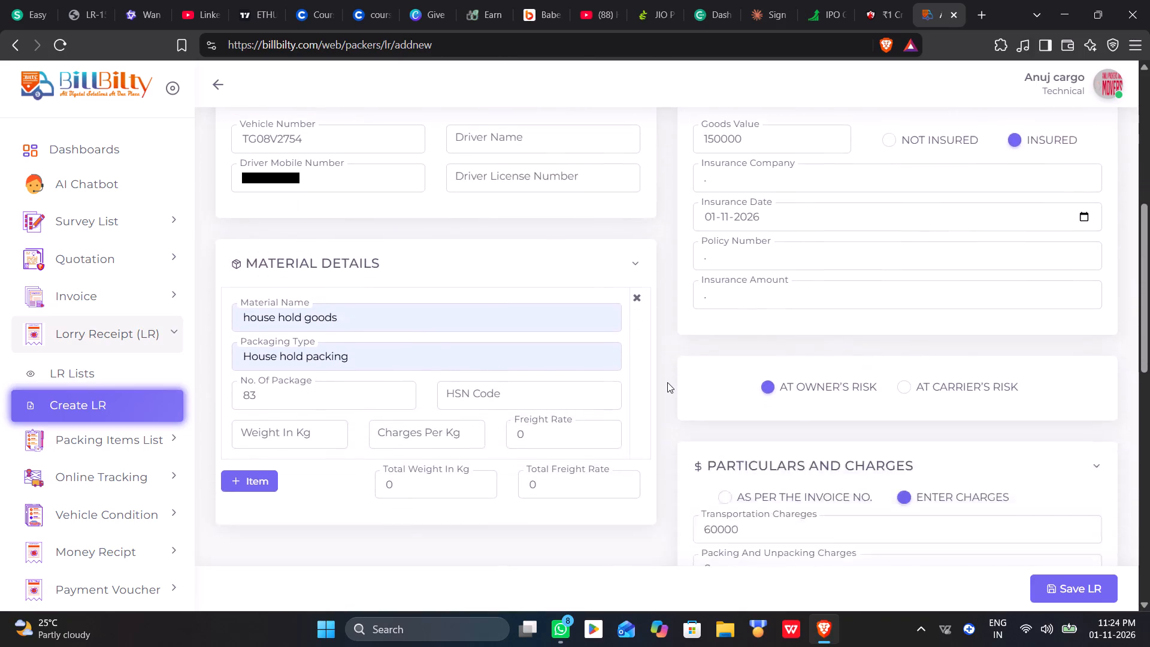
scroll(667, 382, down, 4)
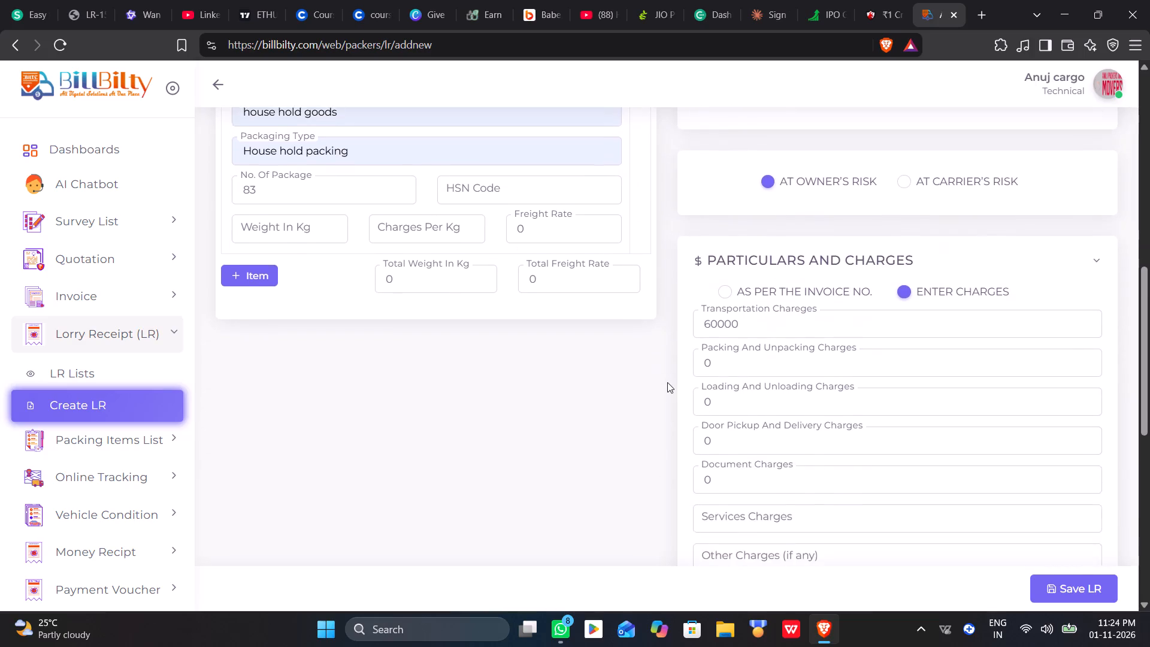
scroll(667, 382, down, 5)
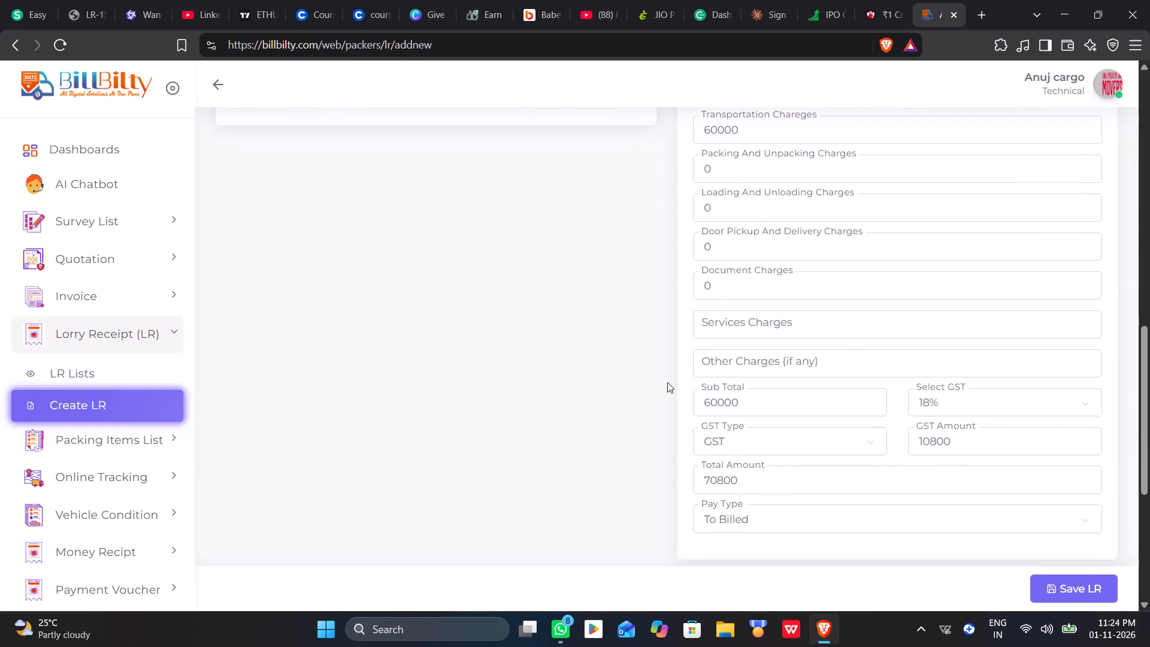
scroll(667, 382, down, 4)
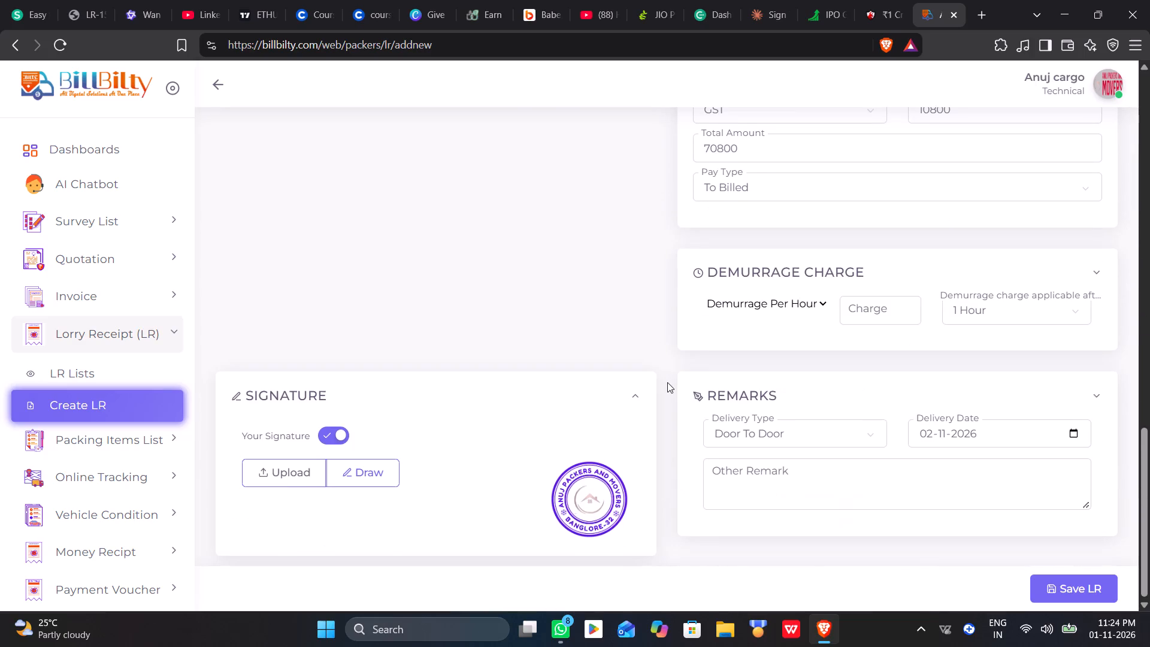
scroll(667, 382, up, 8)
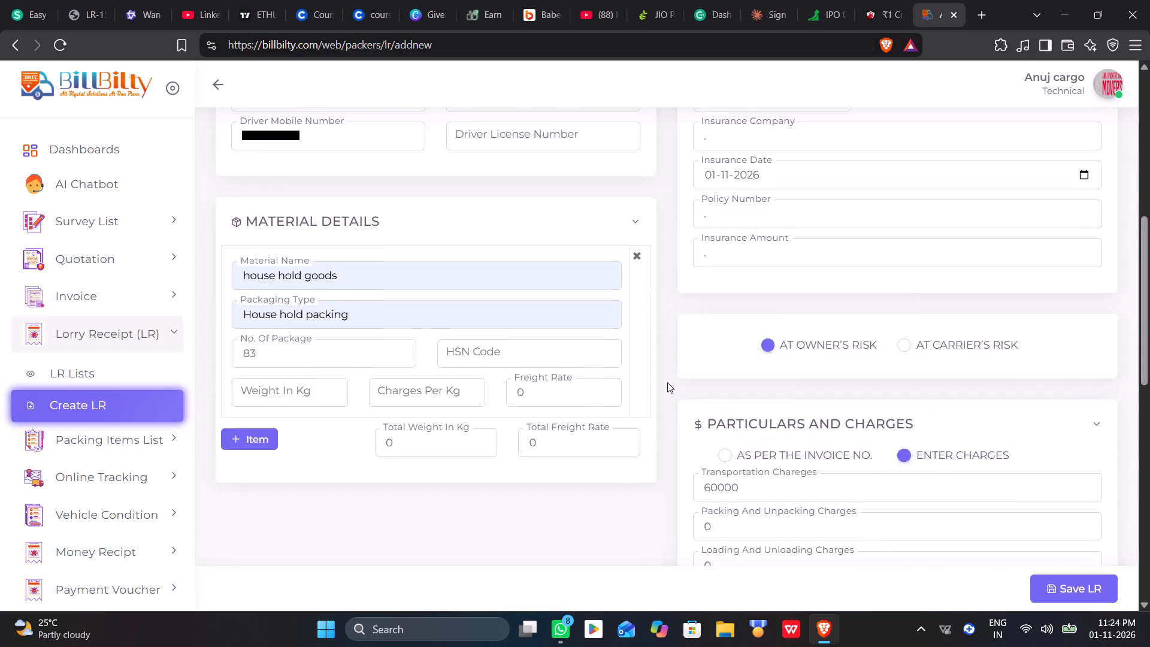
scroll(667, 382, up, 1)
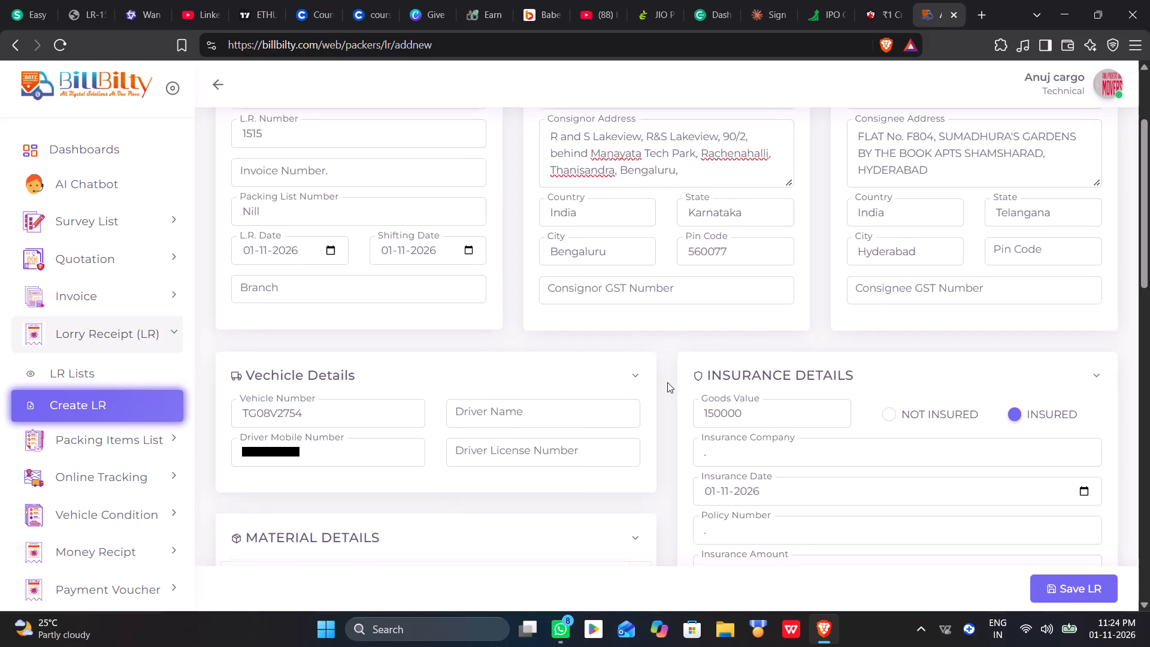
scroll(667, 382, down, 2)
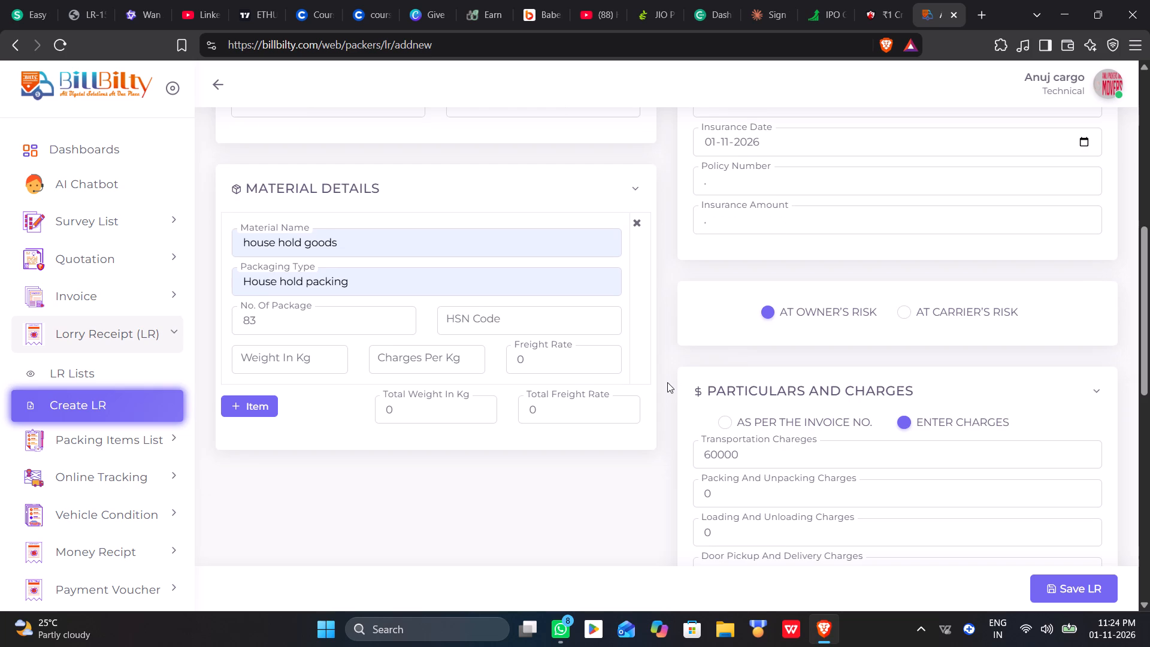
scroll(667, 382, down, 9)
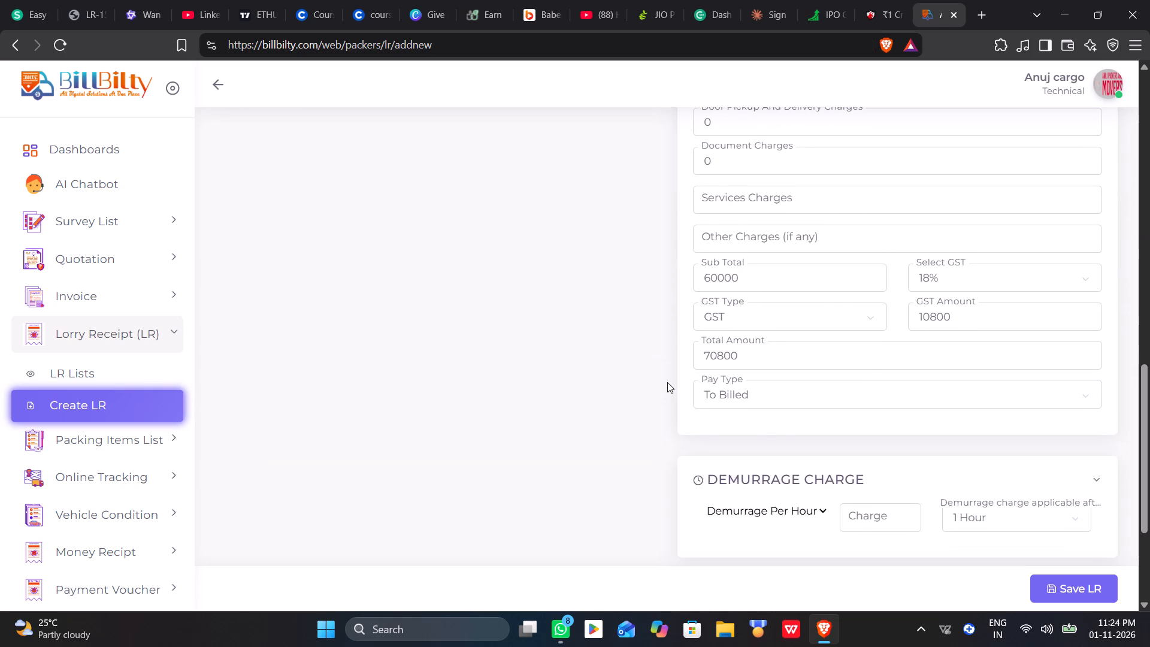
Save the lorry receipt and decline the browser's offer to store the address.
click(1048, 585)
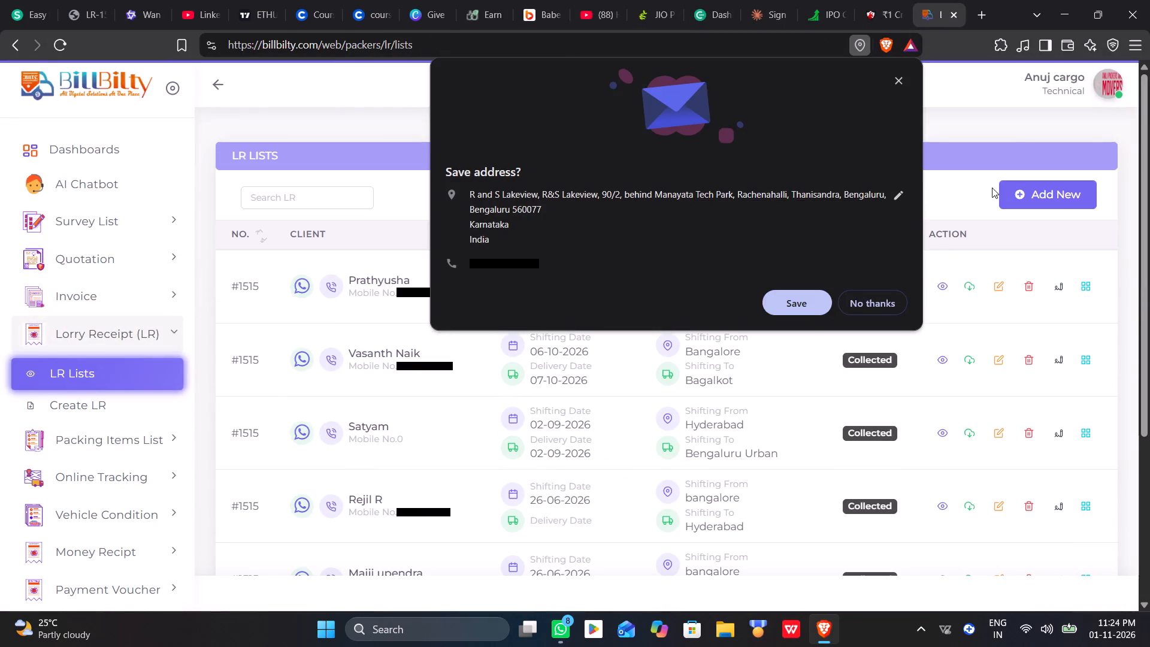
click(990, 102)
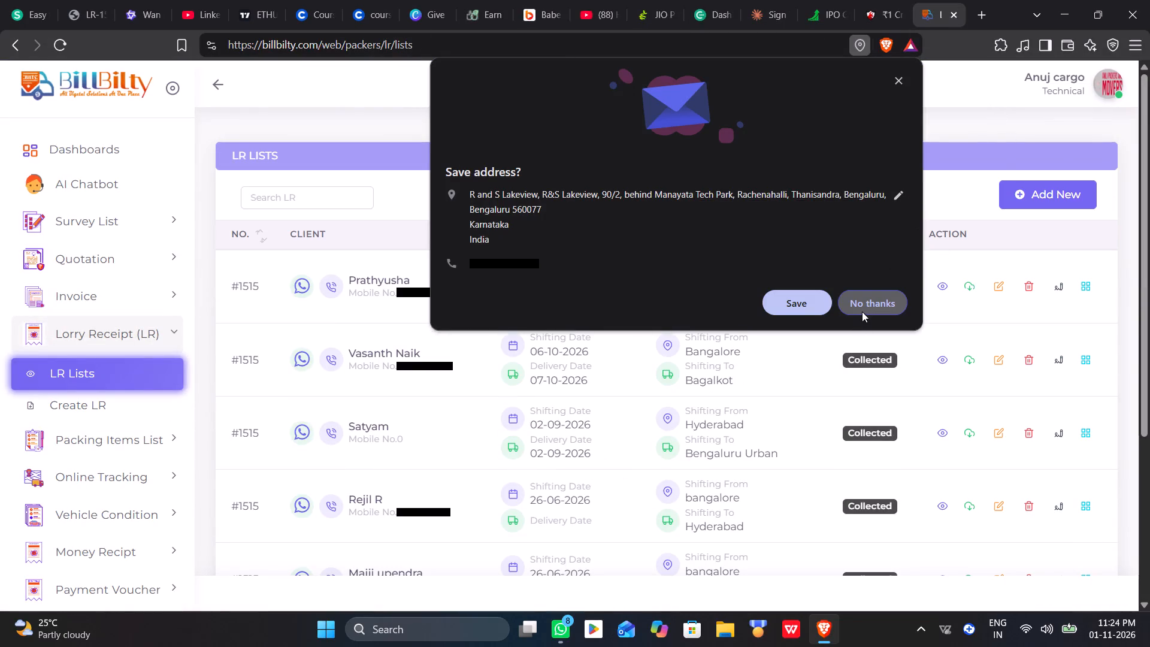
click(864, 306)
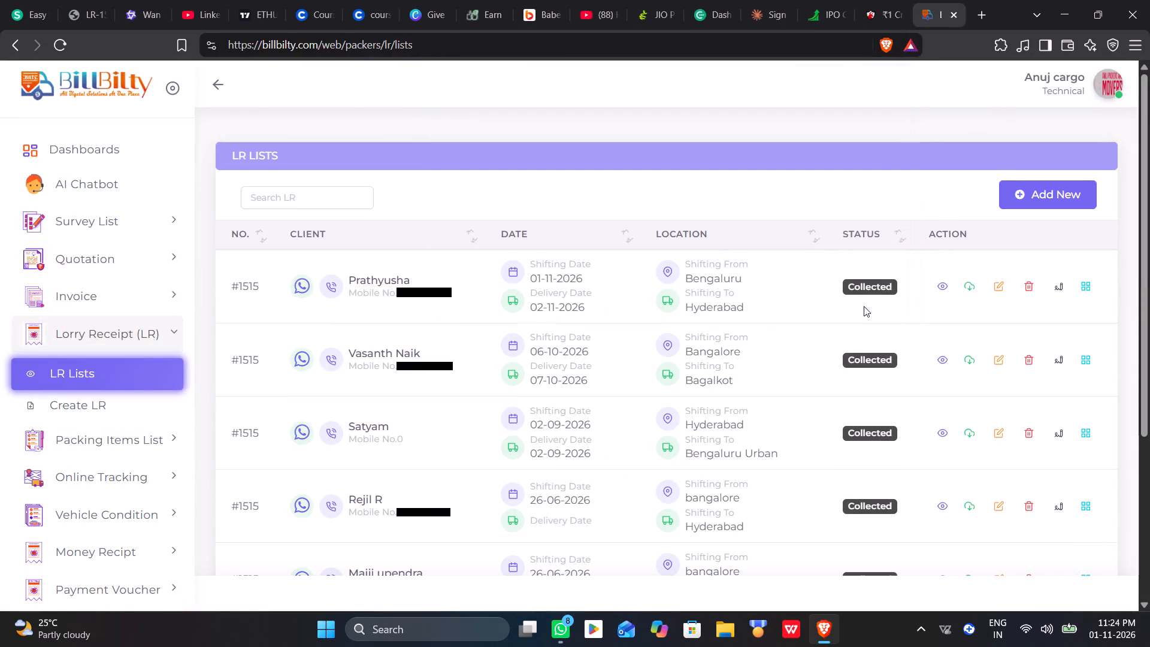
Download the Bengaluru-to-Hyderabad receipt of 01-11-2026 and try to save the PDF in the OneDrive Desktop folder as "LR-1515 - 1/11/2026".
click(972, 288)
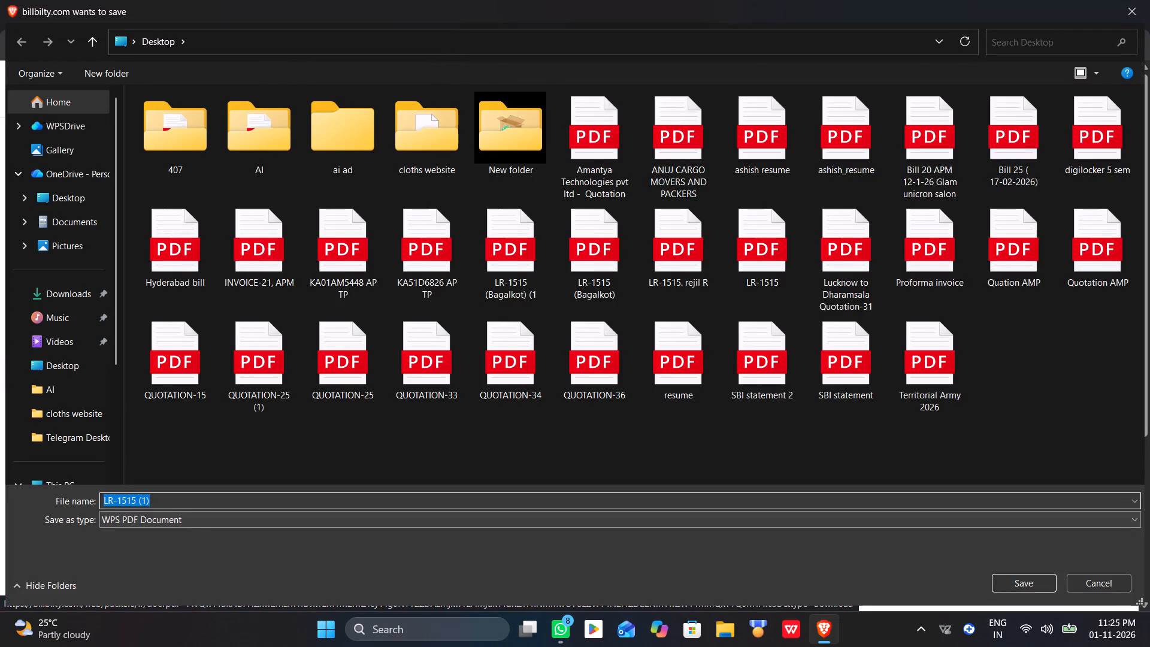
click(171, 498)
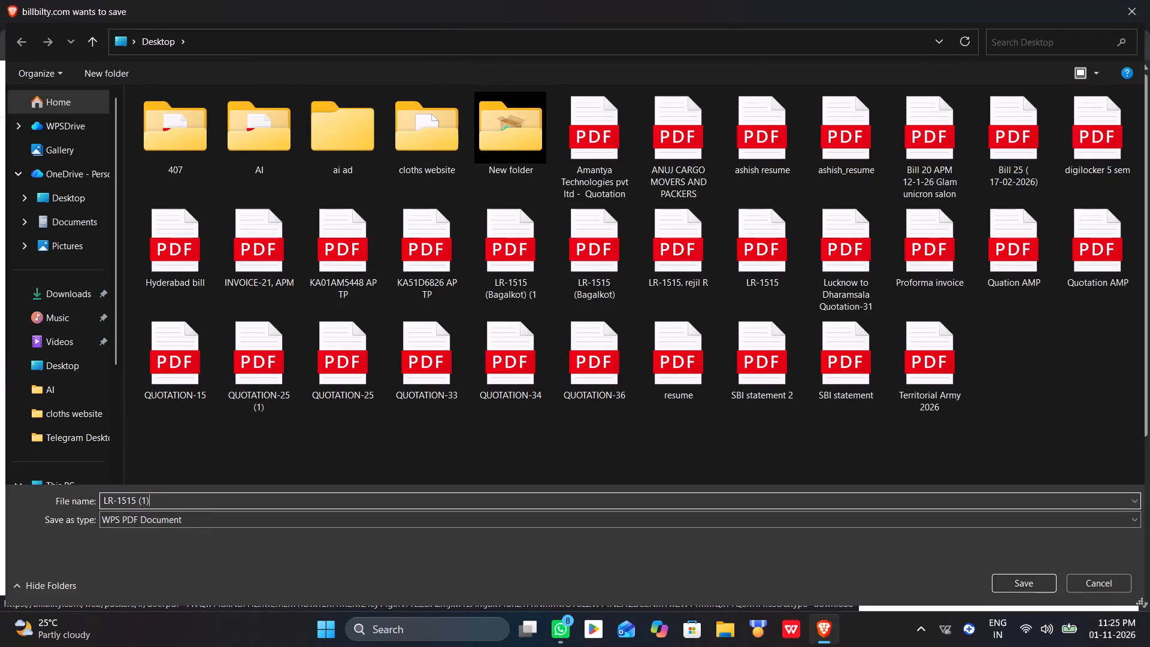
key(BackSpace)
key(BackSpace)
key(BackSpace)
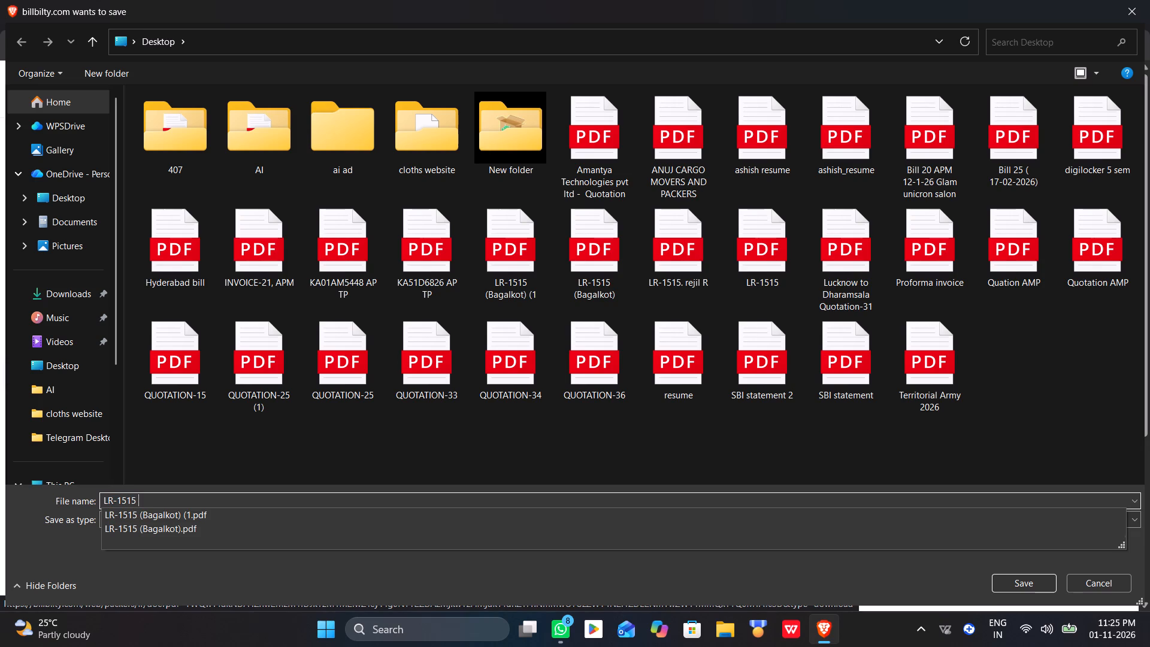
key(space)
text(-)
key(space)
key(1)
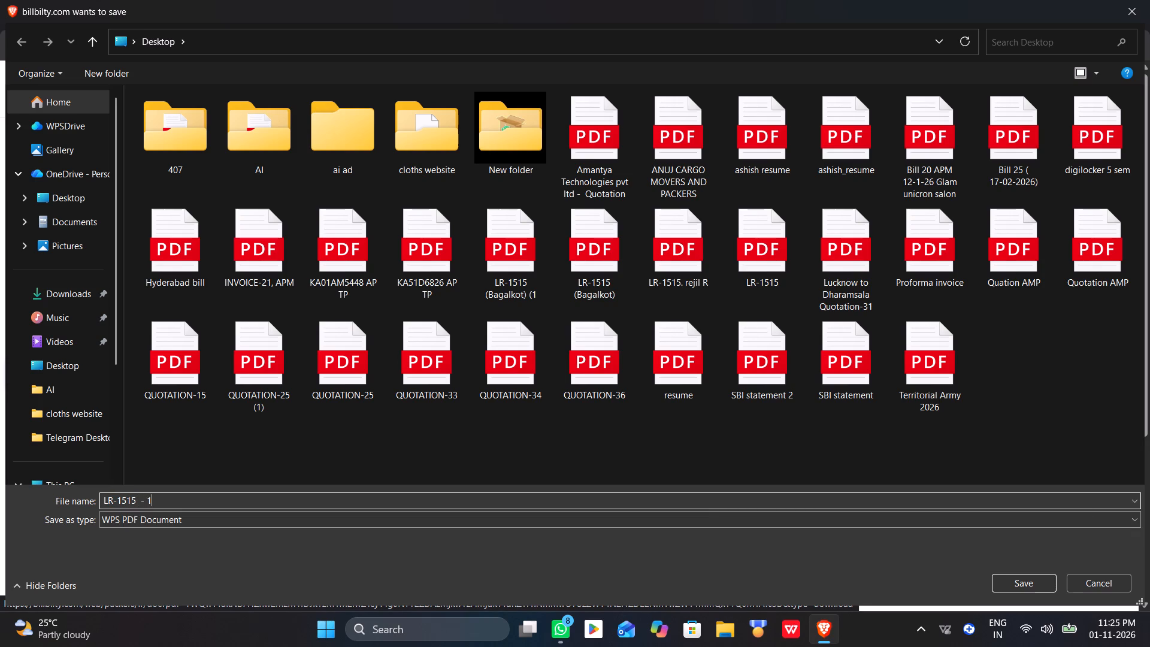
text(/11/2026)
click(243, 498)
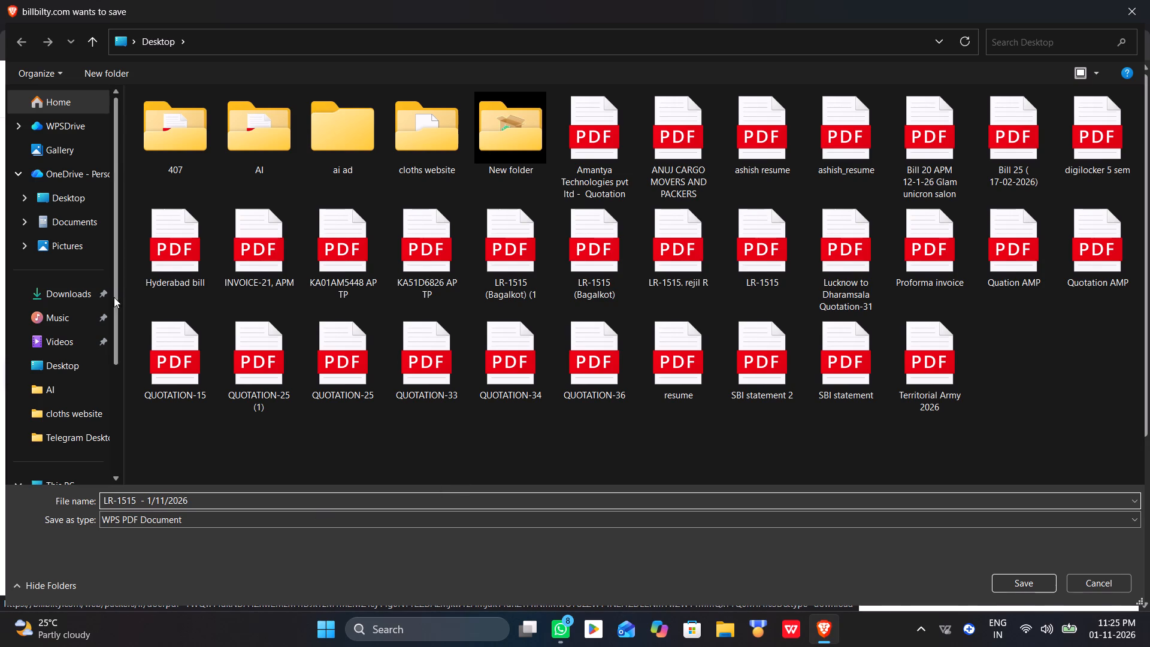
click(45, 194)
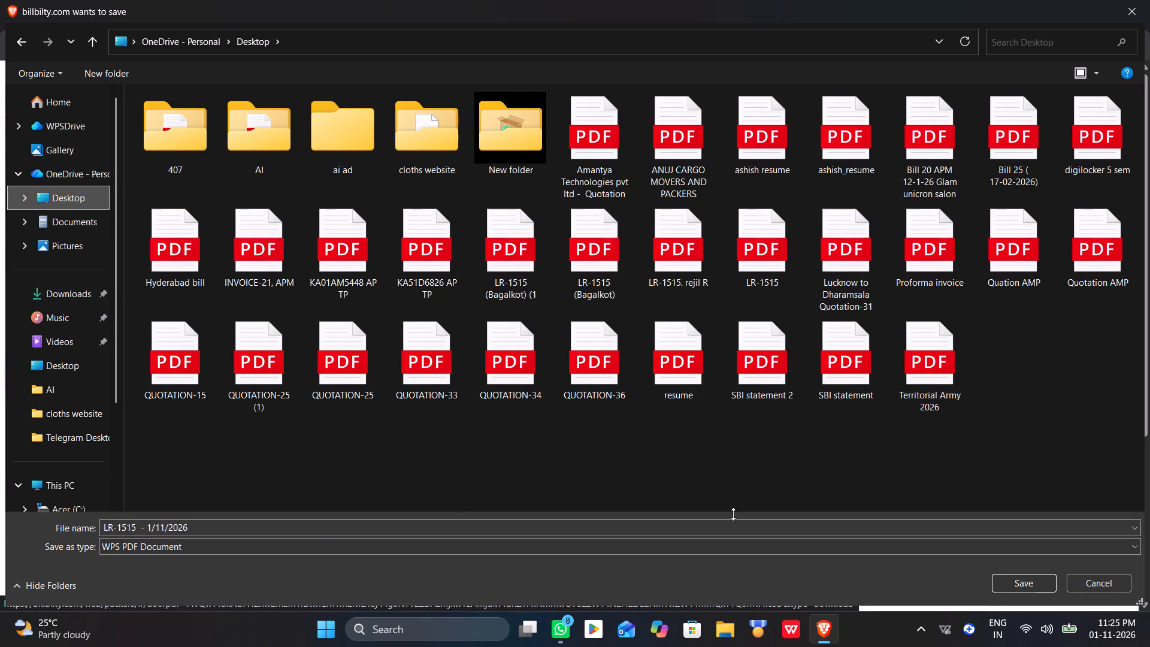
click(1005, 578)
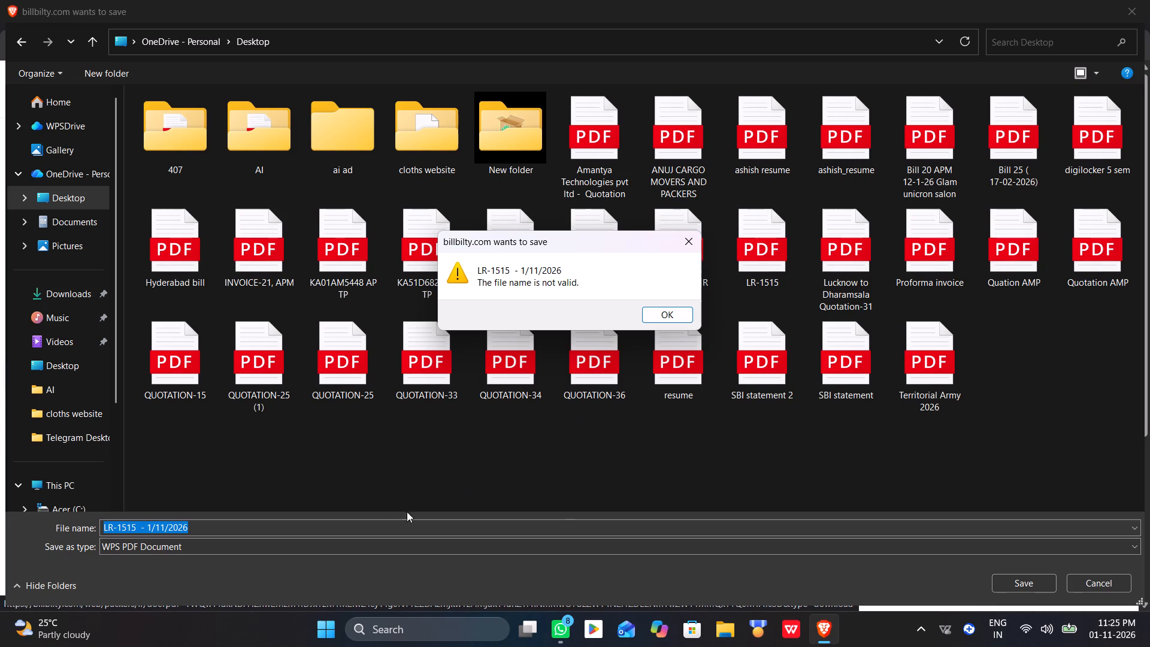
click(147, 527)
click(677, 313)
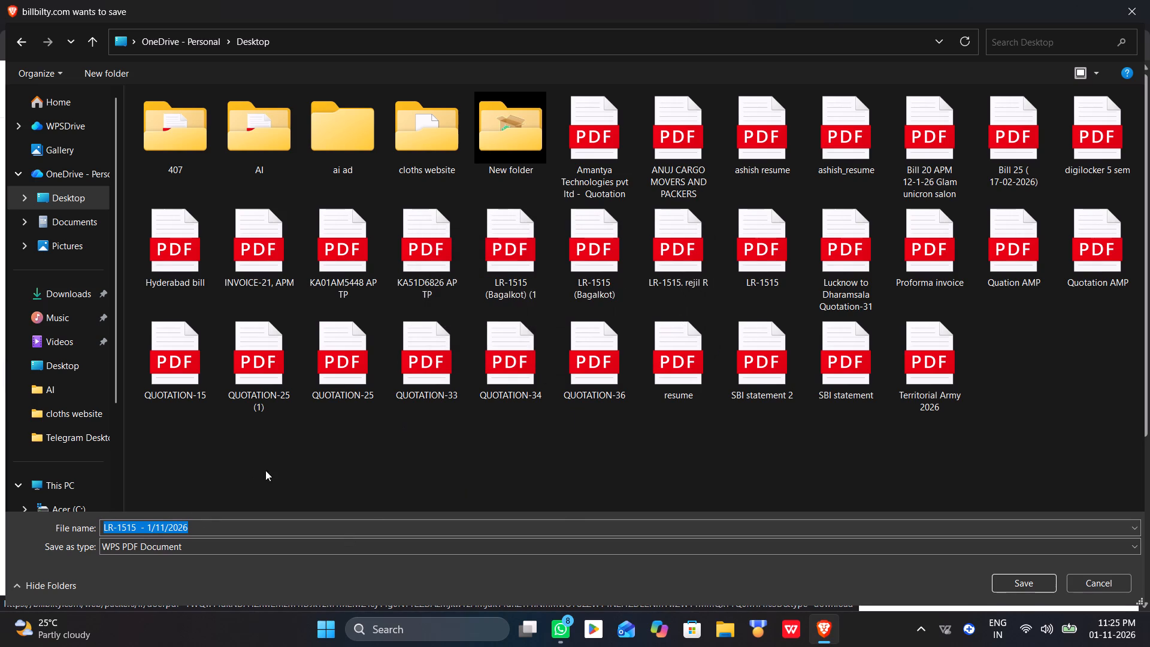
Replace the slashes in the PDF's file name with hyphens, making it "LR-1515 - 1-11-2026".
click(151, 526)
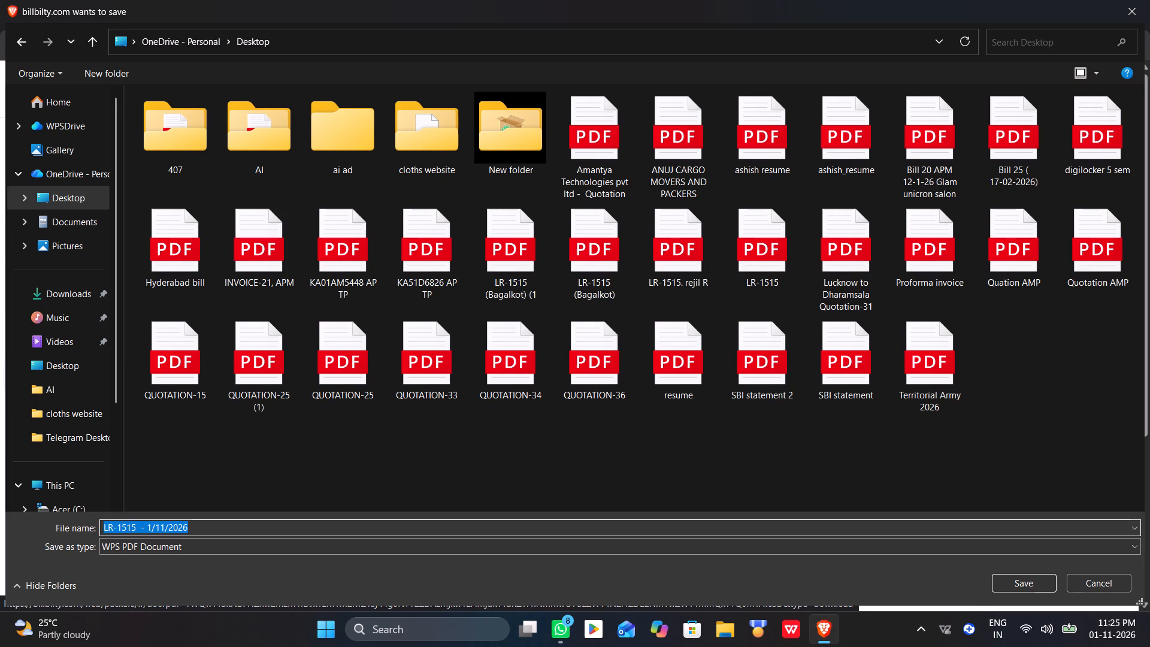
click(157, 528)
key(BackSpace)
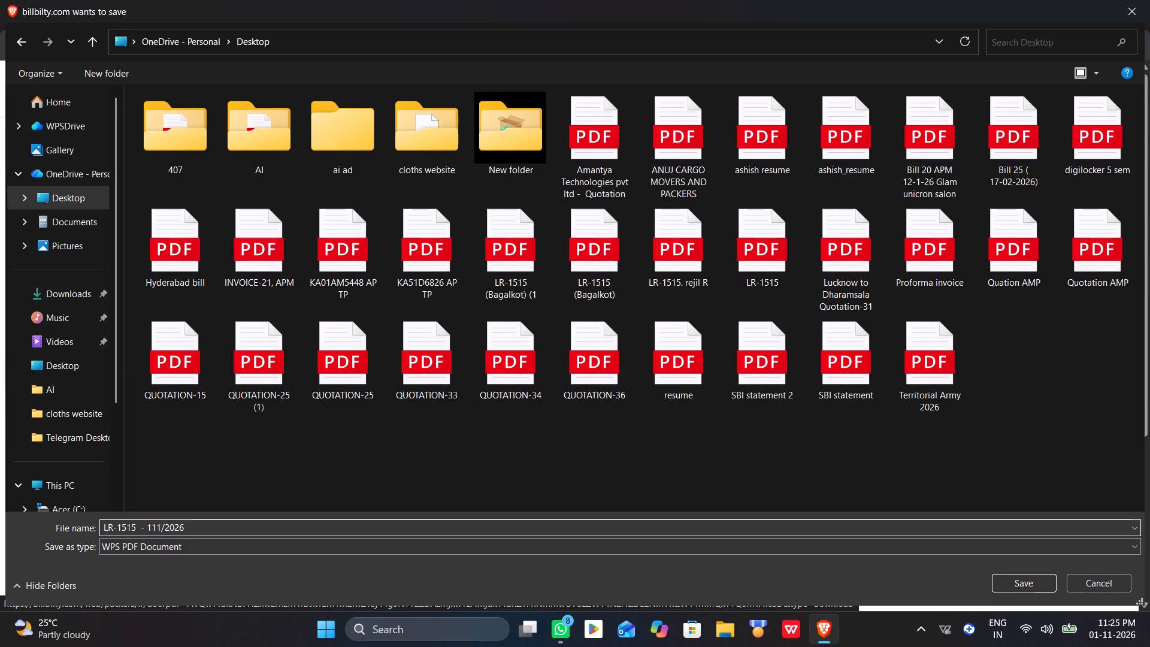
key(minus)
click(170, 529)
key(BackSpace)
key(minus)
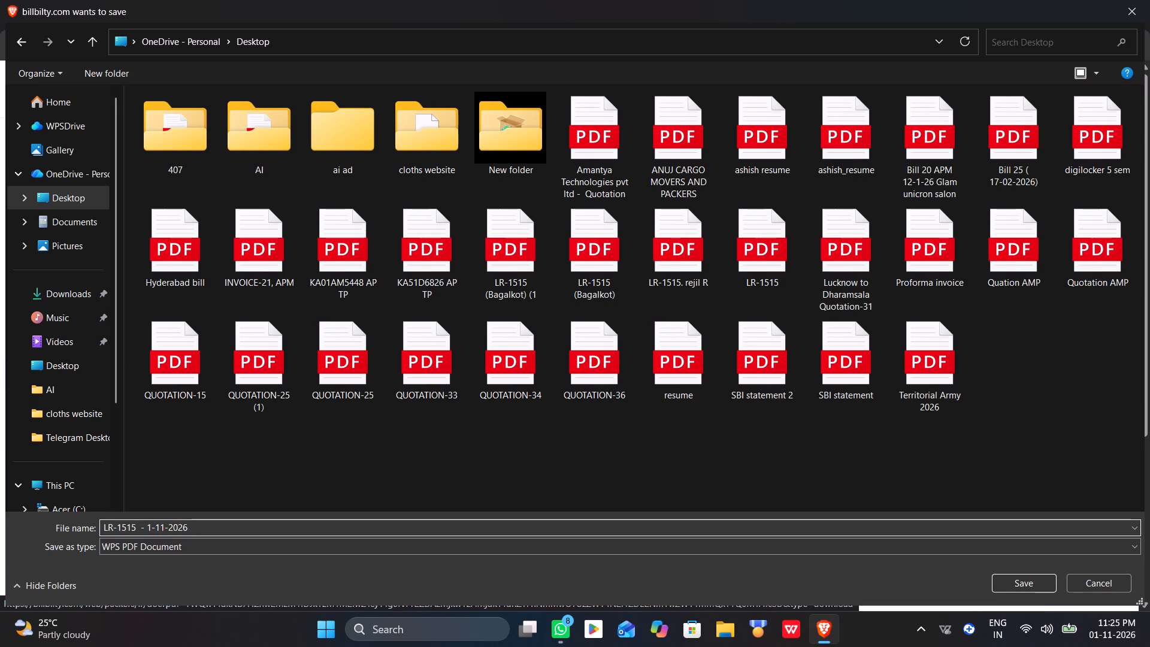
Remove the separator hyphen before the date in the PDF's file name and enclose the date in parentheses as "(1-11-2026)".
click(147, 527)
key(Left)
key(BackSpace)
key(Right)
key(shift+parenleft)
key(Right)
key(Right)
key(Right)
key(Right)
key(Right)
key(Right)
key(Right)
key(Right)
key(Right)
key(Right)
key(Right)
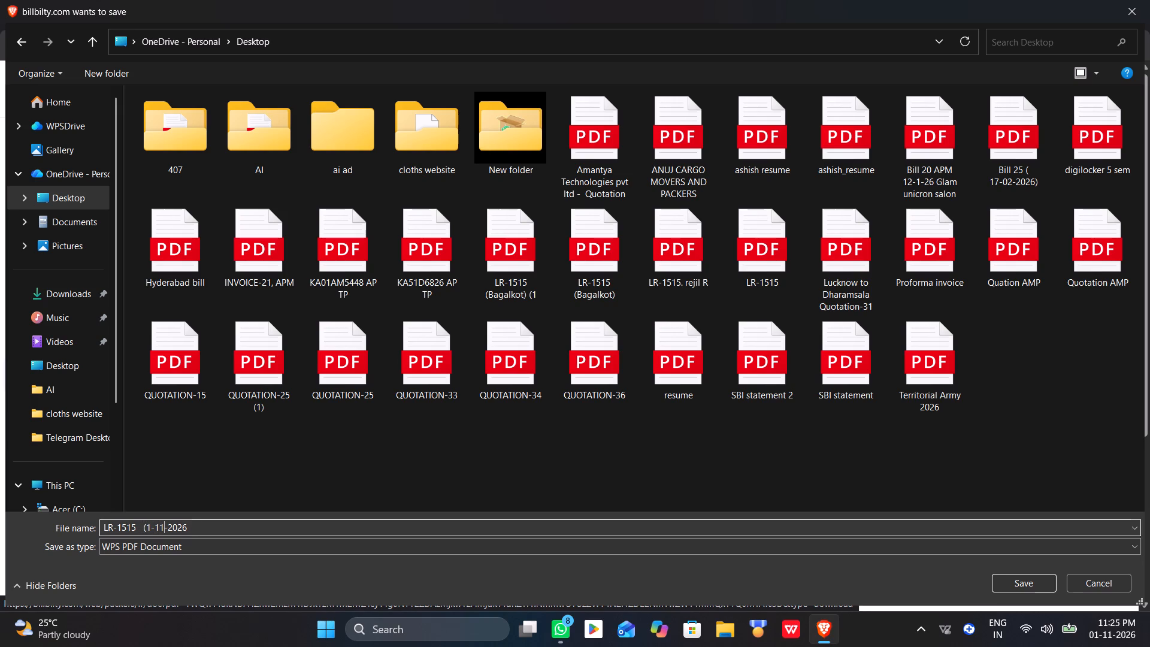
key(shift+parenright)
click(142, 528)
key(BackSpace)
key(BackSpace)
click(1022, 580)
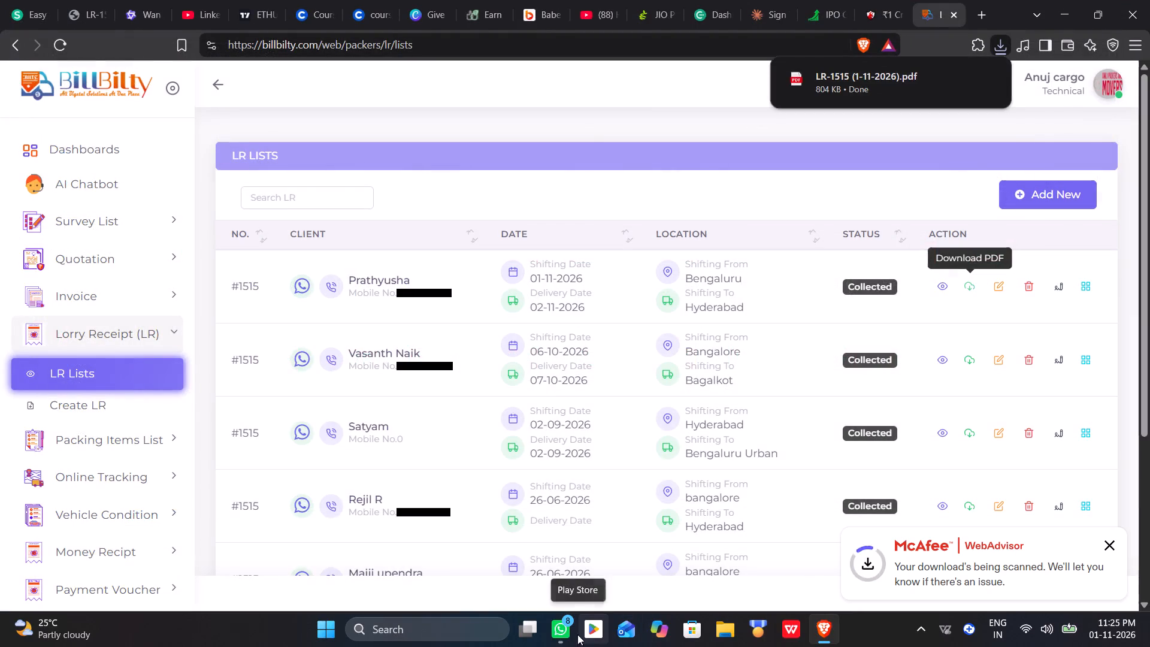
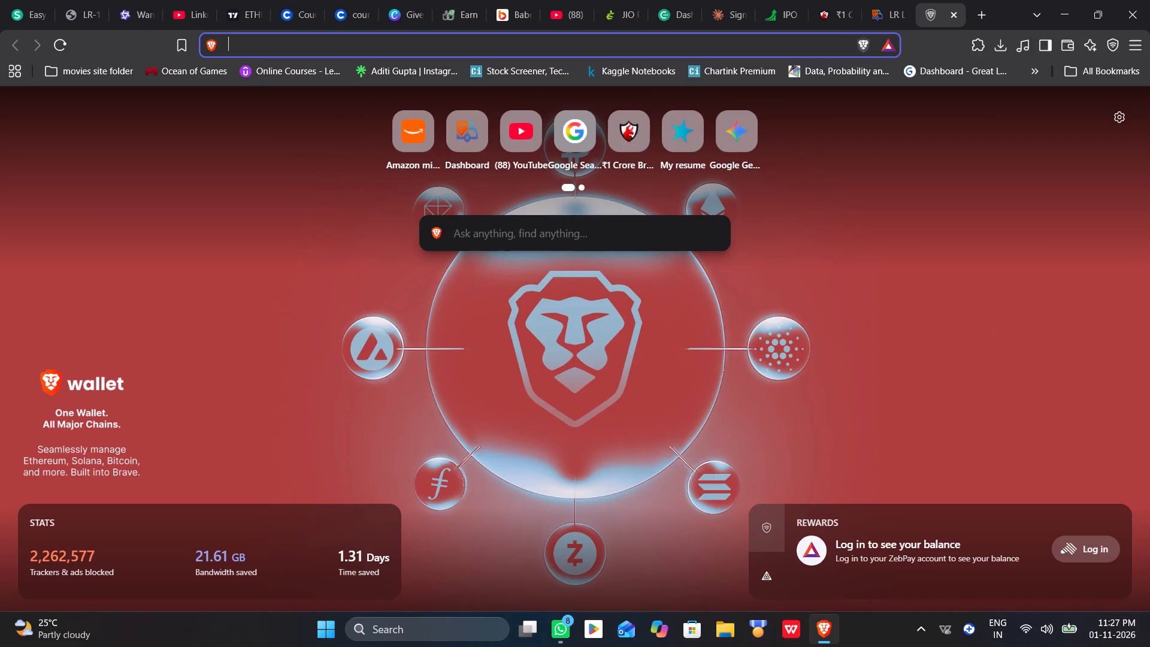
Return to BillBilty and start a new online tracking entry with the tracking type GPS Link.
click(891, 2)
click(83, 475)
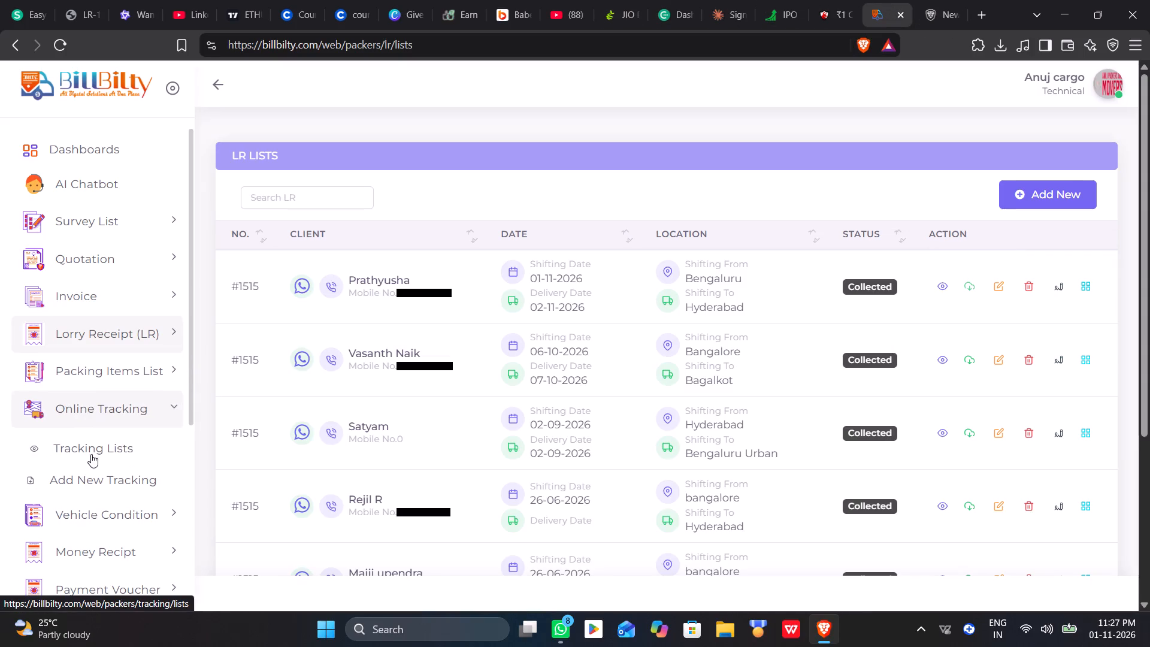
click(96, 479)
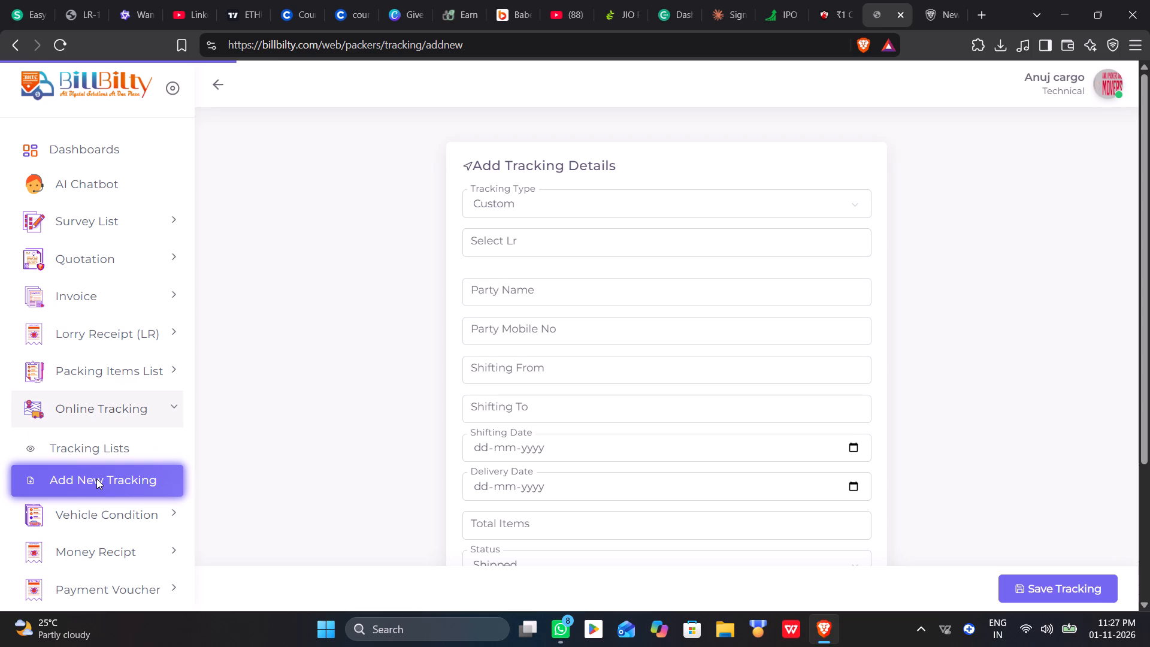
click(522, 211)
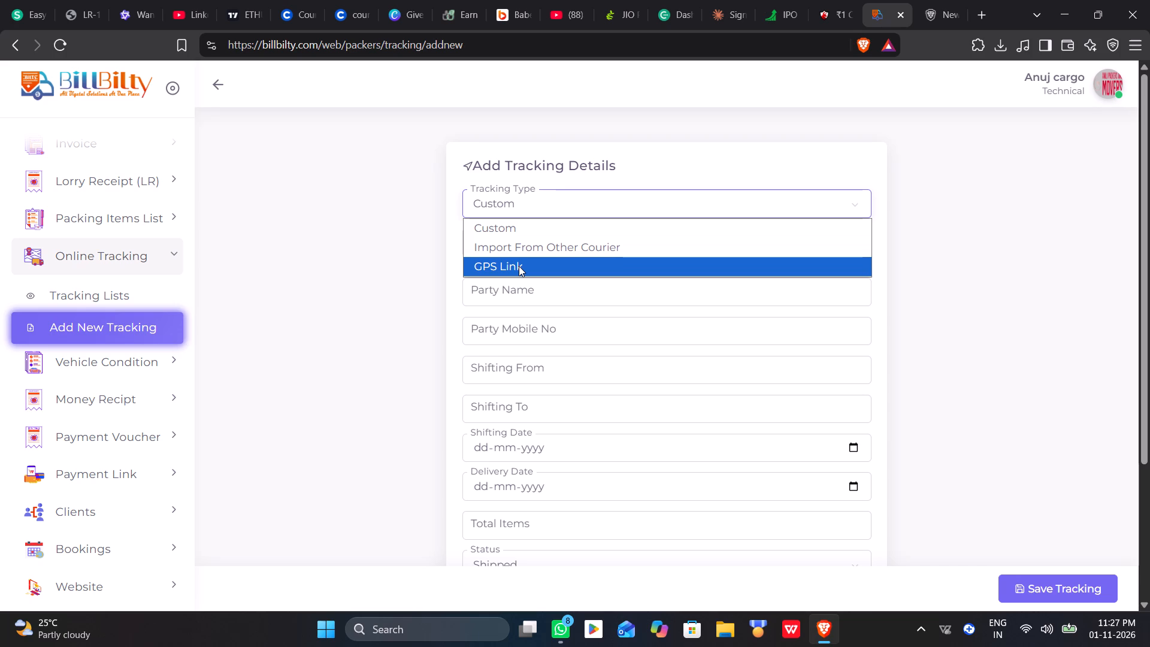
click(519, 266)
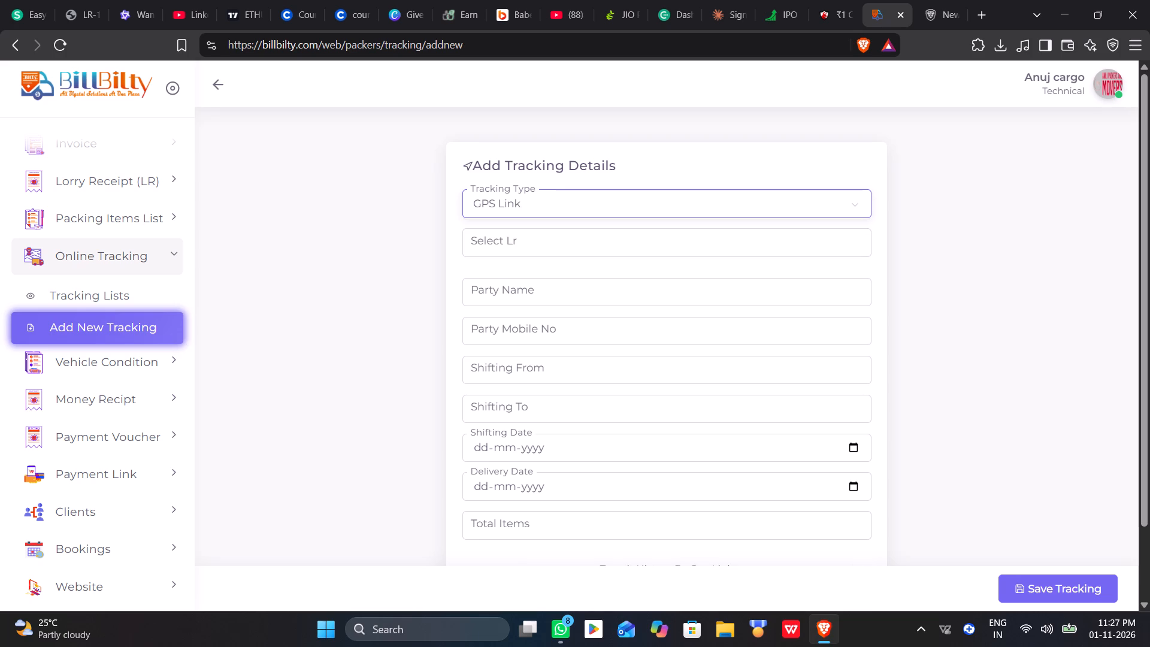
Look up LR number 1515 for the tracking entry and select the Bengaluru To Hyderabad receipt.
click(533, 243)
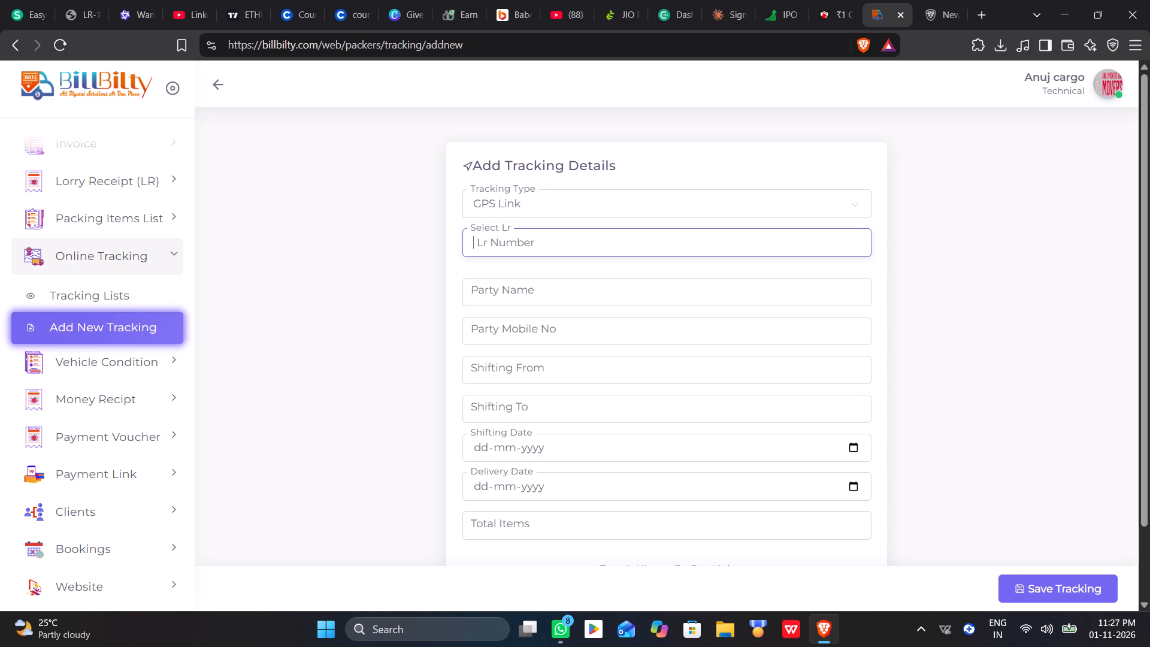
key(shift+percent)
key(BackSpace)
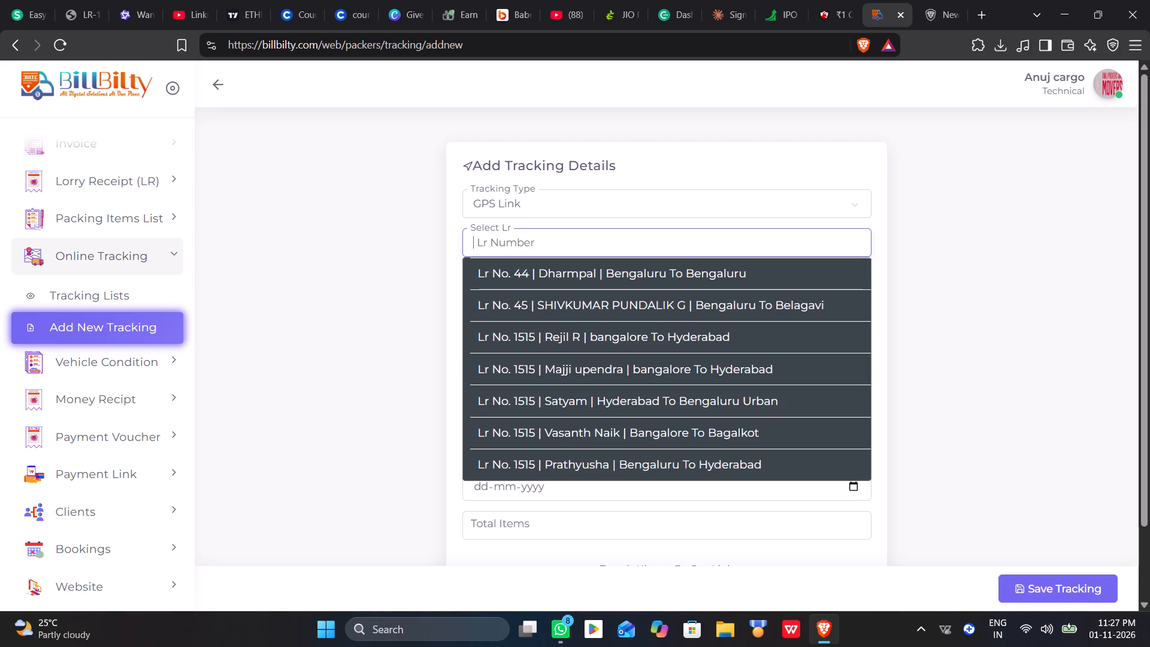
key(BackSpace)
text(!%!%)
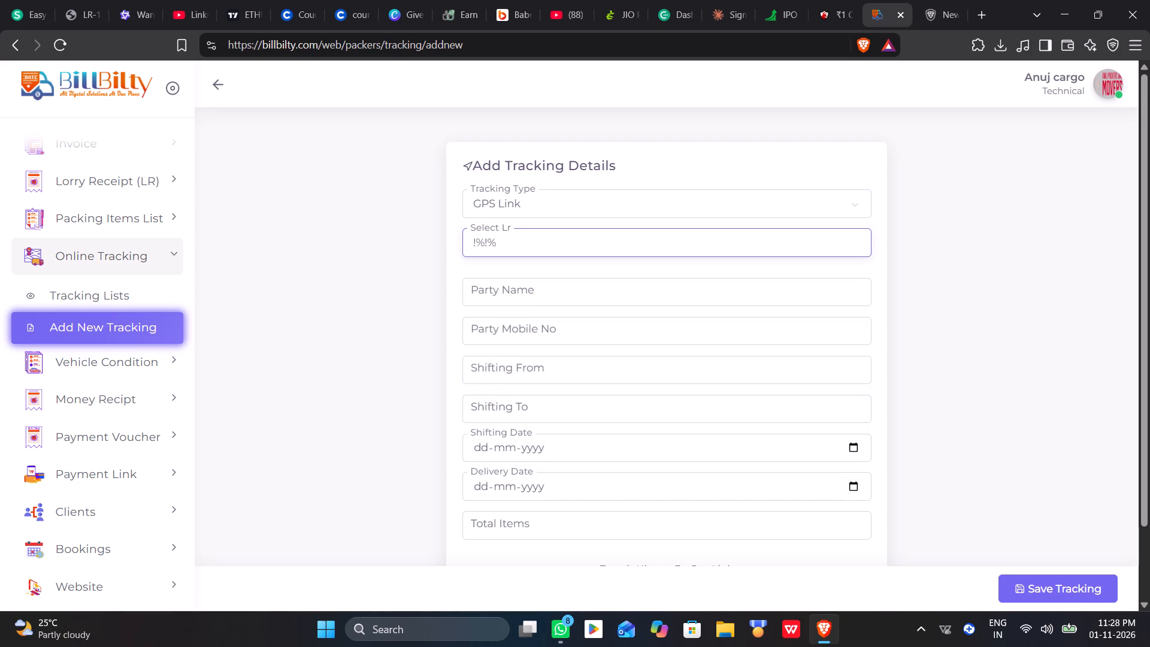
key(BackSpace)
key(BackSpace)
key(BackSpace)
key(BackSpace)
key(BackSpace)
key(BackSpace)
text(1515)
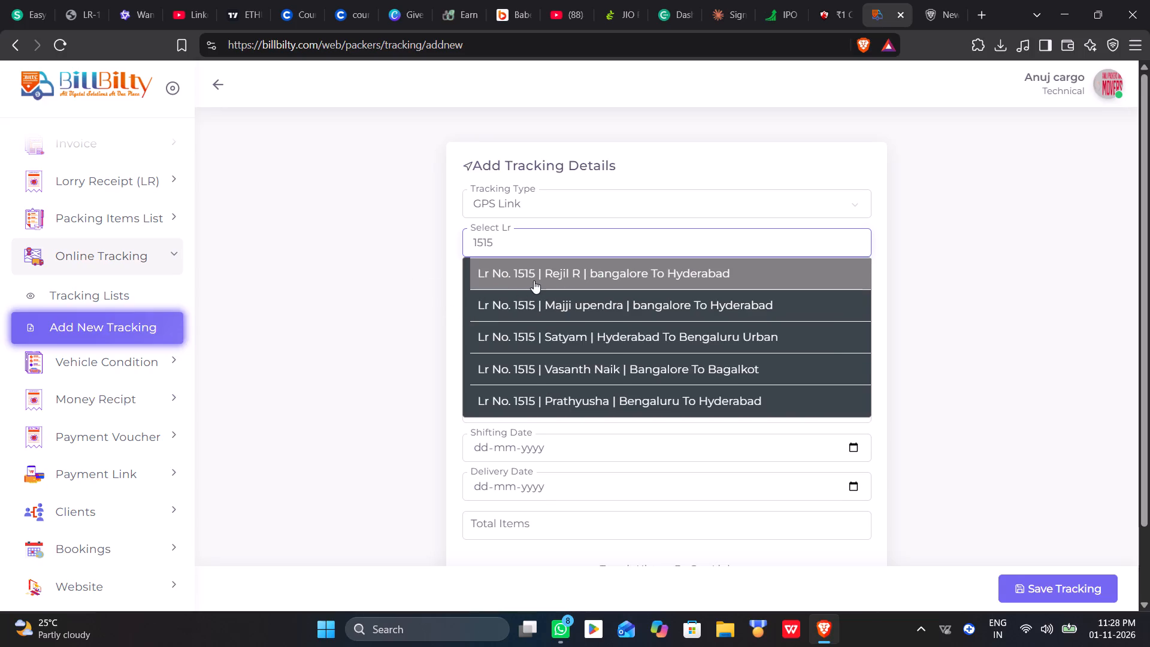
click(570, 402)
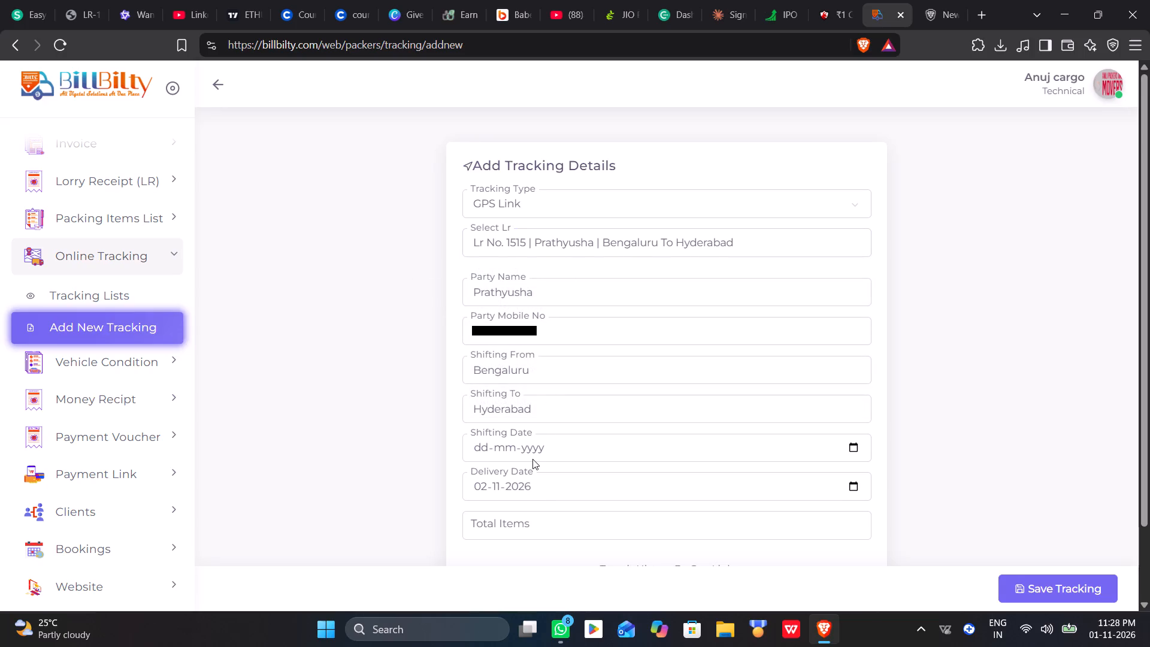
Set the tracking entry's shifting date to 01-11-2026 and its total items to 83.
scroll(532, 459, down, 2)
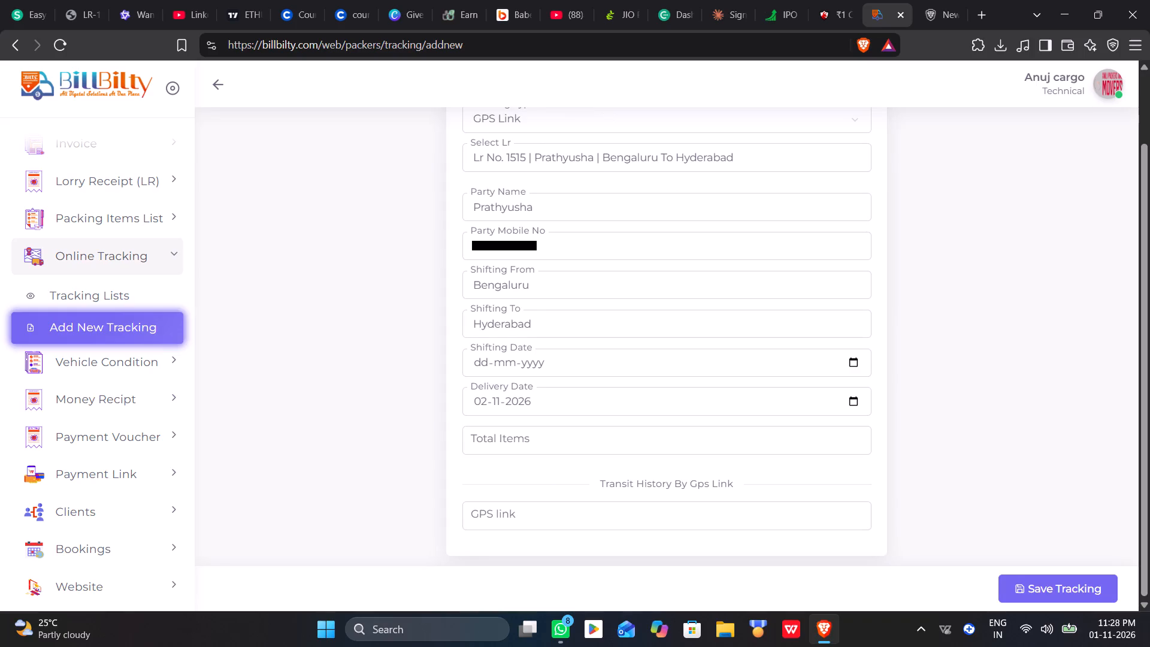
scroll(553, 471, down, 1)
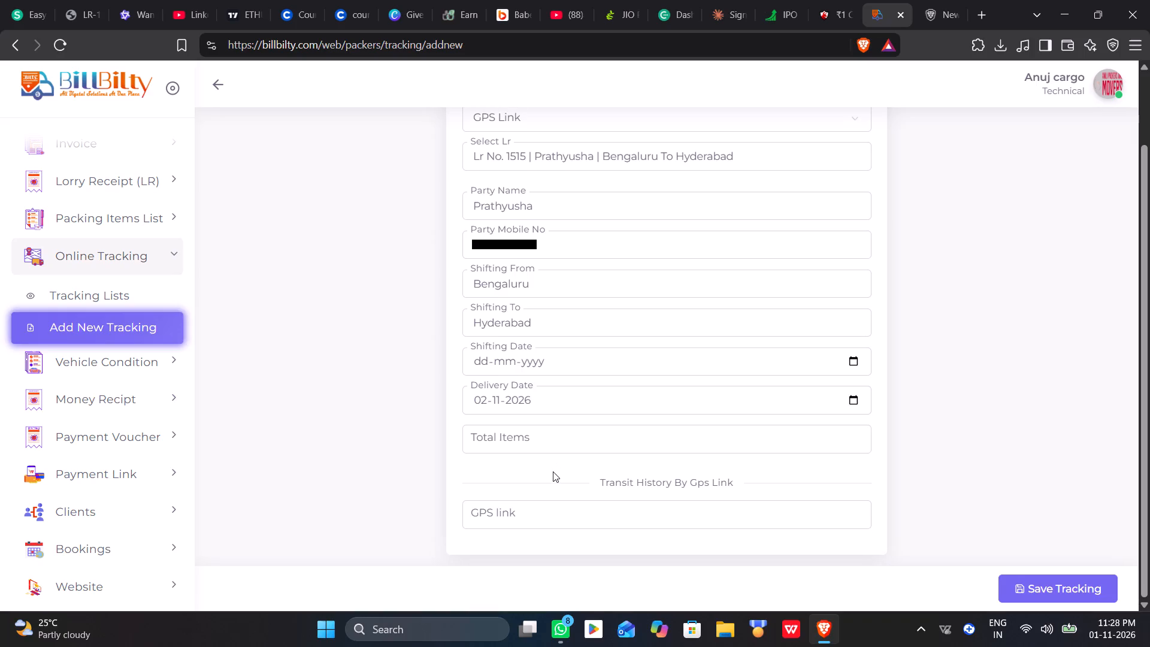
scroll(553, 471, down, 1)
click(851, 361)
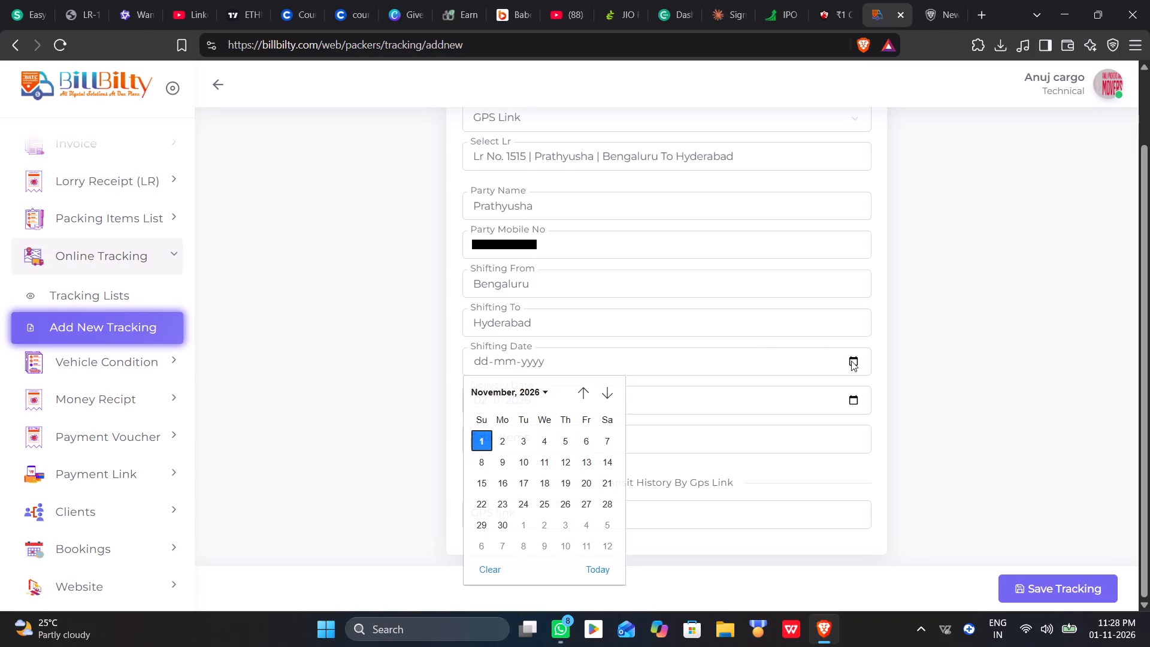
click(483, 439)
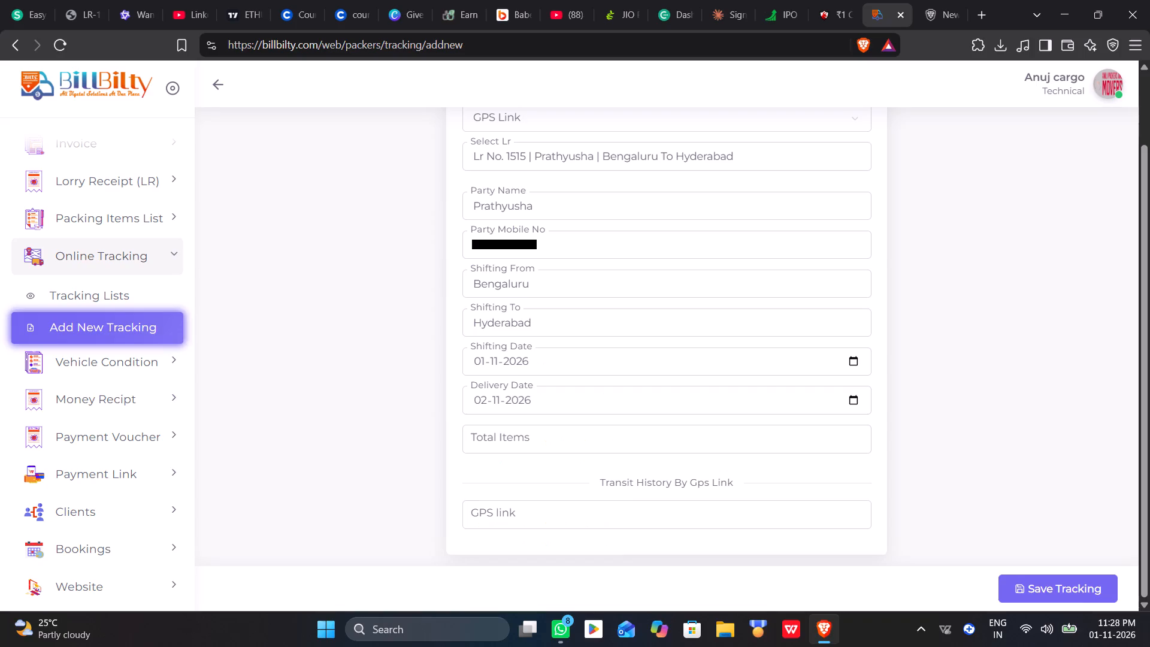
click(503, 439)
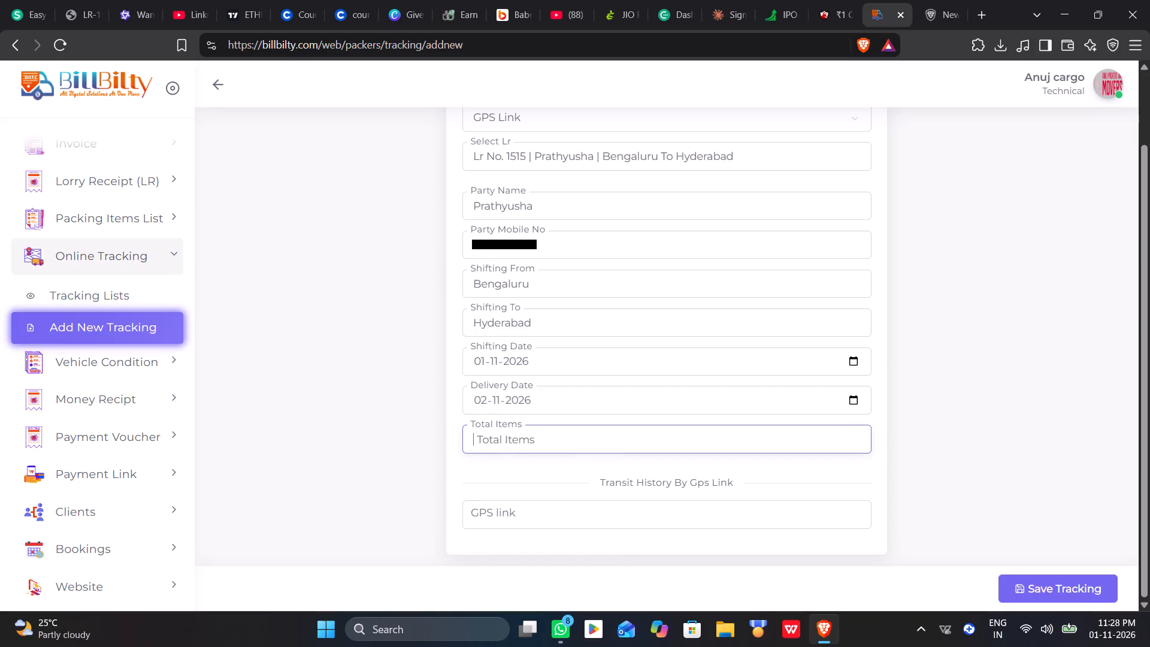
text(83)
Review the tracking form's details, its GPS link field and the available tracking types.
scroll(492, 270, up, 3)
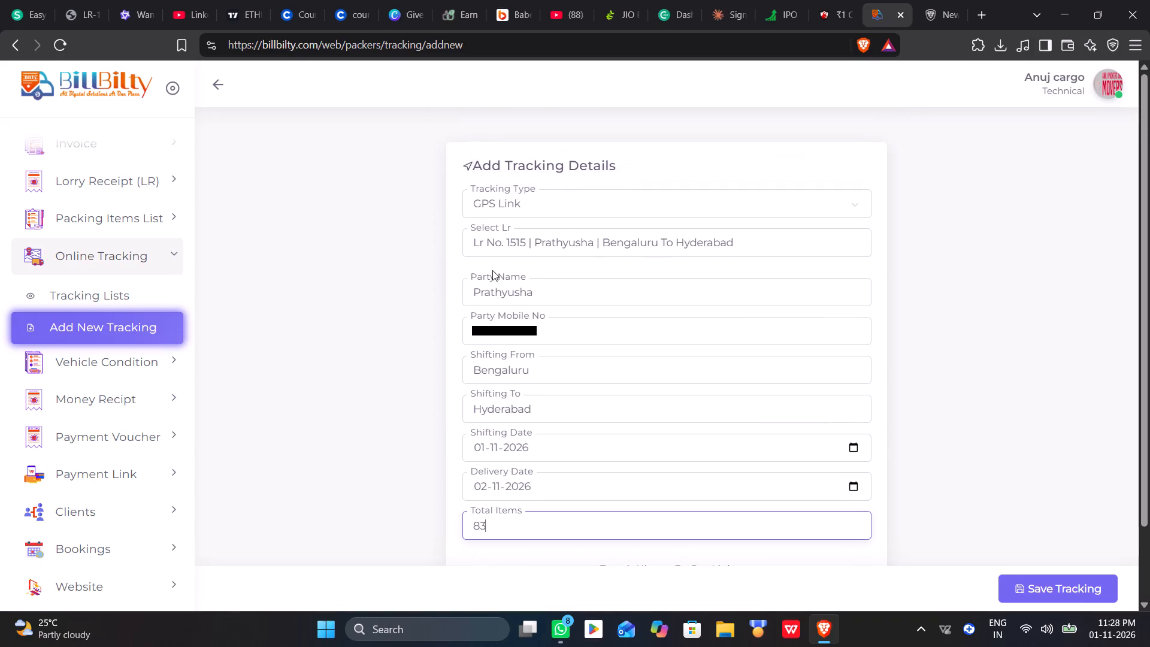
scroll(492, 270, up, 1)
scroll(492, 270, down, 2)
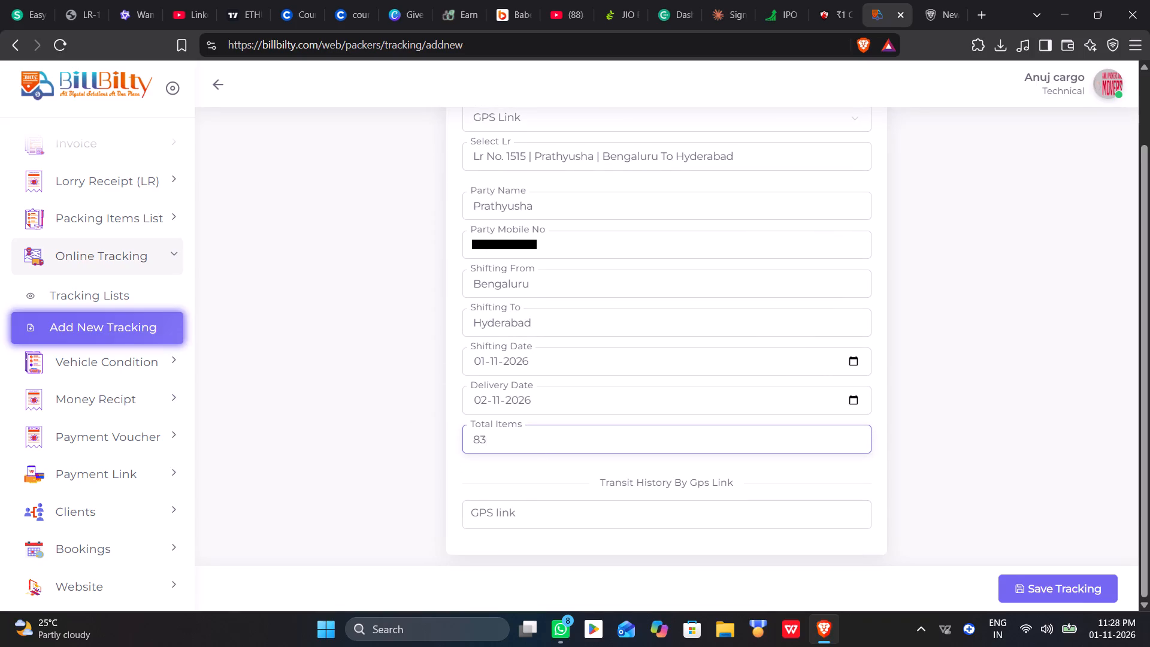
click(530, 516)
scroll(523, 317, up, 1)
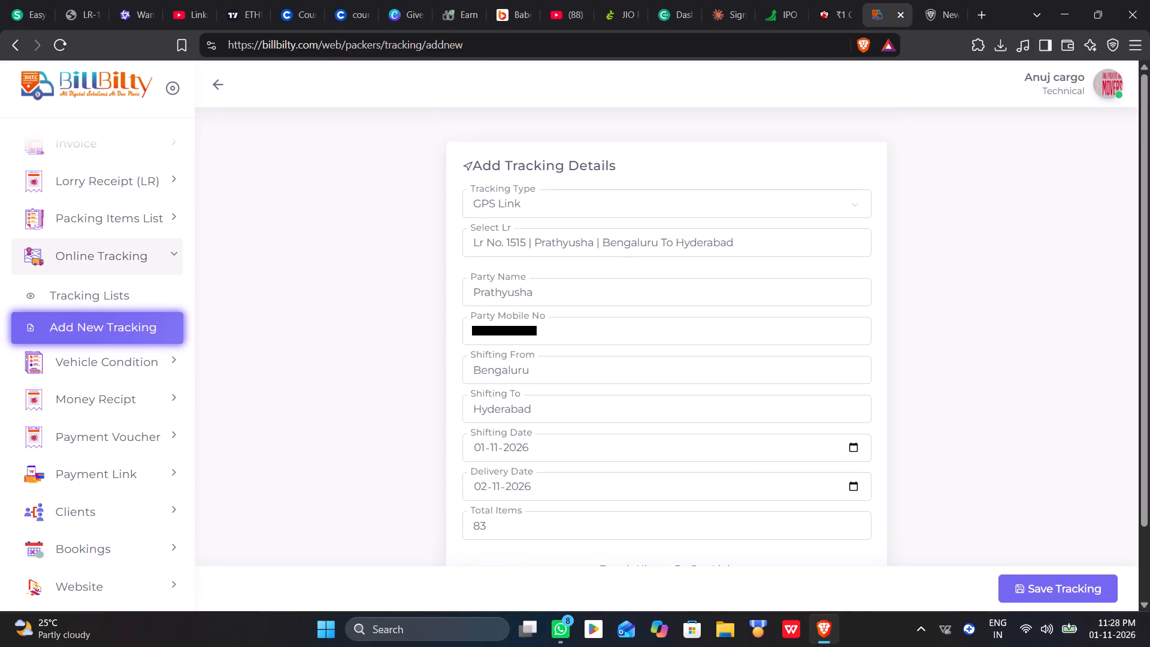
scroll(523, 317, up, 1)
click(529, 209)
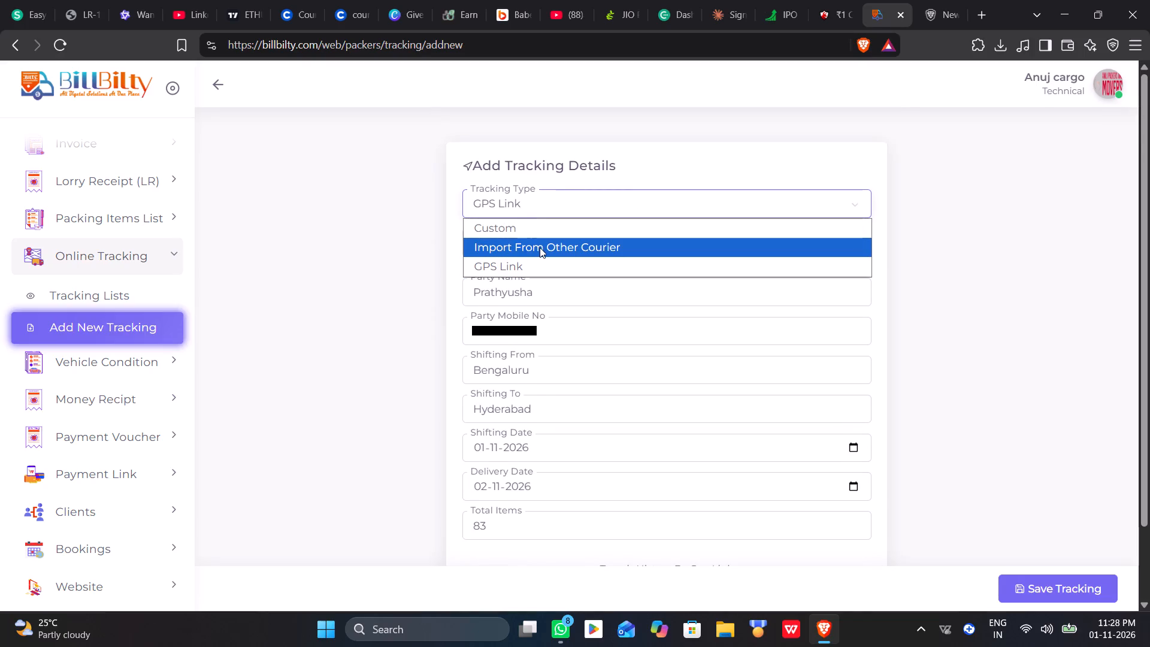
click(392, 239)
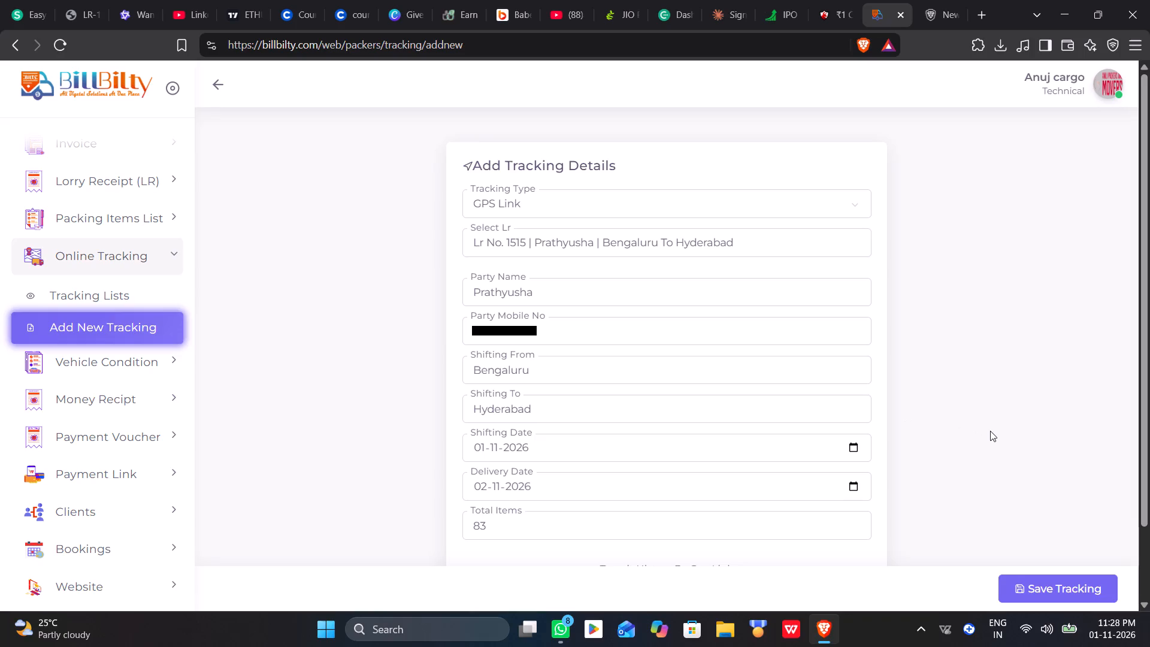
scroll(990, 431, down, 2)
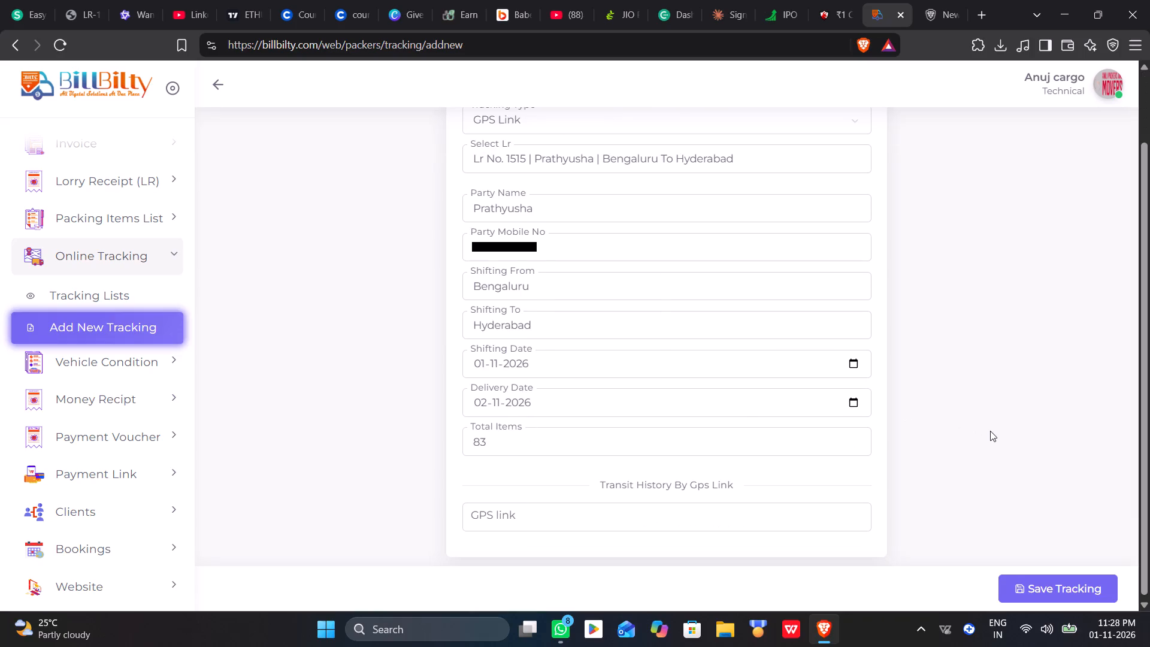
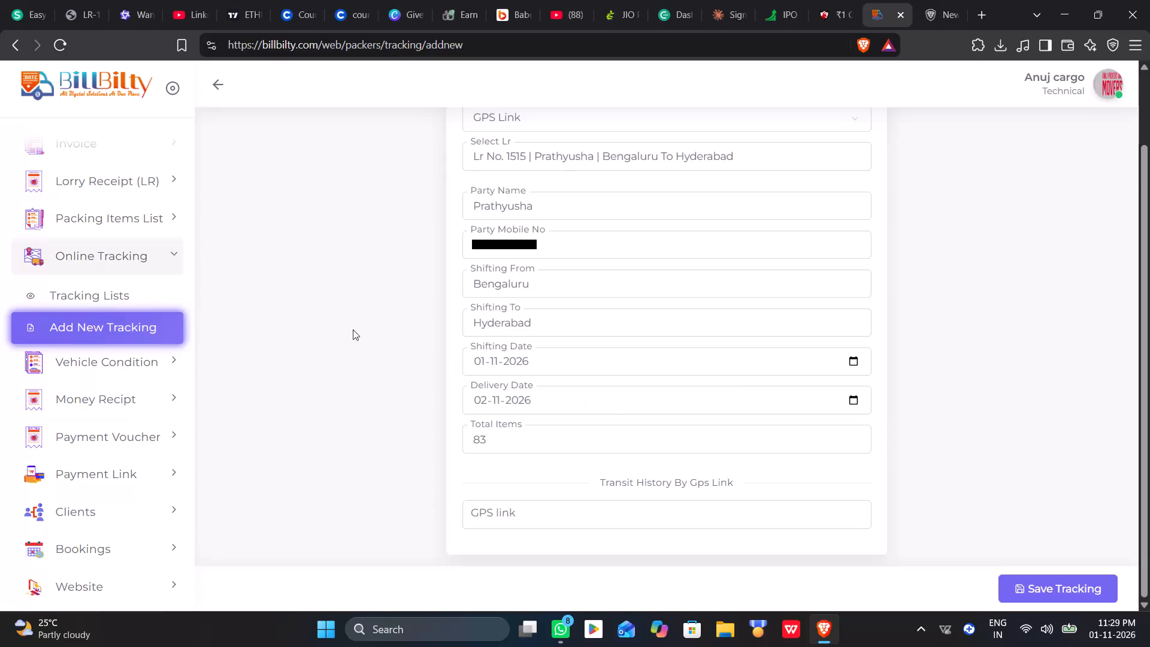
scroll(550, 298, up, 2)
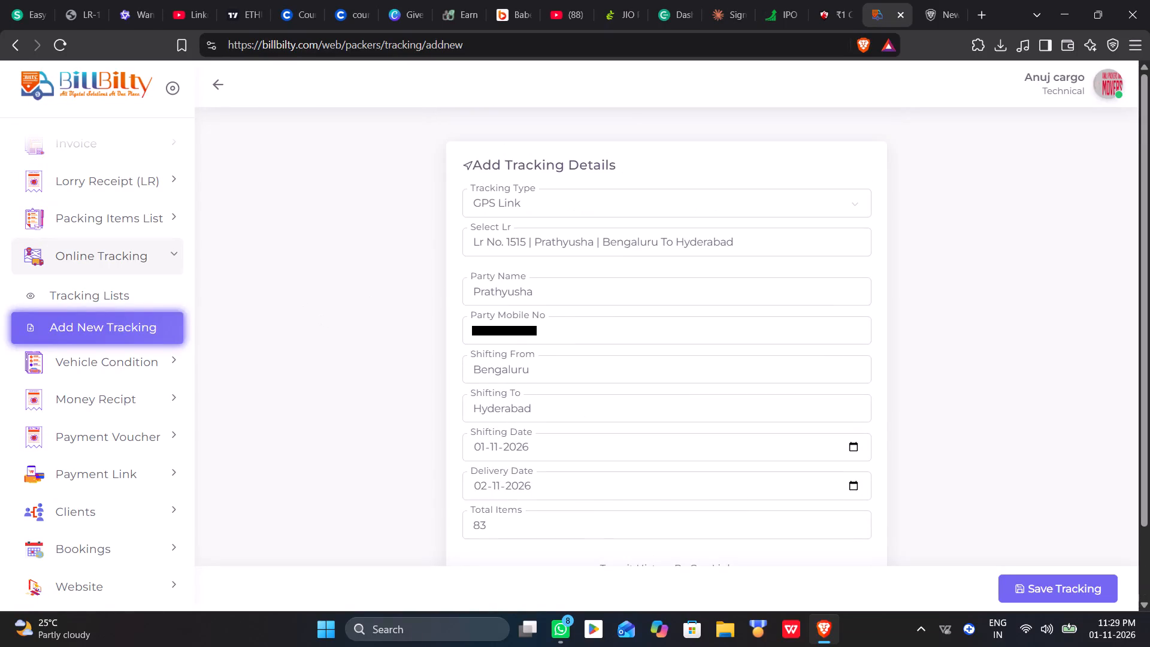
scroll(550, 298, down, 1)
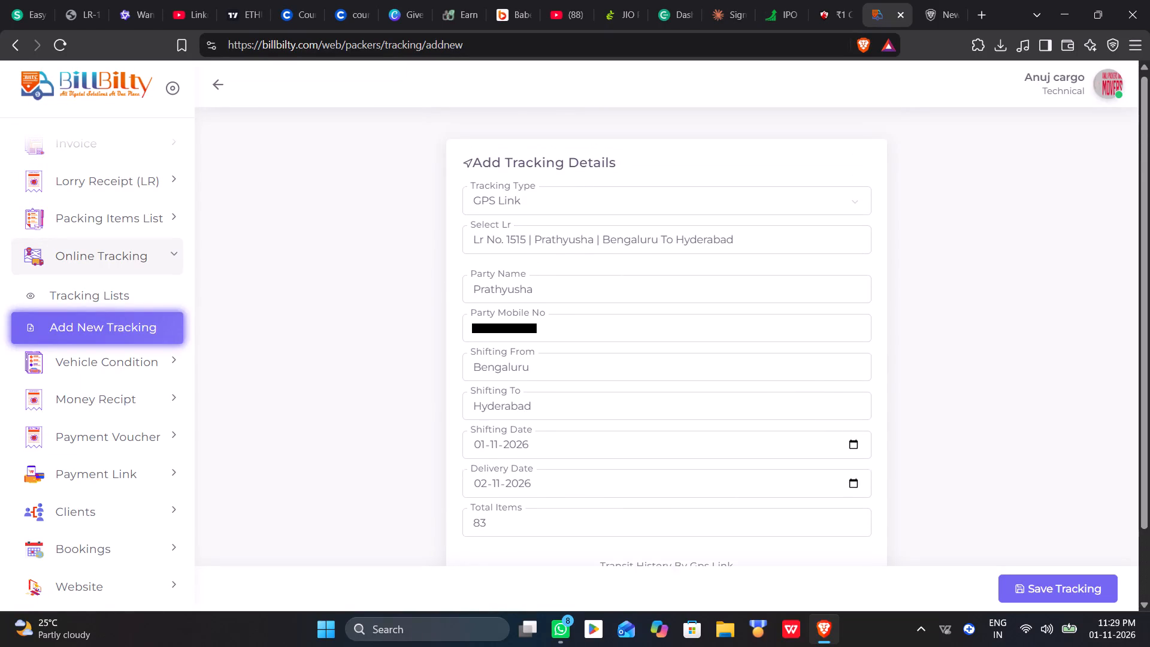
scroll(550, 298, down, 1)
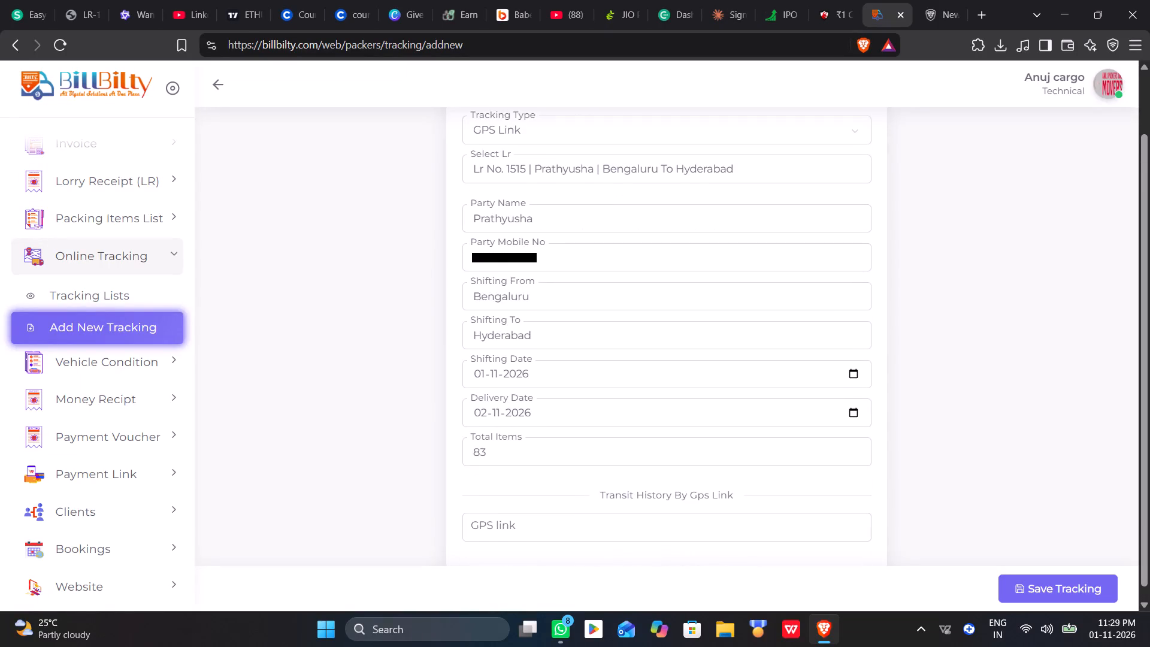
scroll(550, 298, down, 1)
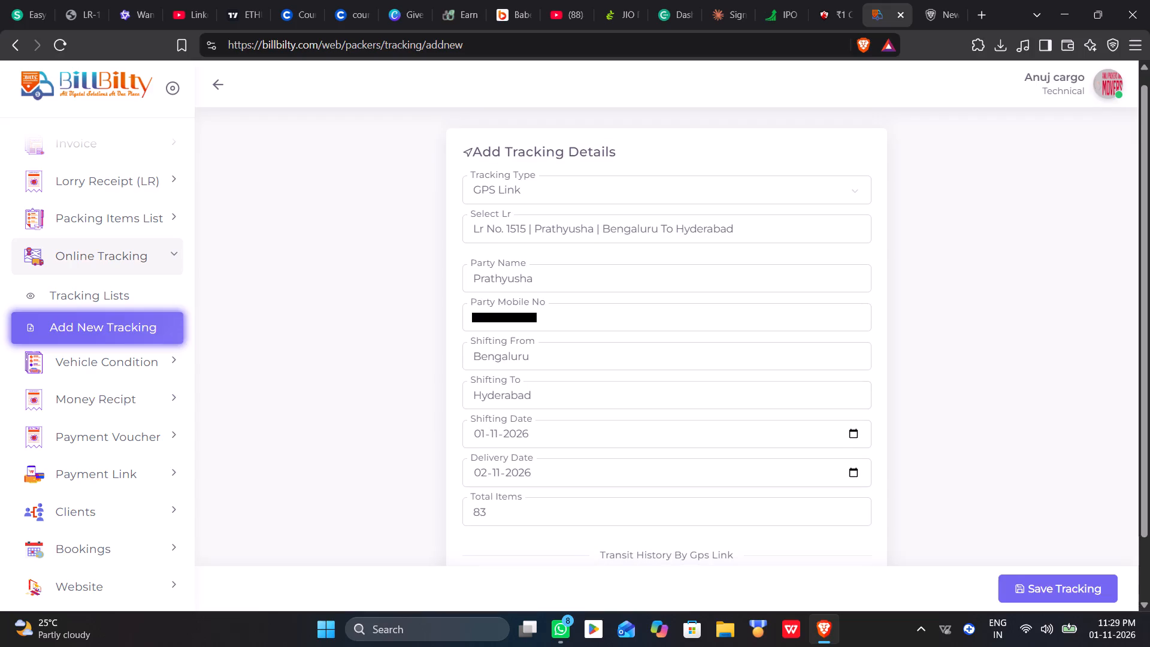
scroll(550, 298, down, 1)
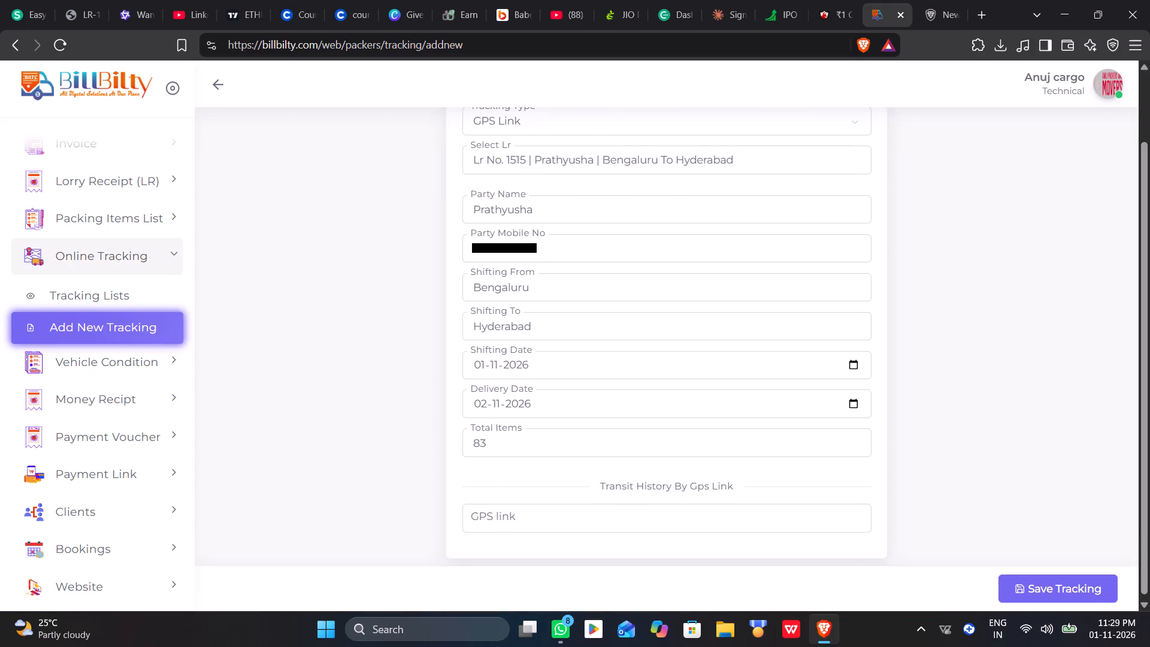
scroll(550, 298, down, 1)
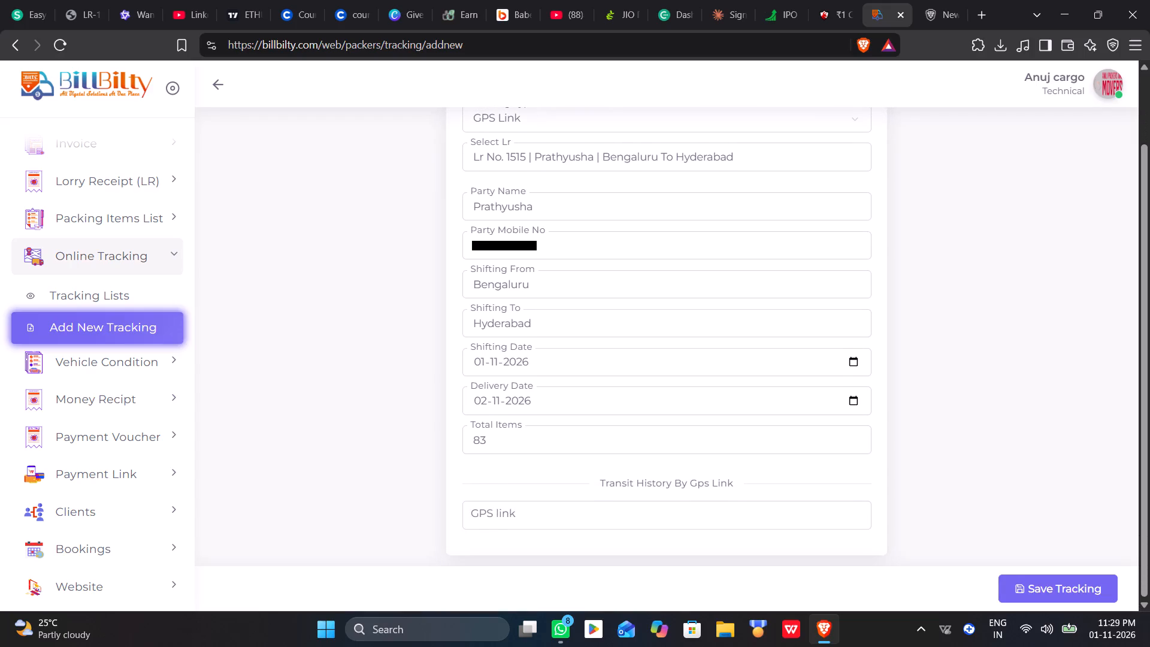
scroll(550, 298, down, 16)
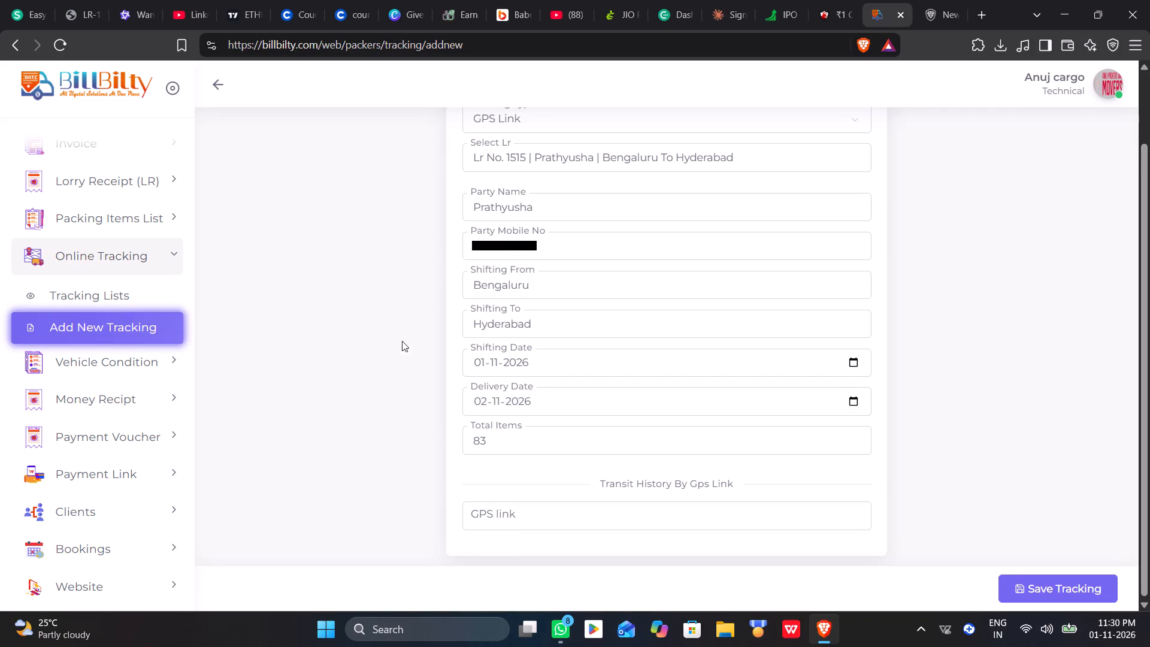
Leave the unsaved GPS Link entry and open the list of online trackings.
click(144, 370)
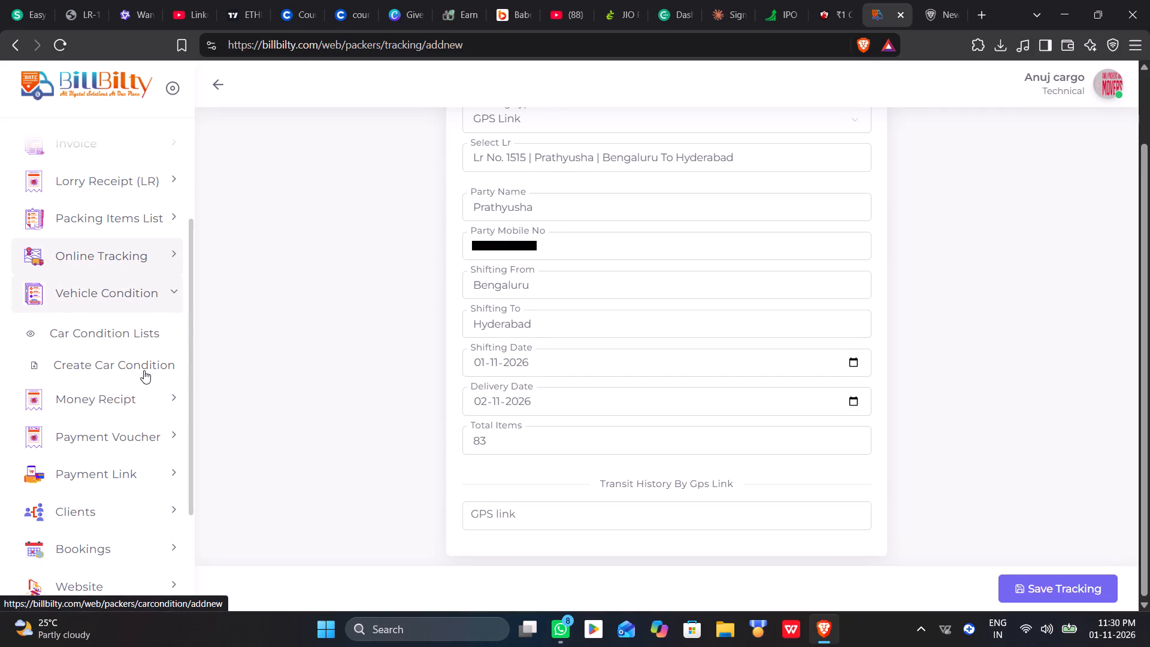
click(120, 261)
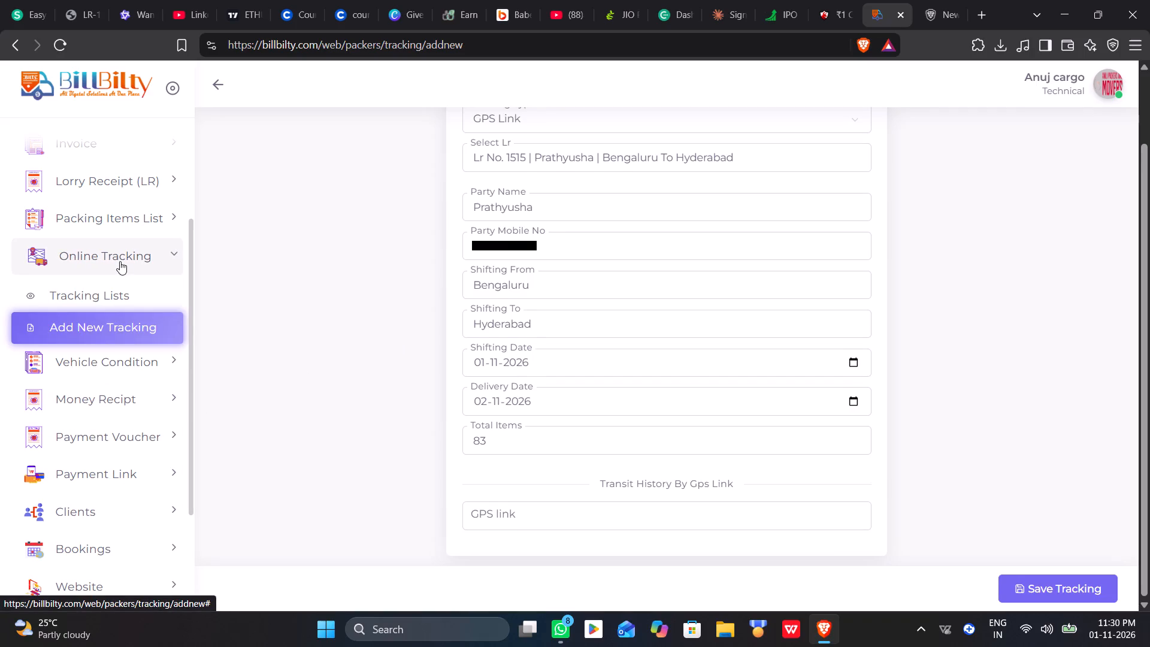
click(115, 295)
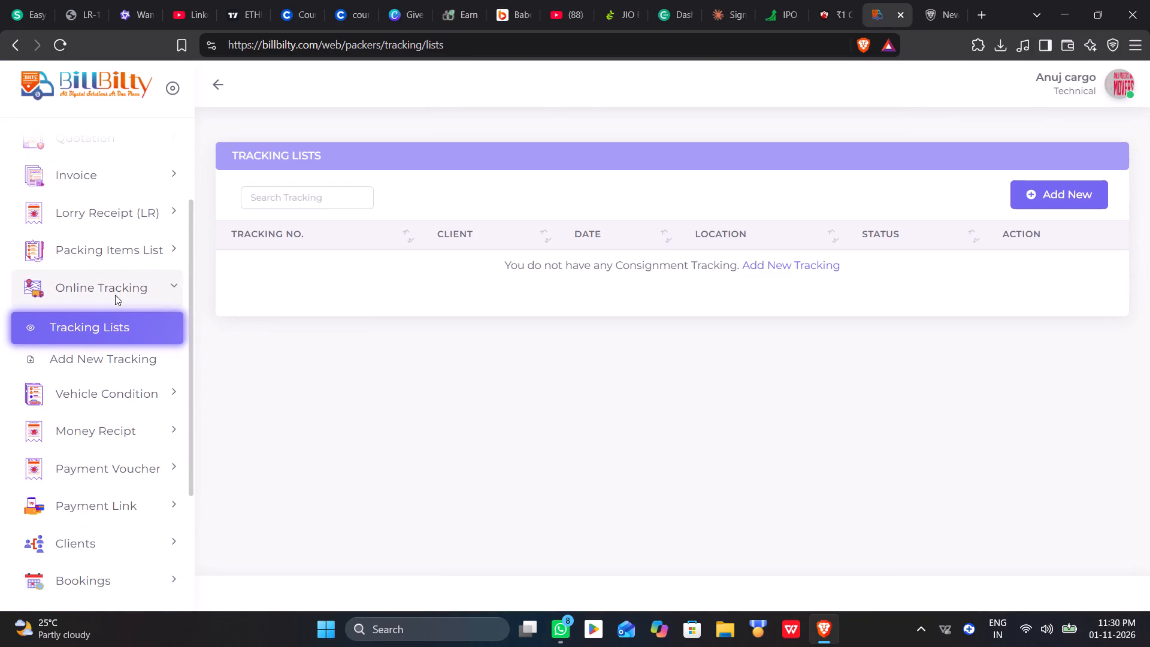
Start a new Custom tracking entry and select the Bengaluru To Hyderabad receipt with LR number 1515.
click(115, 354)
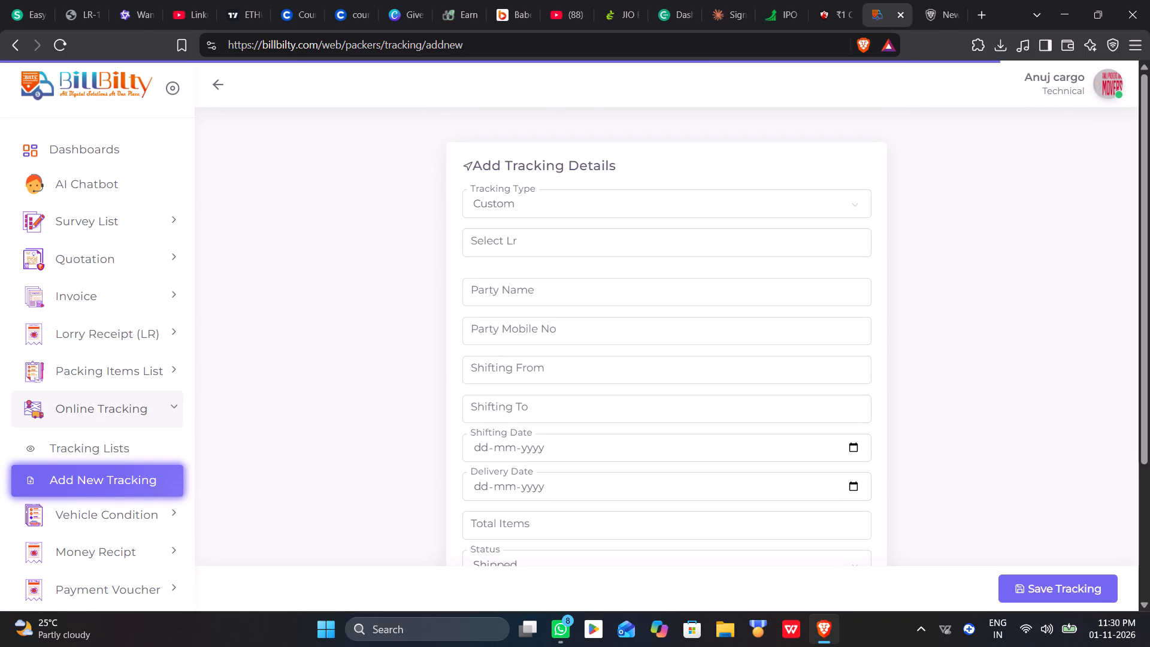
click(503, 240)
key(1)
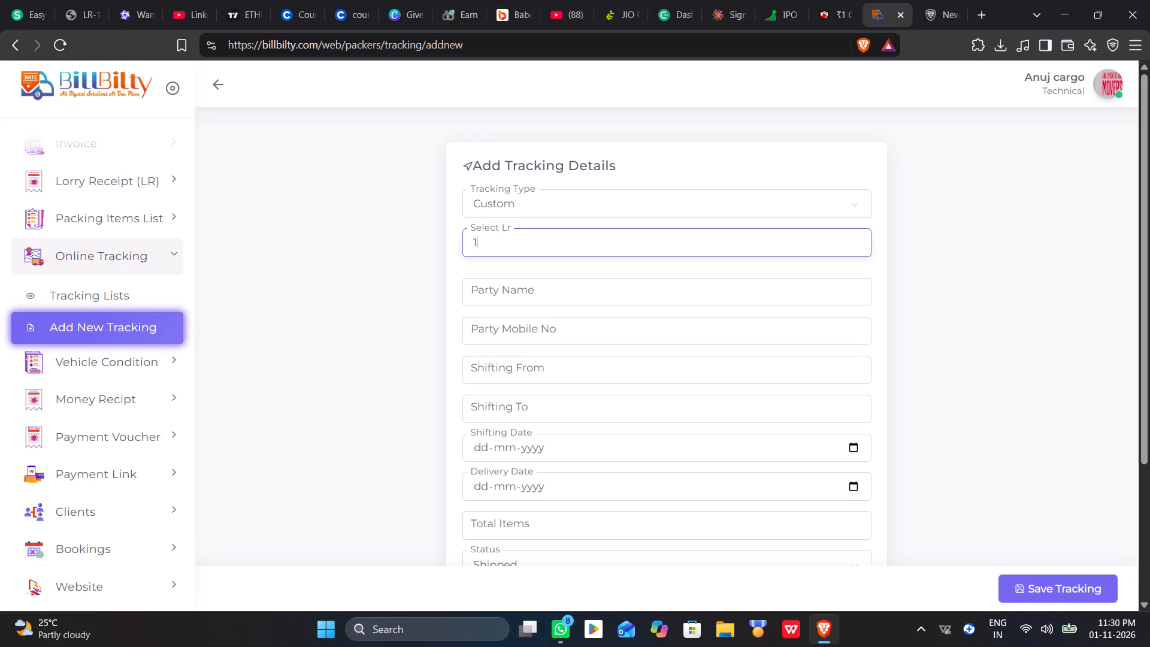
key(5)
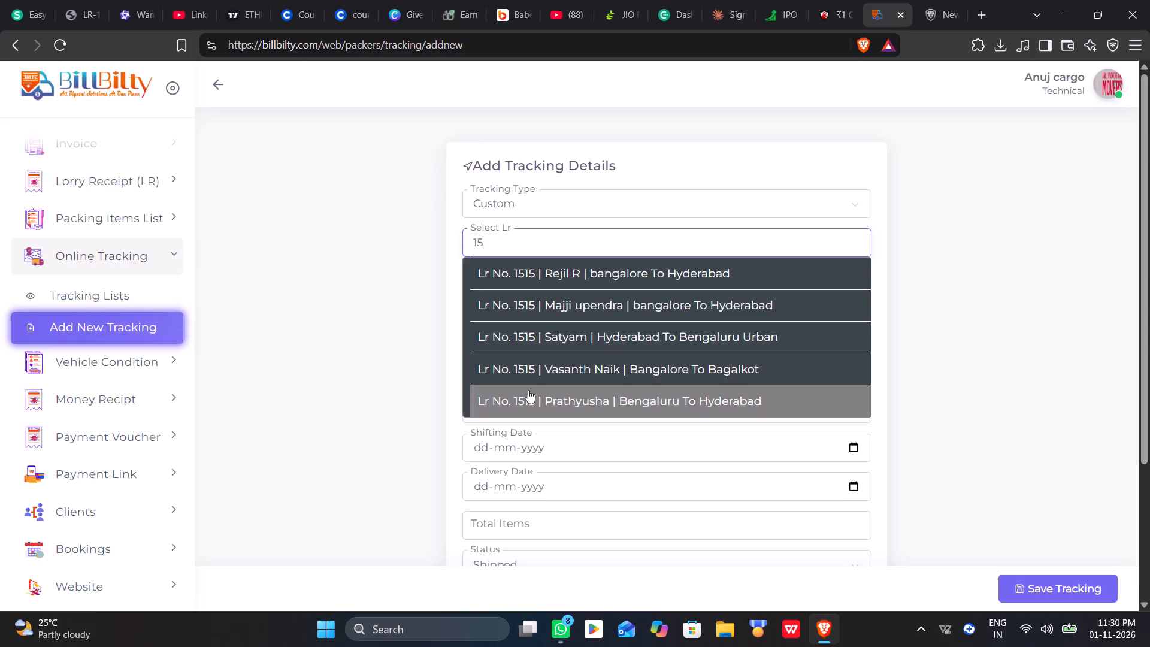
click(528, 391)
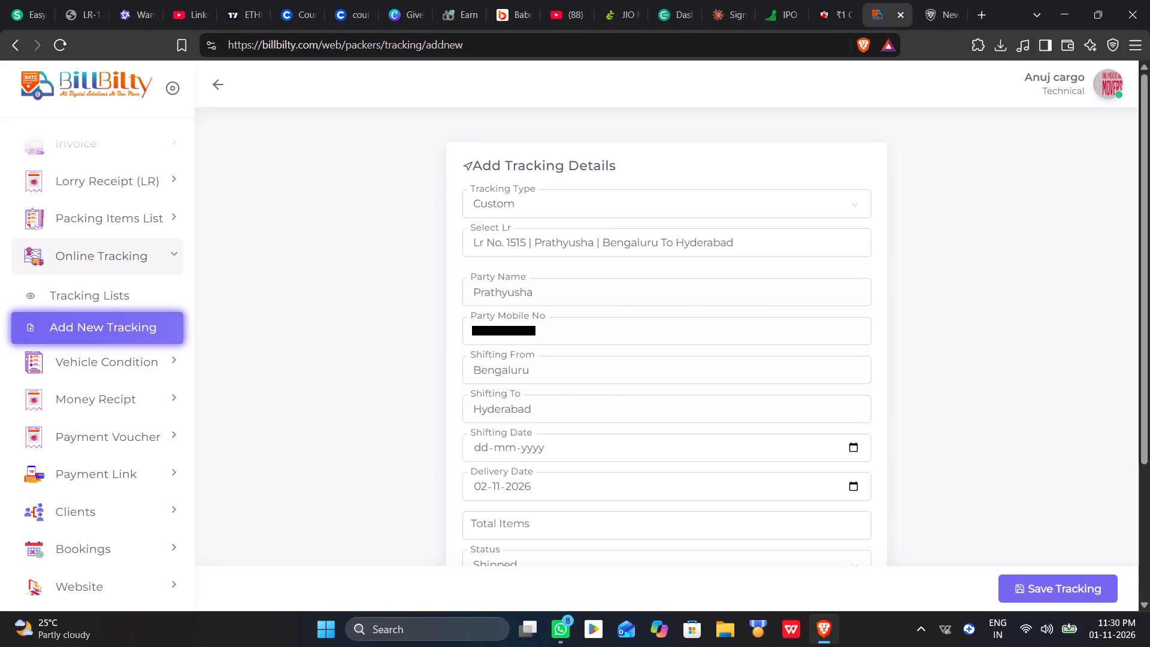
Examine the Custom tracking form's status field, remark options, and remark and current location fields.
scroll(549, 371, down, 3)
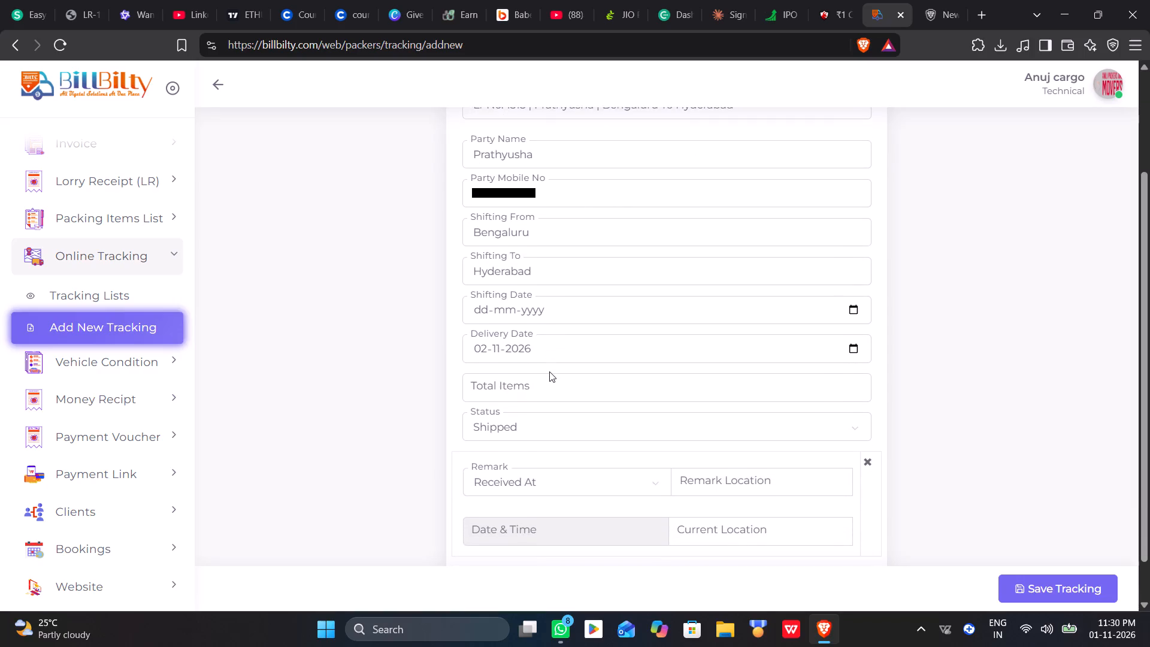
scroll(549, 371, down, 2)
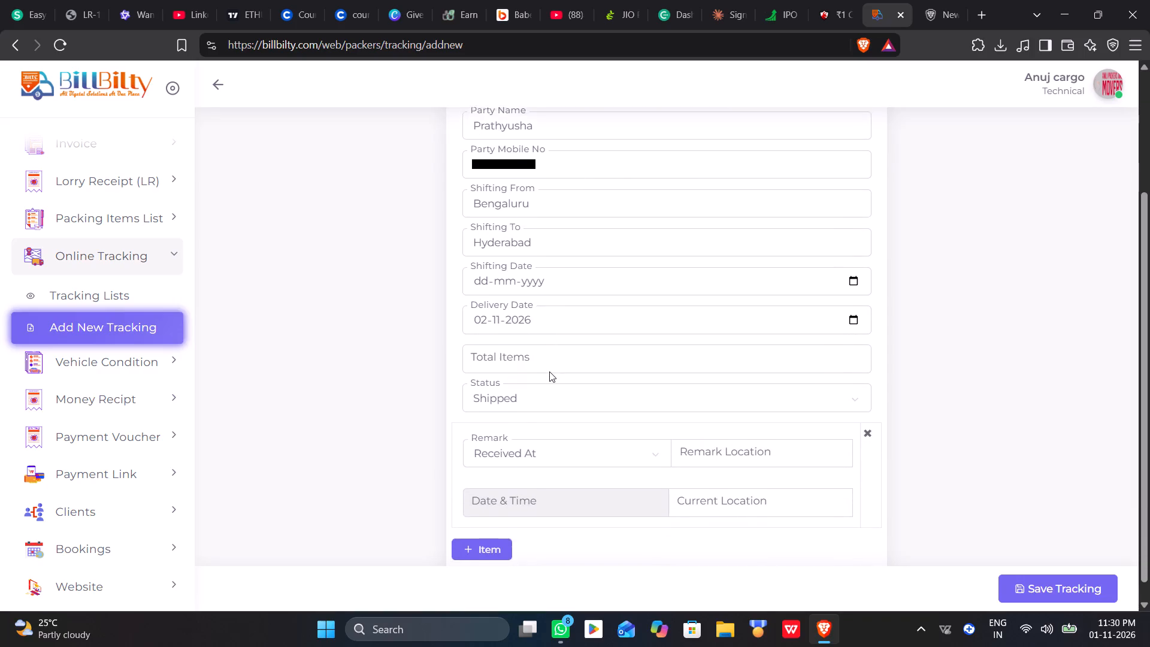
scroll(549, 371, down, 2)
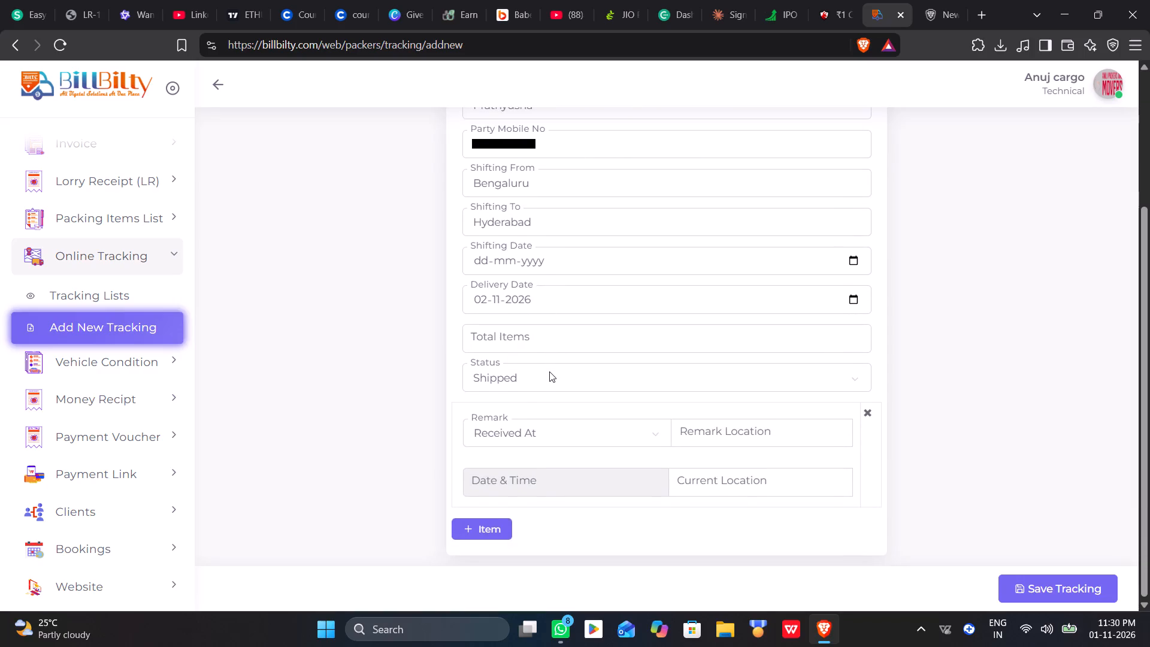
scroll(555, 430, up, 3)
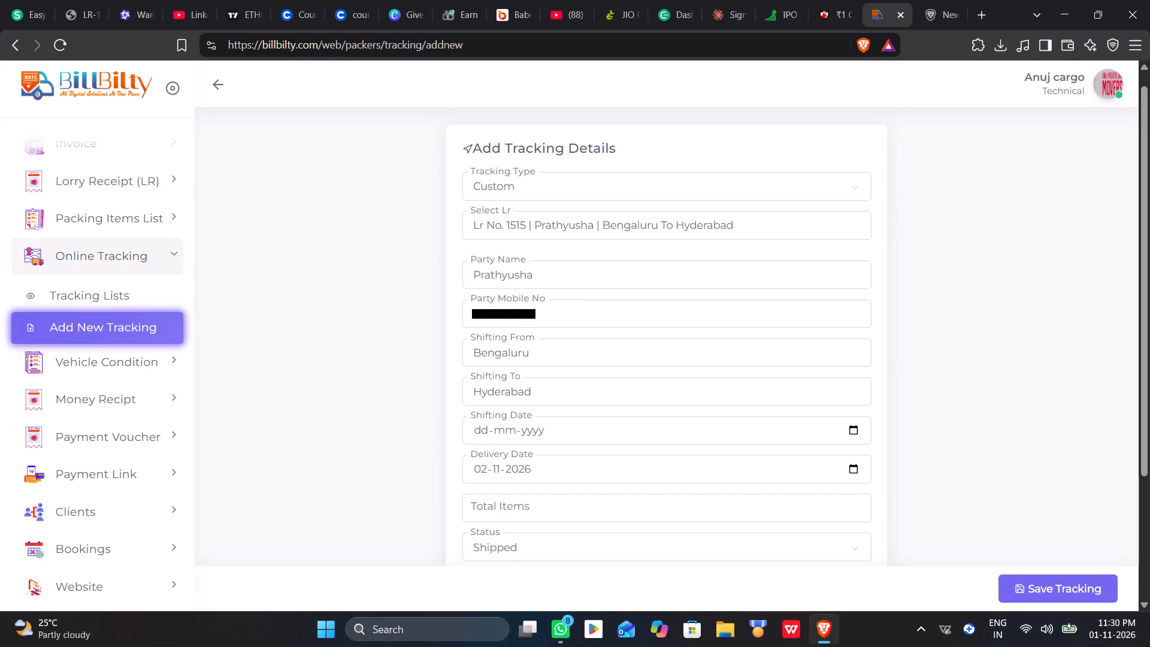
scroll(558, 406, down, 4)
click(577, 431)
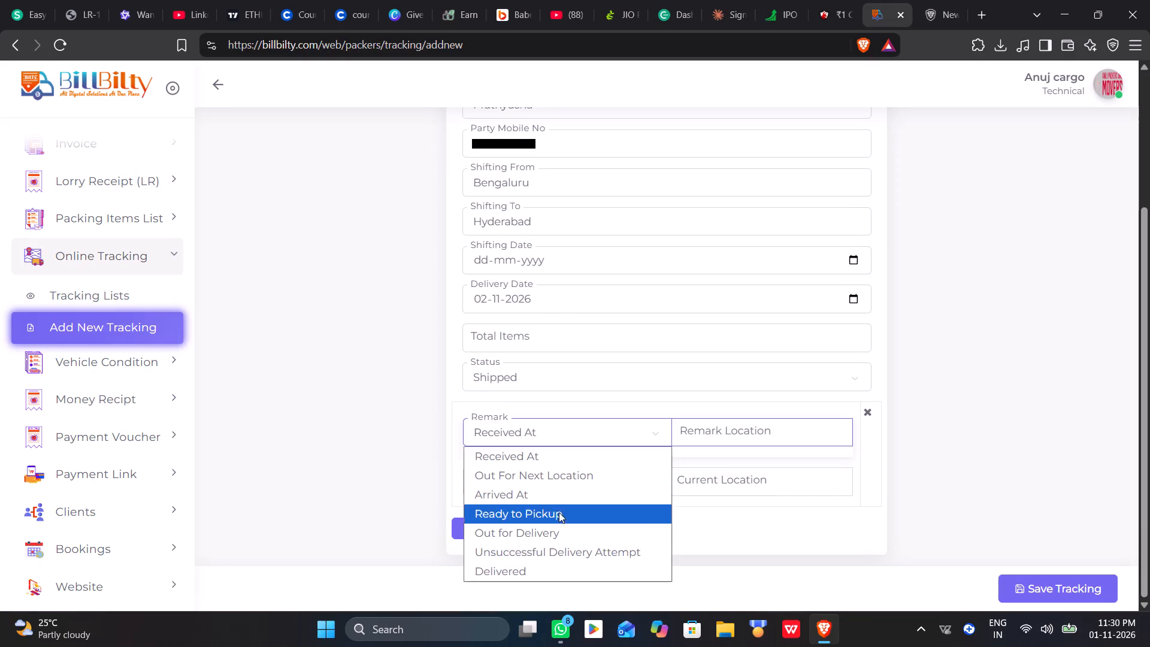
click(959, 453)
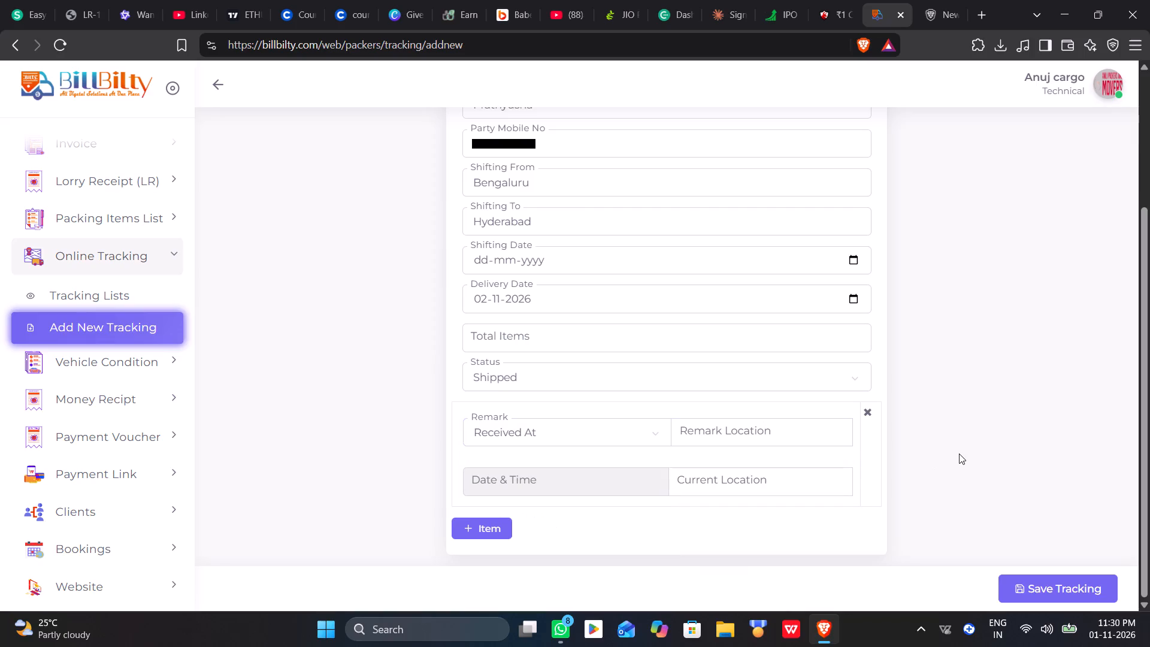
click(746, 484)
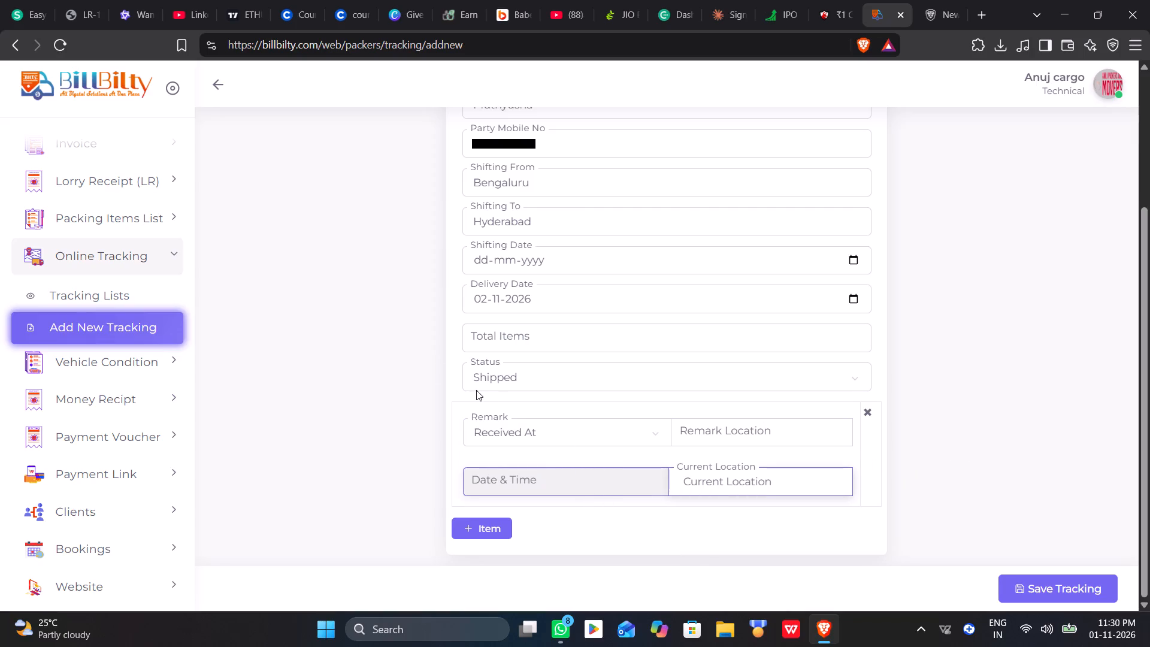
scroll(399, 339, up, 4)
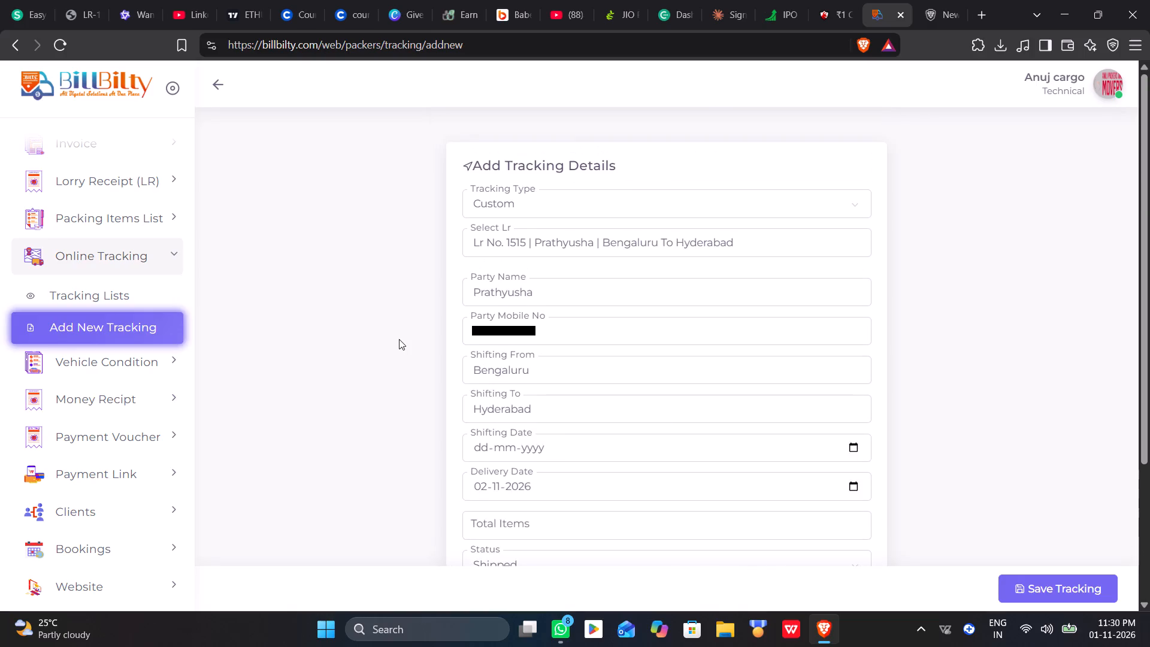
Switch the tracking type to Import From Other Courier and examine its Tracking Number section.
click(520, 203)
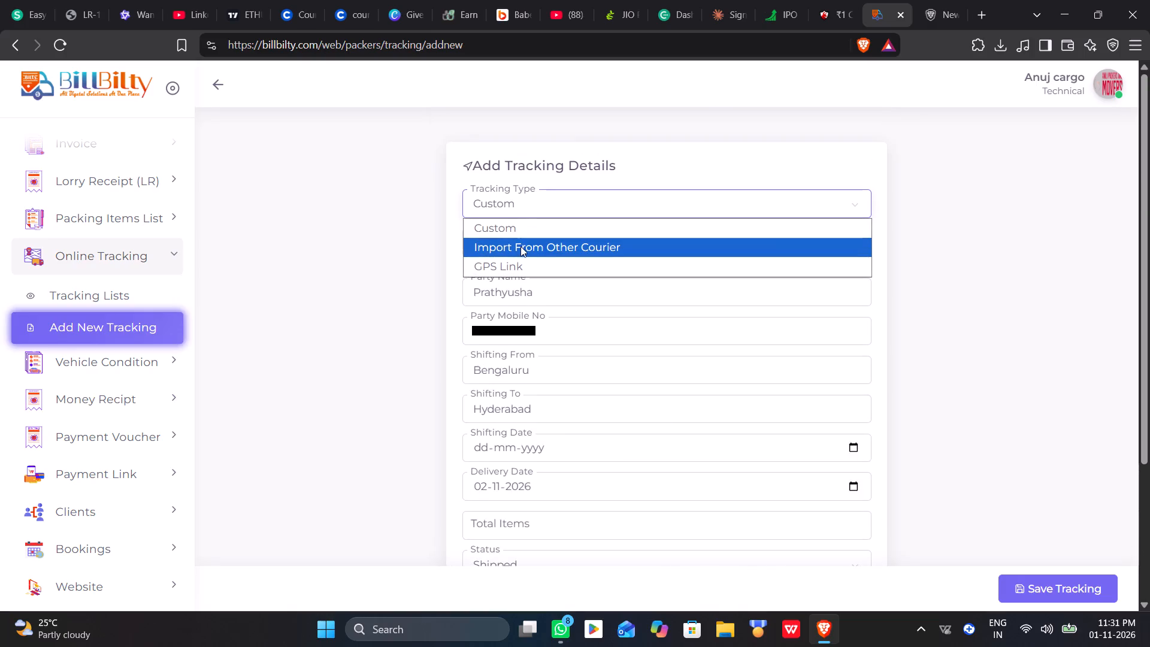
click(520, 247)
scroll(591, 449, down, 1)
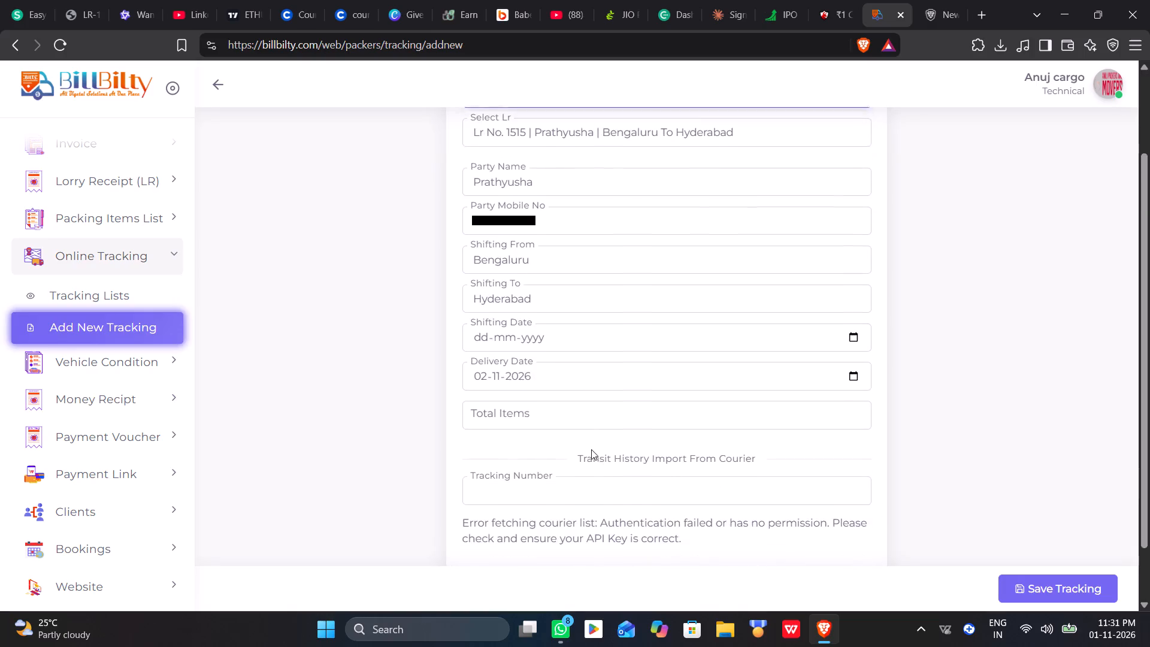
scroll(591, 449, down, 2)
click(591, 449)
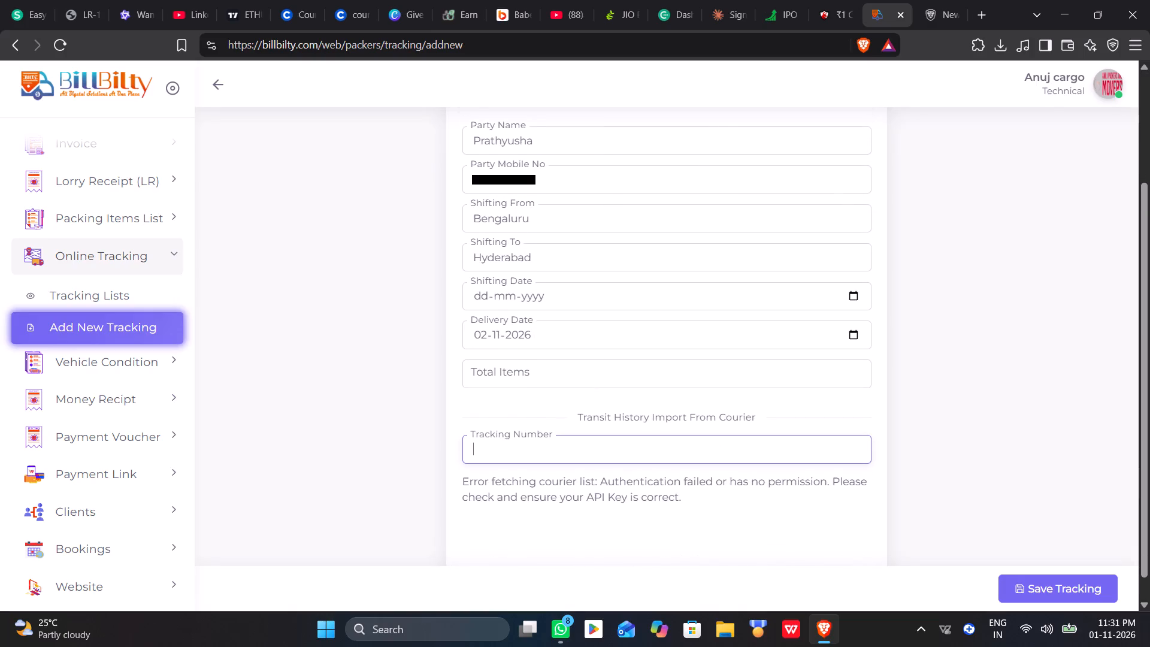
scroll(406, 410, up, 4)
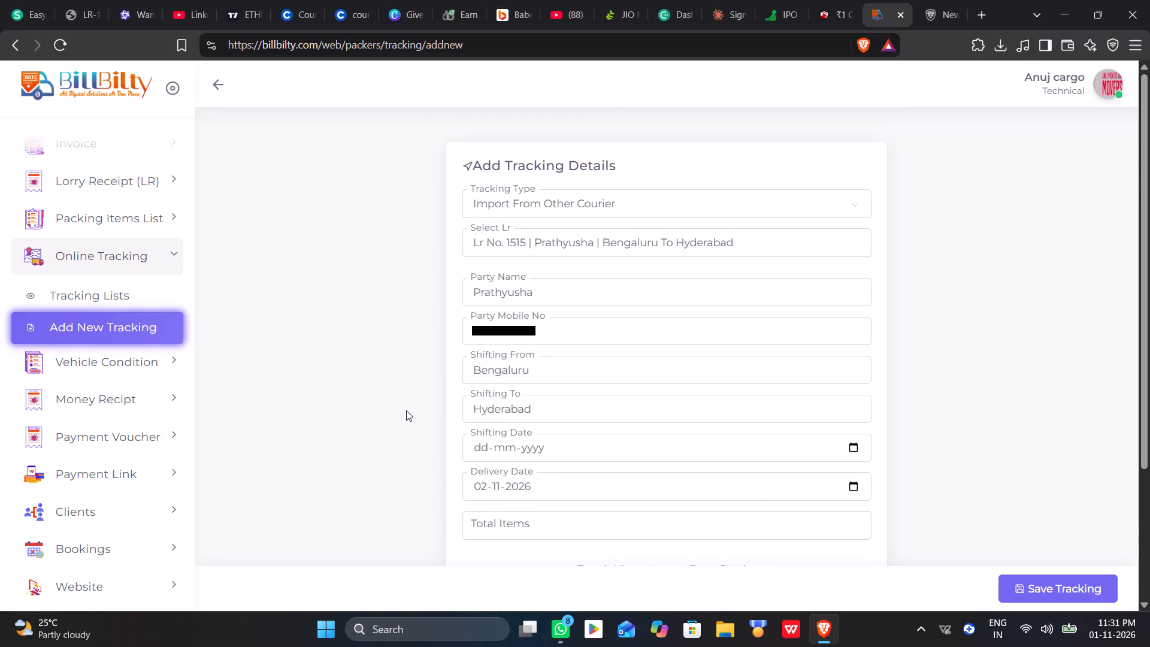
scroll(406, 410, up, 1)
Open the lorry receipt list and view the PDF of the Bengaluru to Hyderabad LR 1515 to check its details.
click(162, 195)
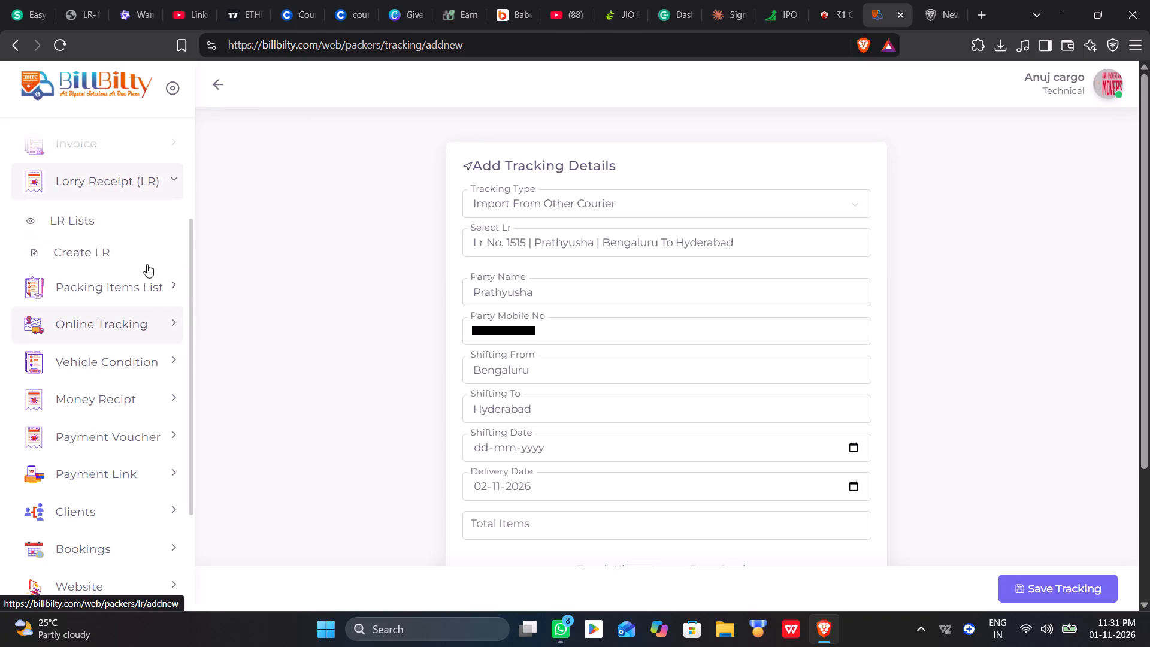
click(87, 222)
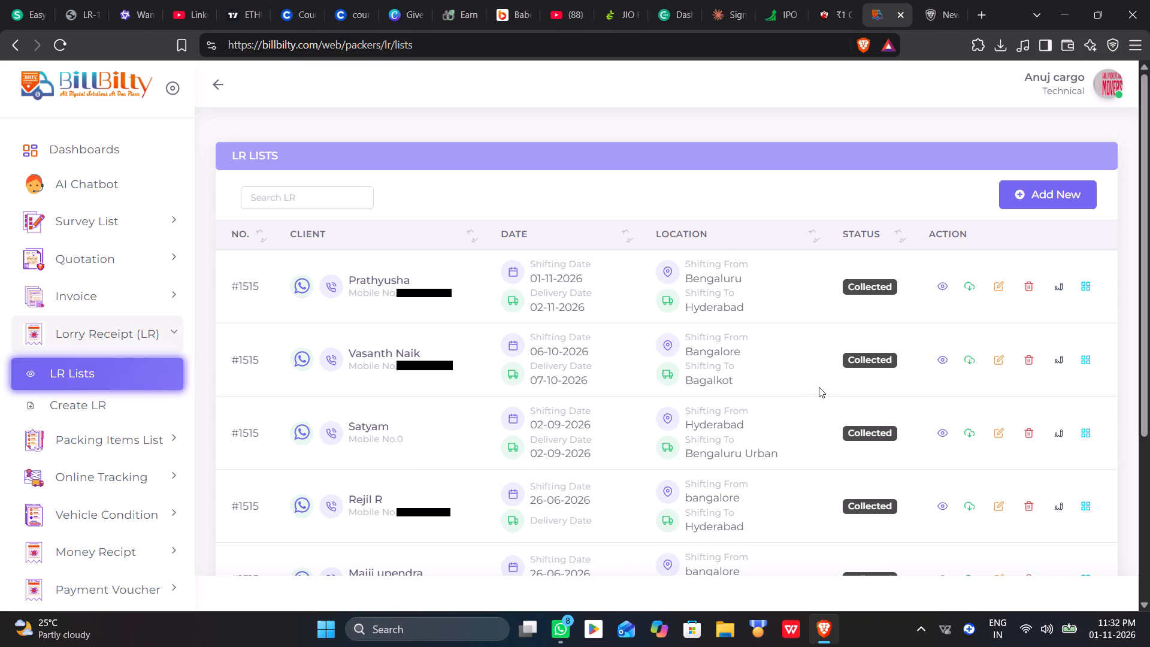
click(943, 291)
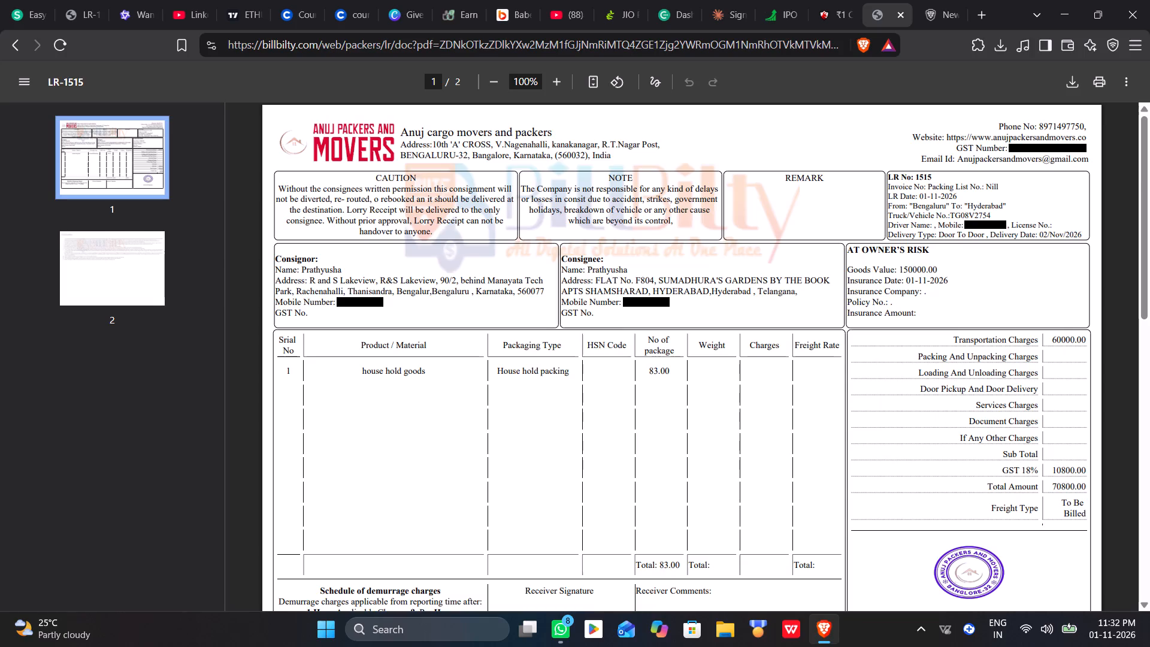
scroll(723, 400, down, 1)
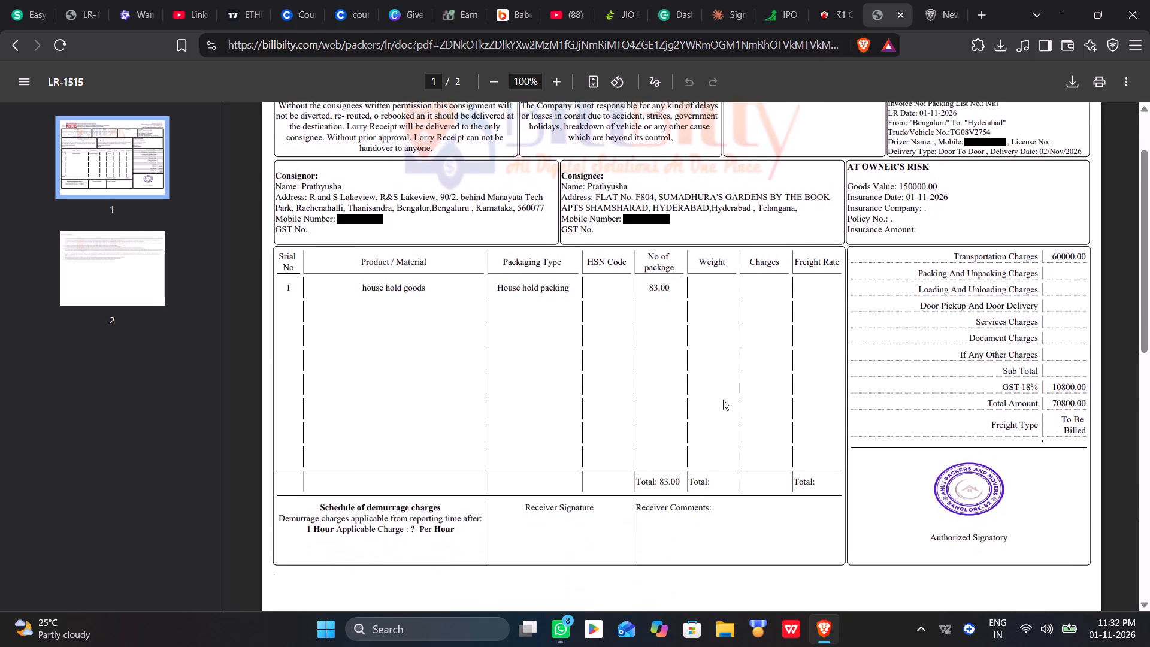
scroll(723, 400, down, 1)
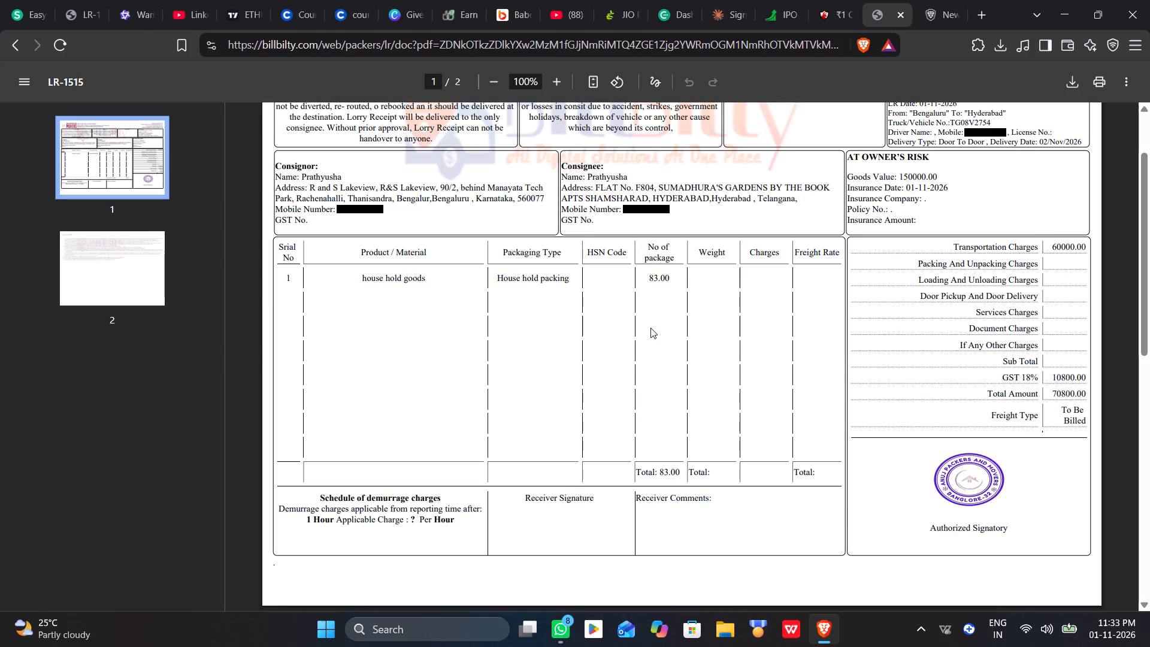
scroll(716, 291, up, 2)
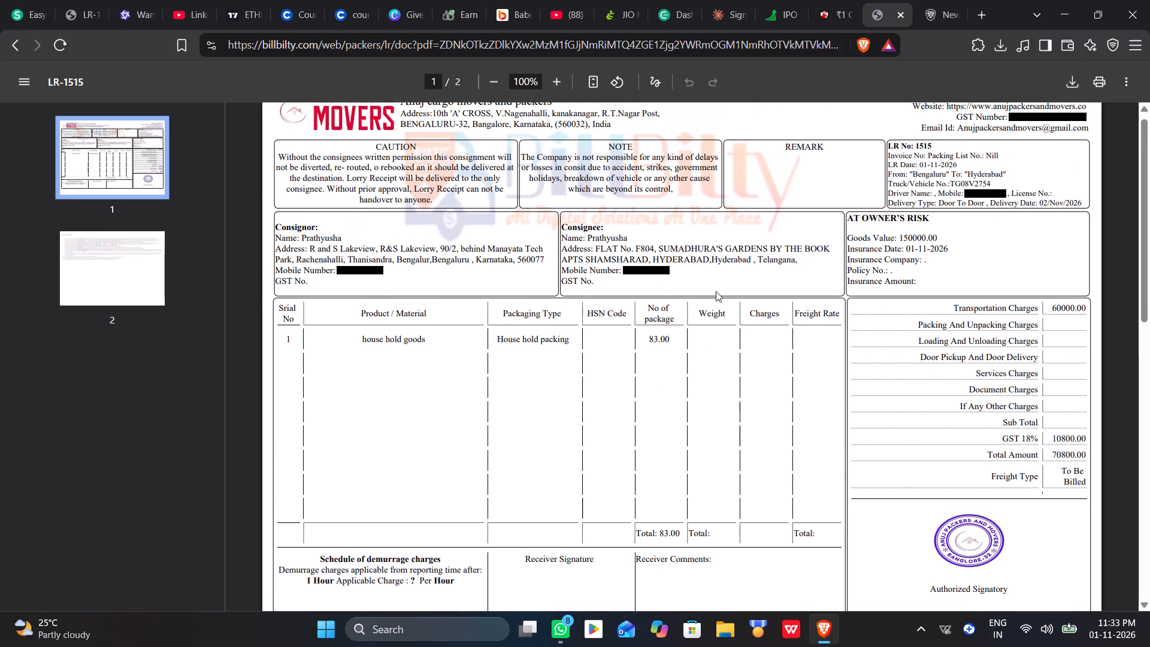
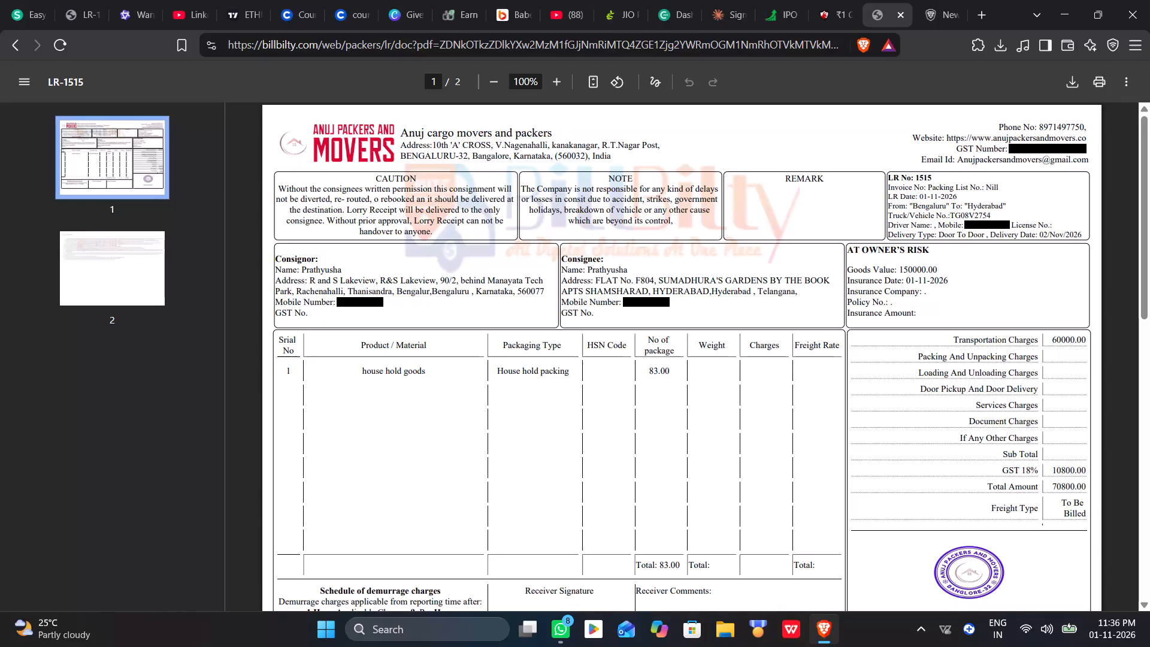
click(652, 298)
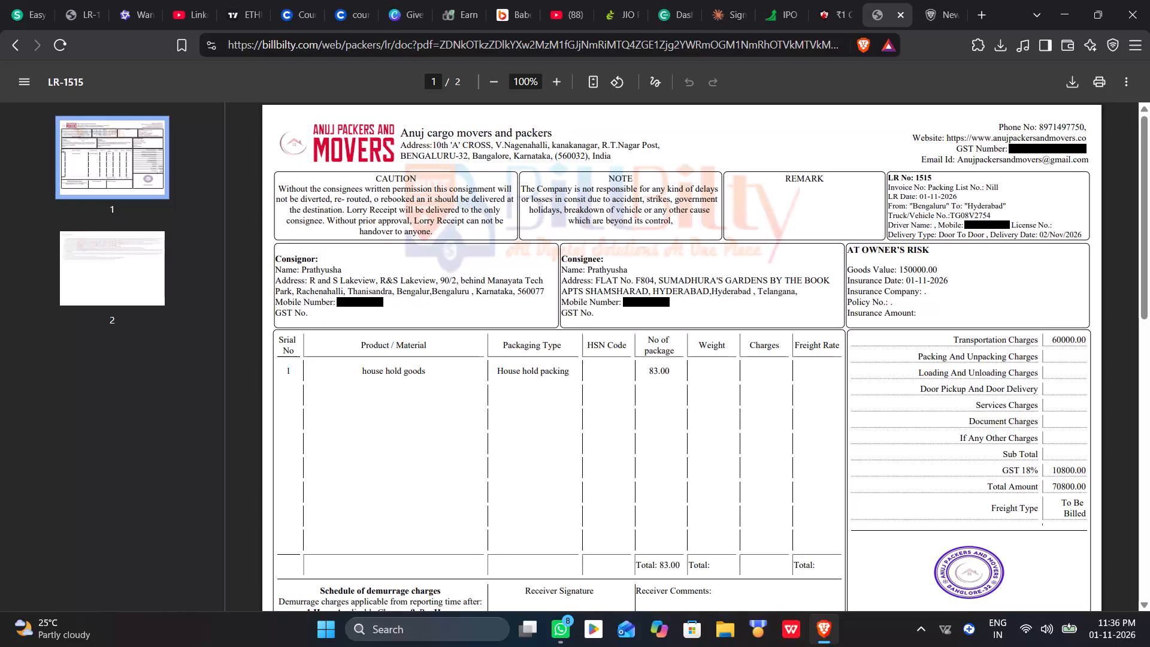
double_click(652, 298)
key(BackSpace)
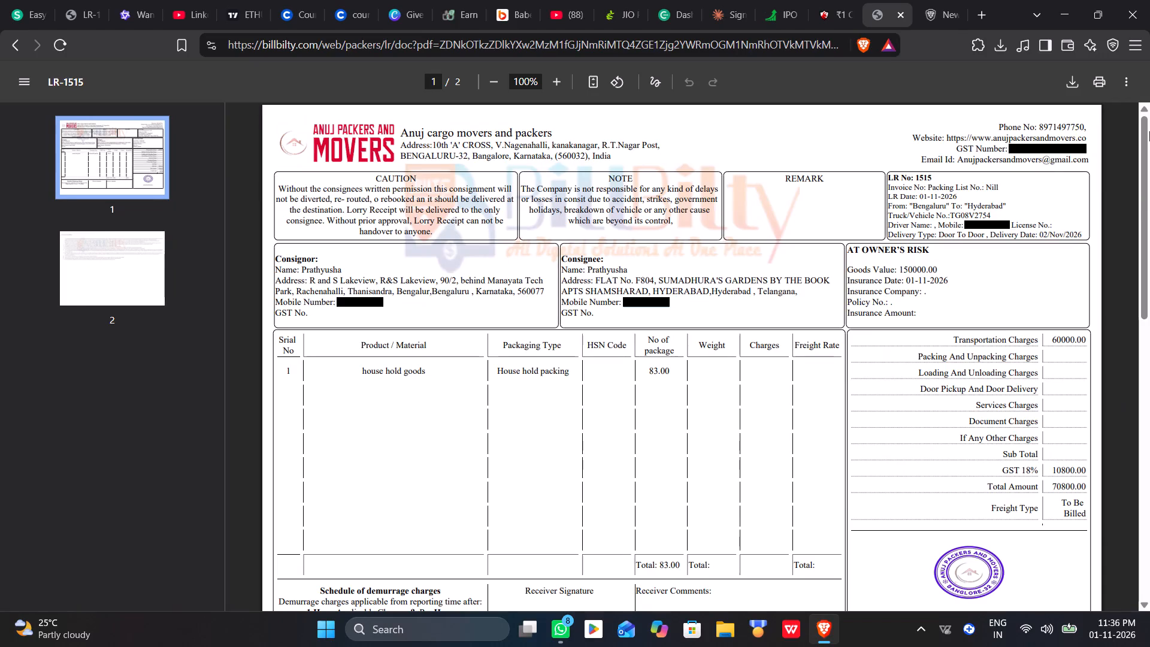
Start a new invoice and fill its party details from the existing Bengaluru To Hyderabad booking.
click(11, 43)
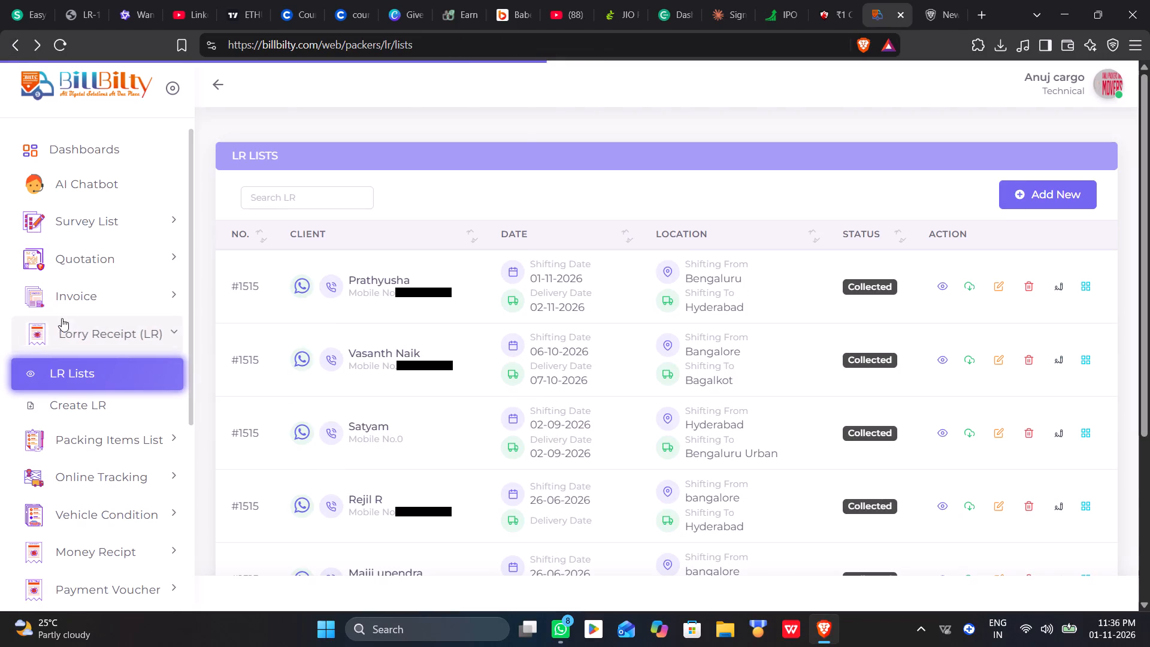
click(69, 286)
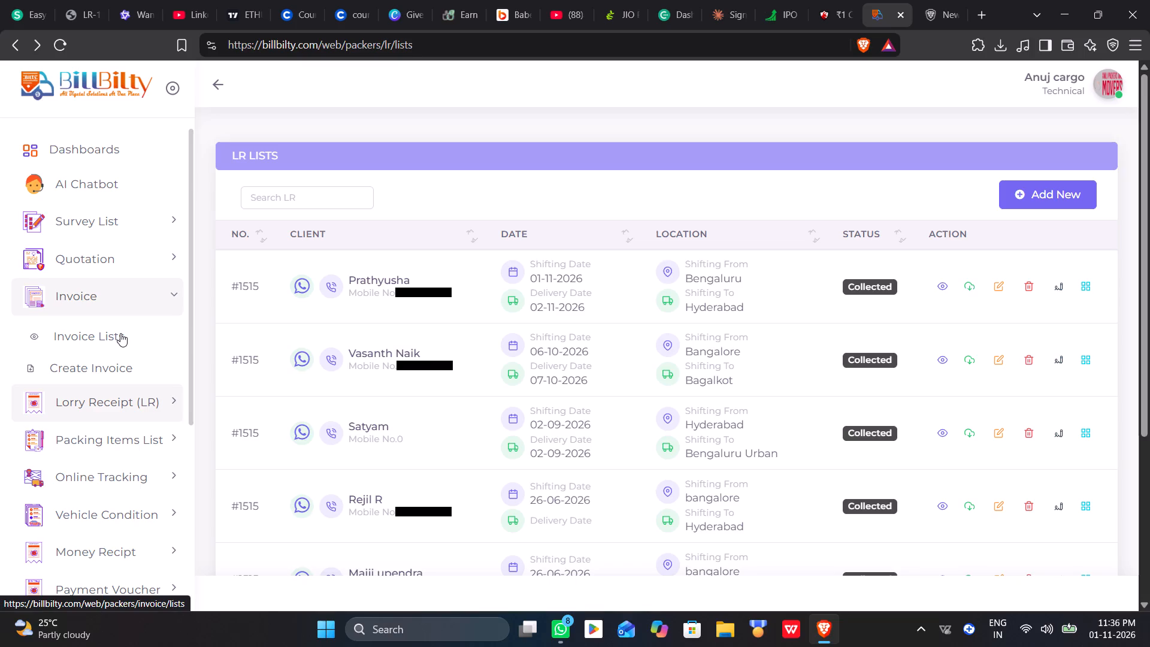
click(93, 370)
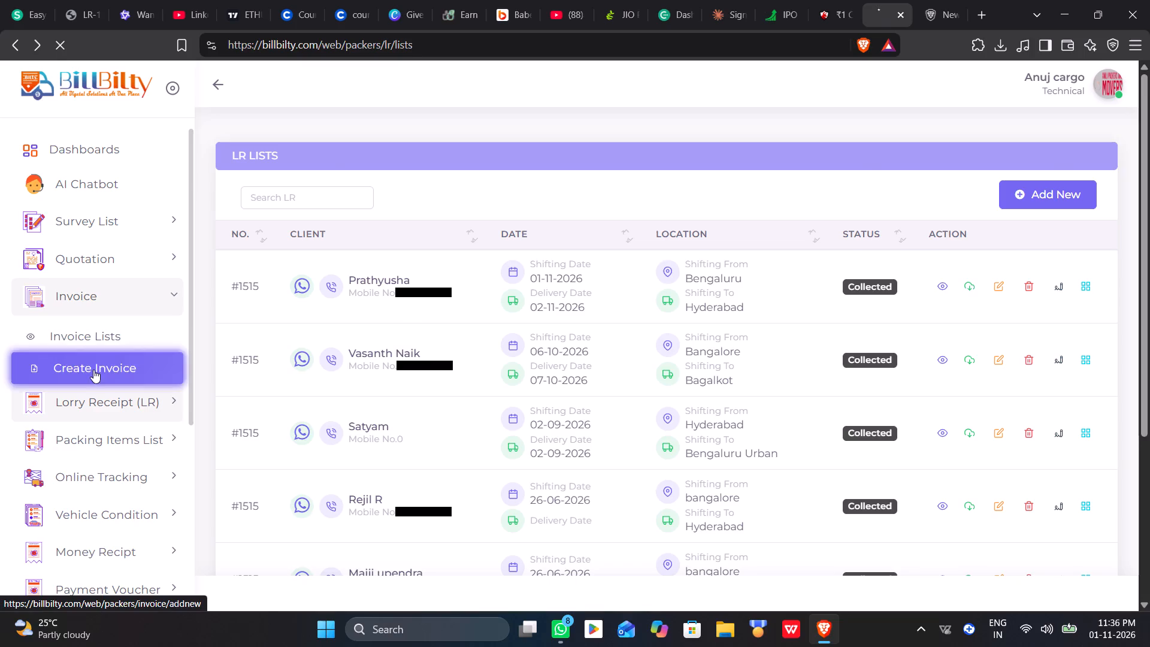
click(367, 205)
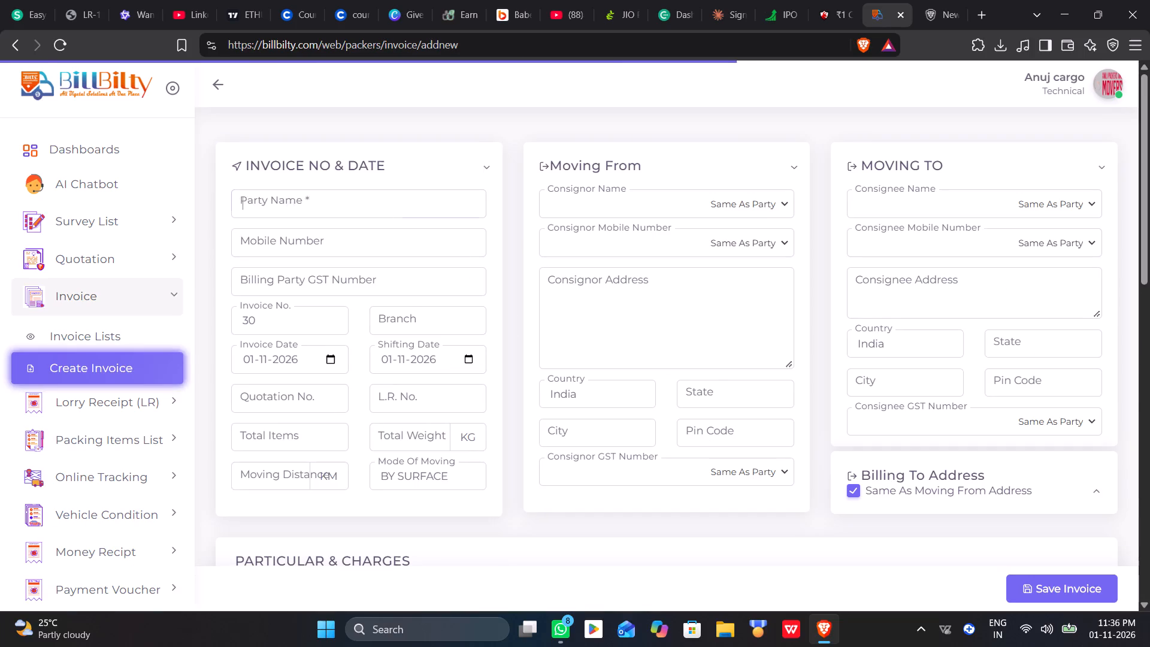
key(super+v)
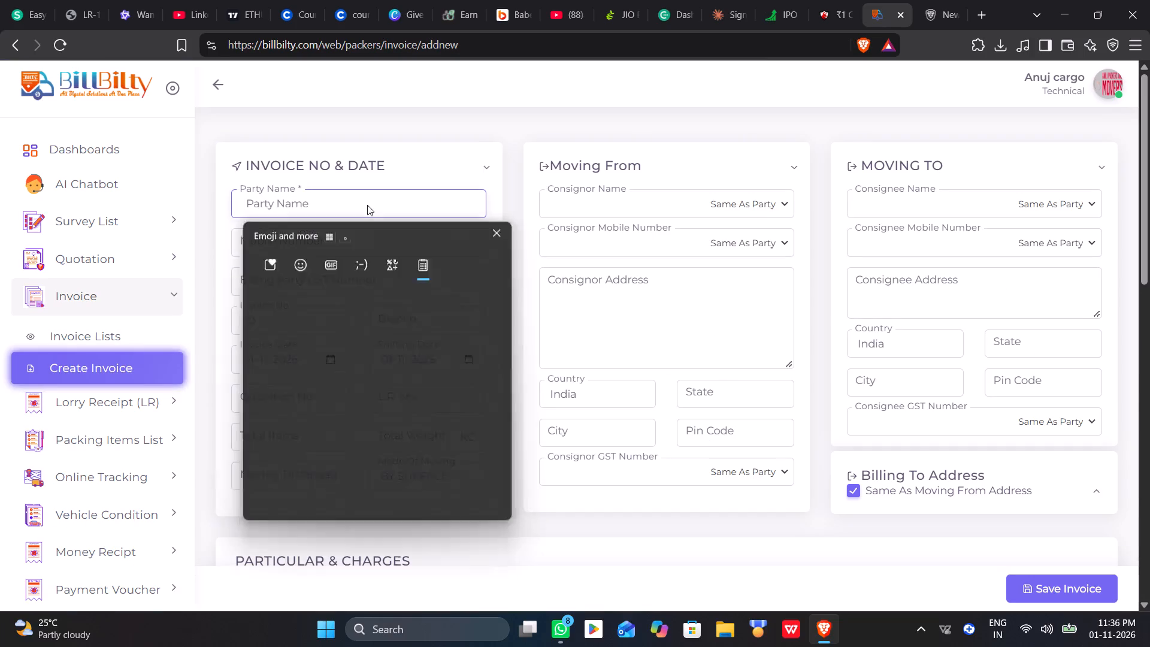
click(333, 420)
key(ctrl+v)
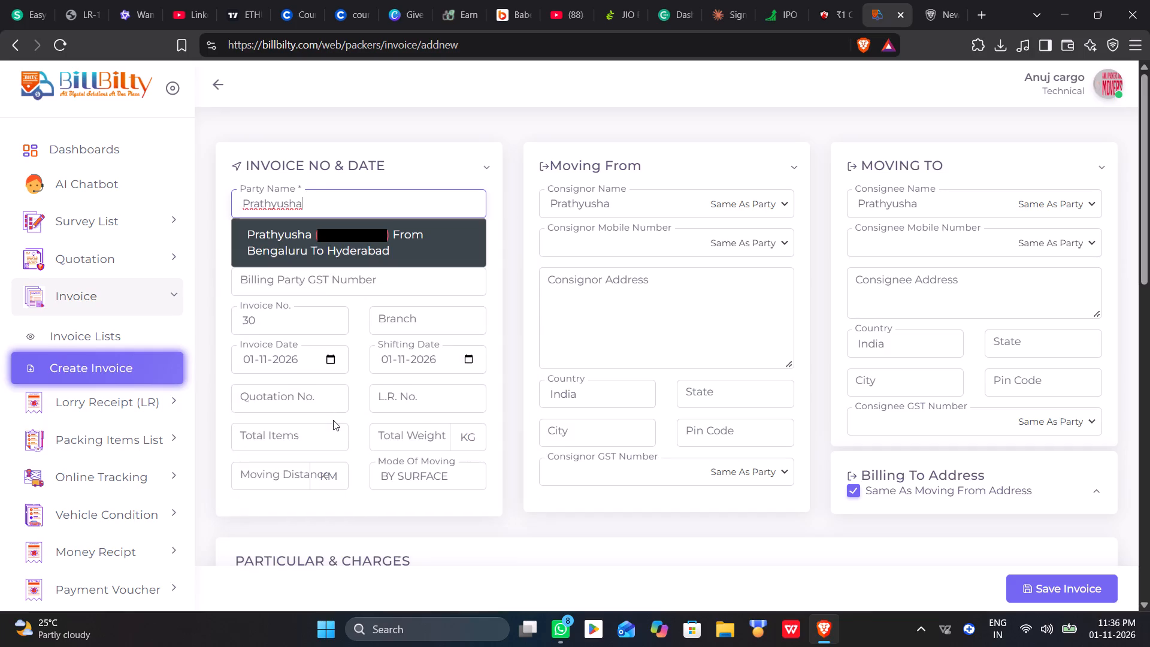
click(287, 241)
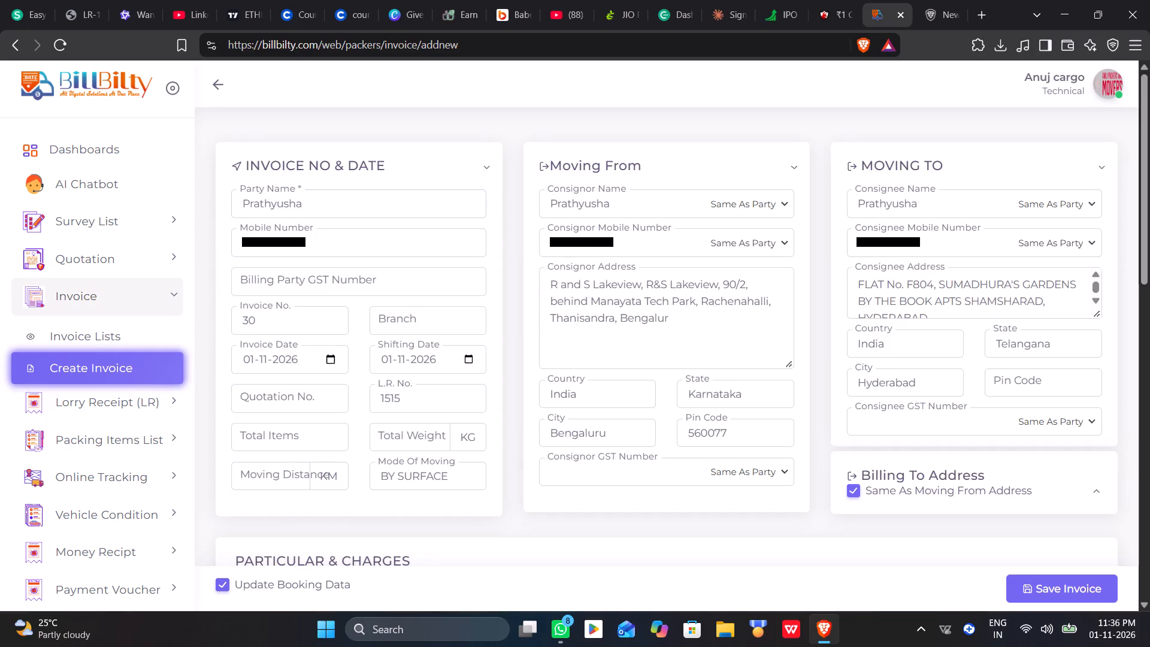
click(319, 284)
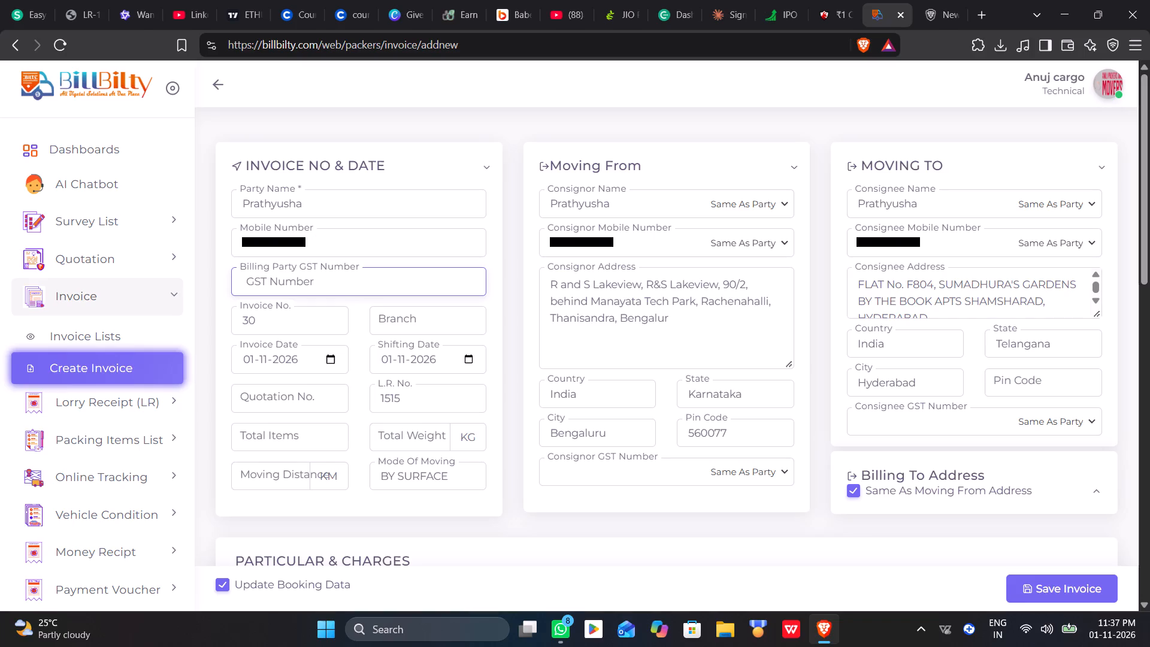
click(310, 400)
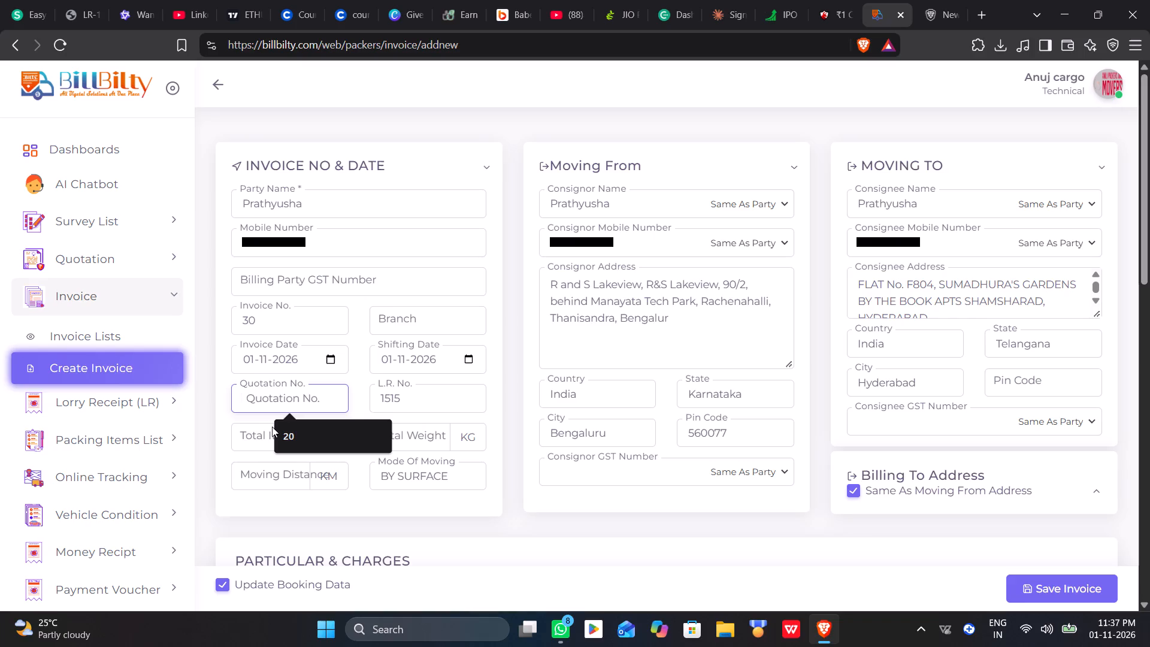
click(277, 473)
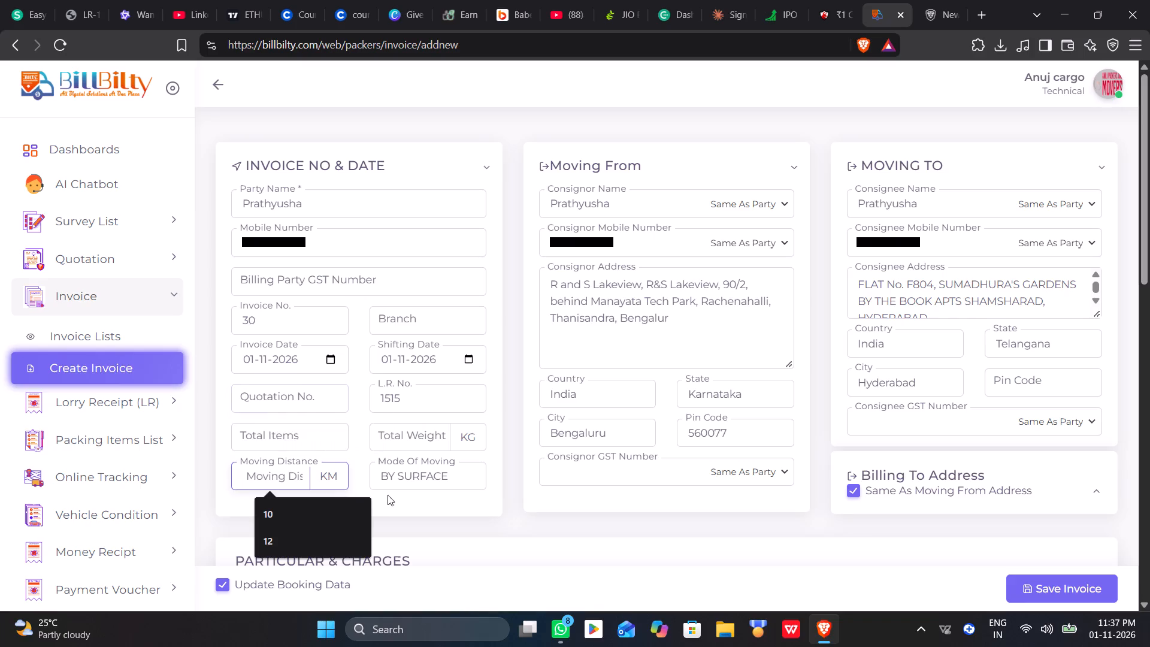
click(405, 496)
Set the invoice's Transportation Charges to 60000.
scroll(429, 512, down, 1)
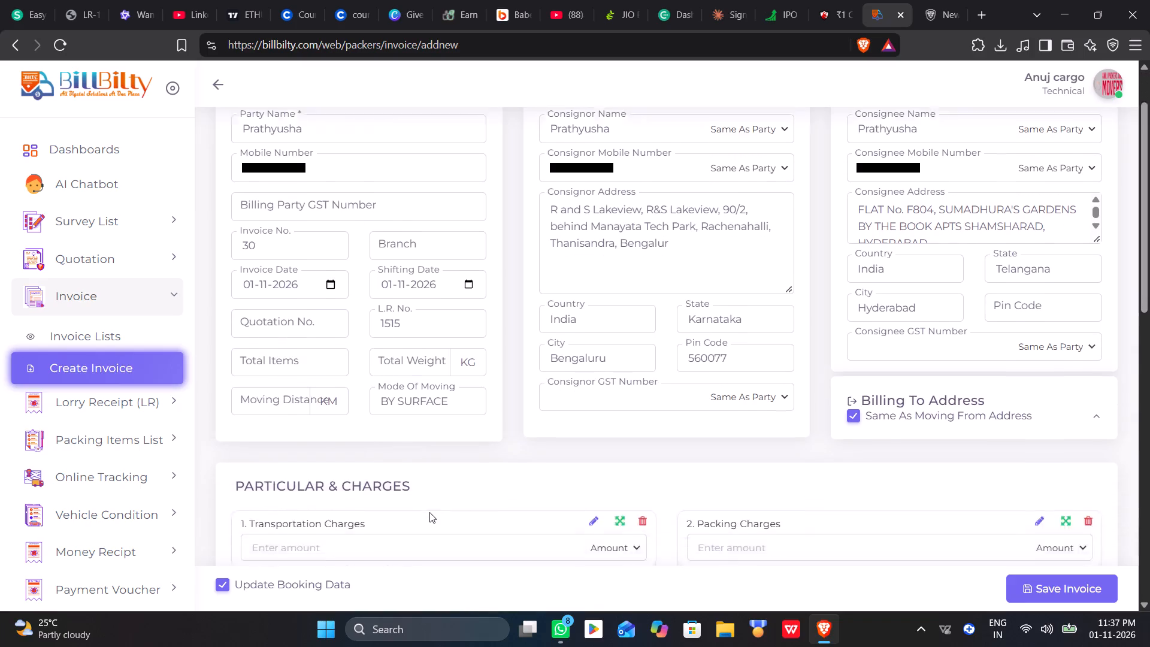
scroll(429, 512, down, 3)
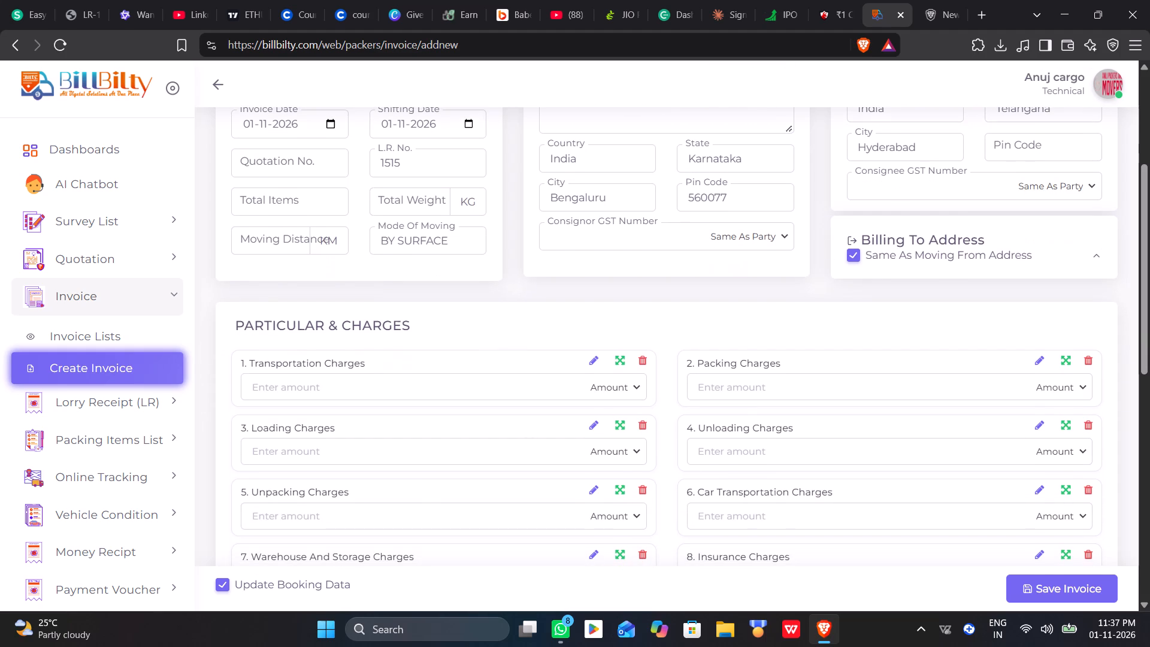
click(367, 386)
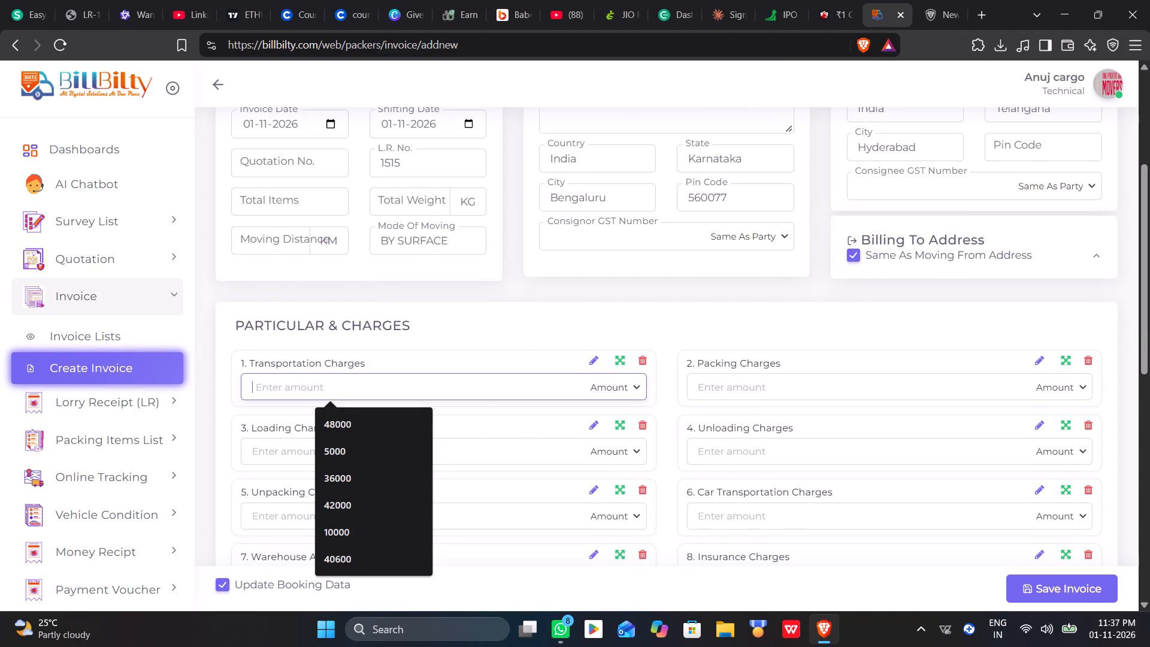
text(60)
text(000)
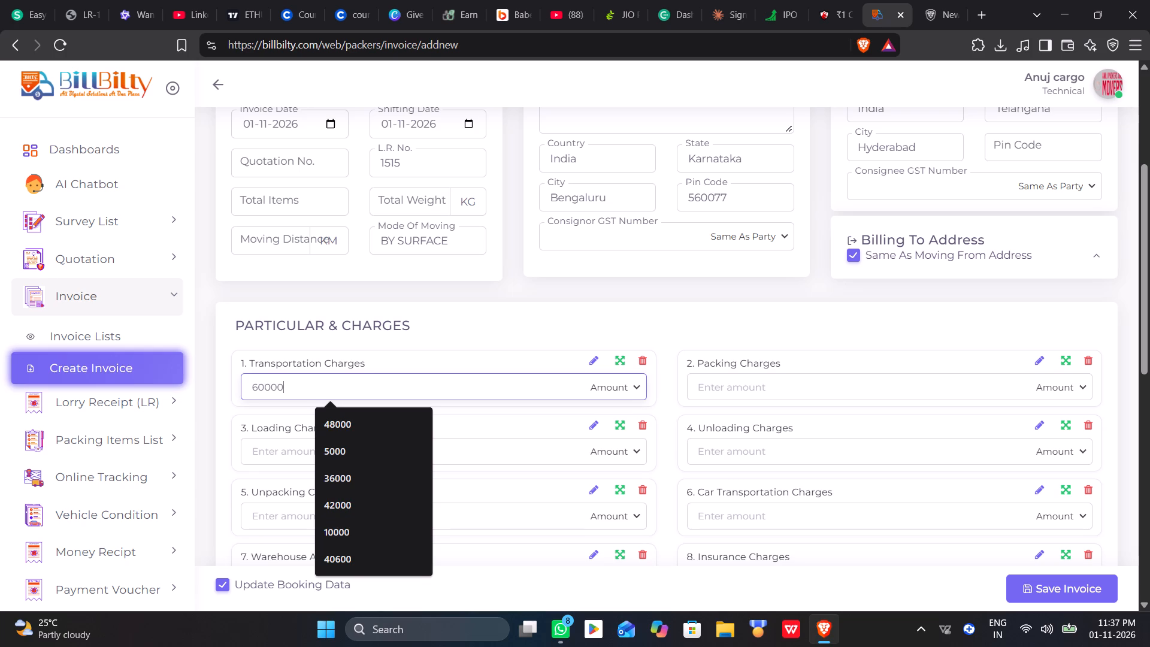
Enter "Included" for the invoice's Loading Charges, Packing Charges and Unloading Charges.
click(274, 448)
key(shift+i)
text(ncluded)
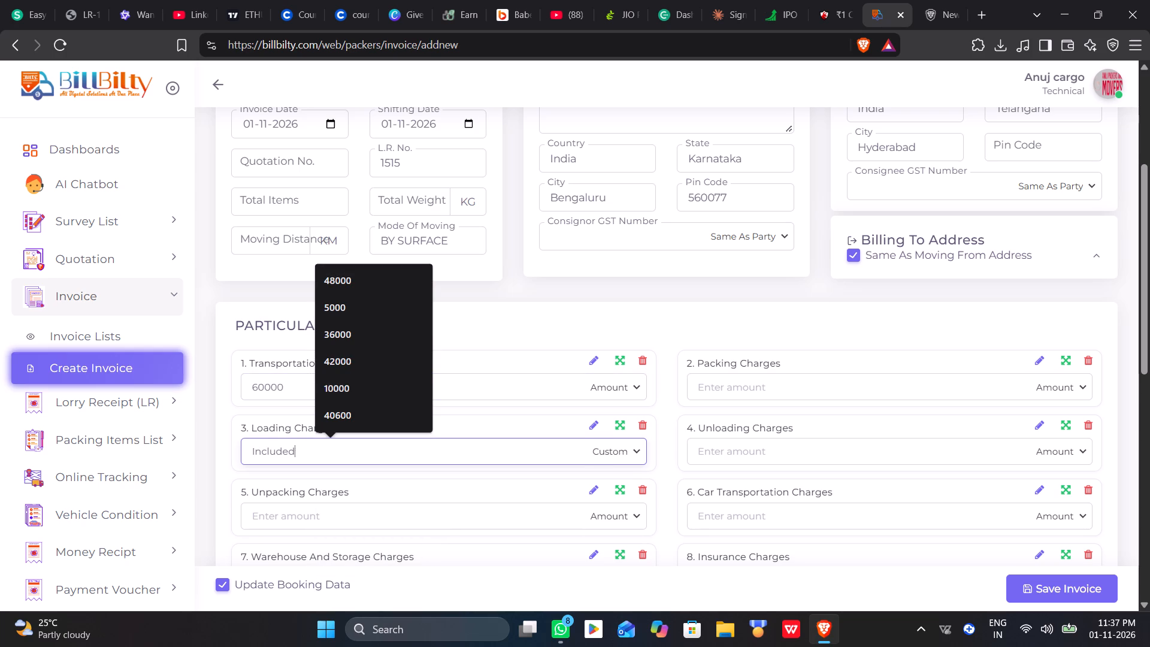
key(ctrl+a)
key(ctrl+c)
click(706, 395)
key(ctrl+v)
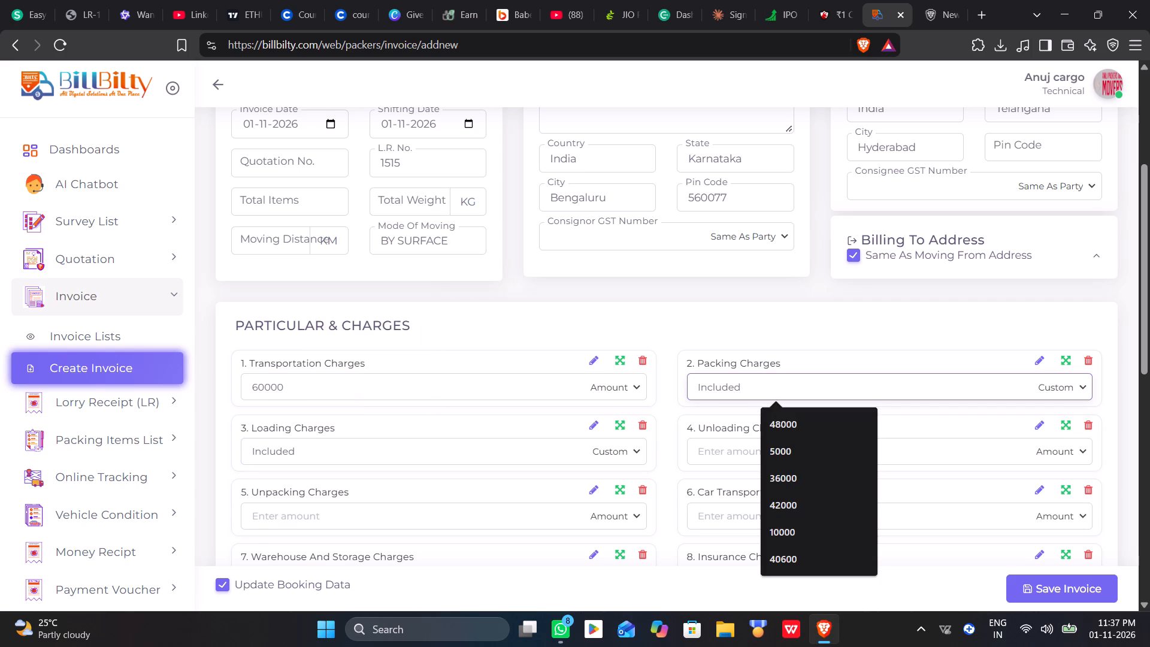
click(700, 445)
key(ctrl+v)
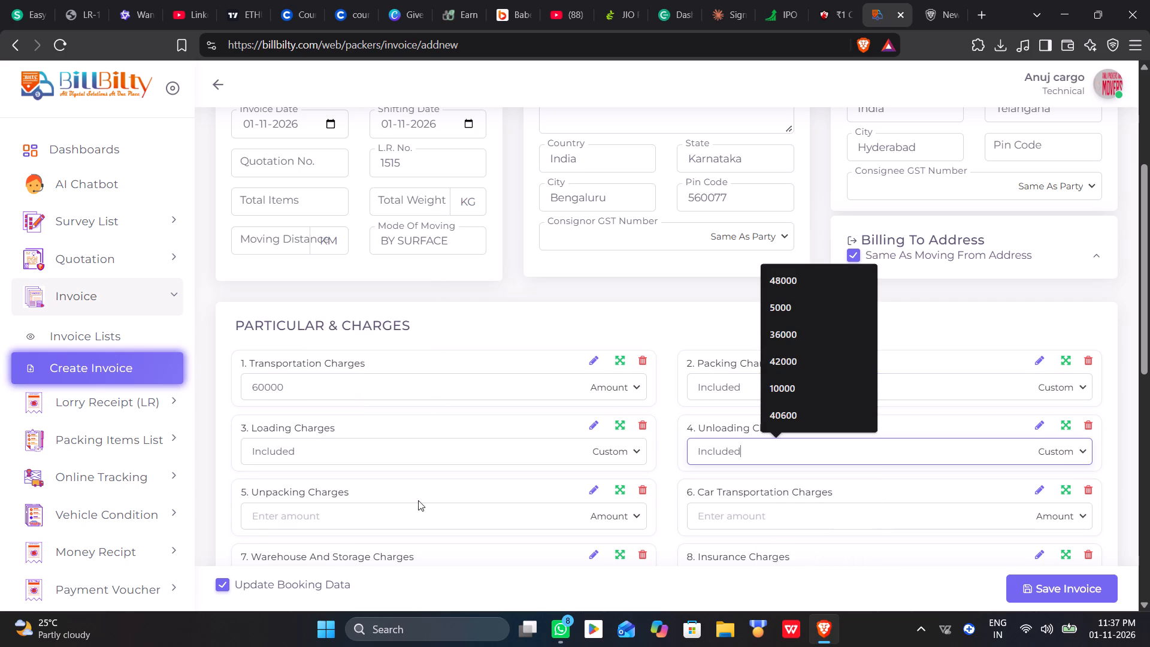
Remove the Unpacking, Car Transportation, and Warehouse And Storage charges from the invoice.
scroll(713, 452, down, 1)
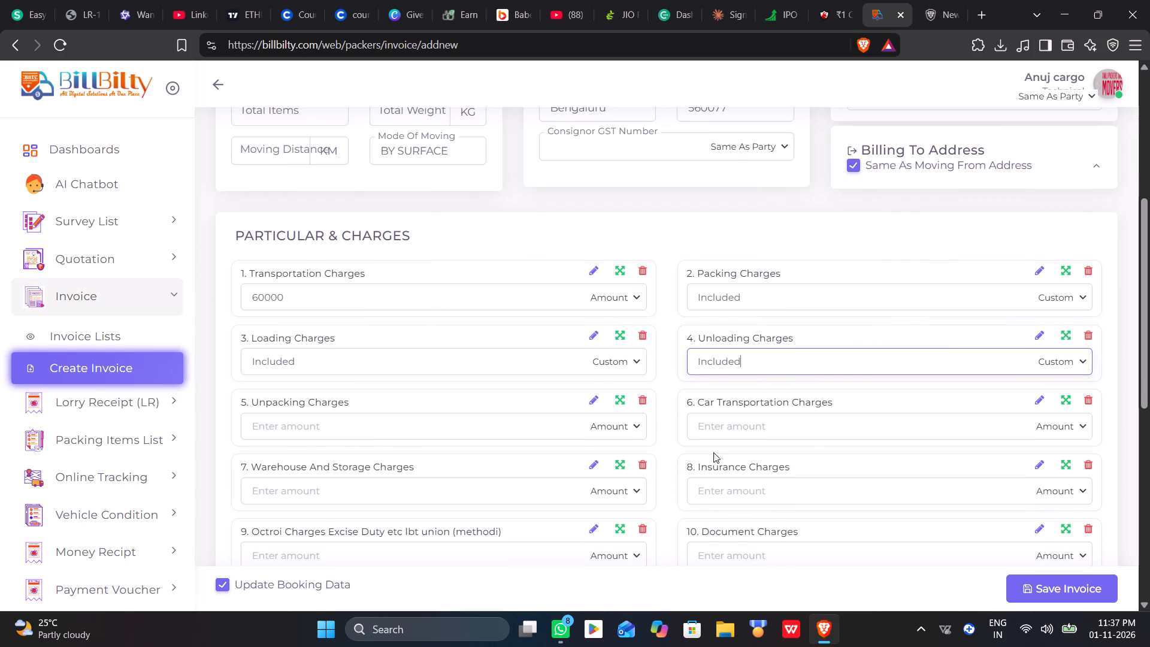
click(641, 398)
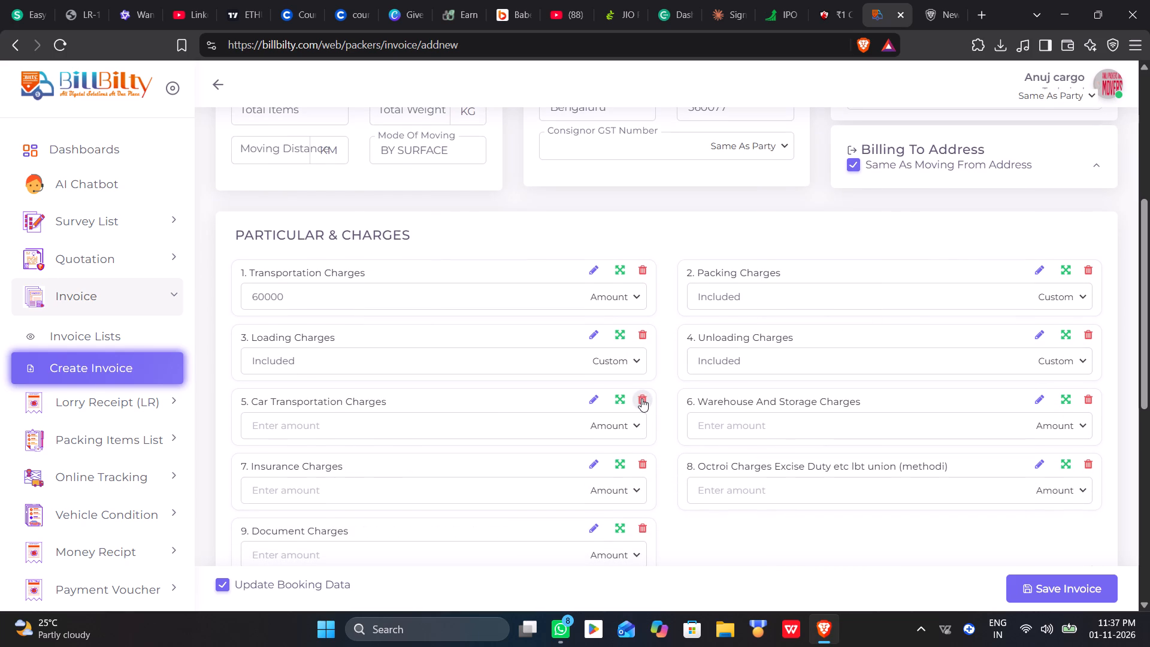
click(641, 399)
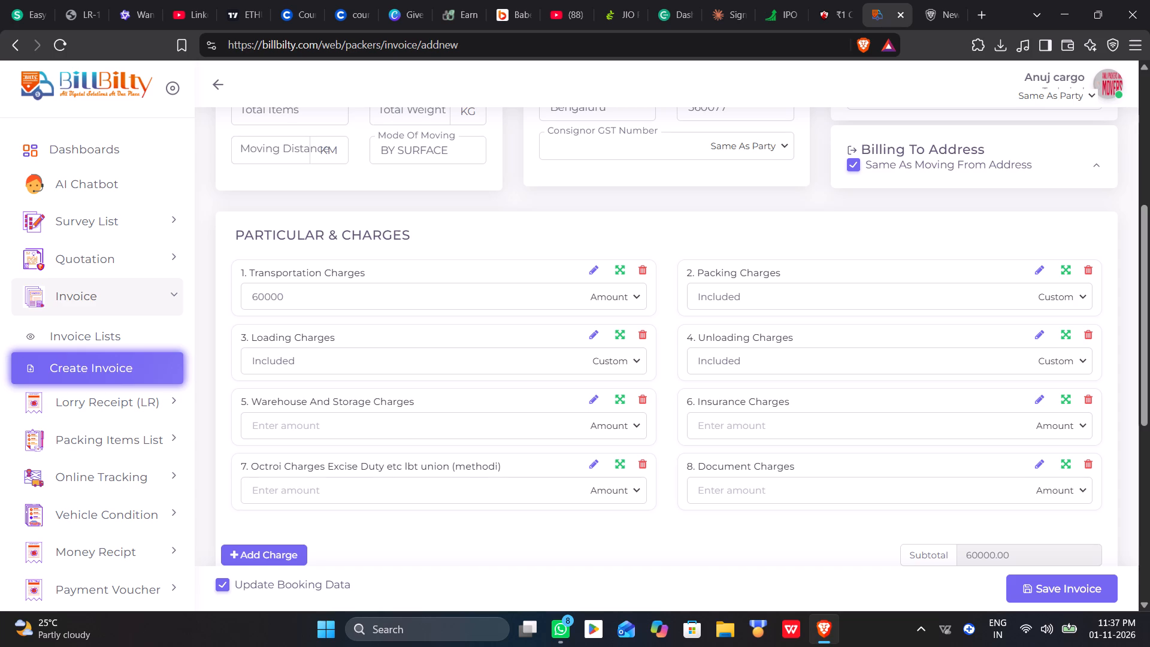
click(648, 398)
Enter "Included" for the Insurance and Document Charges, and remove the Octroi Charges Excise Duty entry.
click(438, 434)
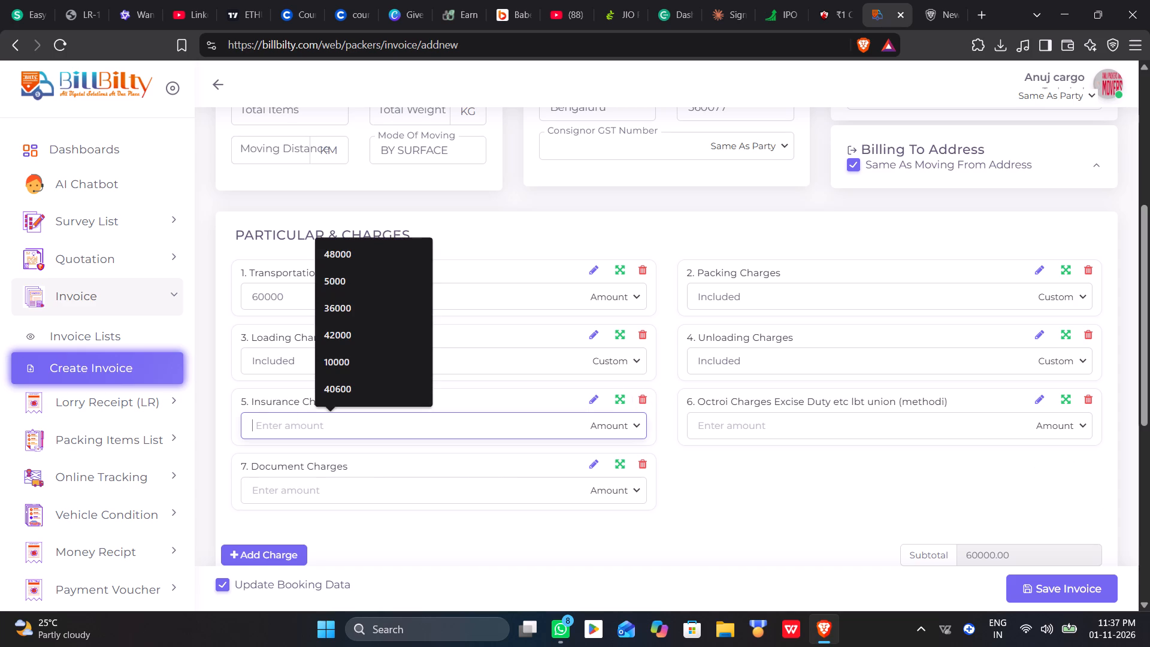
key(ctrl+v)
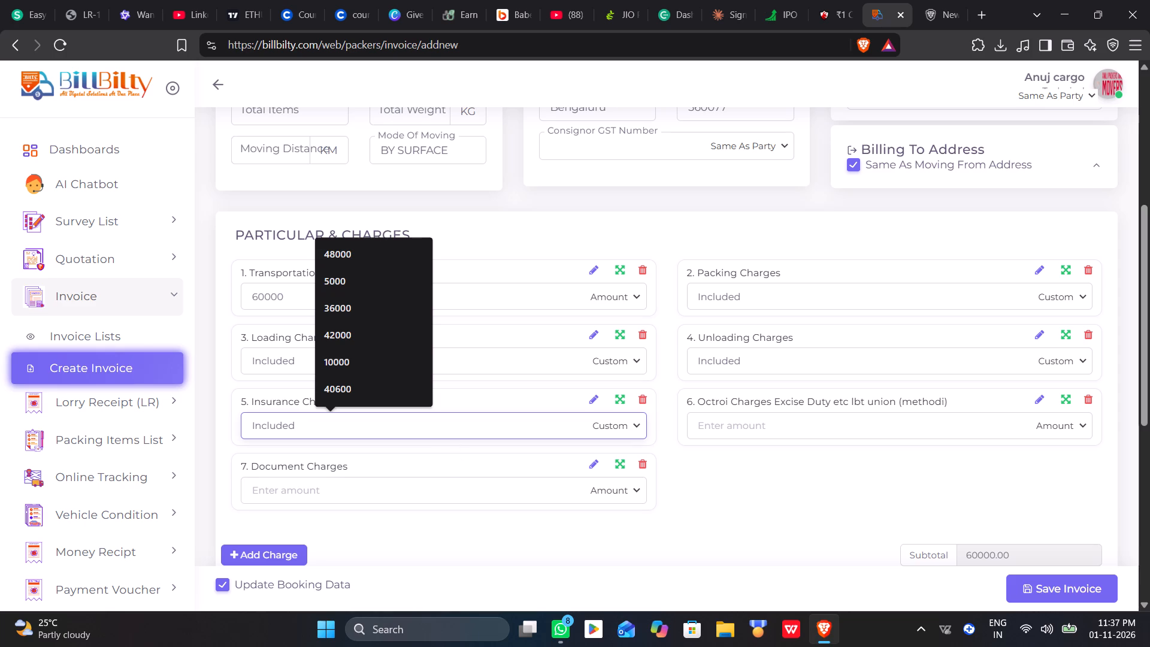
click(452, 495)
key(ctrl+v)
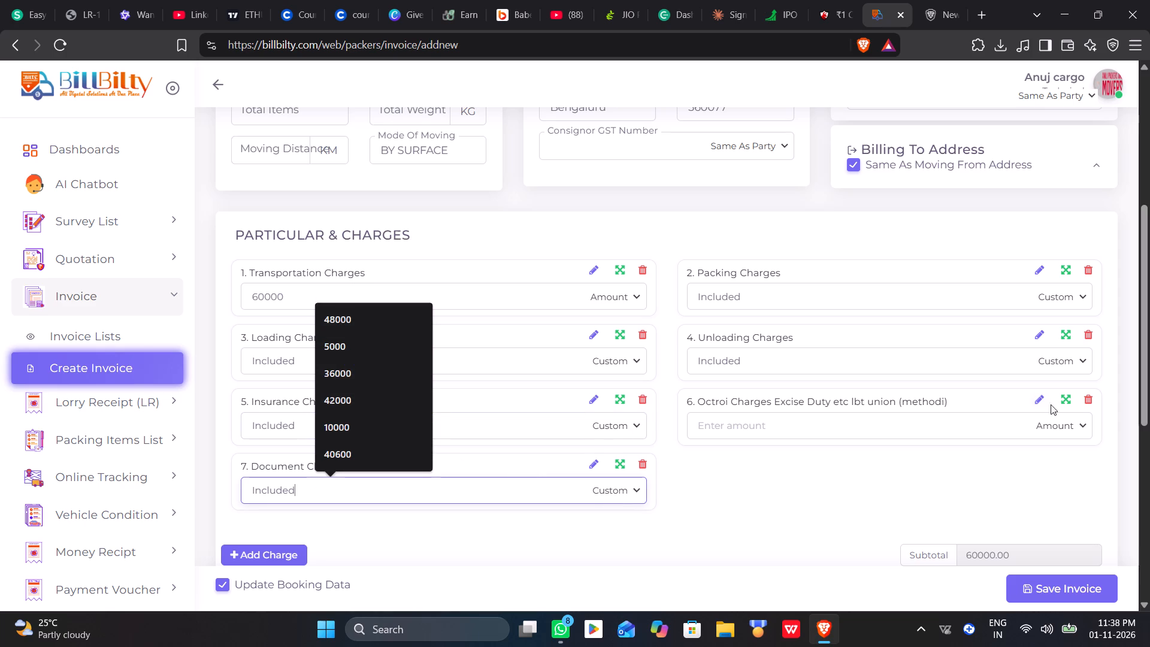
click(1093, 398)
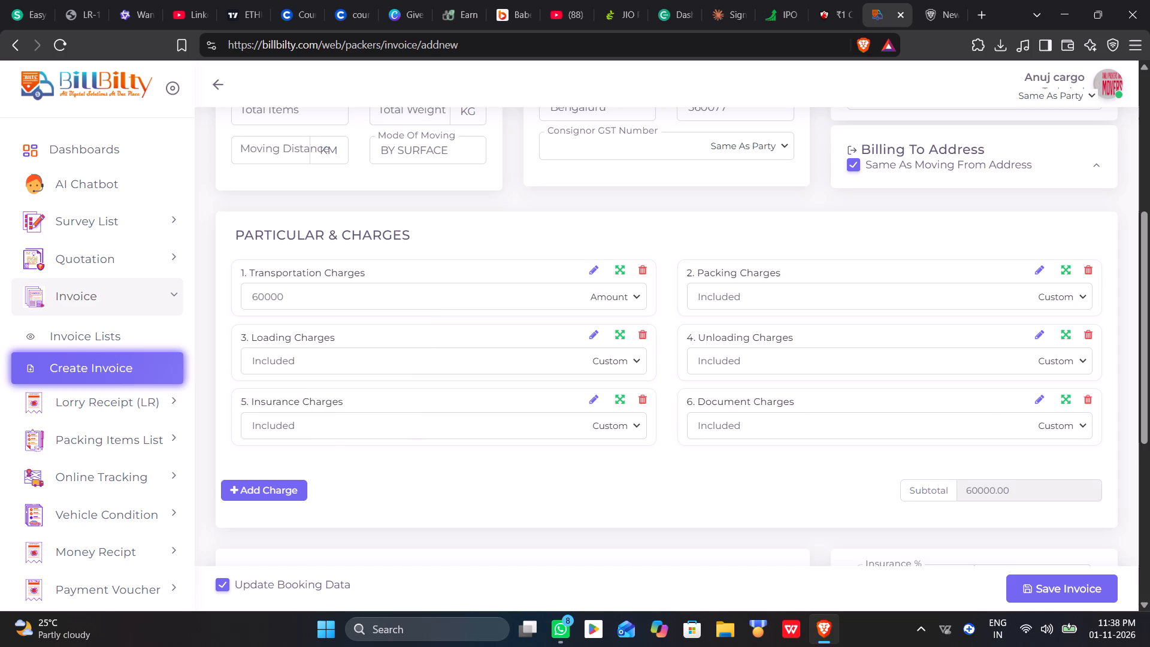
Set the invoice's 3% insurance to be calculated After Subtotal.
scroll(465, 439, down, 2)
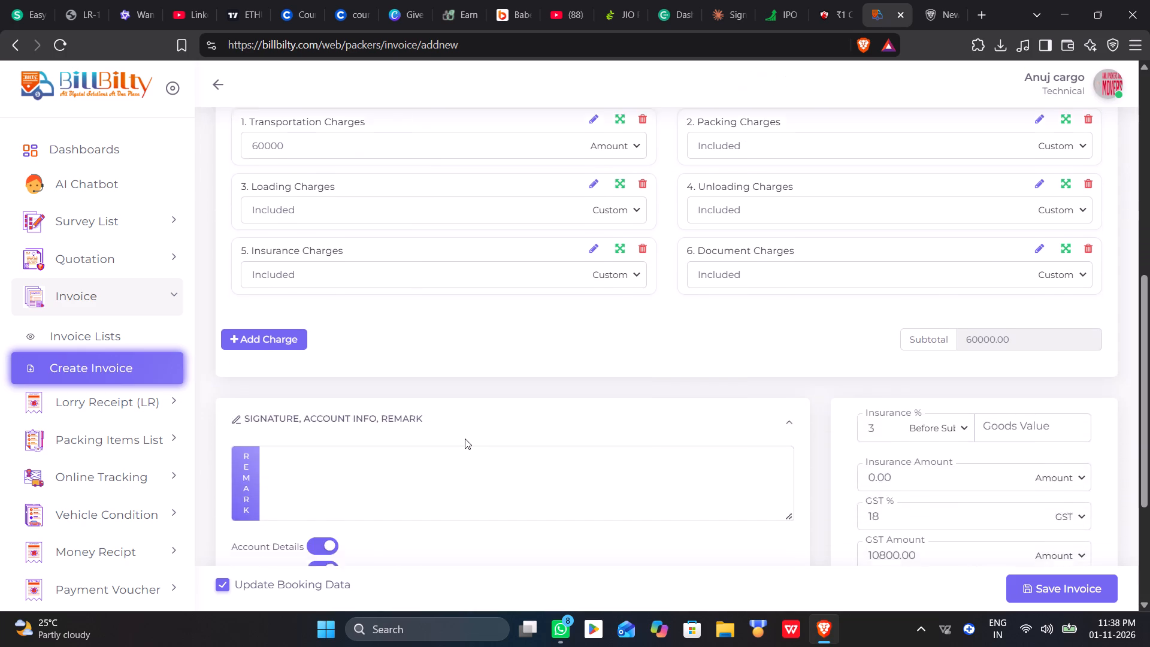
scroll(465, 439, down, 2)
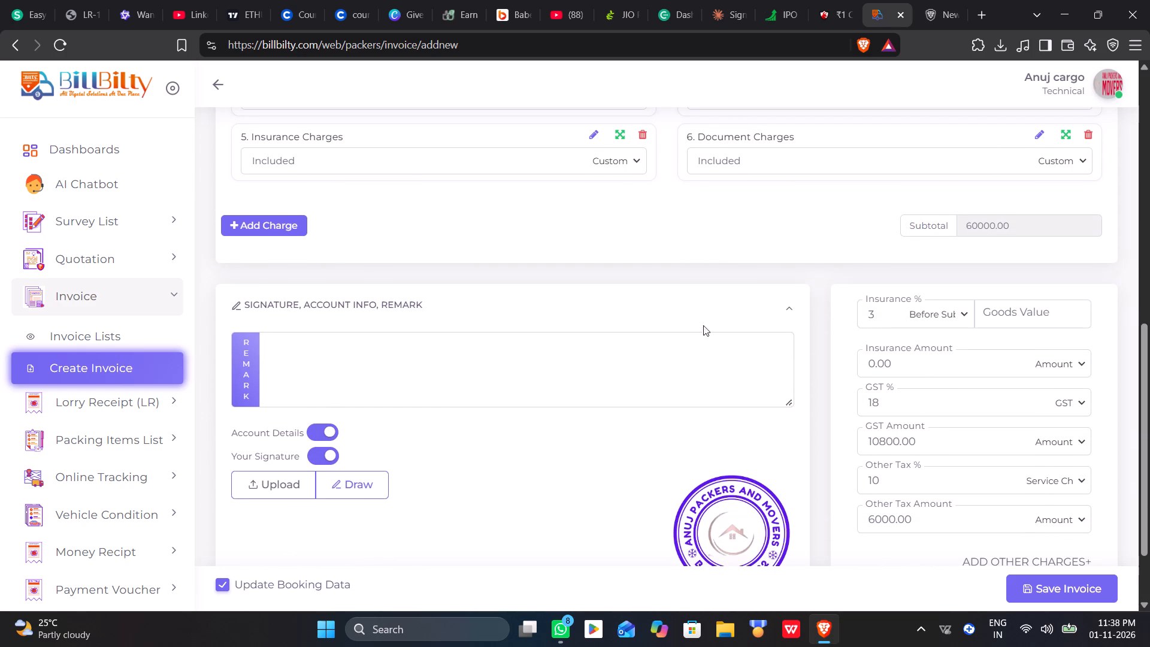
click(969, 318)
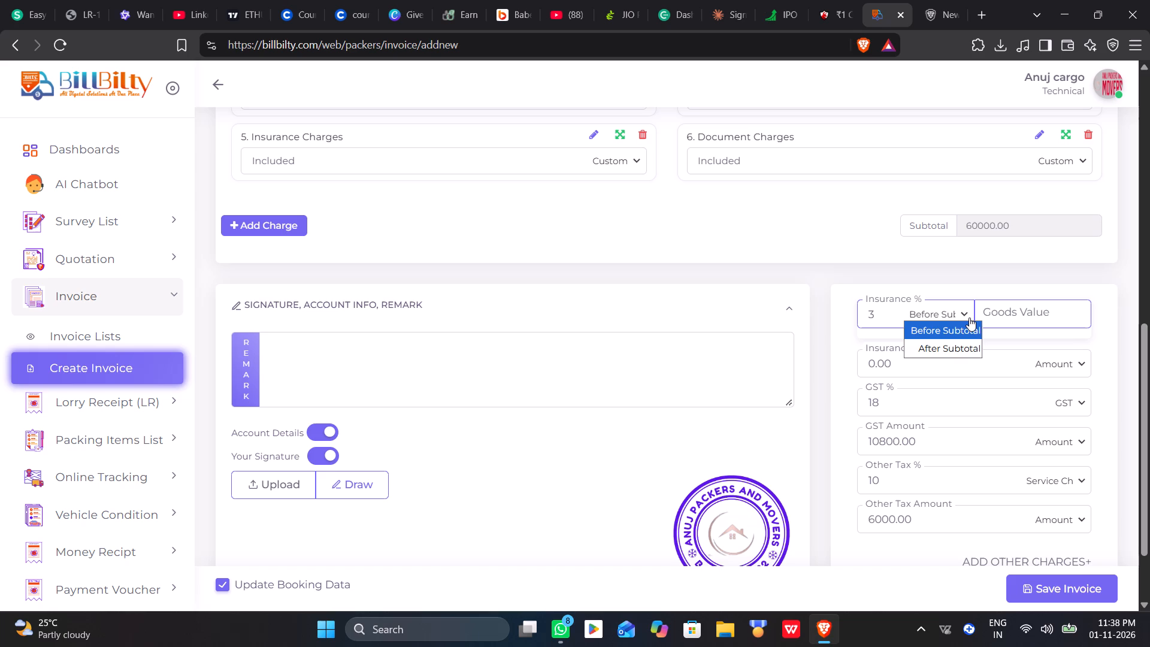
click(1004, 313)
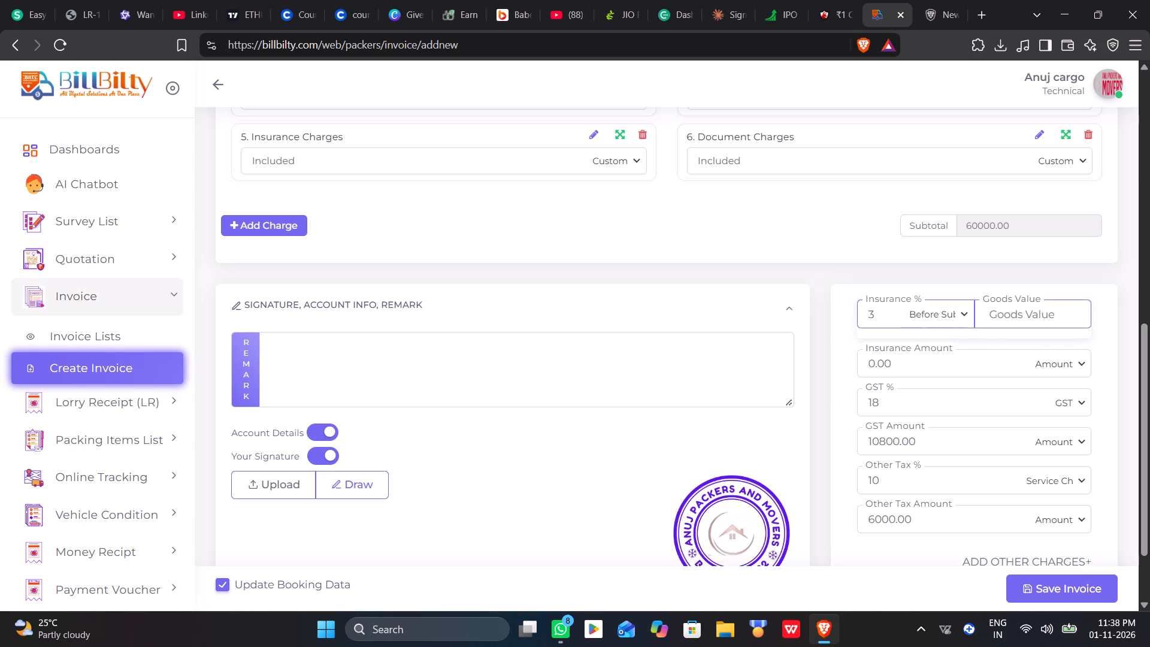
click(967, 315)
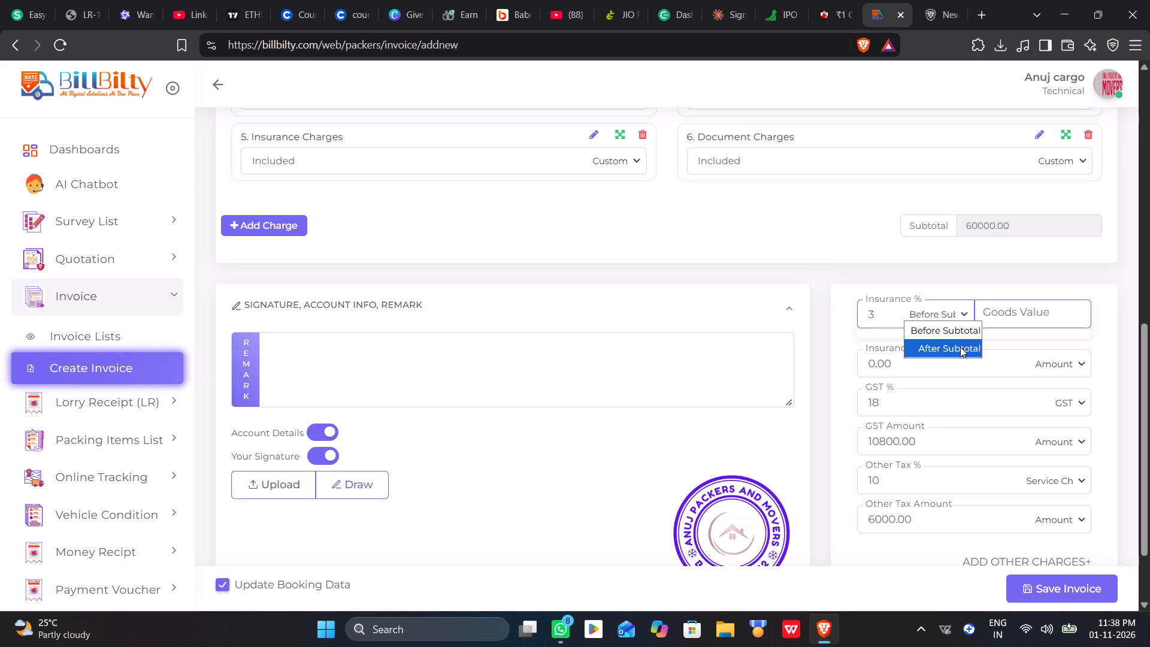
click(960, 347)
click(981, 361)
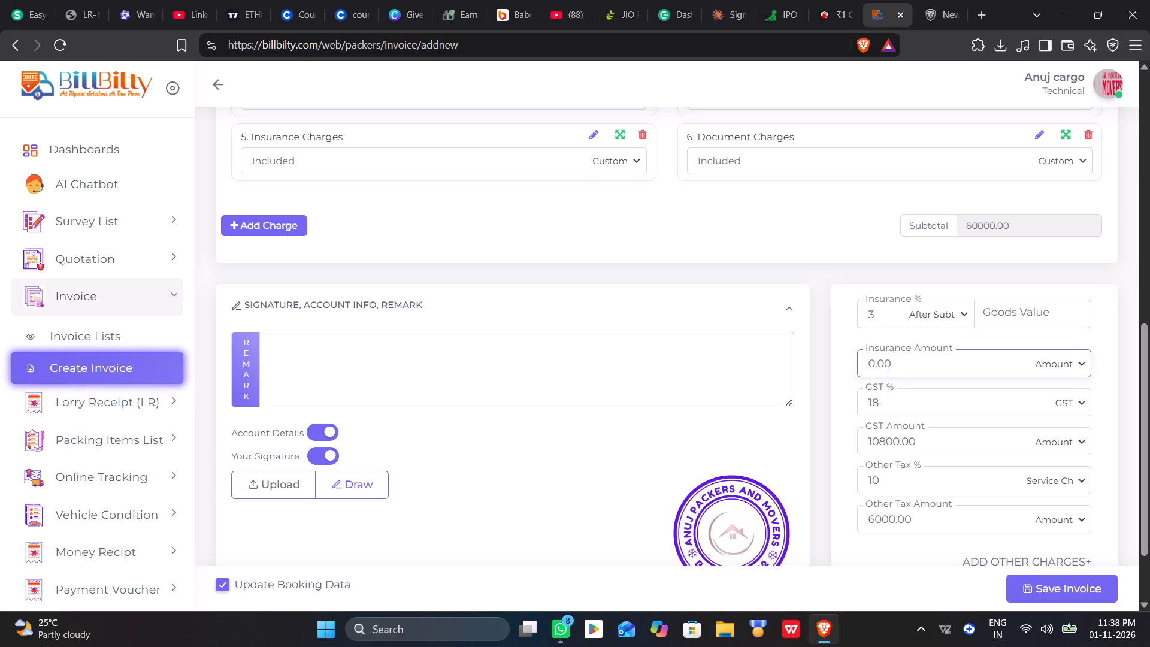
click(949, 389)
Enter a Goods Value of 15000 for the invoice's insurance.
click(1034, 309)
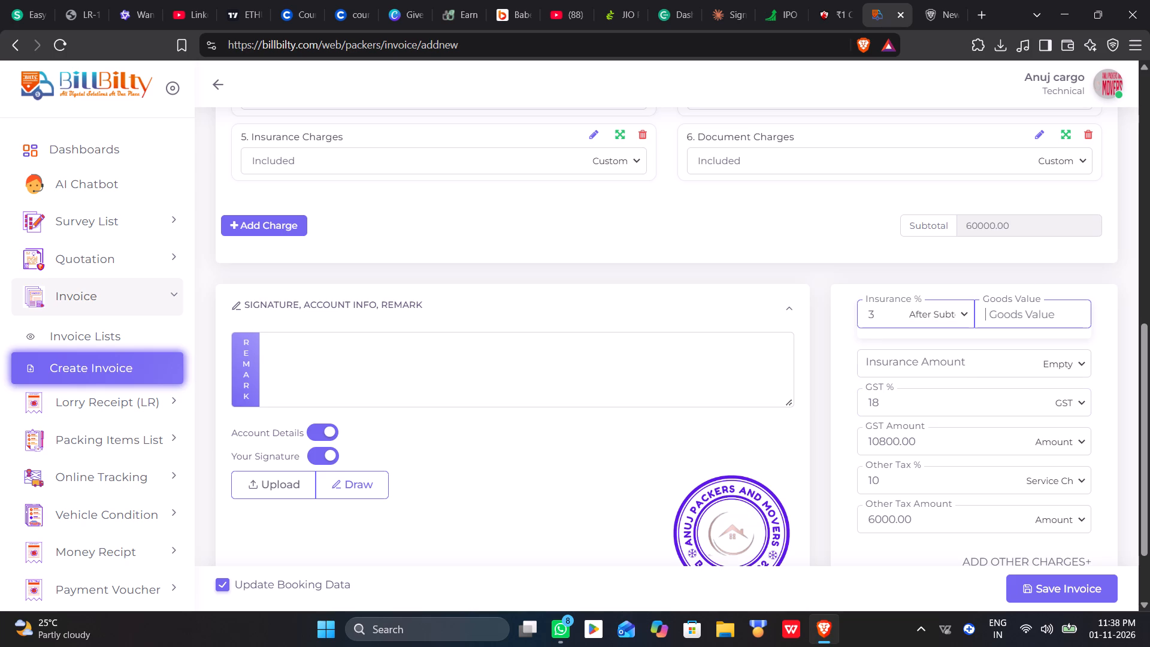
text(15000)
click(838, 377)
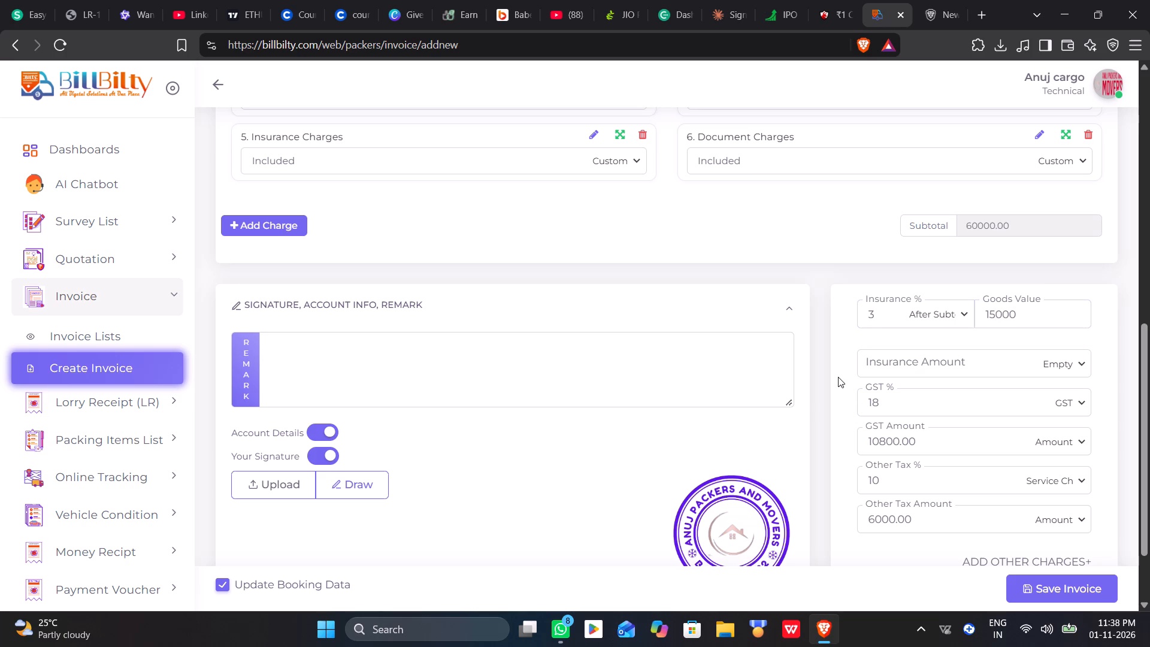
click(936, 368)
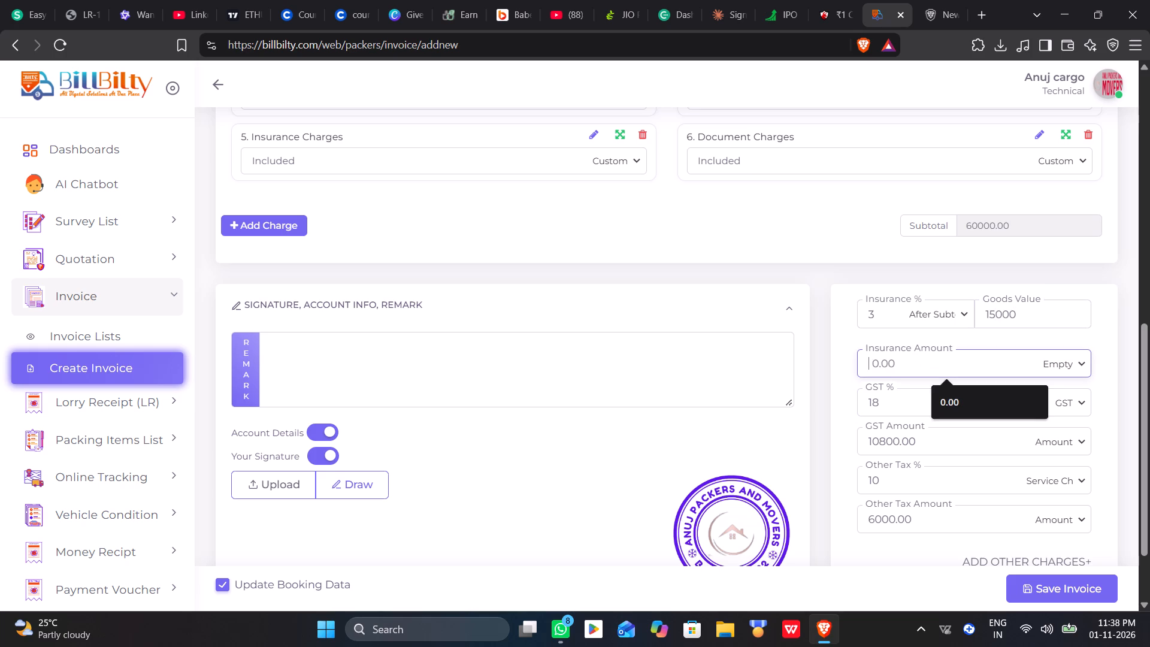
click(830, 392)
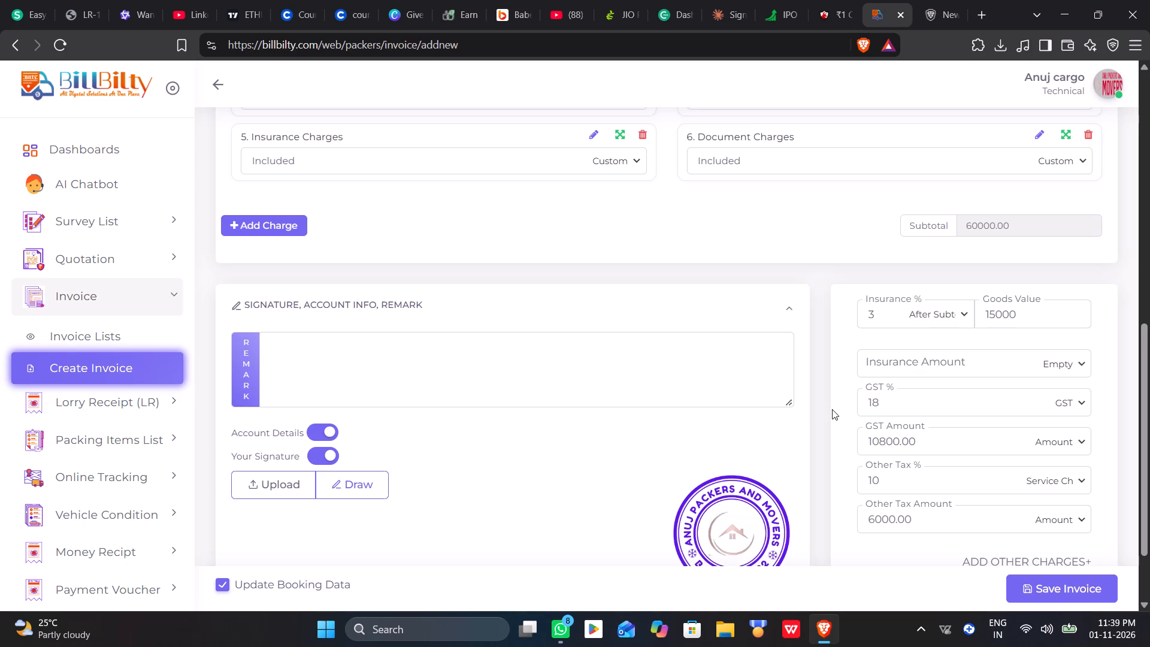
Replace the invoice's GST Amount with the custom text "Expected".
click(942, 438)
key(ctrl+a)
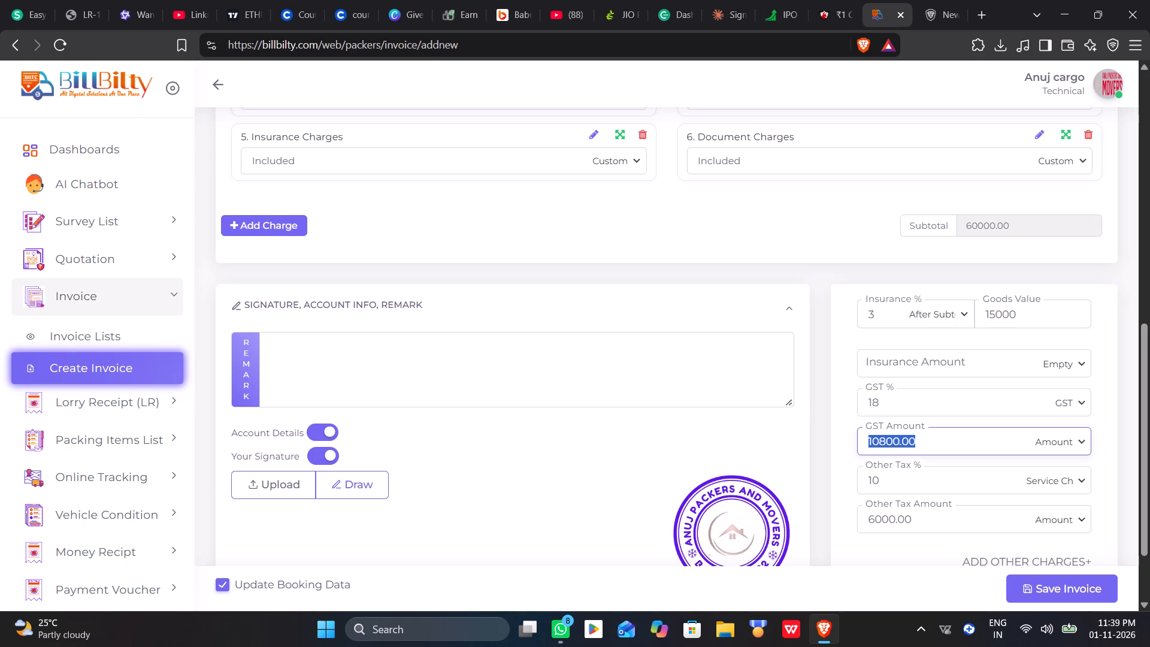
text(Expectec)
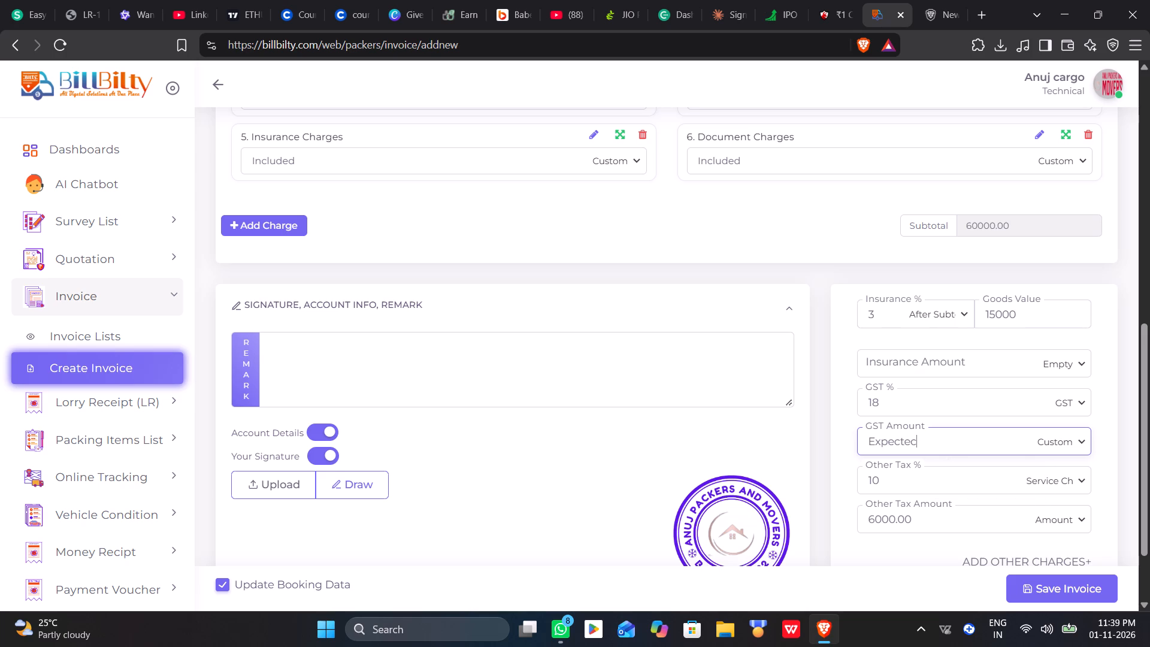
key(BackSpace)
key(d)
Switch the invoice's Other Tax type to Custom and clear its percentage.
click(914, 481)
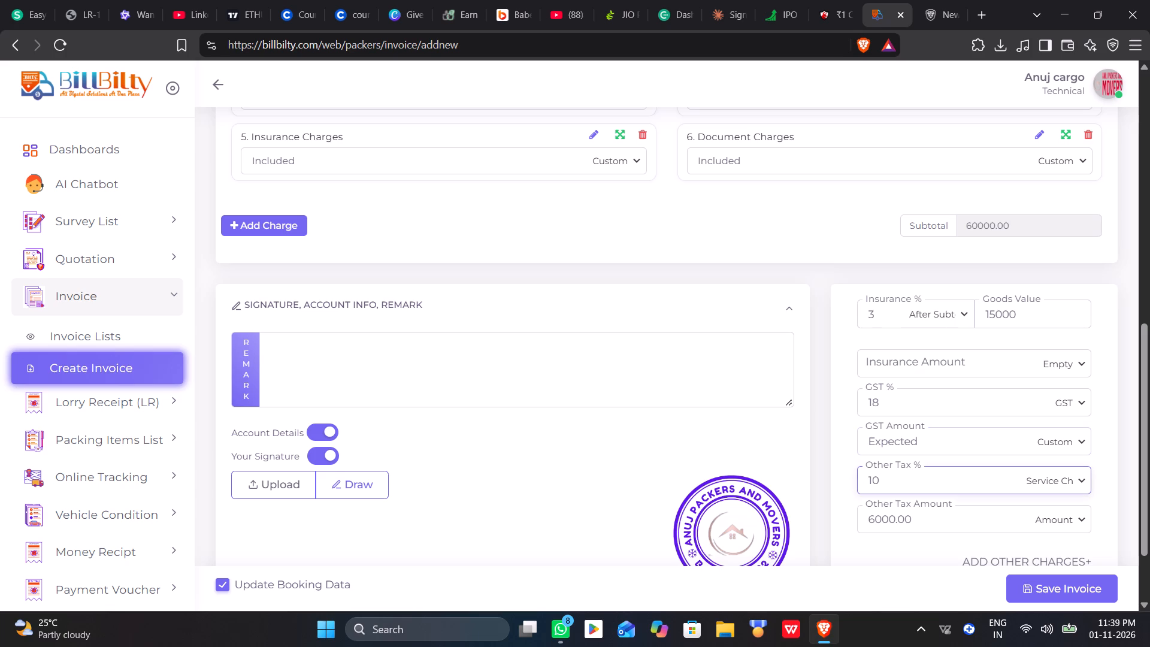
click(1079, 476)
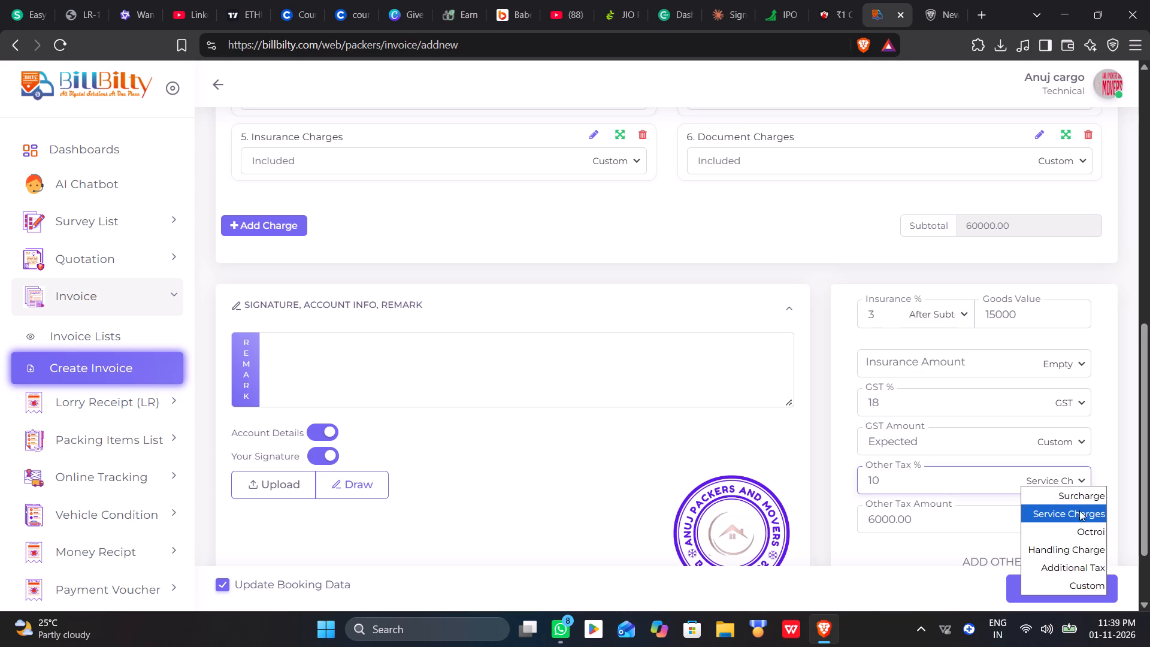
click(1078, 582)
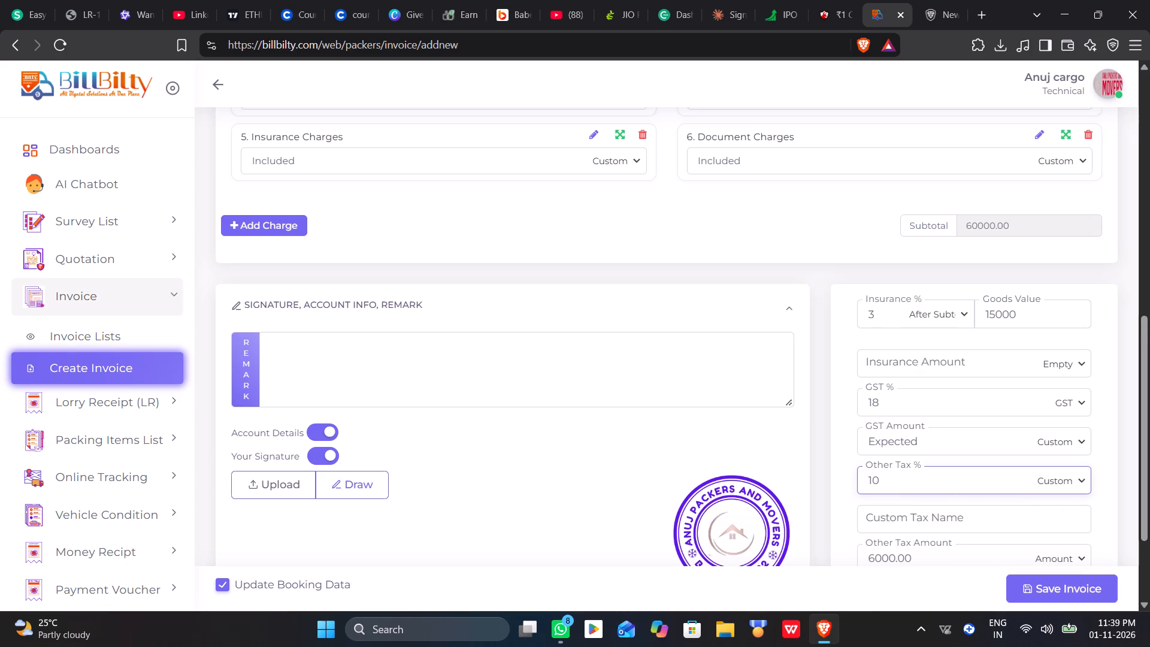
click(939, 479)
key(ctrl+a)
key(BackSpace)
click(1064, 479)
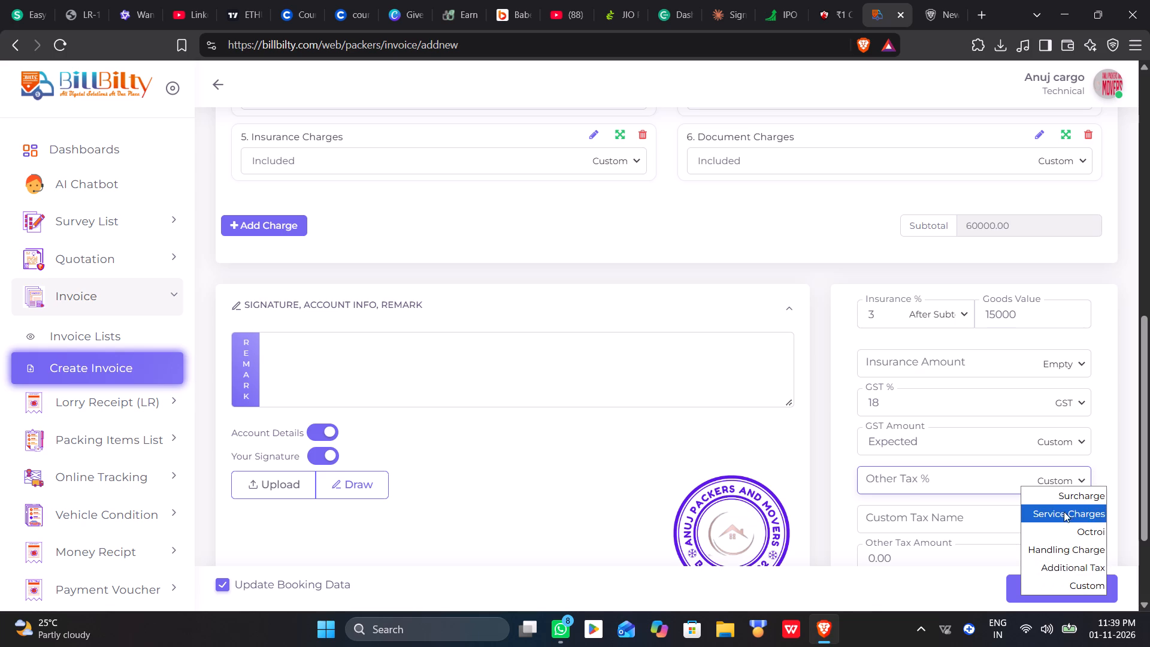
scroll(1058, 528, up, 1)
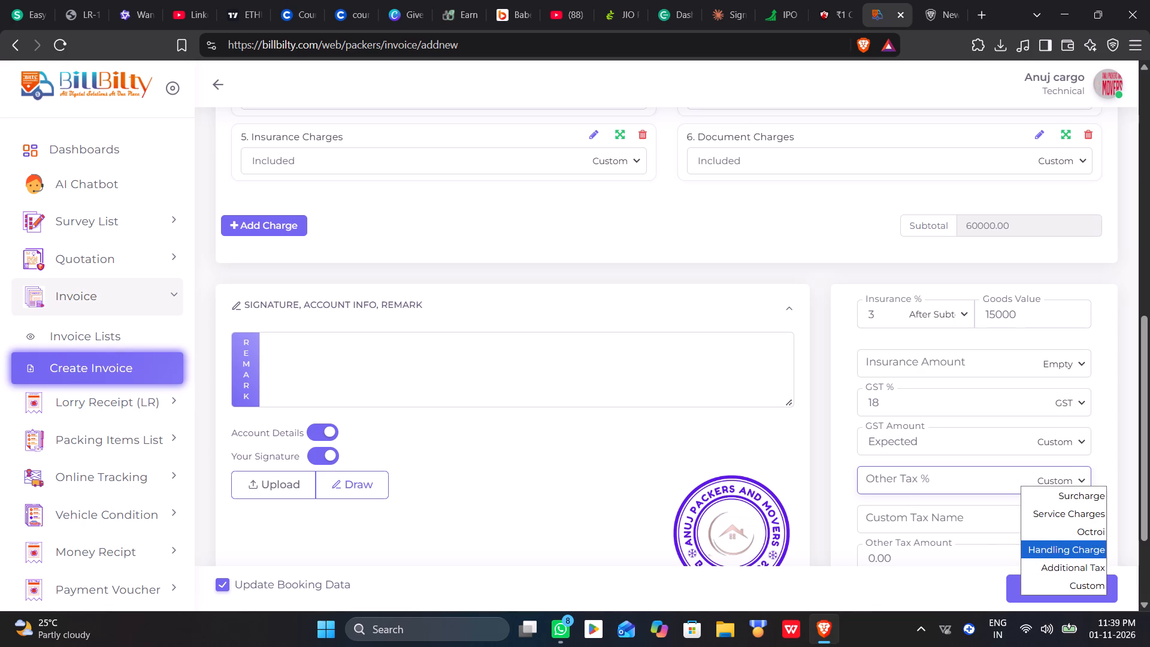
click(839, 496)
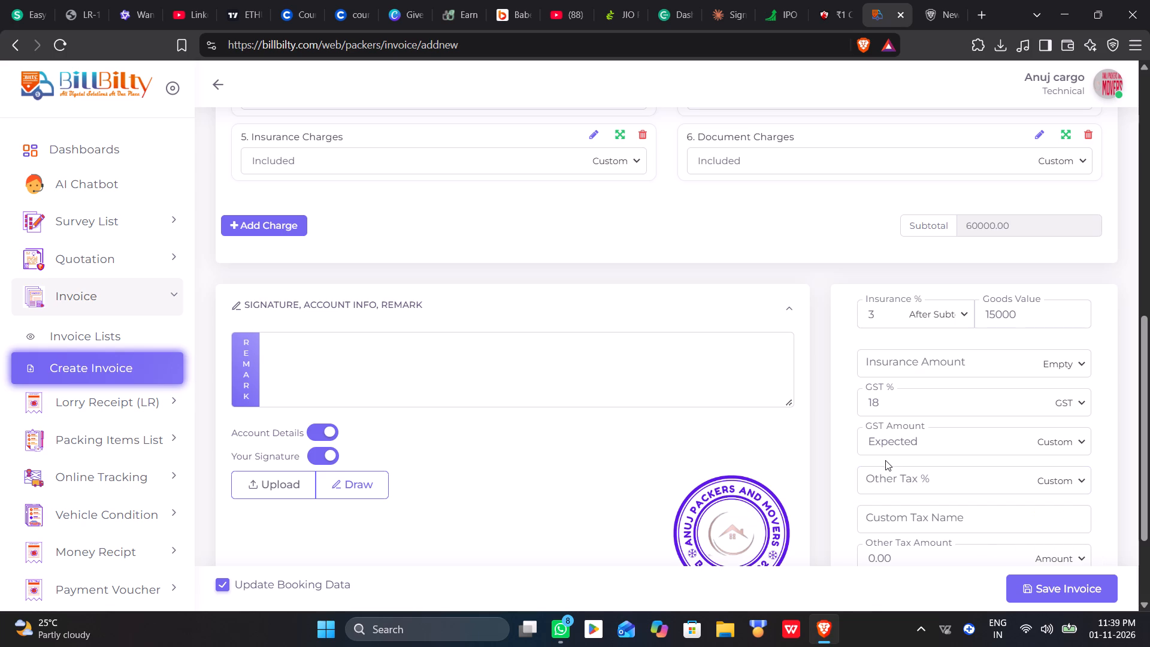
click(836, 473)
Change the insurance Goods Value to 150000.
scroll(836, 473, down, 1)
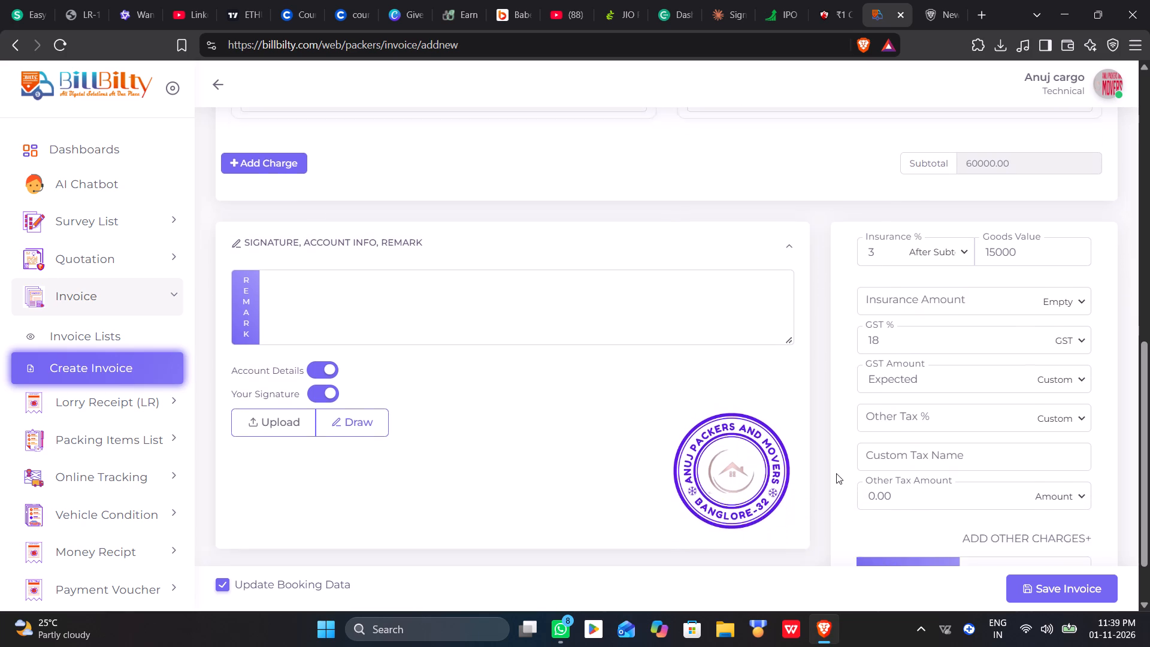
scroll(836, 473, down, 3)
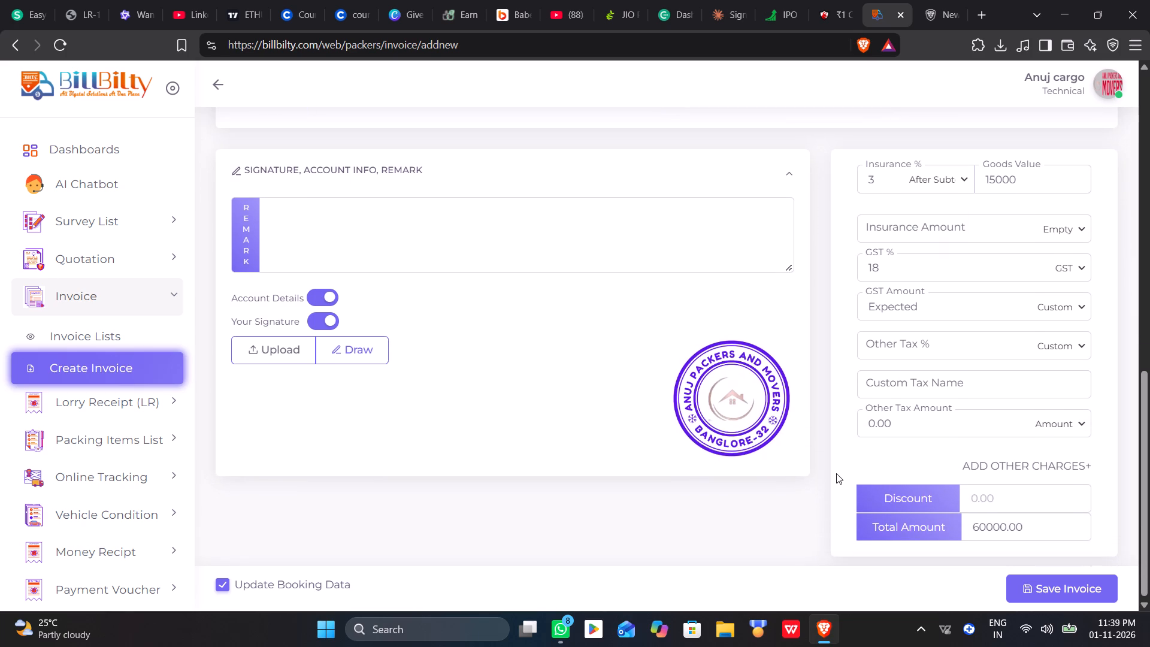
scroll(836, 473, down, 2)
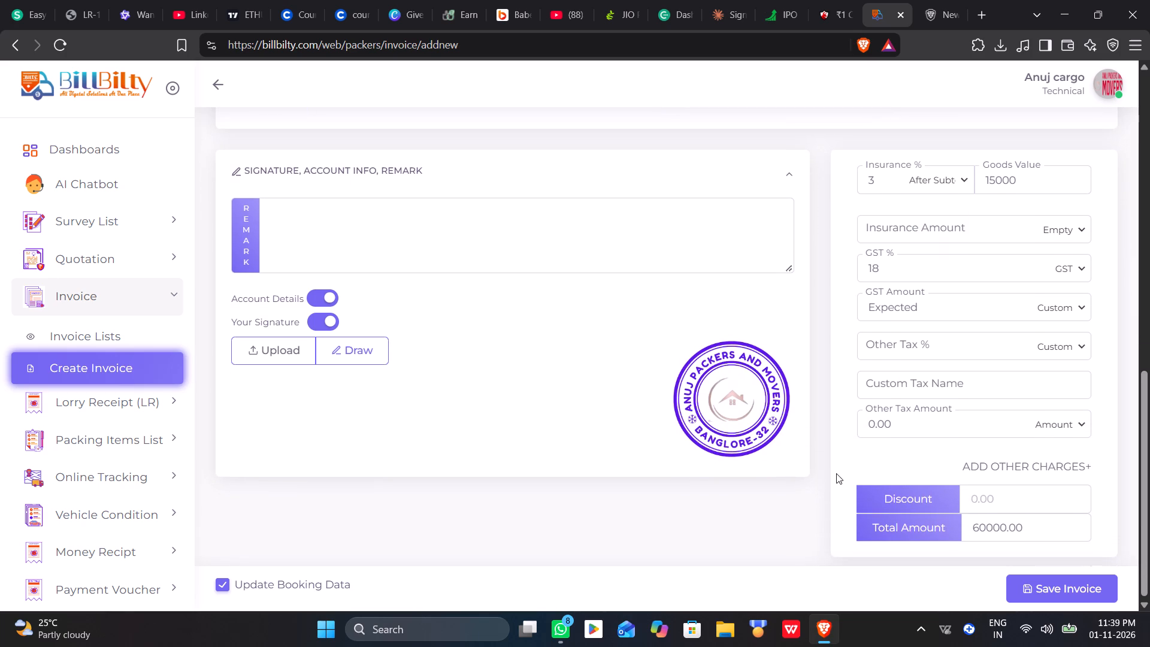
scroll(836, 473, down, 1)
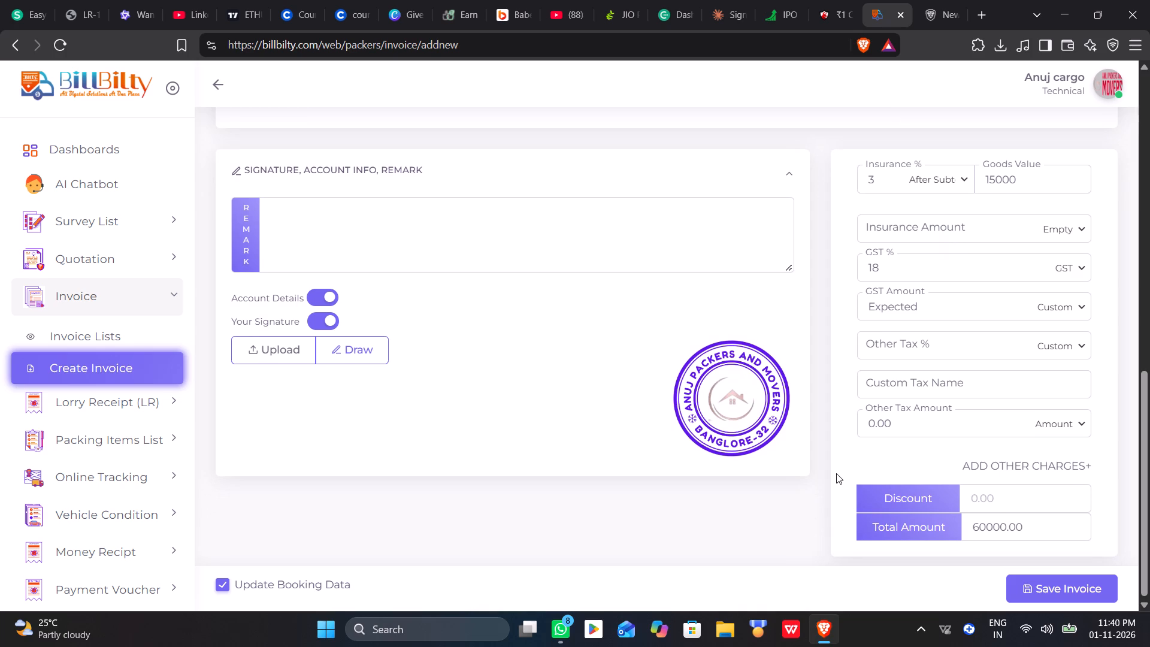
click(804, 330)
click(1054, 171)
key(0)
click(817, 234)
Set the invoice's Insurance Amount to Include.
click(928, 219)
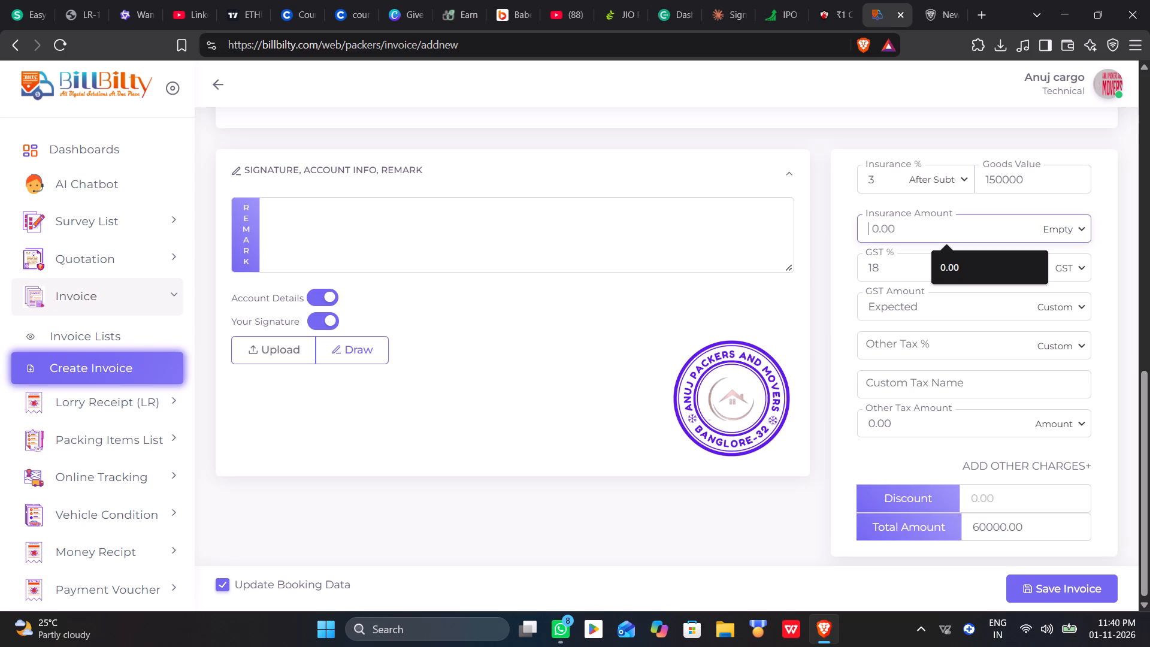
click(1075, 228)
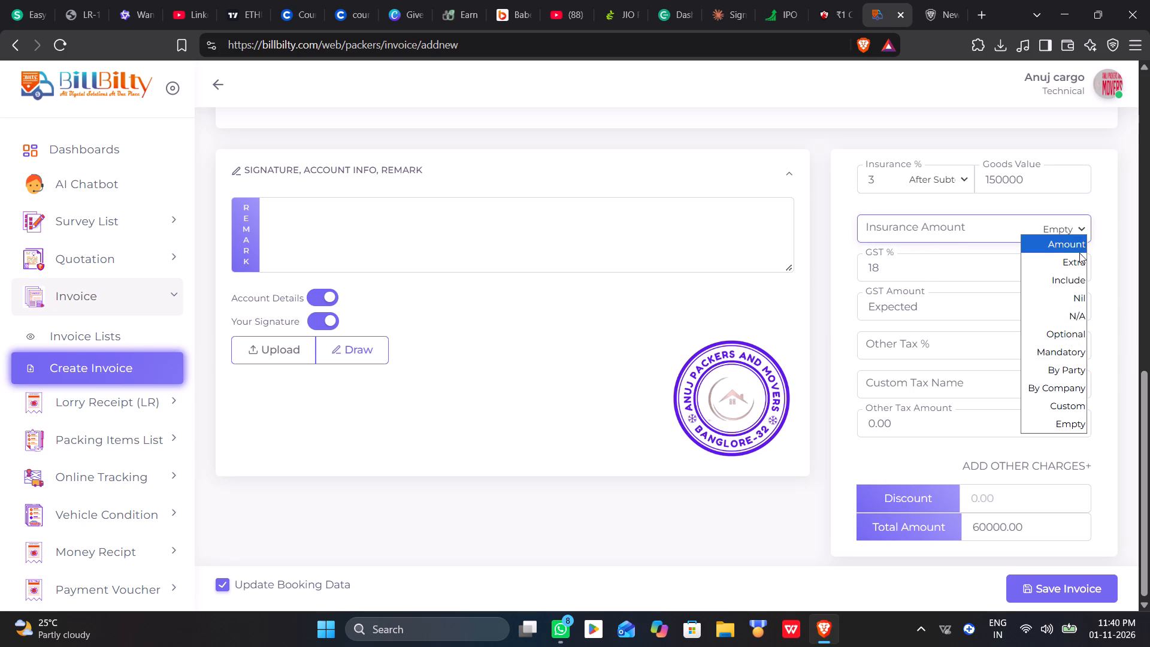
click(1078, 285)
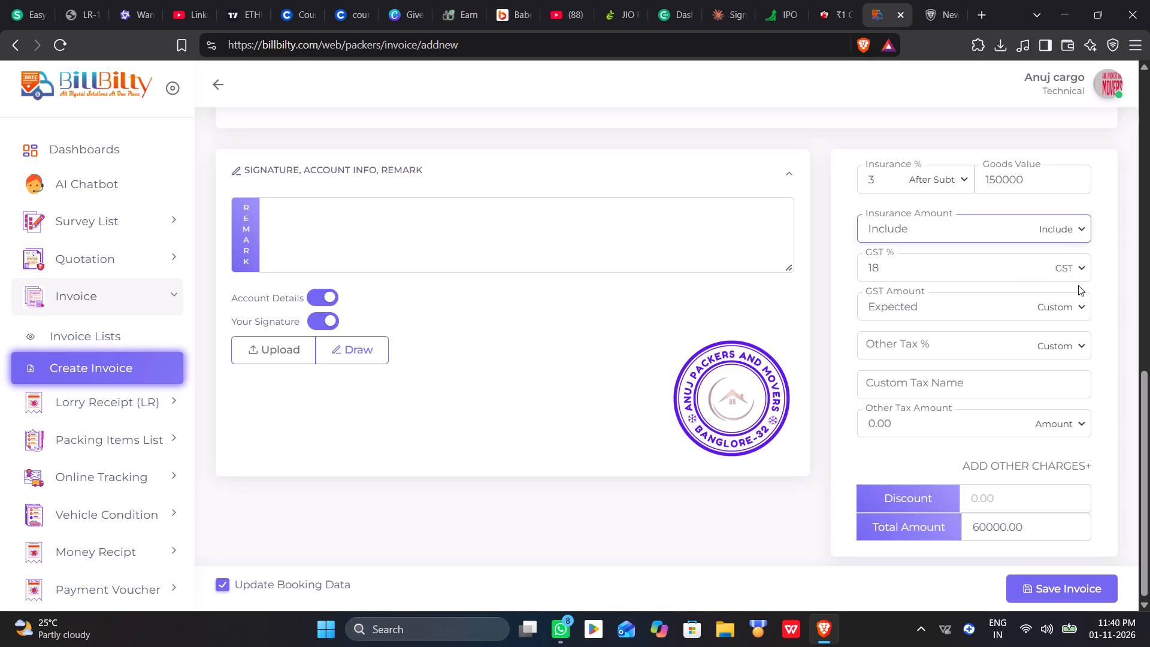
click(824, 235)
scroll(800, 229, up, 3)
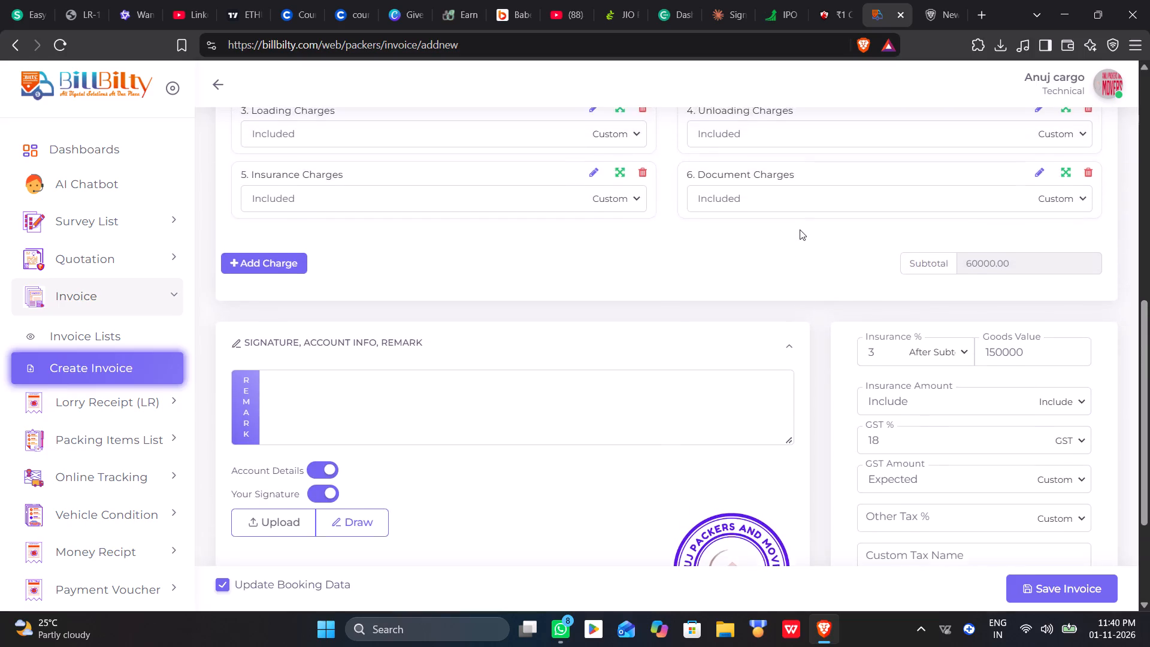
Review the invoice form's party details, moving addresses, charges and tax settings.
scroll(800, 229, up, 5)
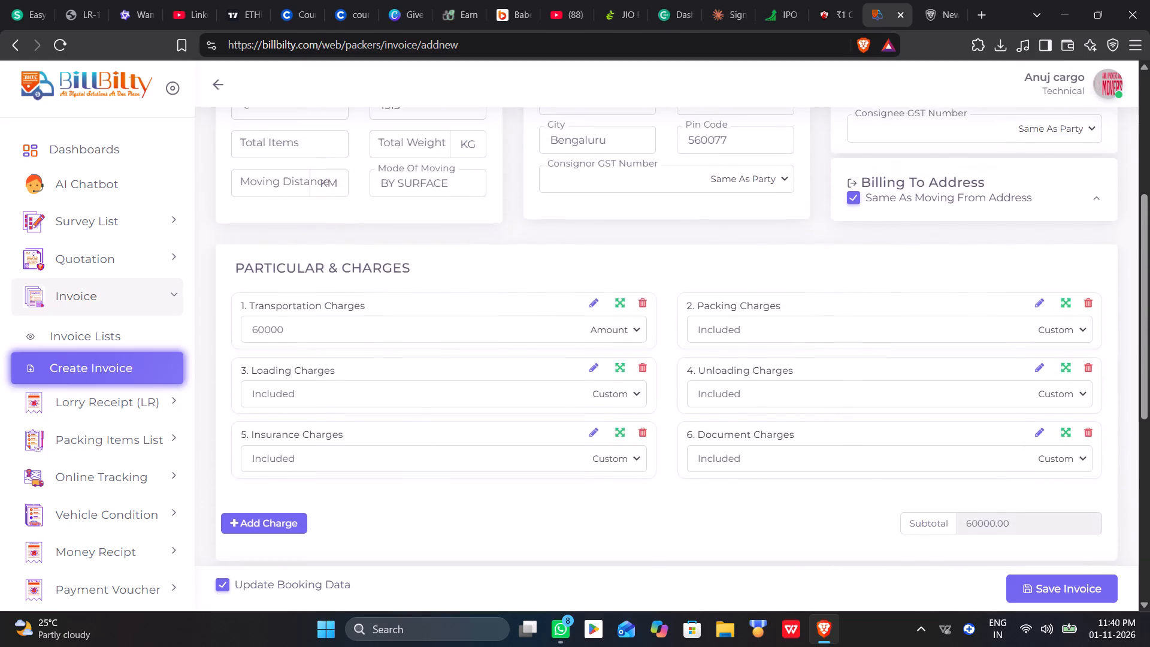
scroll(800, 229, up, 1)
scroll(800, 229, down, 2)
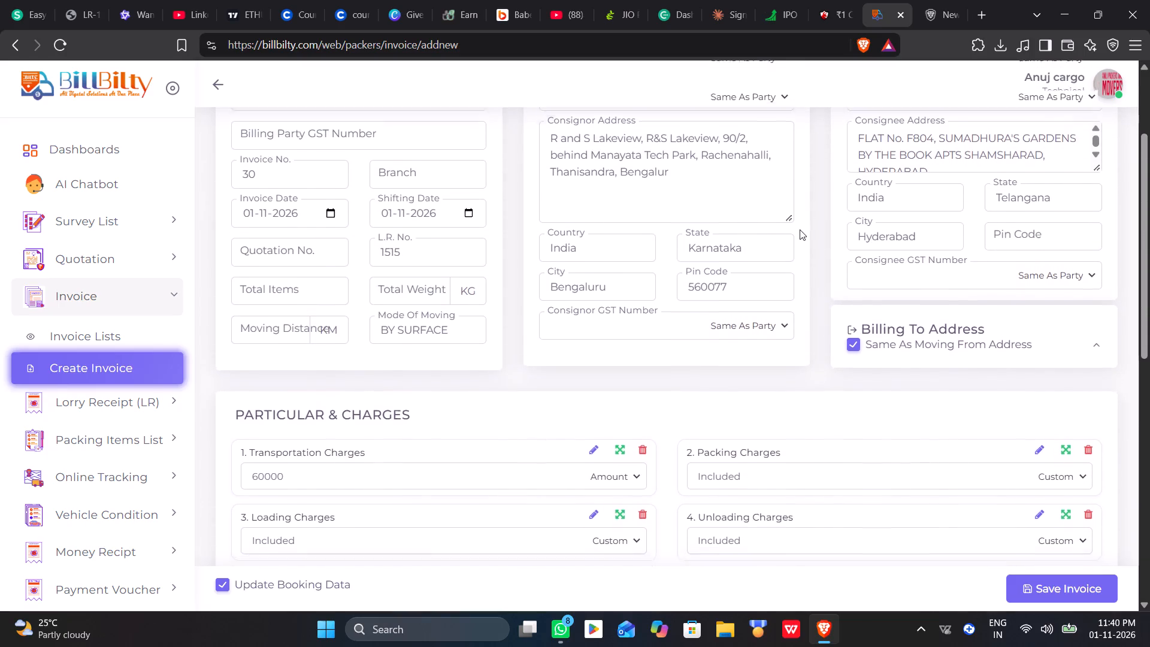
scroll(800, 229, down, 2)
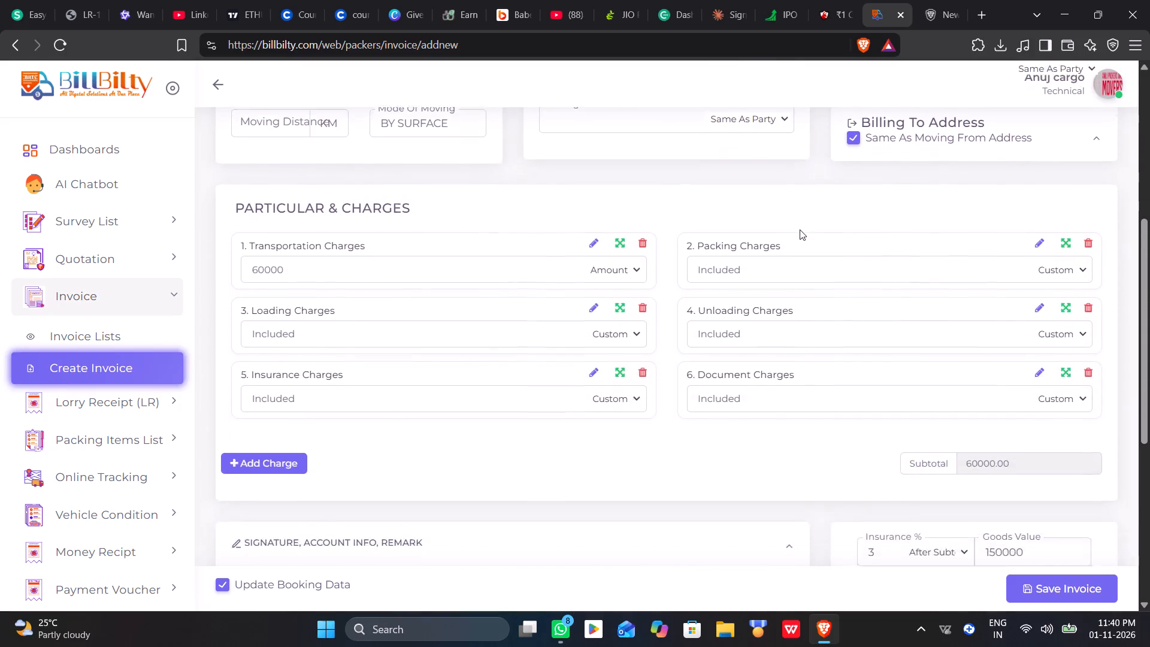
scroll(800, 229, down, 2)
scroll(800, 229, up, 1)
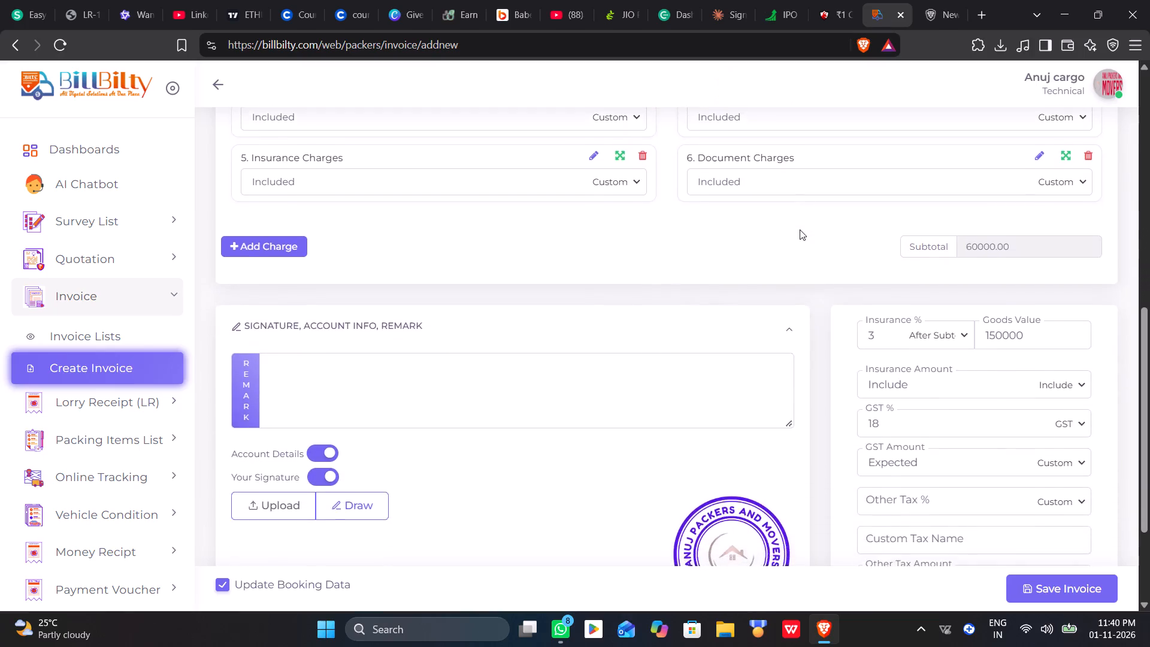
scroll(800, 229, up, 3)
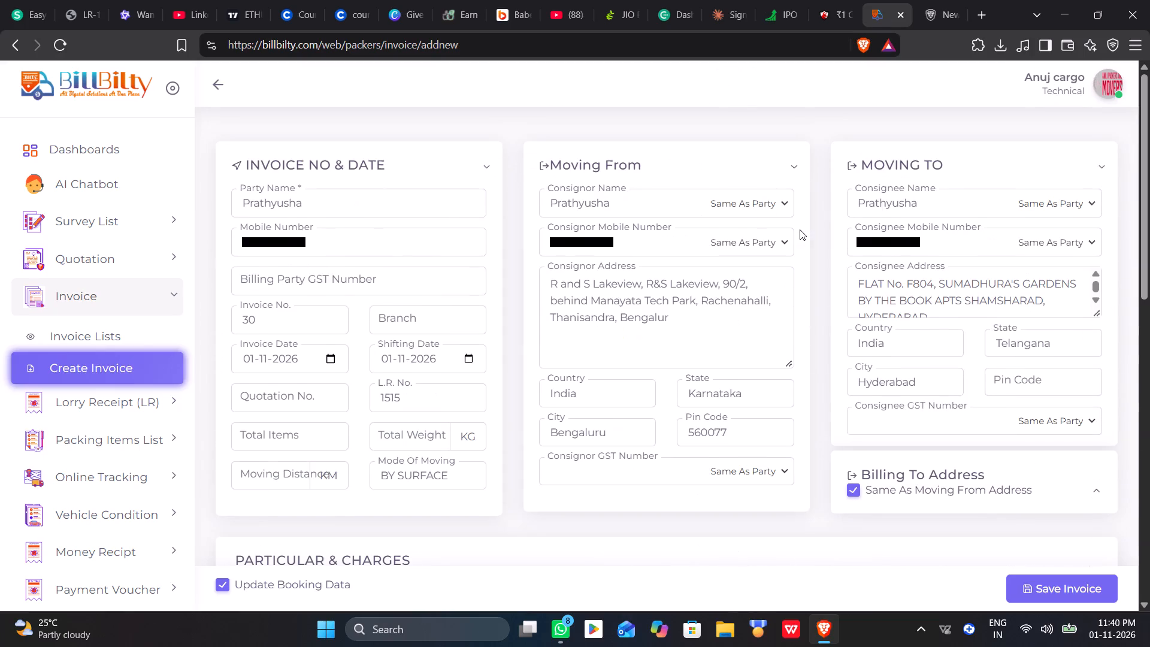
scroll(800, 229, up, 1)
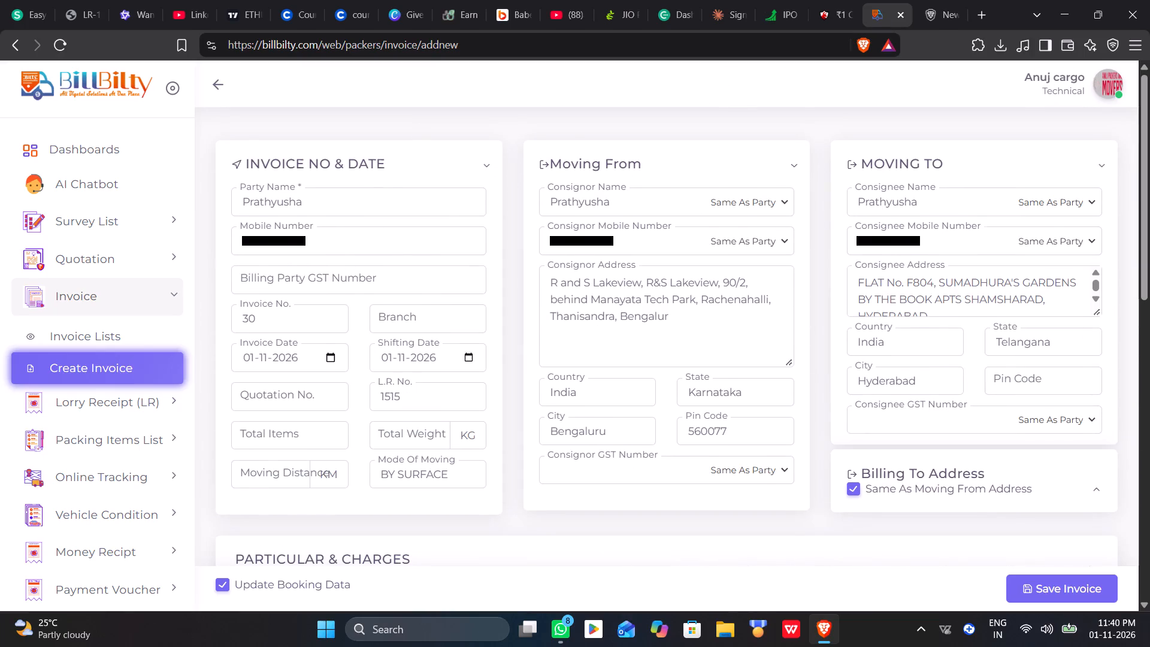
scroll(552, 361, down, 5)
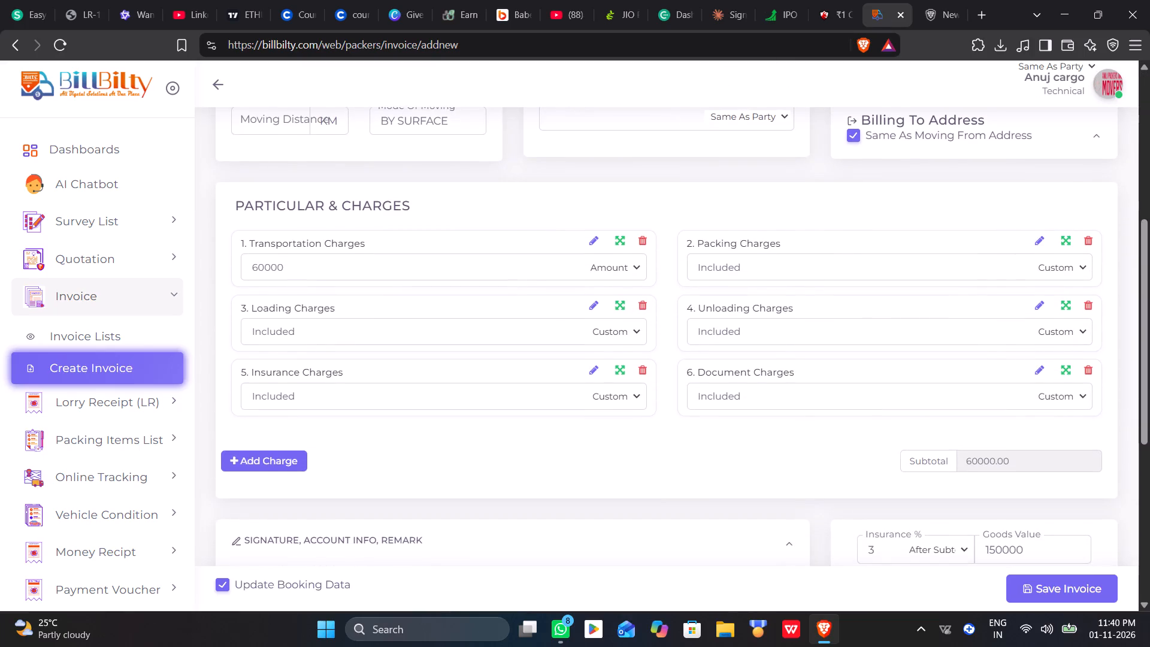
scroll(552, 361, down, 5)
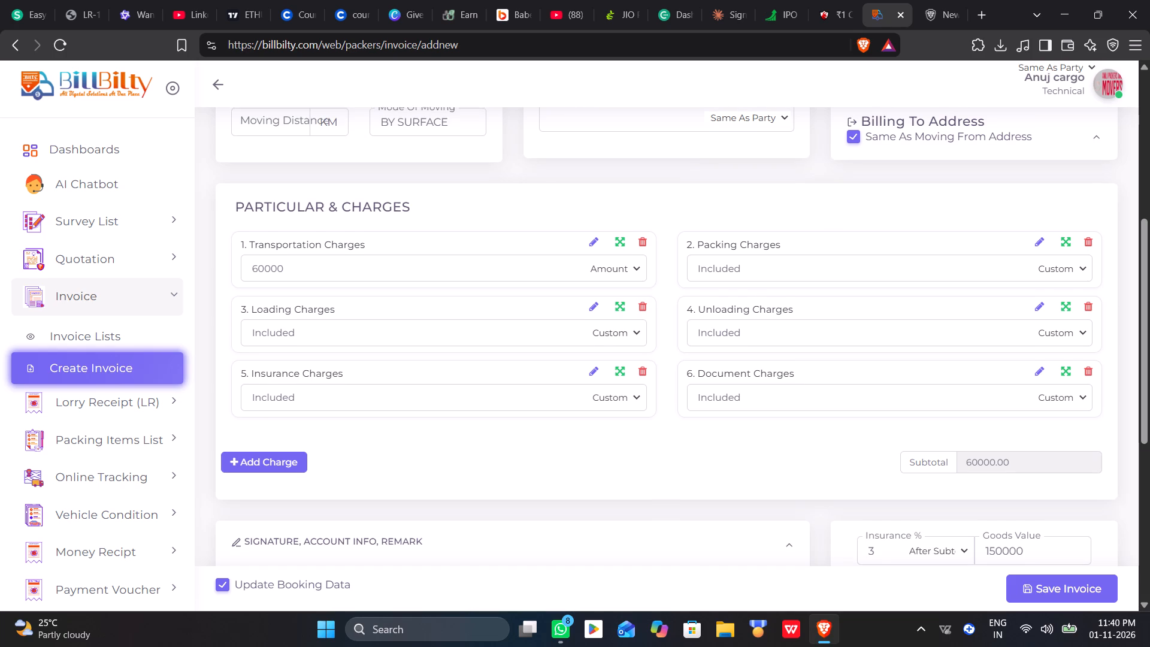
scroll(552, 361, down, 2)
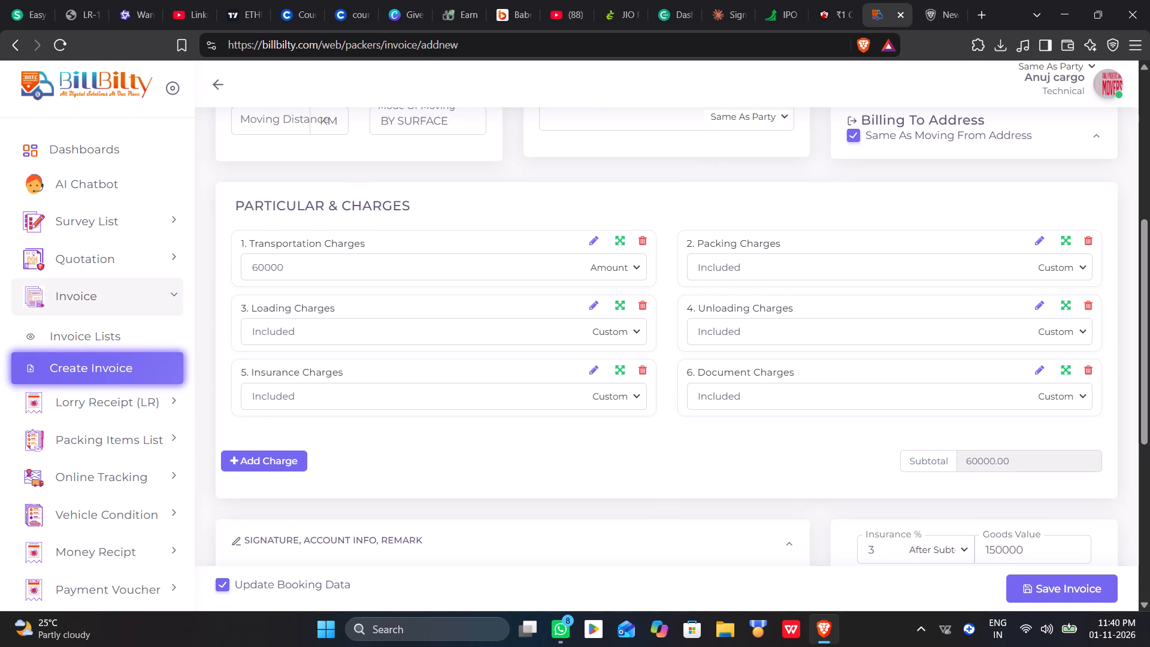
scroll(552, 361, down, 3)
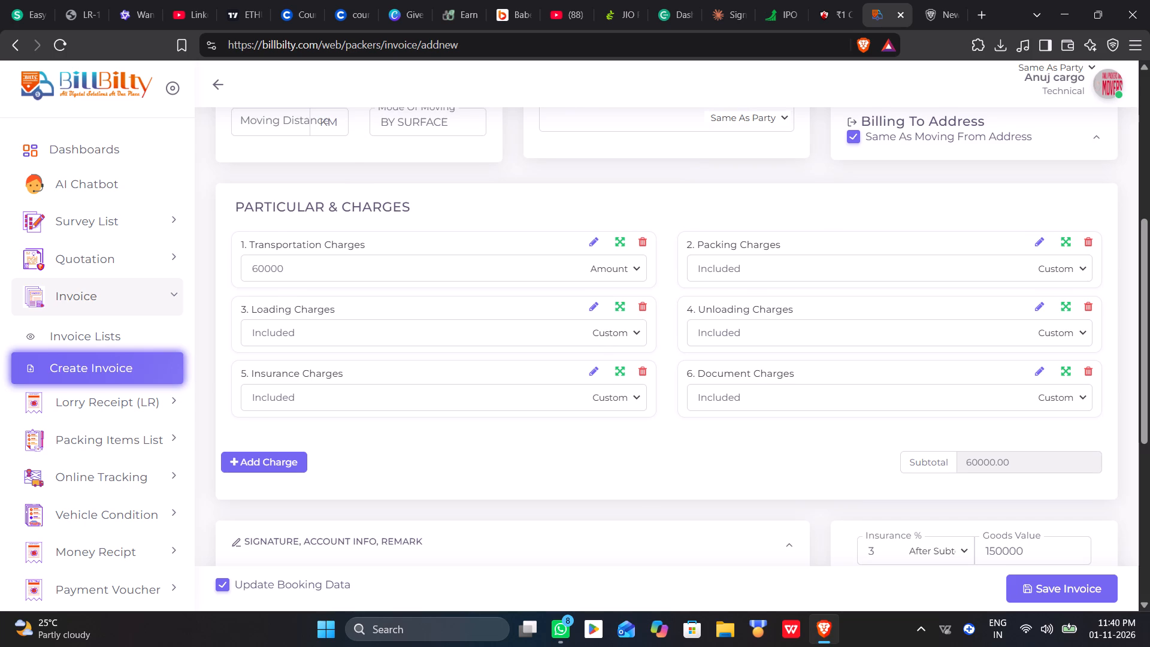
scroll(552, 361, down, 2)
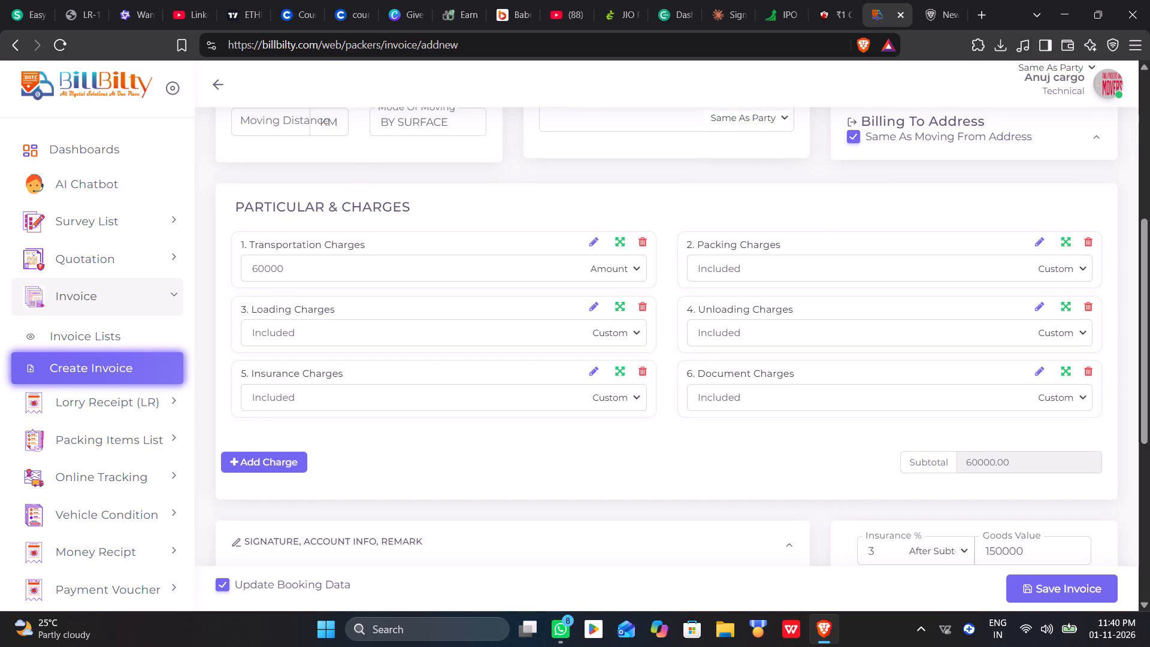
Clear the Document Charges value in the invoice's charges.
click(764, 394)
key(ctrl+a)
key(BackSpace)
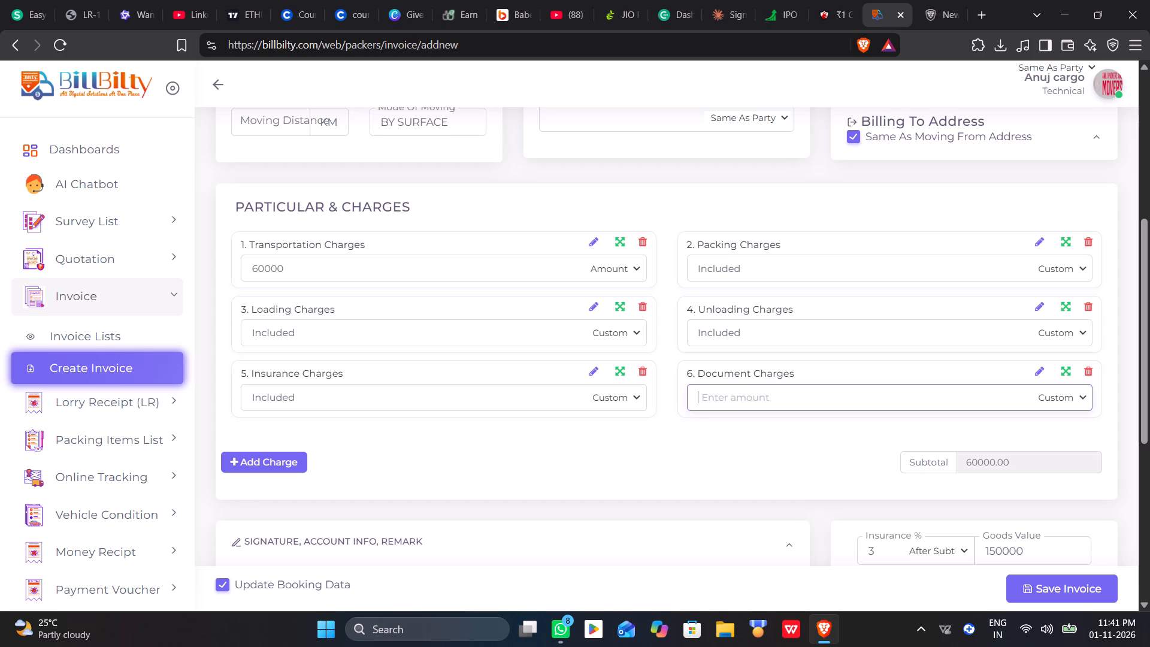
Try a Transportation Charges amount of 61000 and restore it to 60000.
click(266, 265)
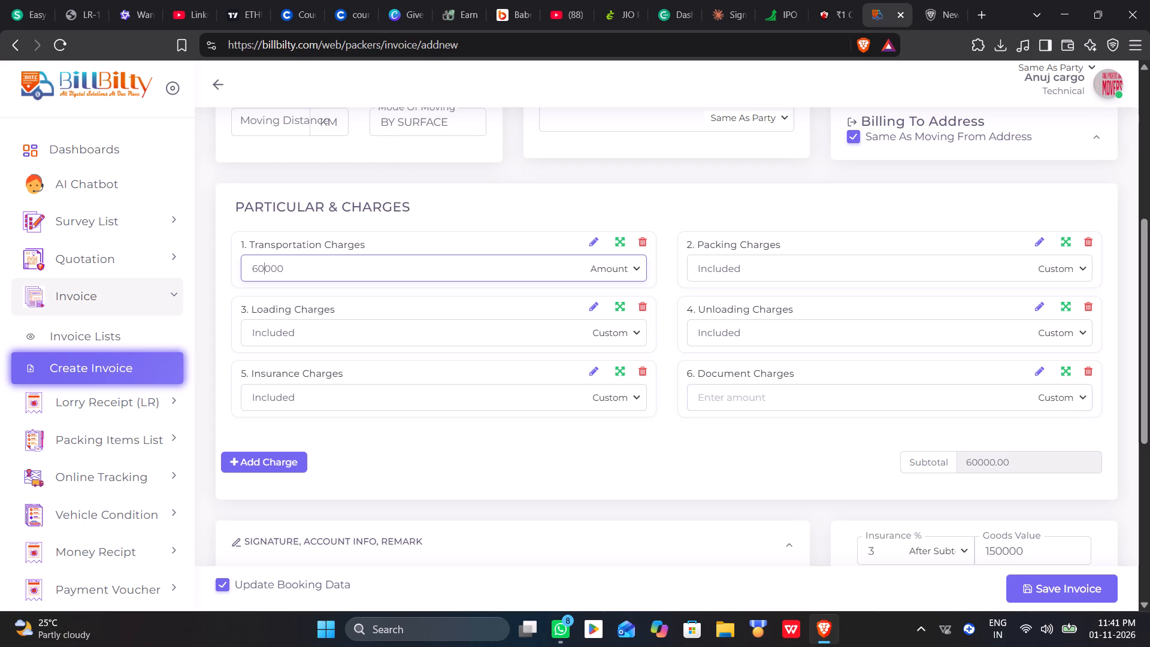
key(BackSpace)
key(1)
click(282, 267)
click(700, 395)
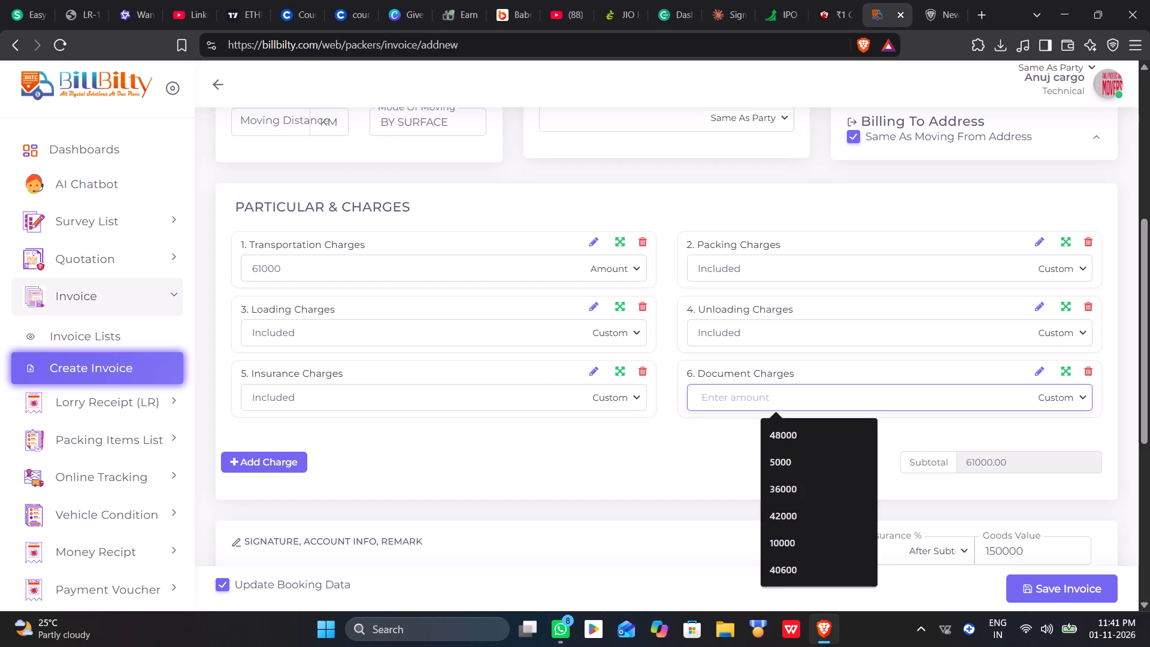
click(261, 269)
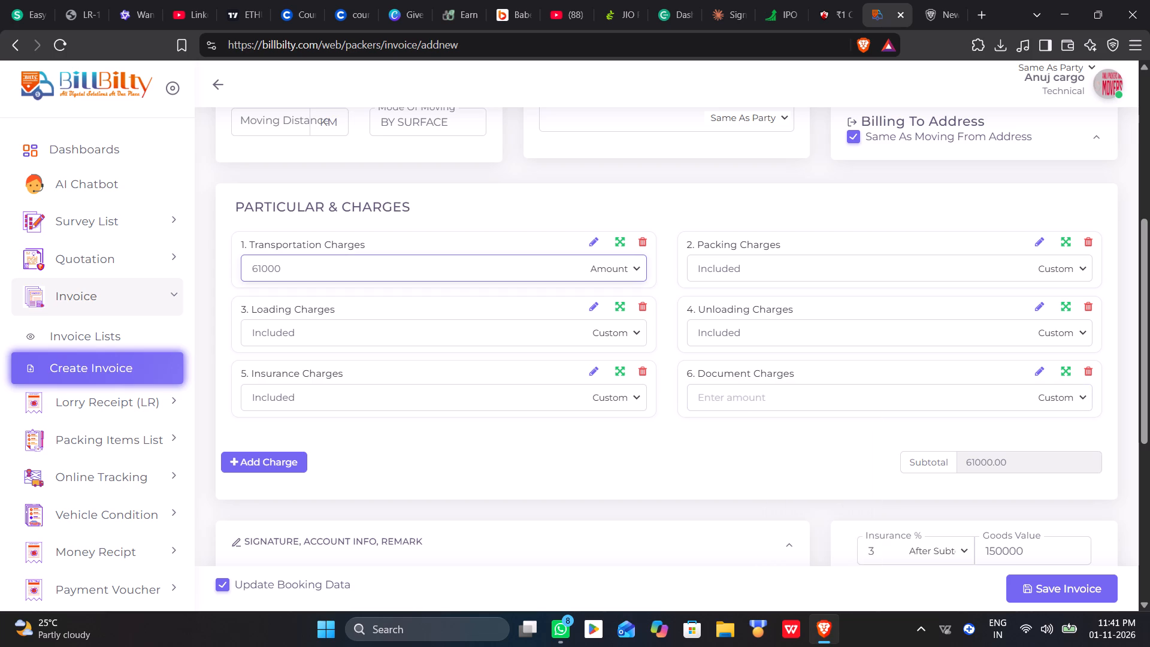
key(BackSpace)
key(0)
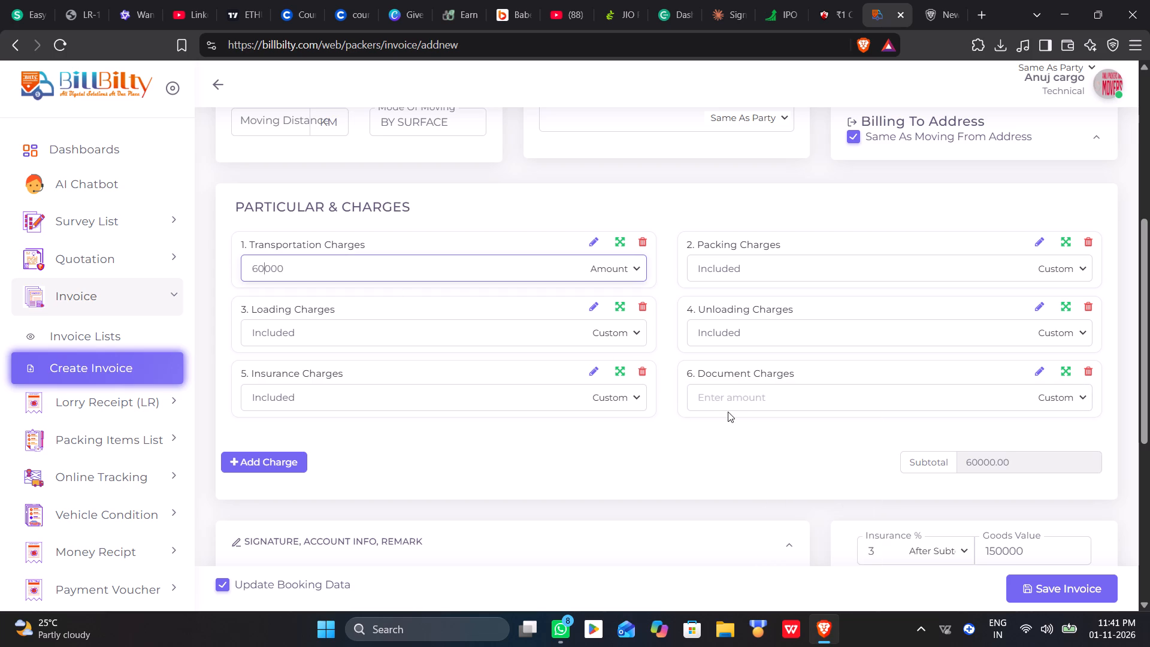
Set the invoice's Document Charges to 650.
click(725, 398)
key(6)
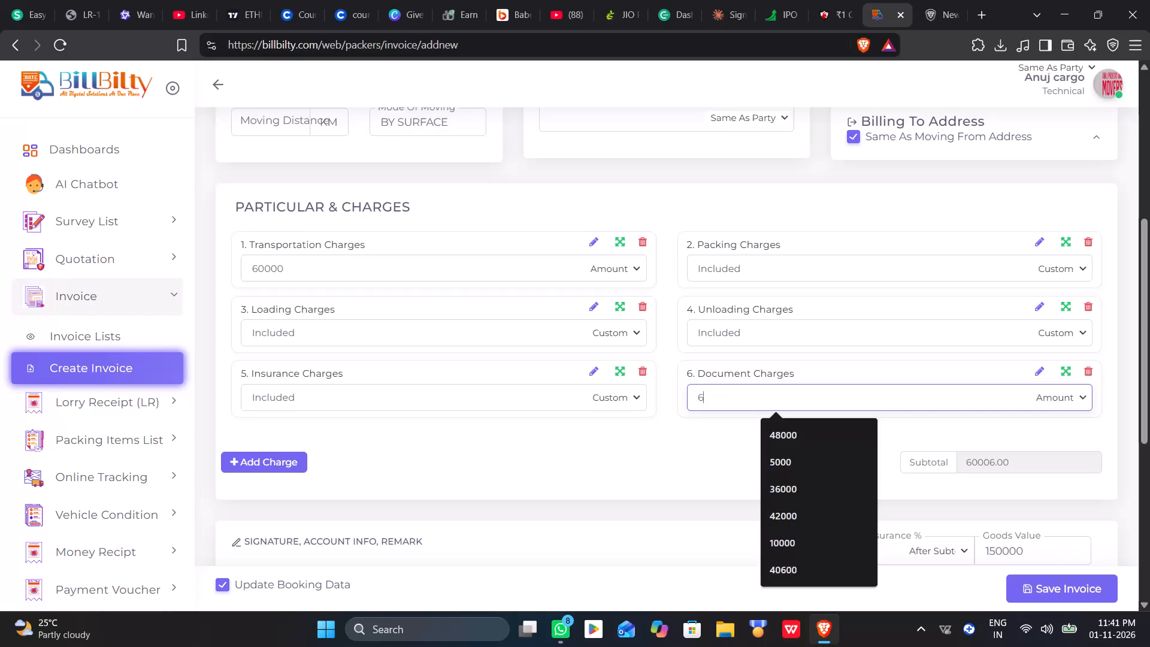
text(50)
click(625, 456)
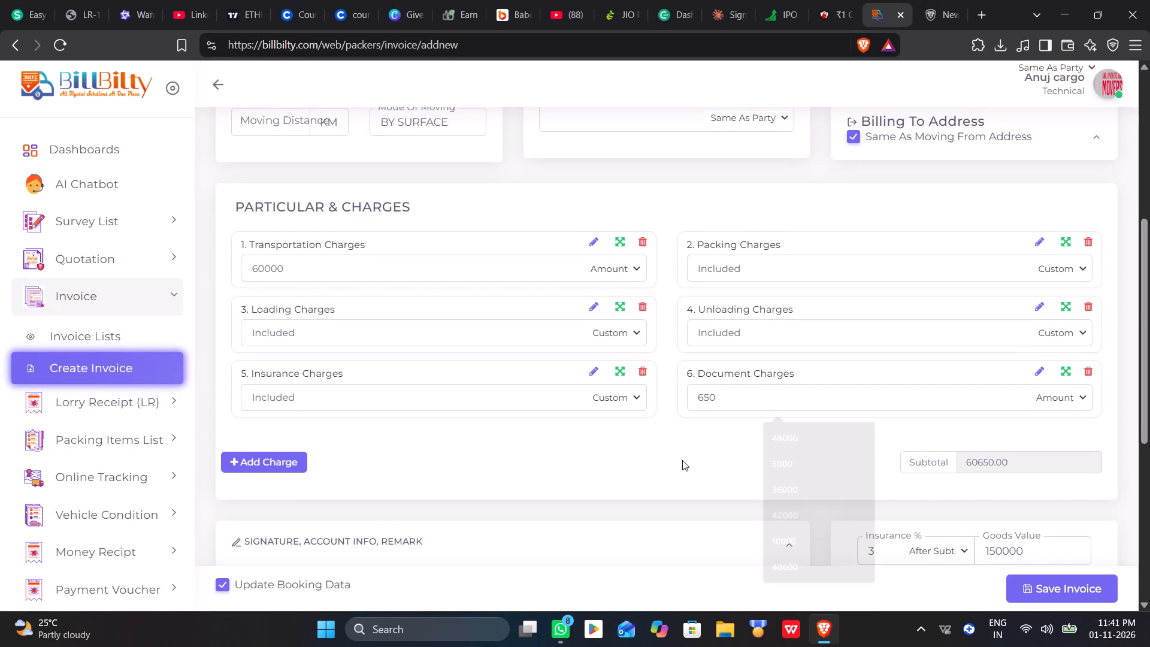
Check the invoice's tax settings and total, and save the invoice.
scroll(682, 460, down, 4)
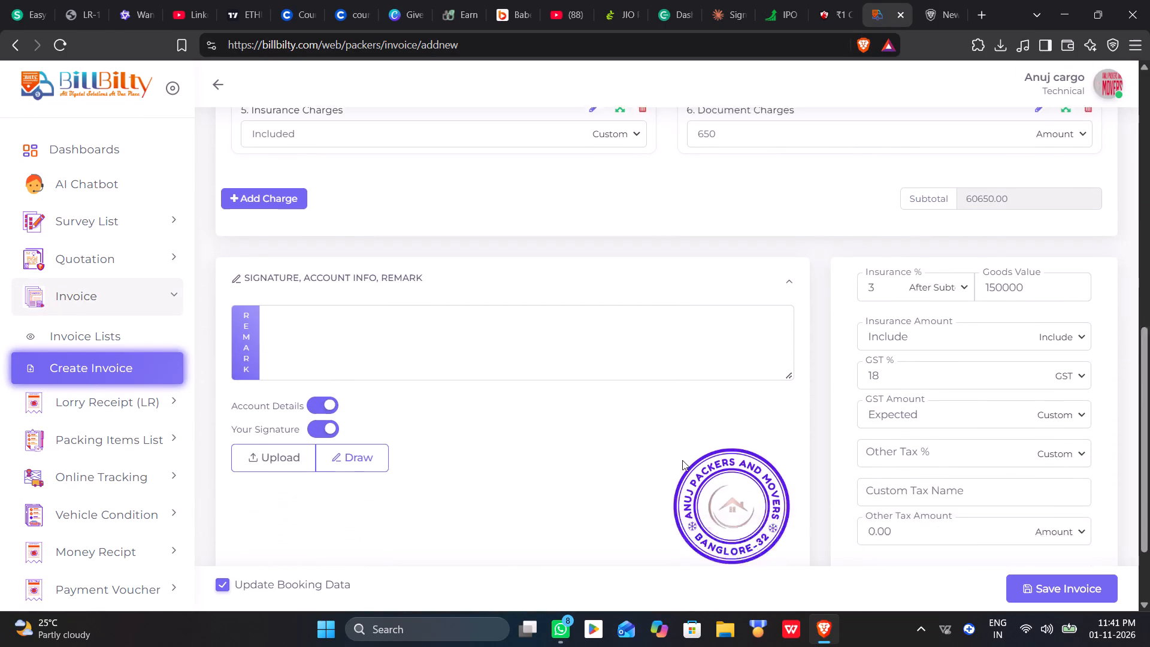
scroll(682, 460, down, 2)
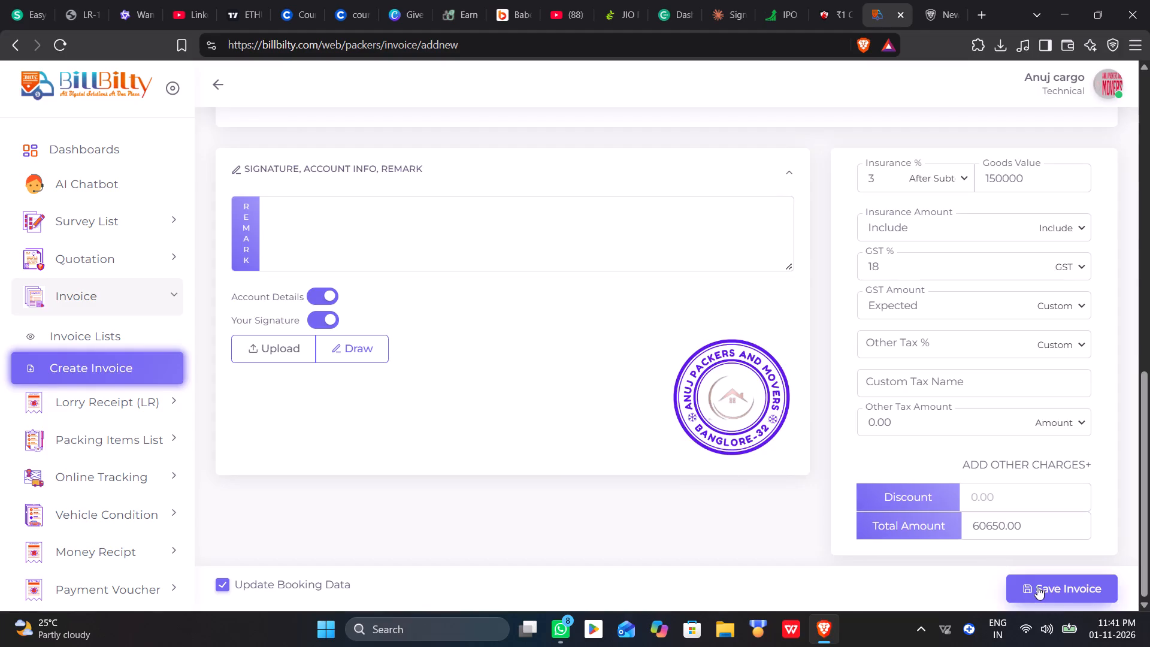
click(1067, 598)
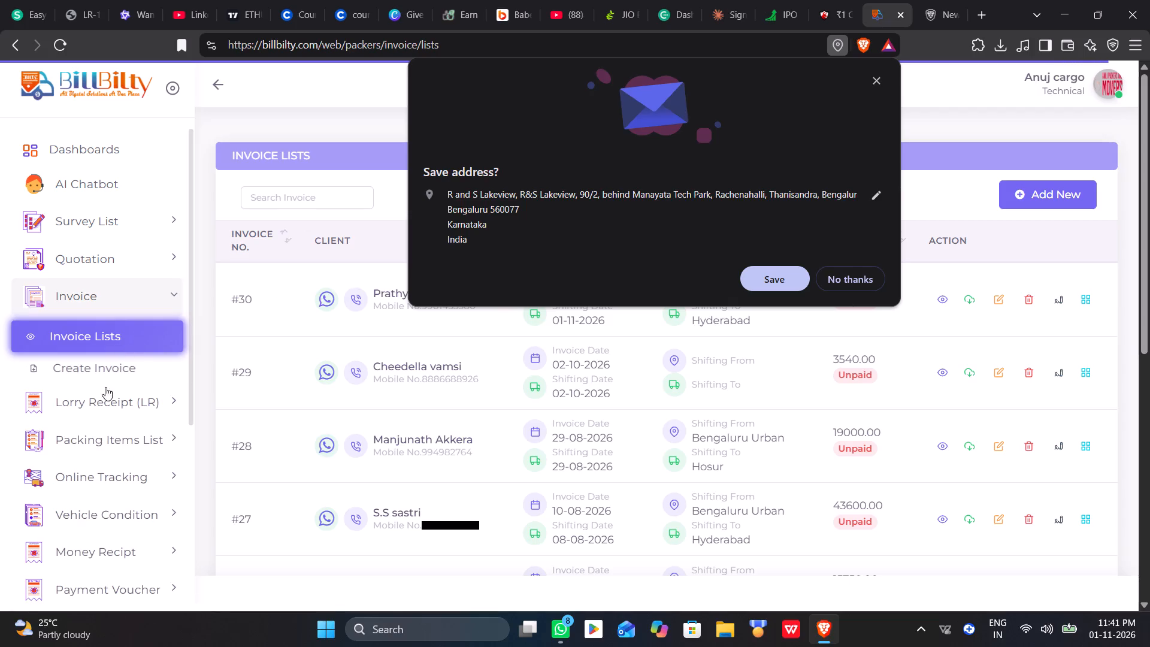
Open the newest lorry receipt 1515 from the LR list for editing.
click(249, 299)
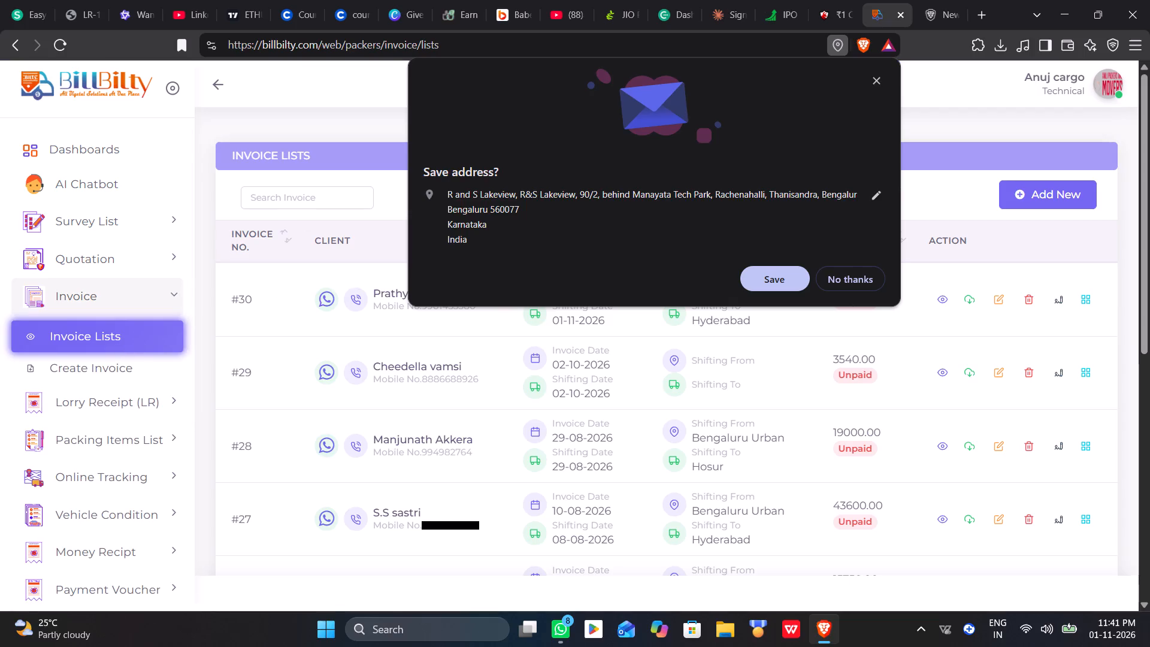
click(104, 408)
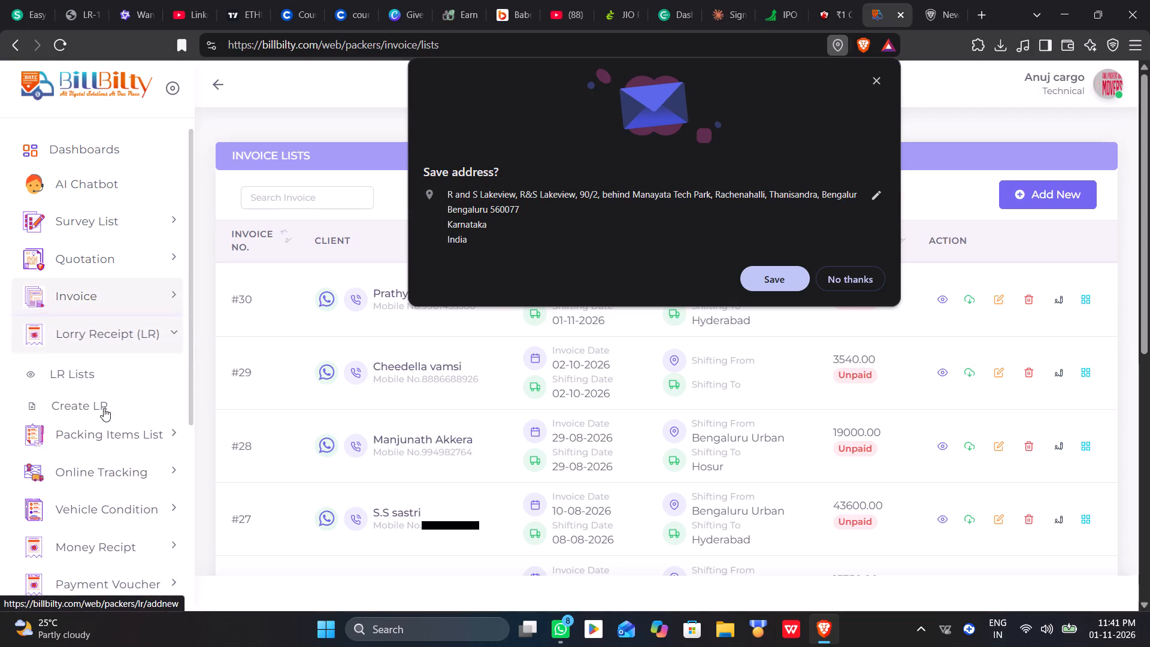
click(104, 373)
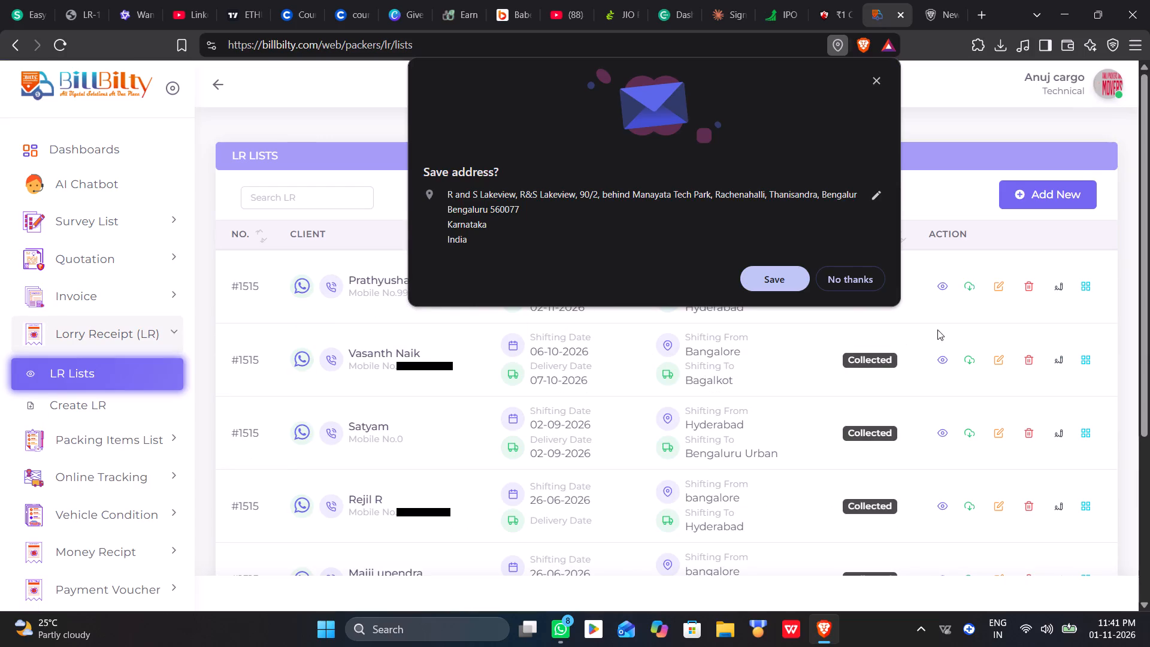
click(1001, 289)
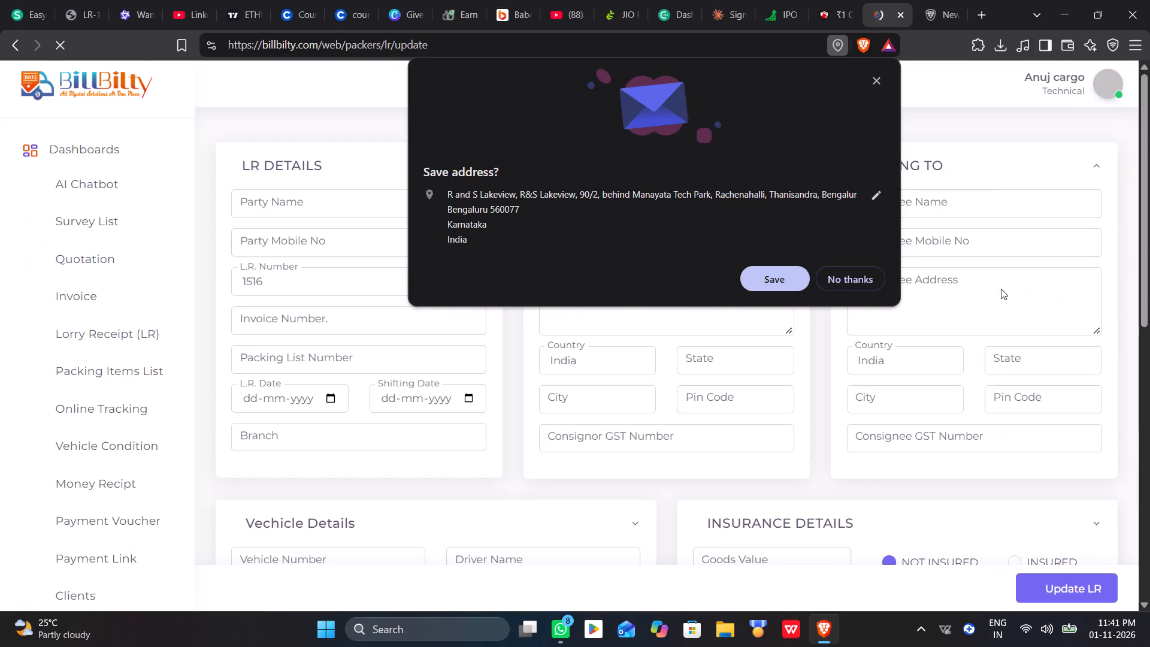
Enter 30 as the Invoice Number in the lorry receipt's LR details.
click(327, 334)
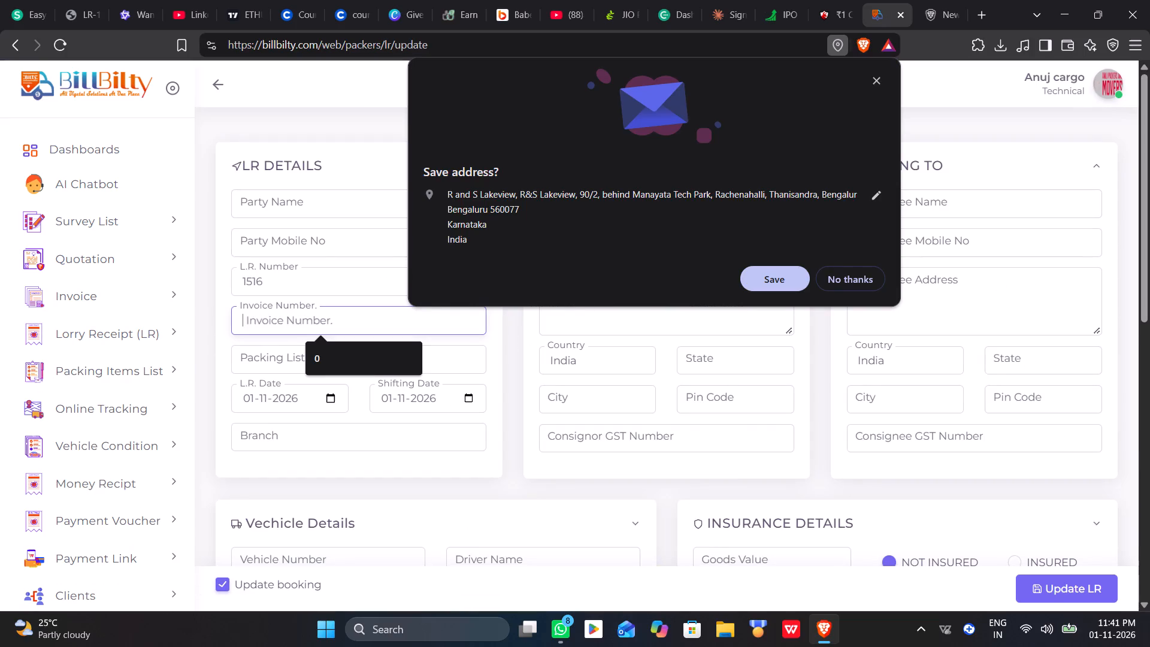
text(30)
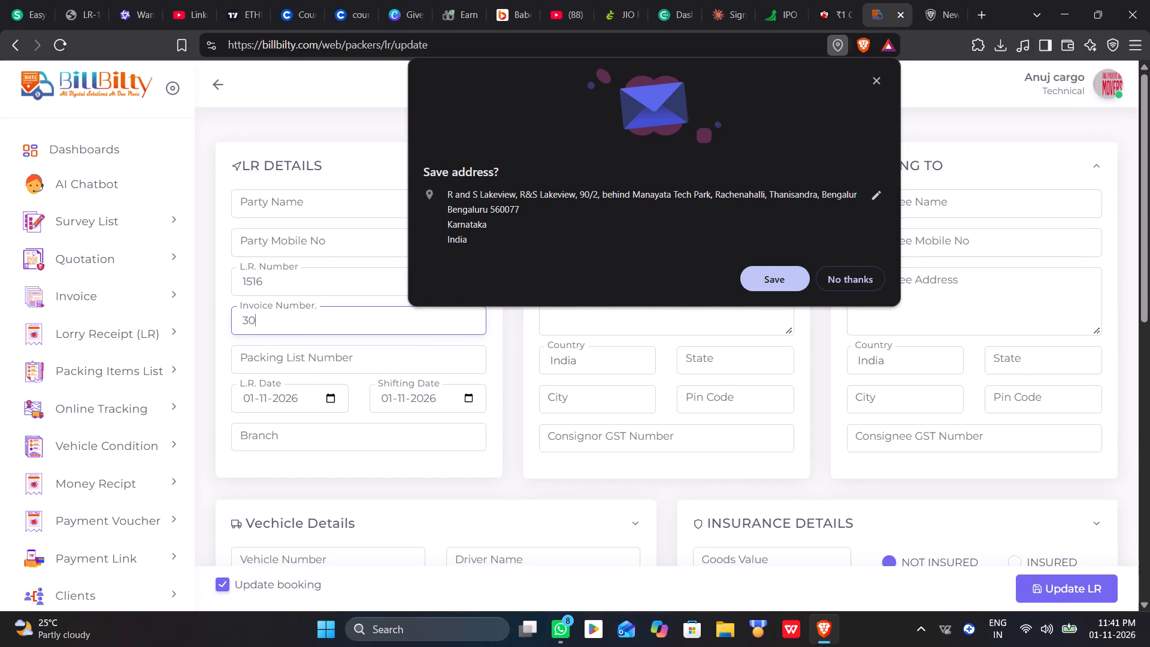
click(349, 155)
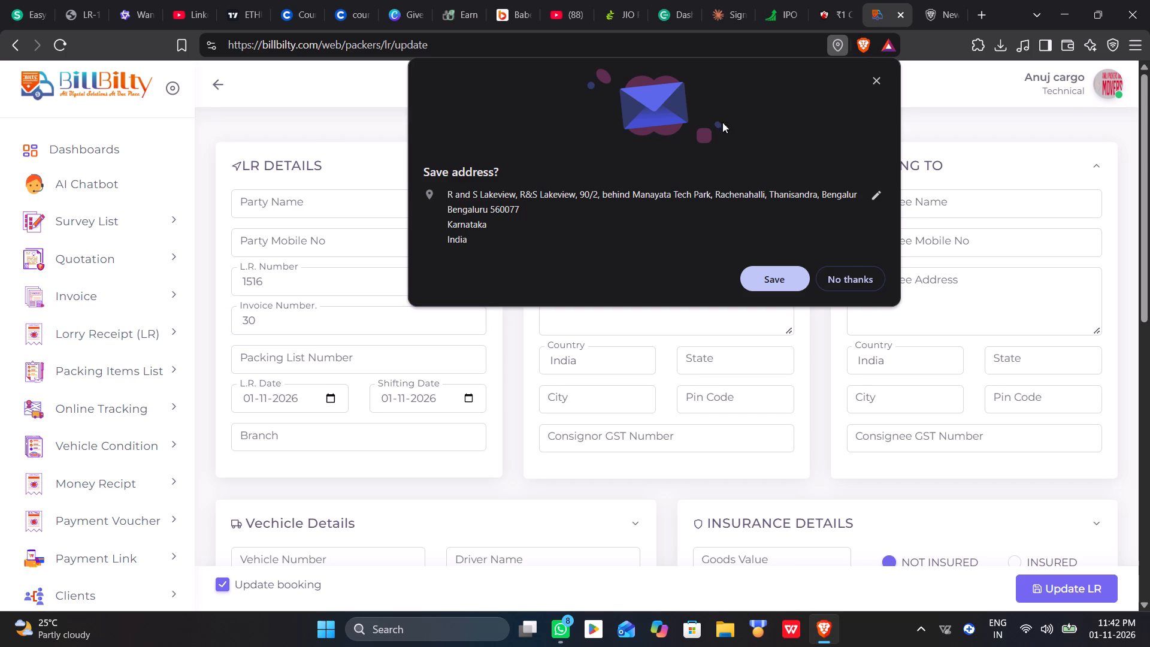
Dismiss the browser's offer to save the address.
click(879, 81)
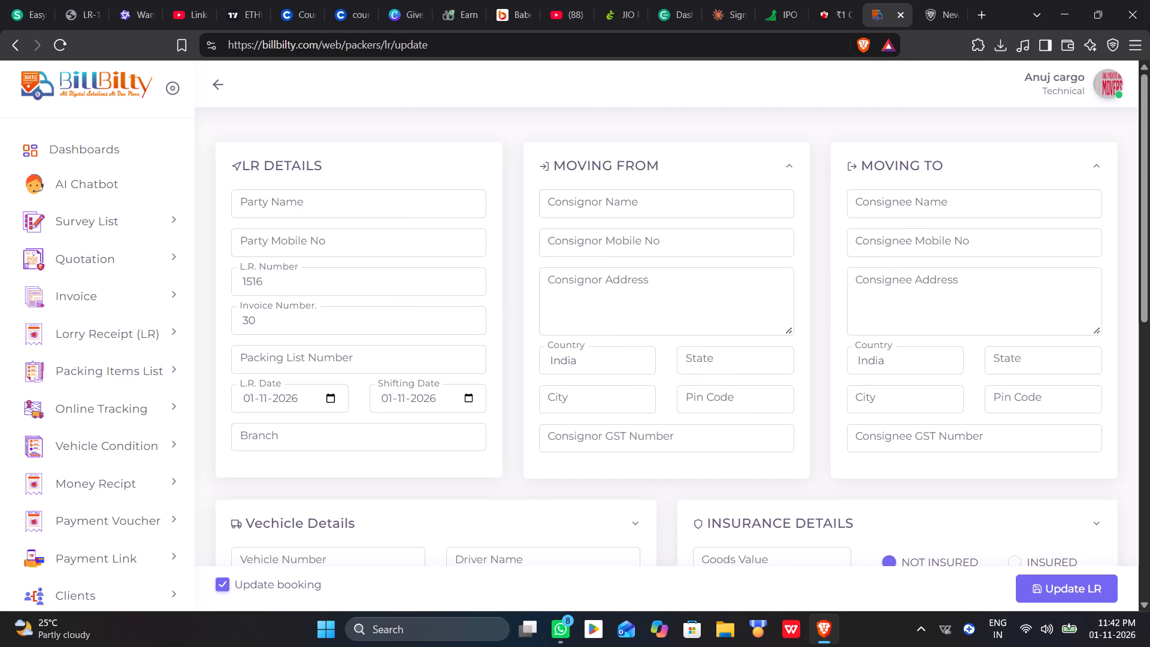
Review the lorry receipt form's vehicle, material, insurance, charges, demurrage and remarks sections.
scroll(365, 295, down, 3)
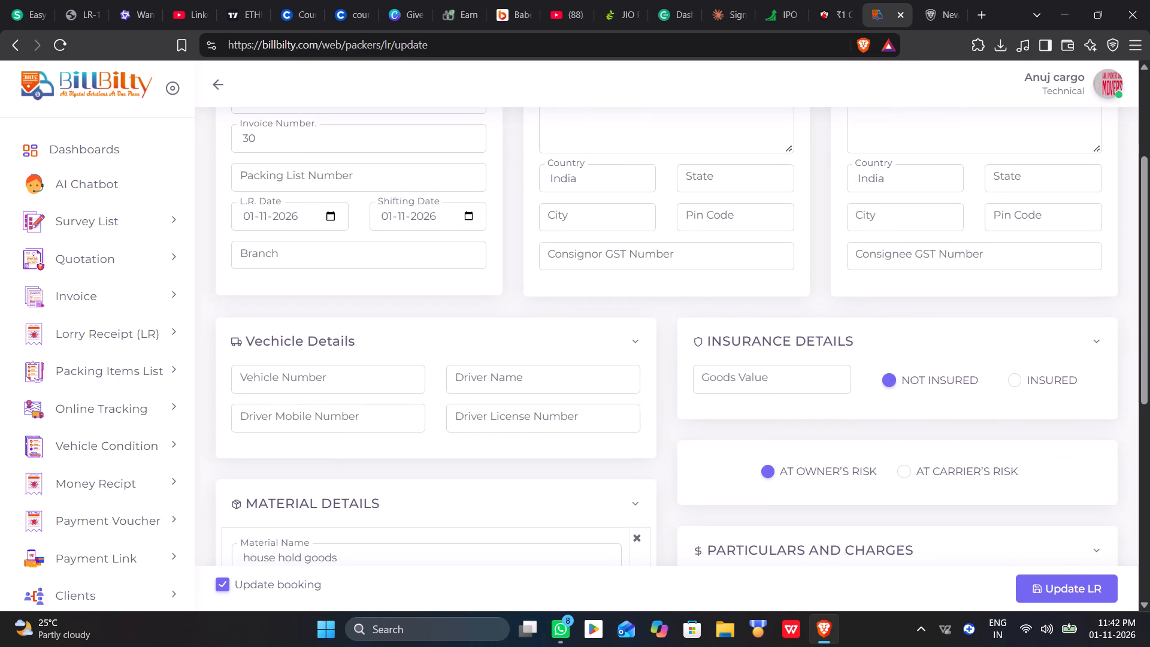
scroll(365, 295, down, 6)
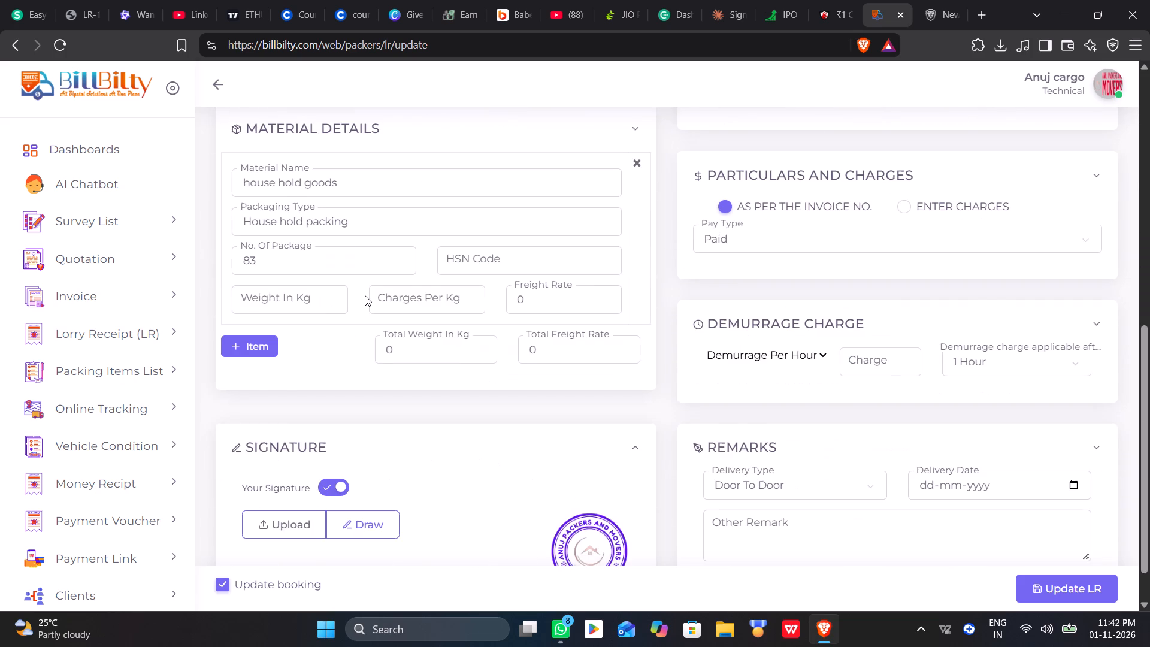
scroll(365, 295, down, 1)
scroll(365, 295, up, 6)
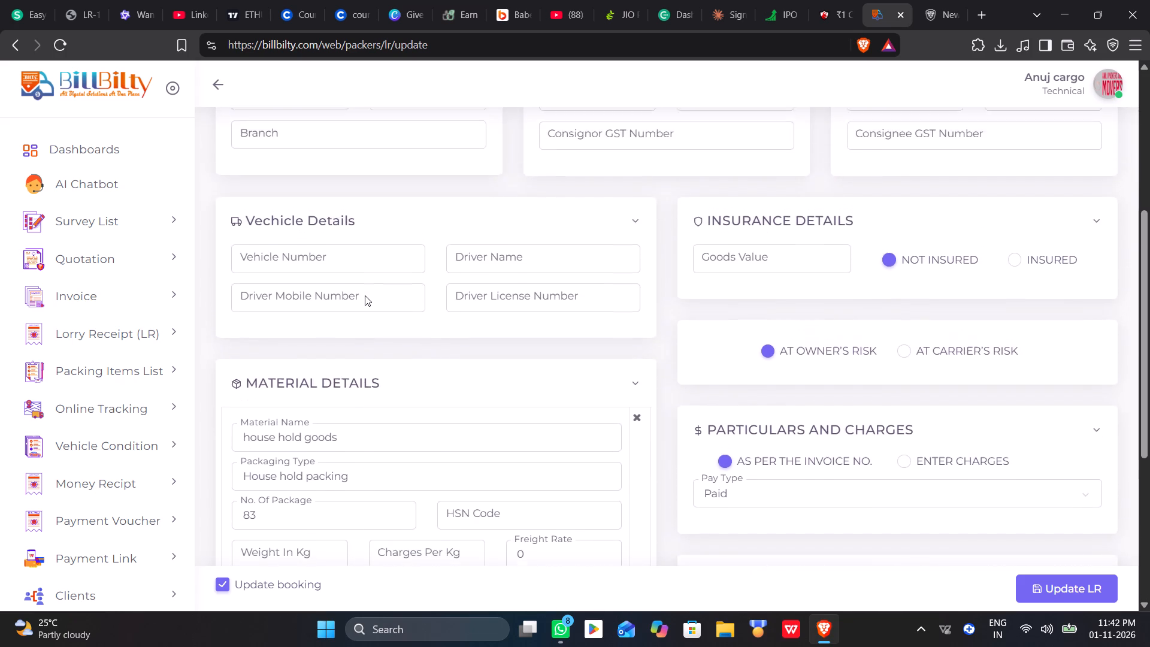
scroll(365, 295, up, 5)
click(326, 195)
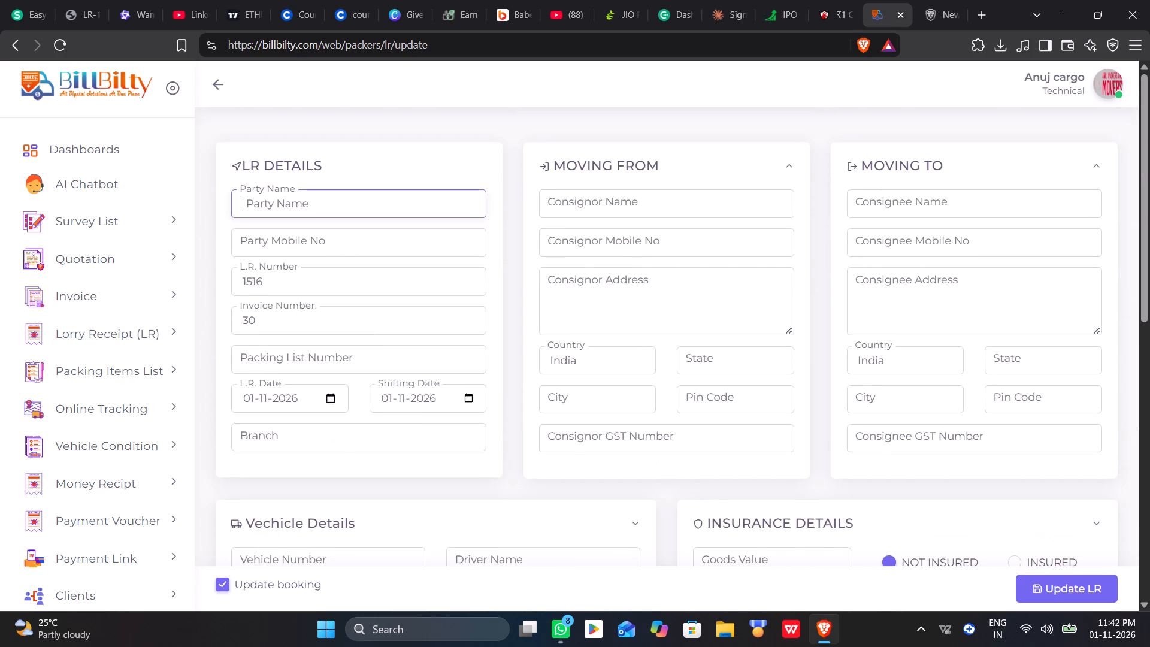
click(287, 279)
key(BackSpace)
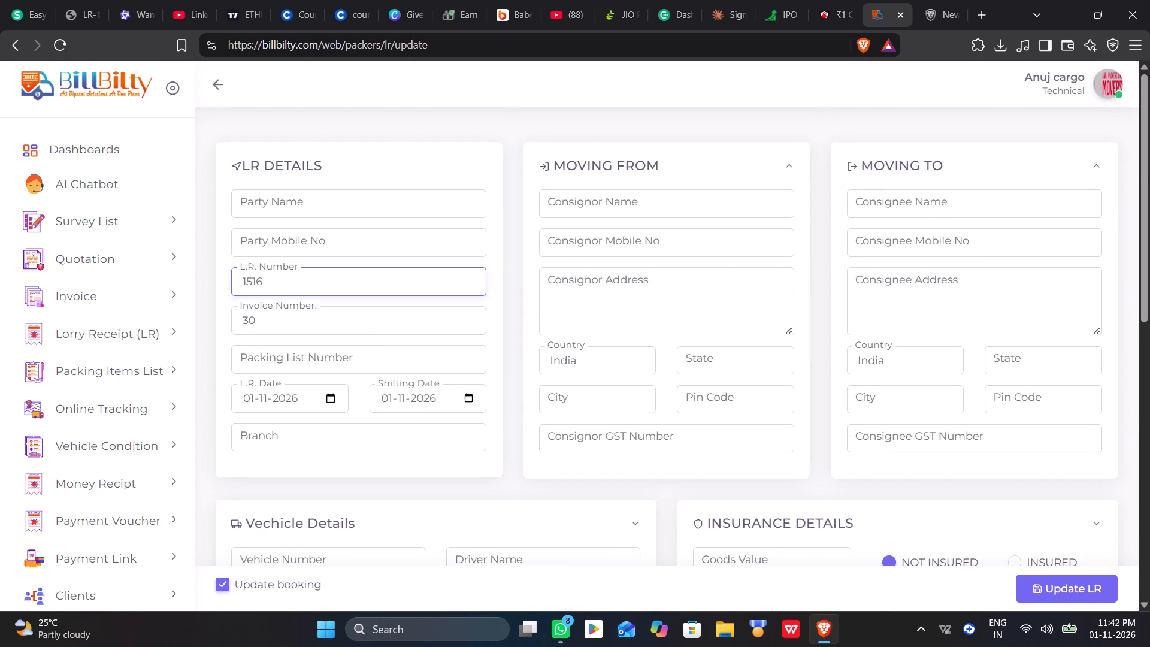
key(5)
Leave the lorry receipt form without saving and reopen the newest lorry receipt 1515 from the LR list for editing.
click(217, 84)
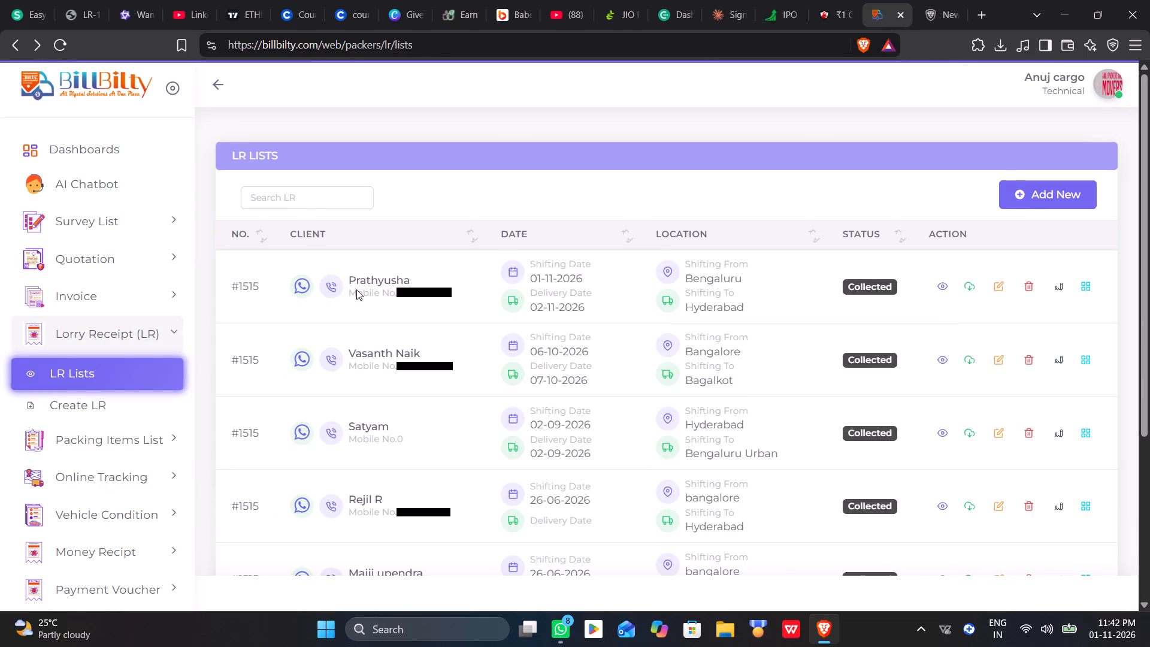
click(1002, 285)
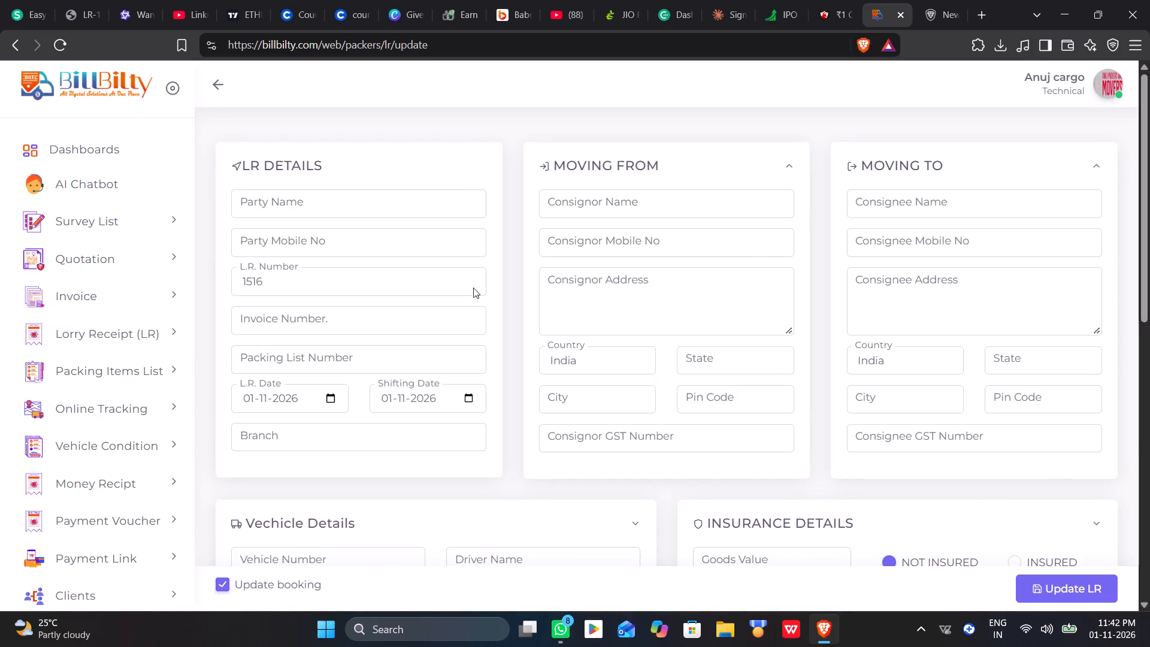
Set the L.R. Number to 1515 in the LR details.
click(436, 282)
key(BackSpace)
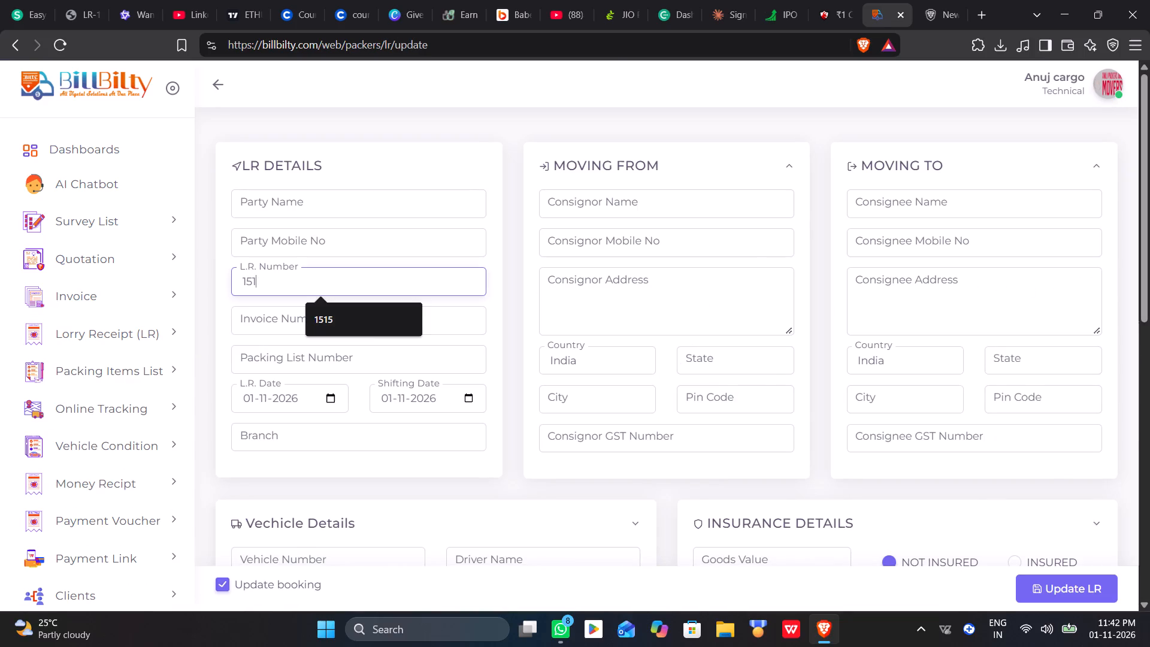
click(350, 331)
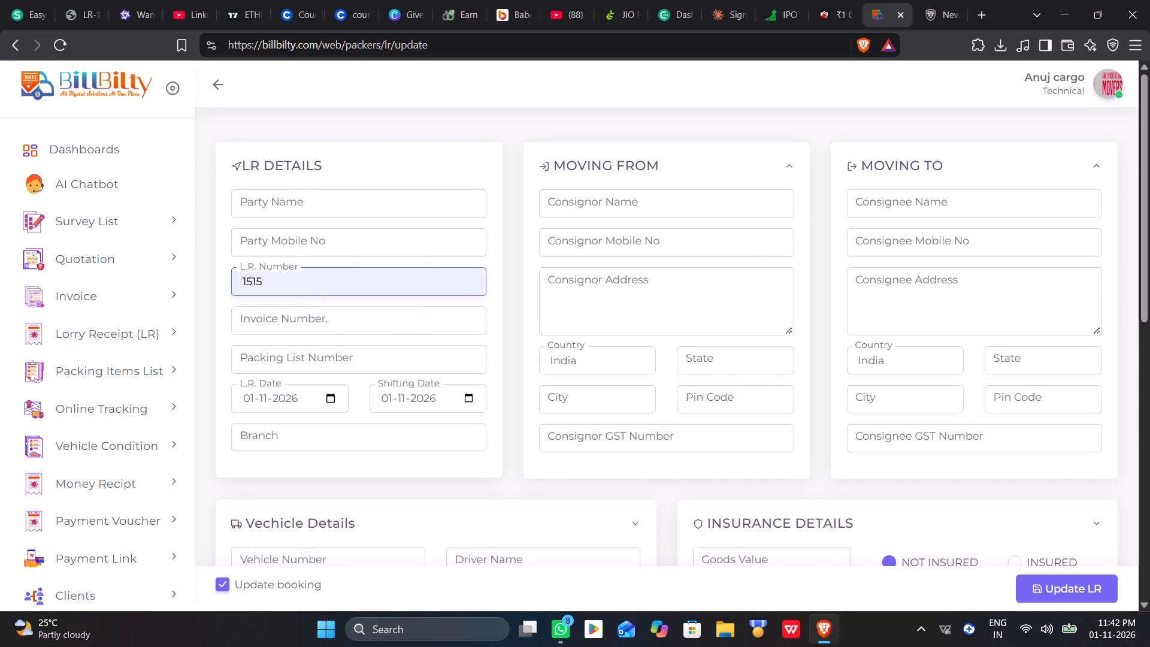
Enter the copied client name as Party Name and fill the form from the suggested Bengaluru to Hyderabad booking.
click(317, 213)
key(super+v)
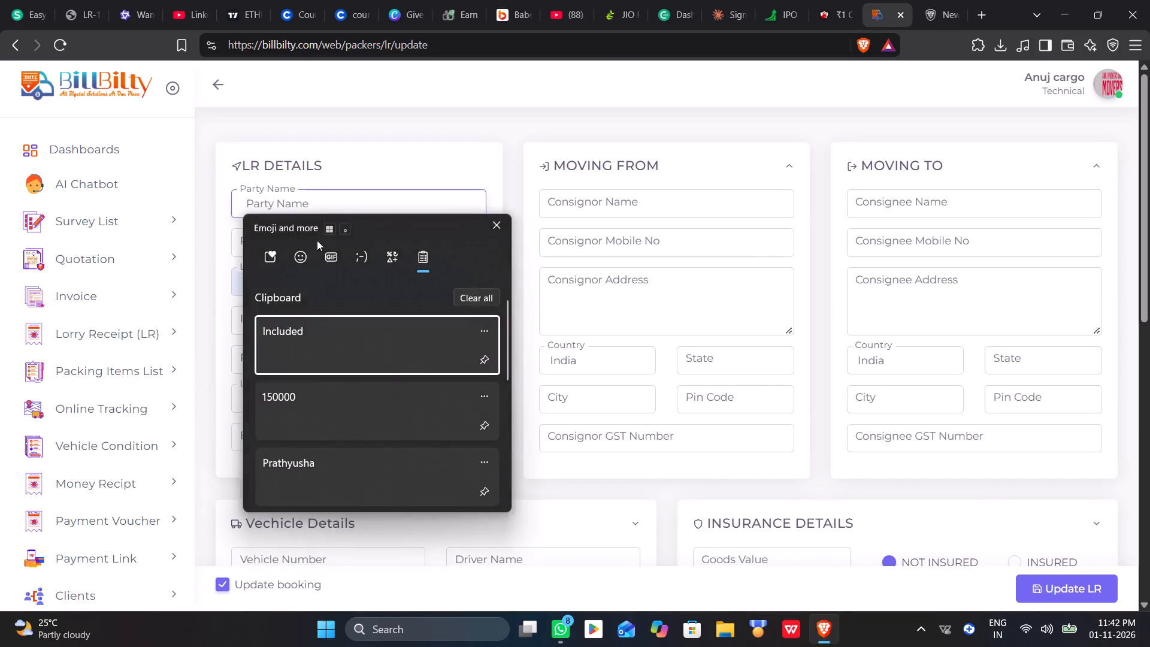
click(295, 476)
key(ctrl+v)
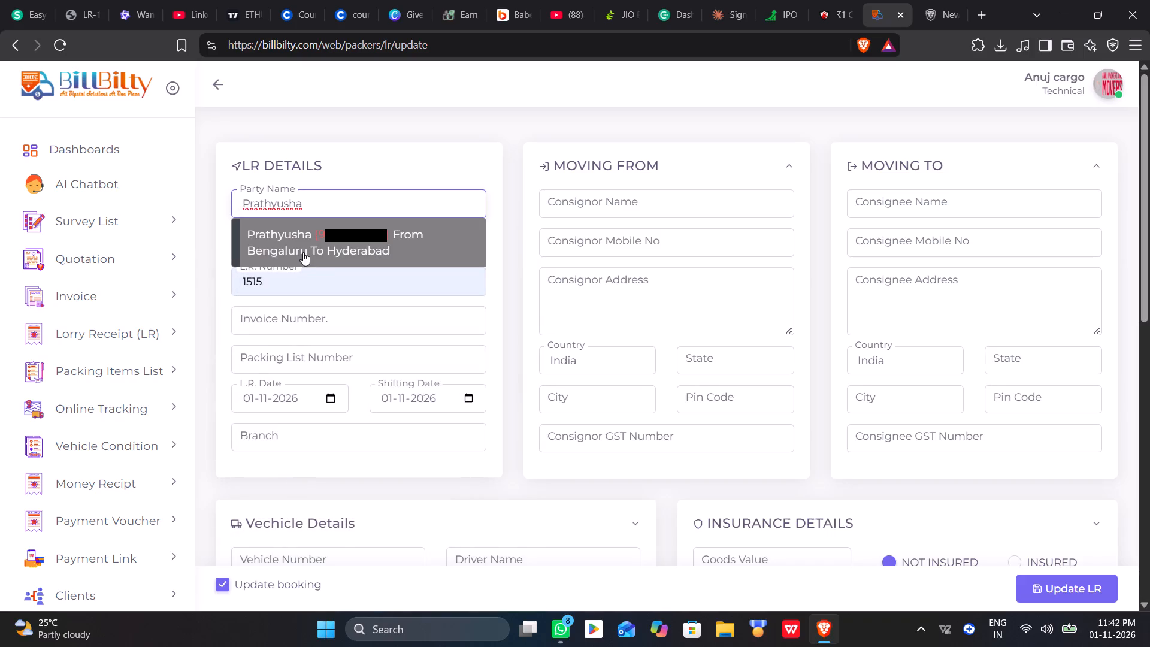
click(303, 250)
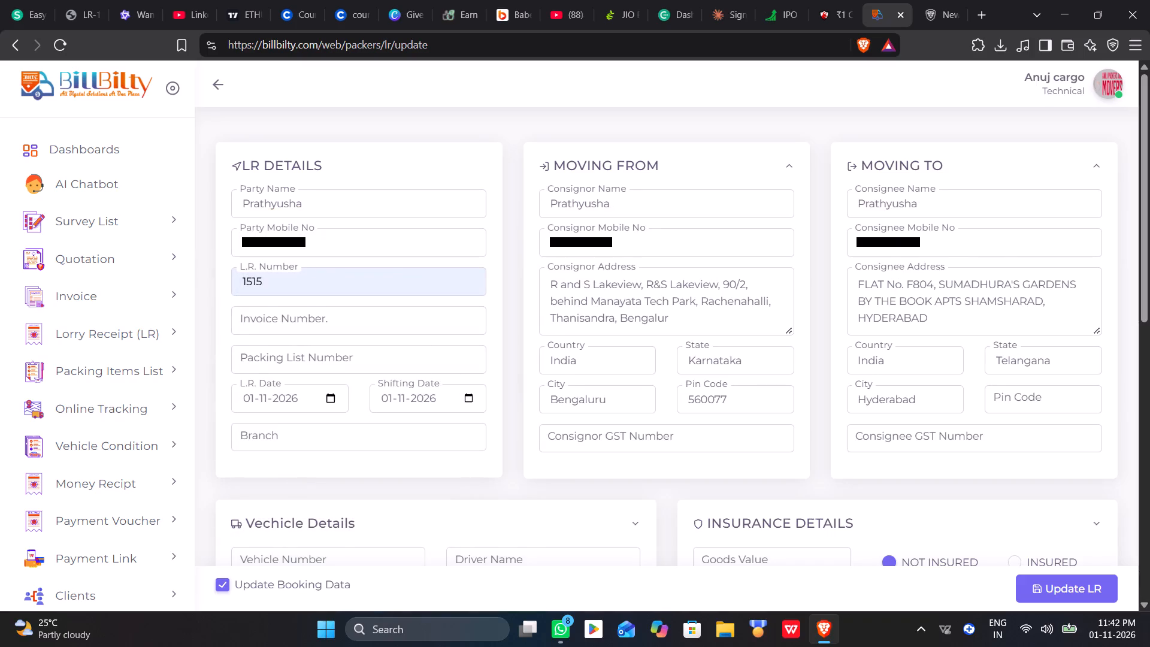
Enter 30 as the Invoice Number and Nill as the Packing List Number in the LR details.
click(317, 314)
text(30)
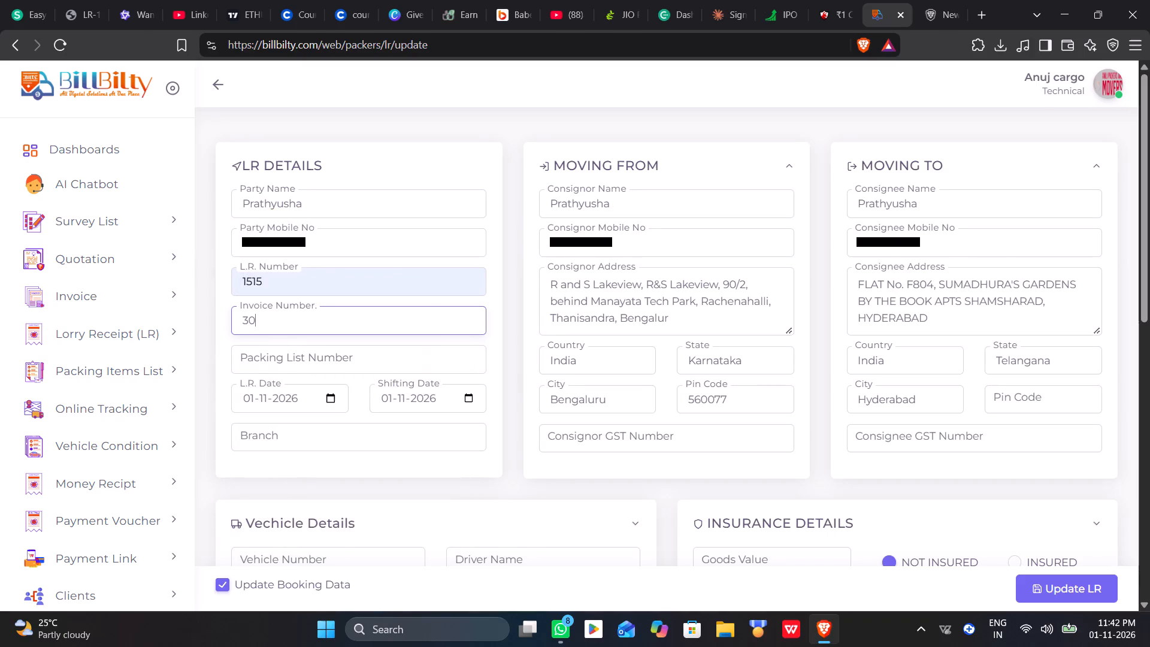
click(314, 363)
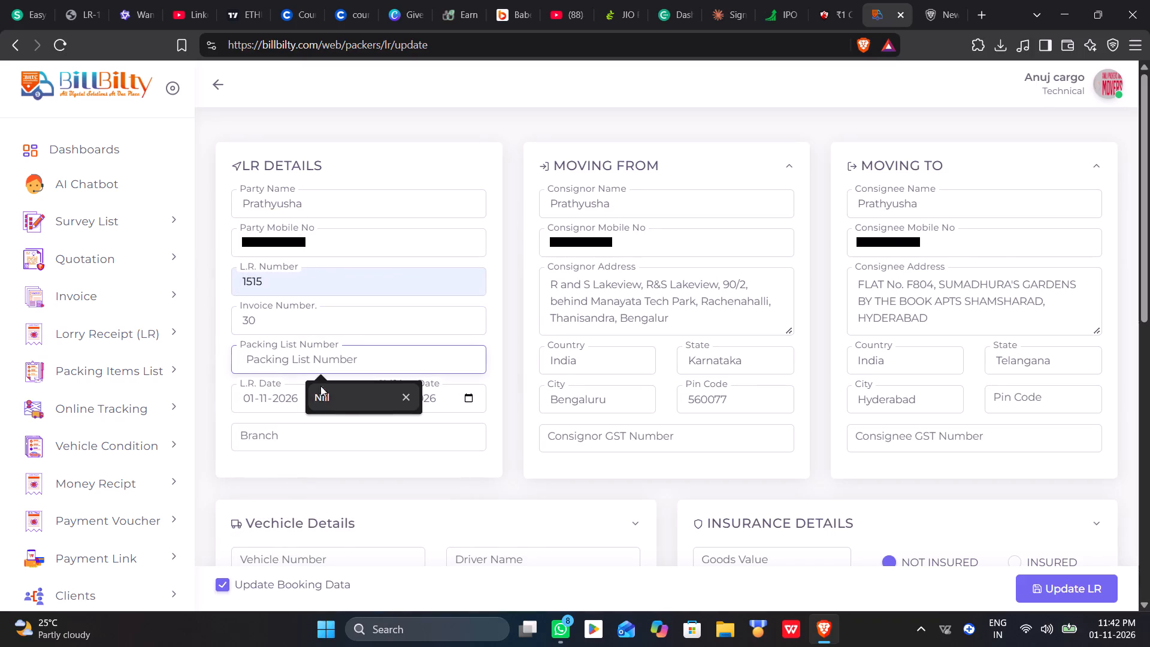
click(329, 403)
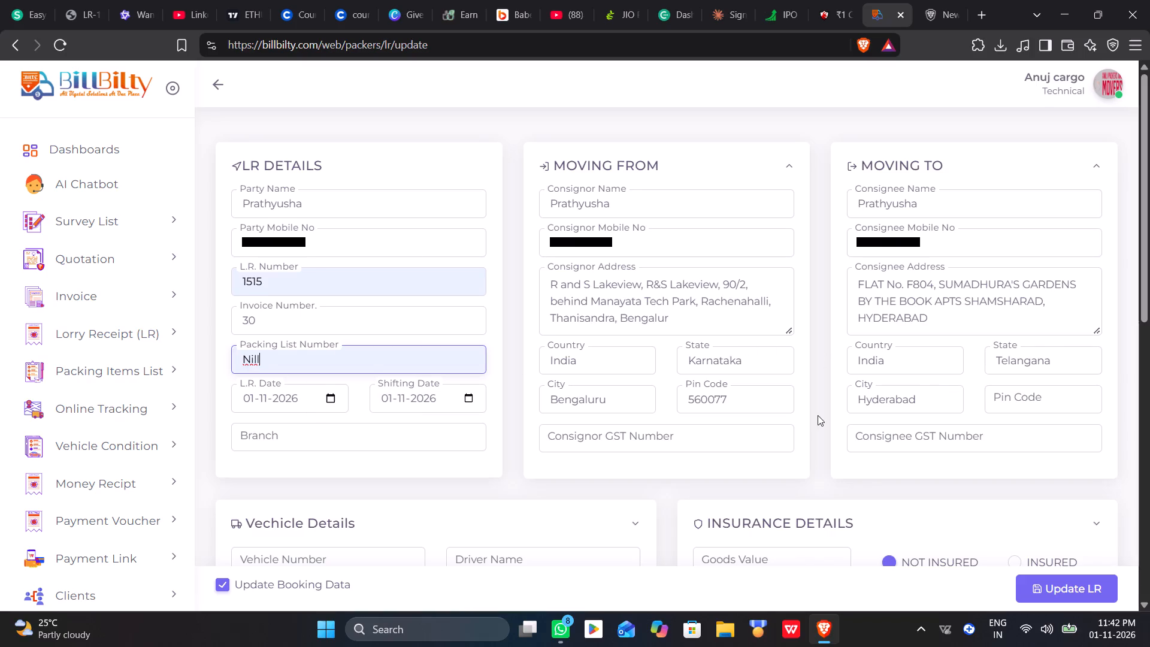
Mark the shipment as insured in the insurance details.
scroll(818, 415, down, 3)
click(1012, 362)
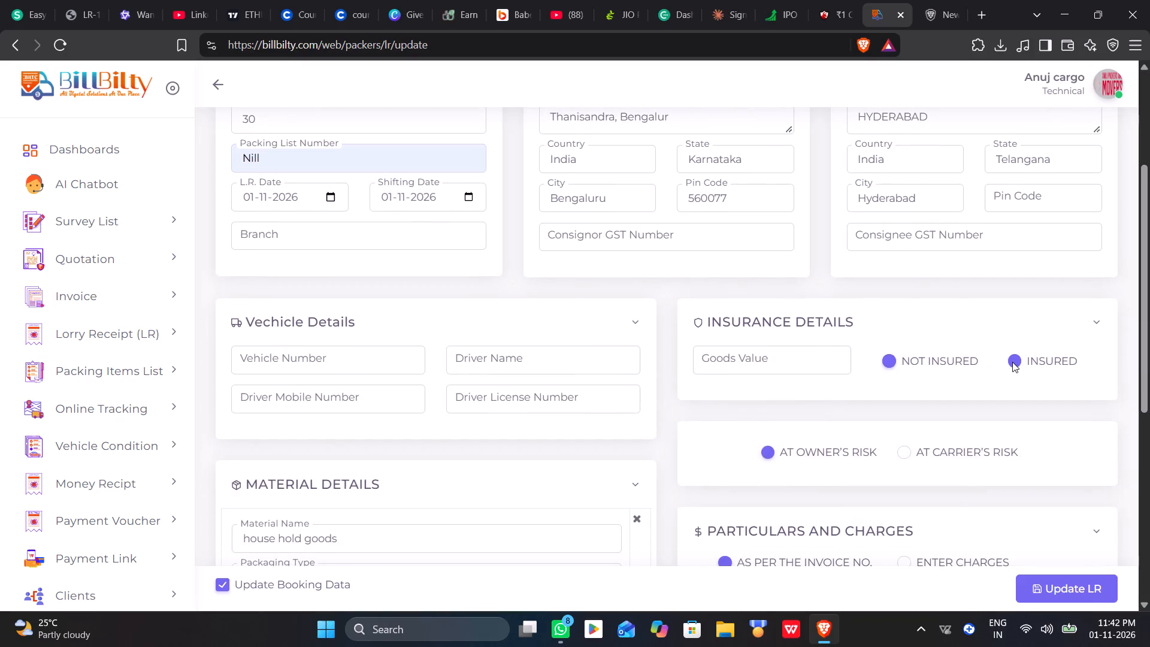
click(331, 364)
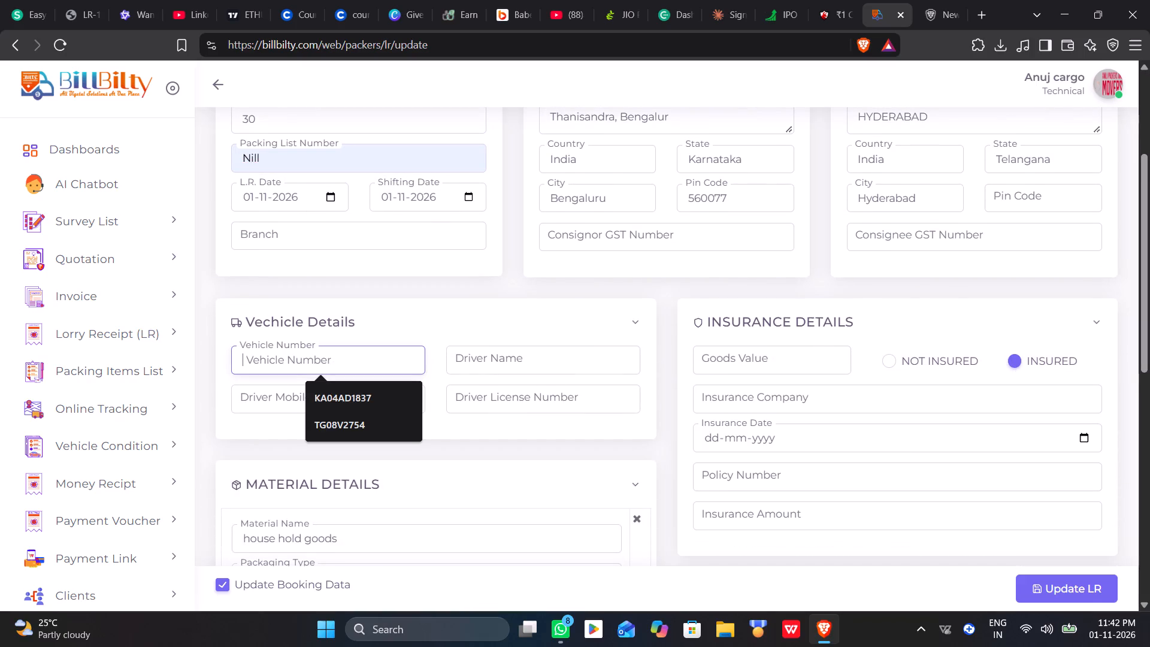
click(346, 423)
click(319, 397)
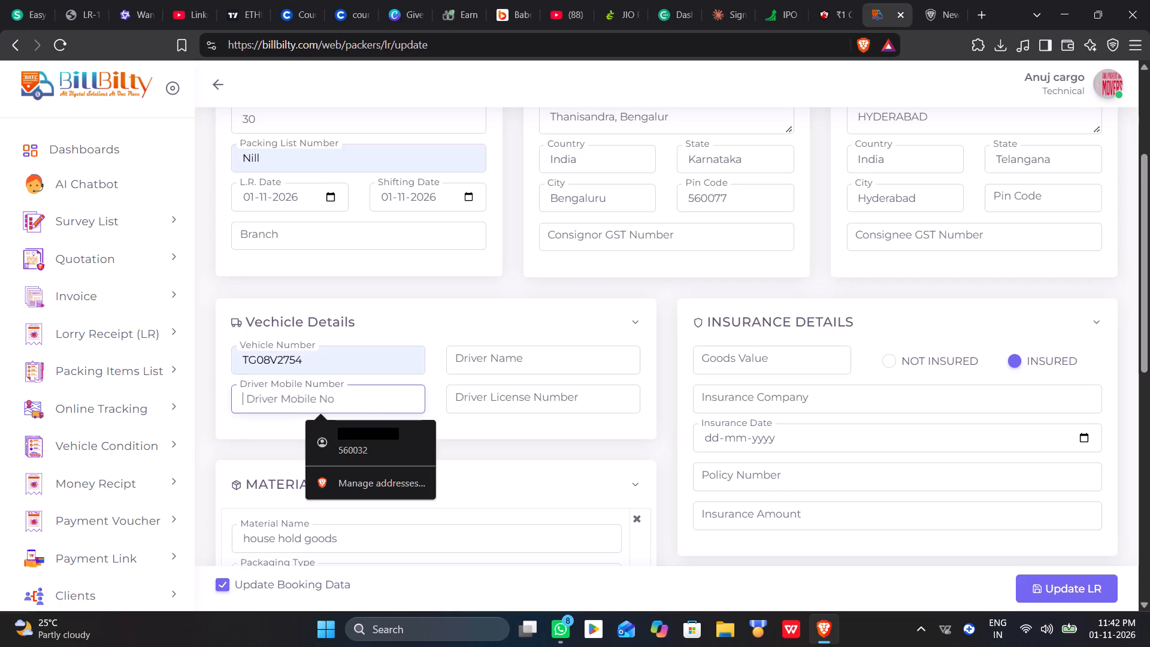
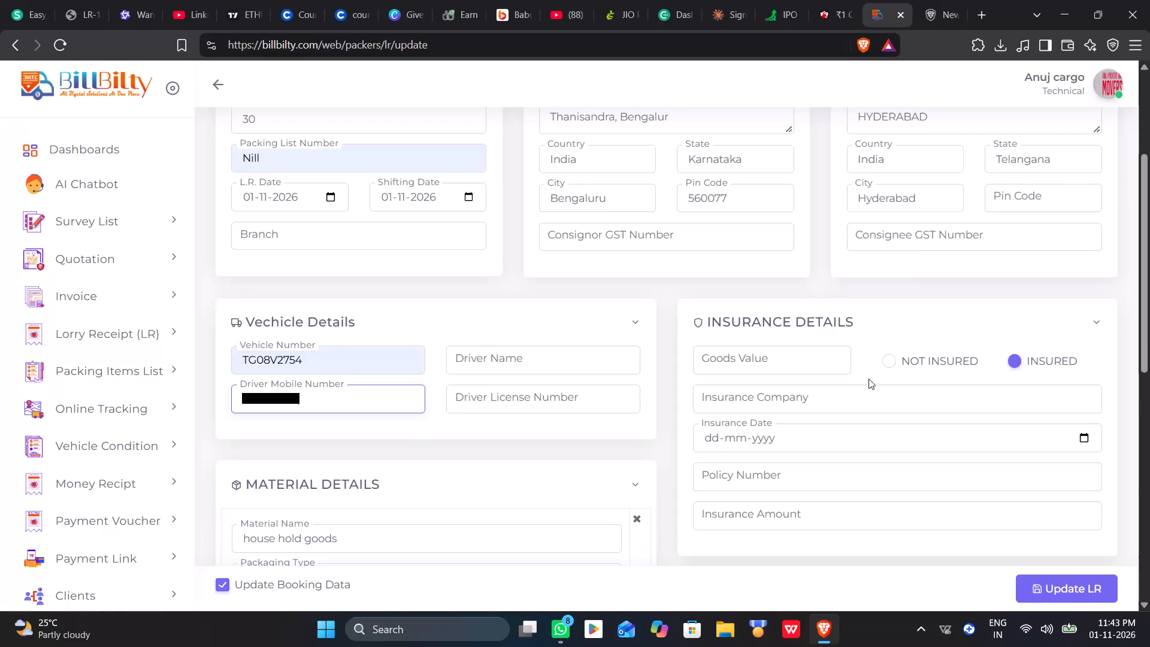
Complete the insurance details with goods value 150000, insurance date 01-11-2026 and insurance amount 150000.
click(796, 366)
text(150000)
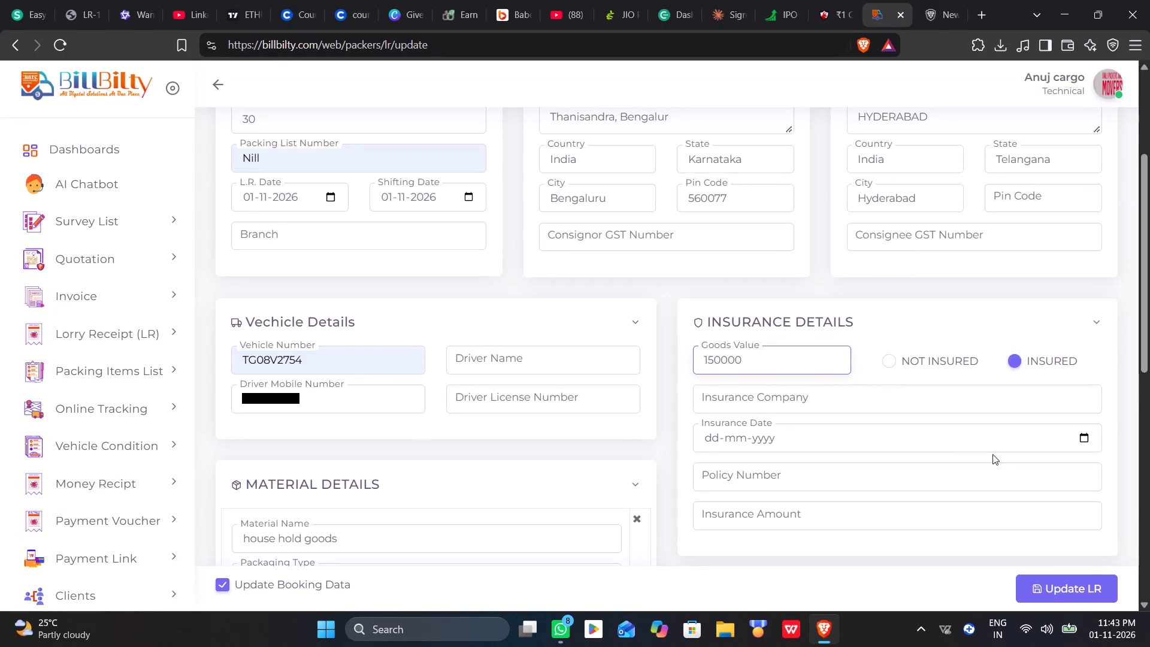
click(1074, 434)
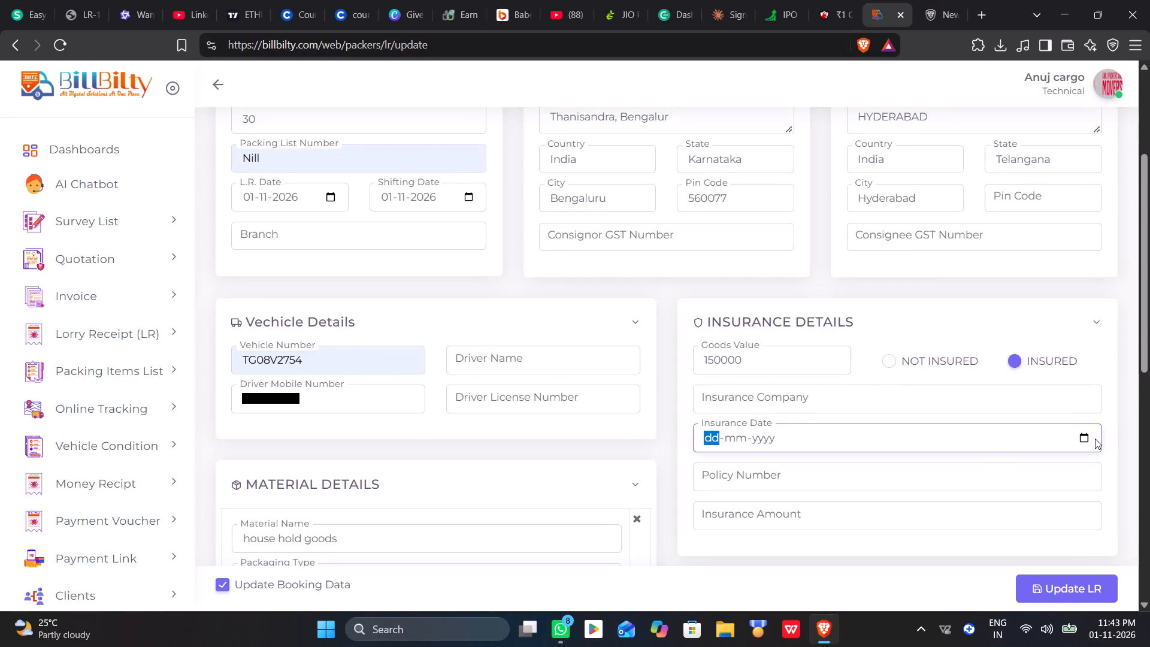
click(1095, 439)
click(1087, 439)
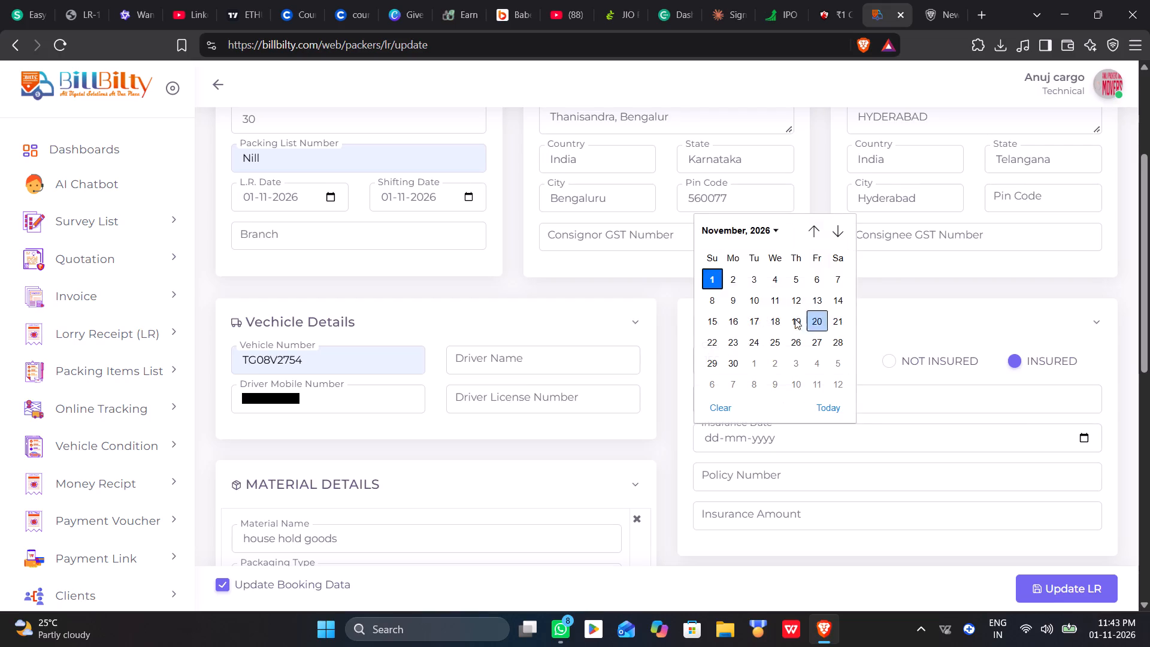
click(717, 283)
click(767, 521)
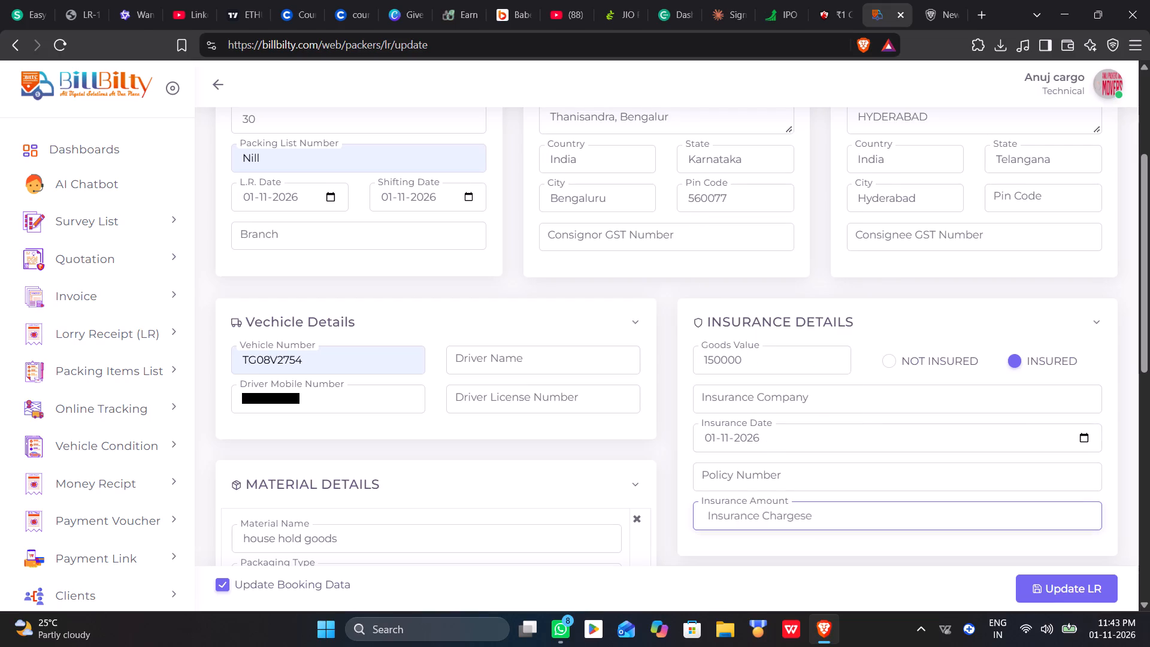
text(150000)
Set the pay type in the particulars and charges to To Pay.
scroll(912, 447, down, 4)
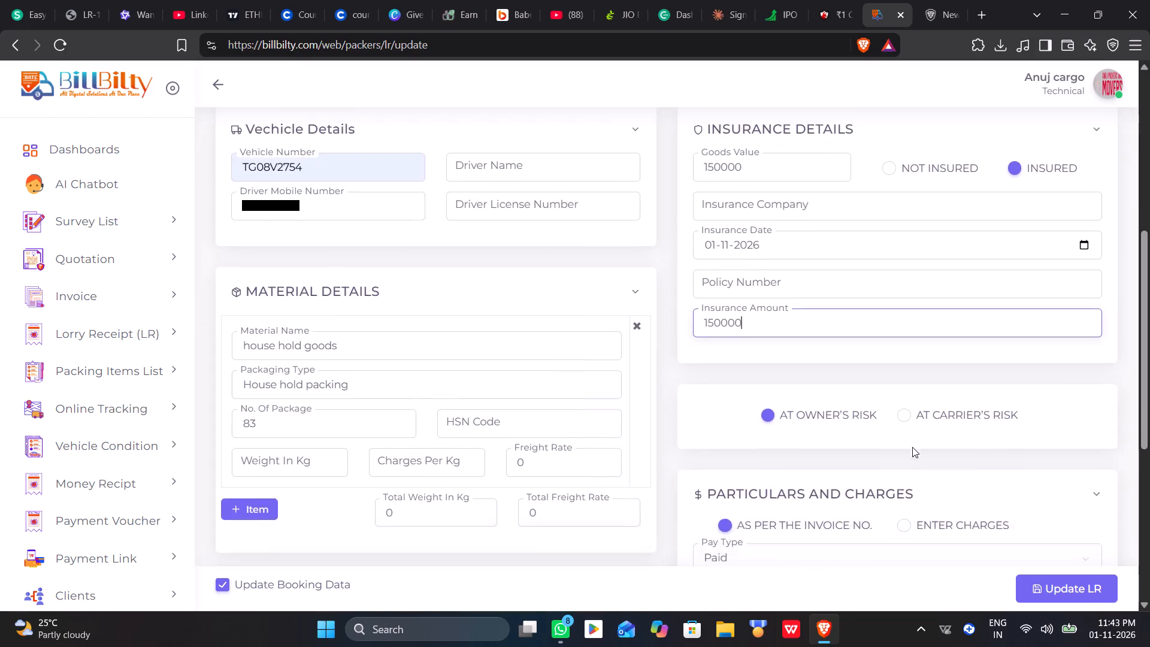
scroll(912, 447, down, 2)
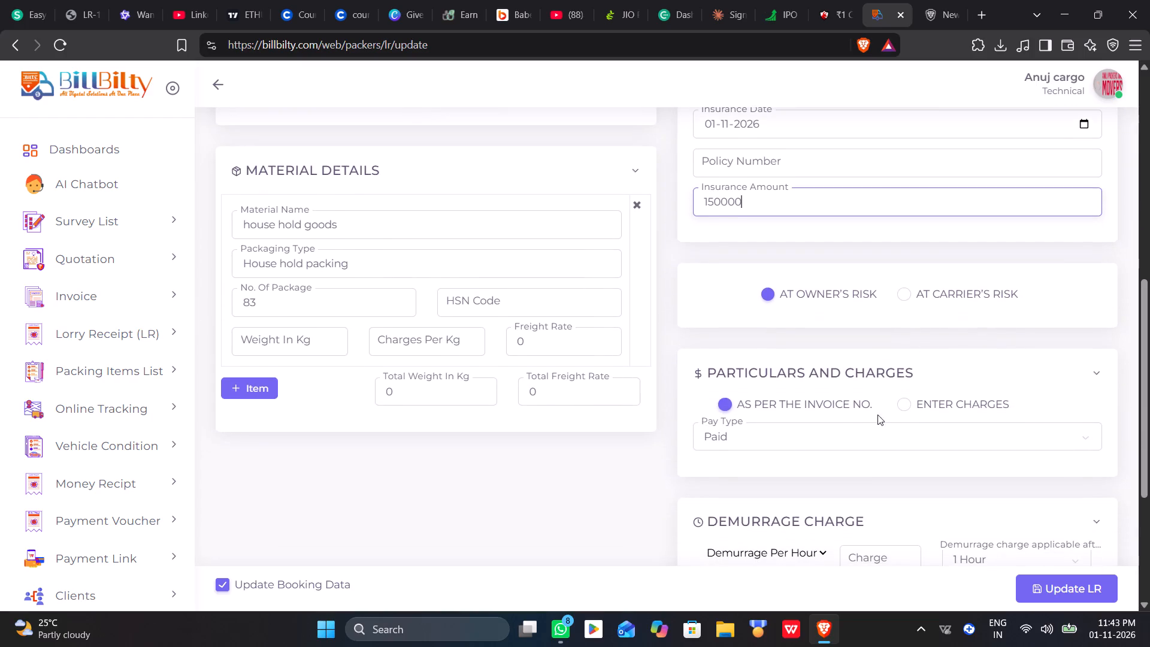
click(829, 435)
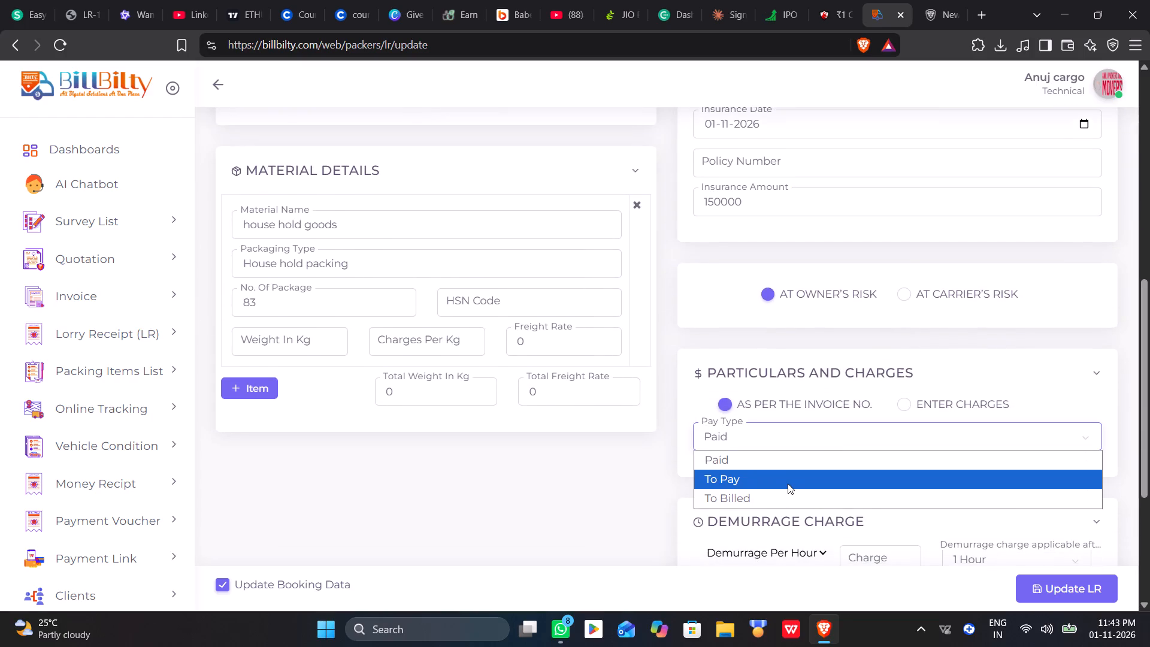
click(788, 491)
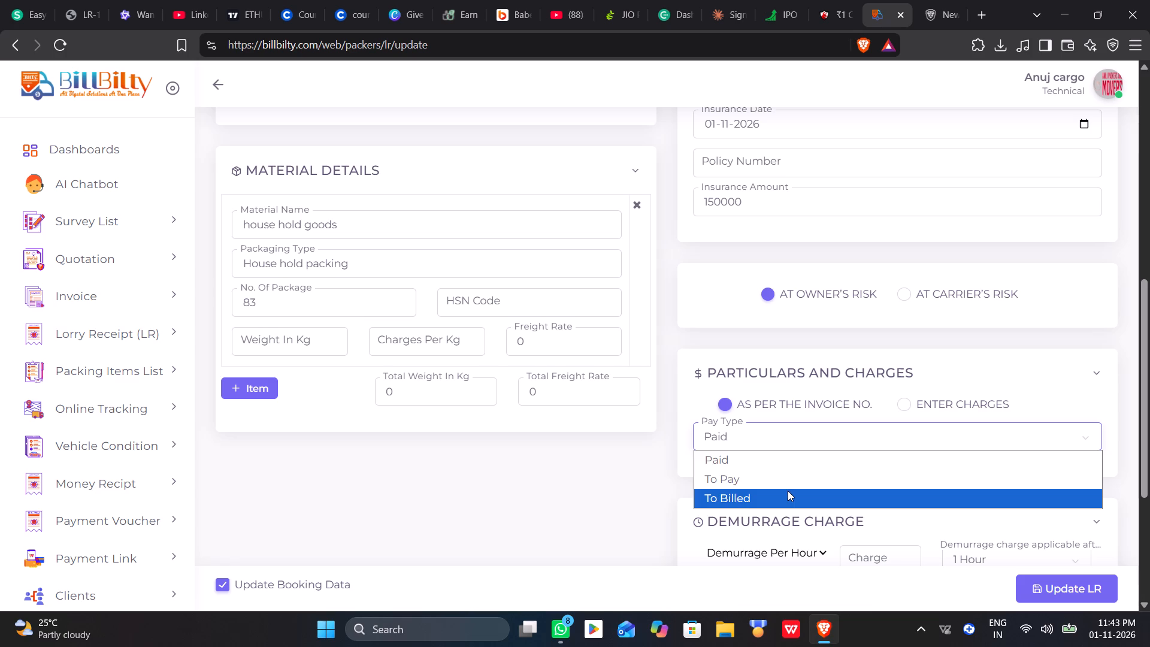
click(788, 441)
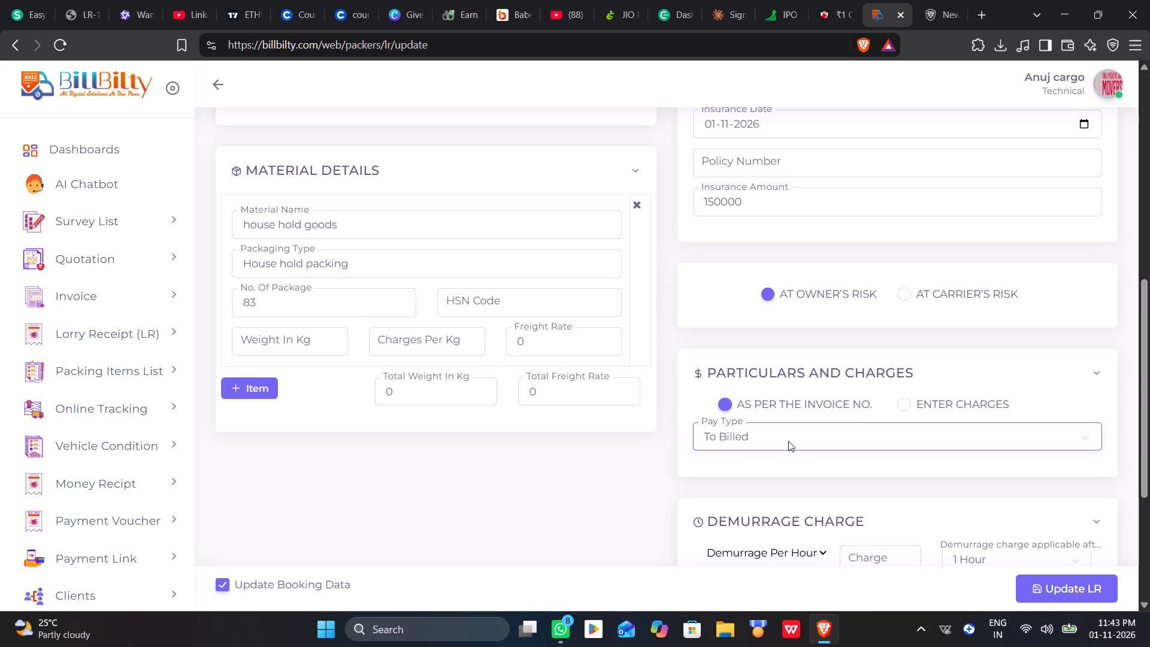
click(771, 471)
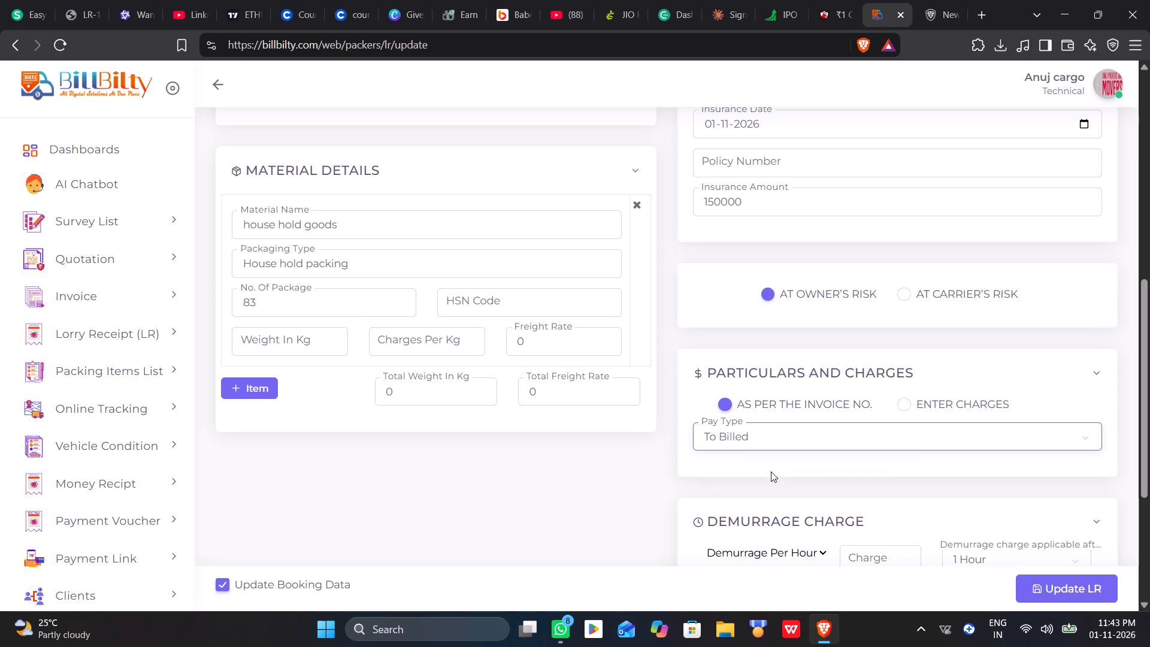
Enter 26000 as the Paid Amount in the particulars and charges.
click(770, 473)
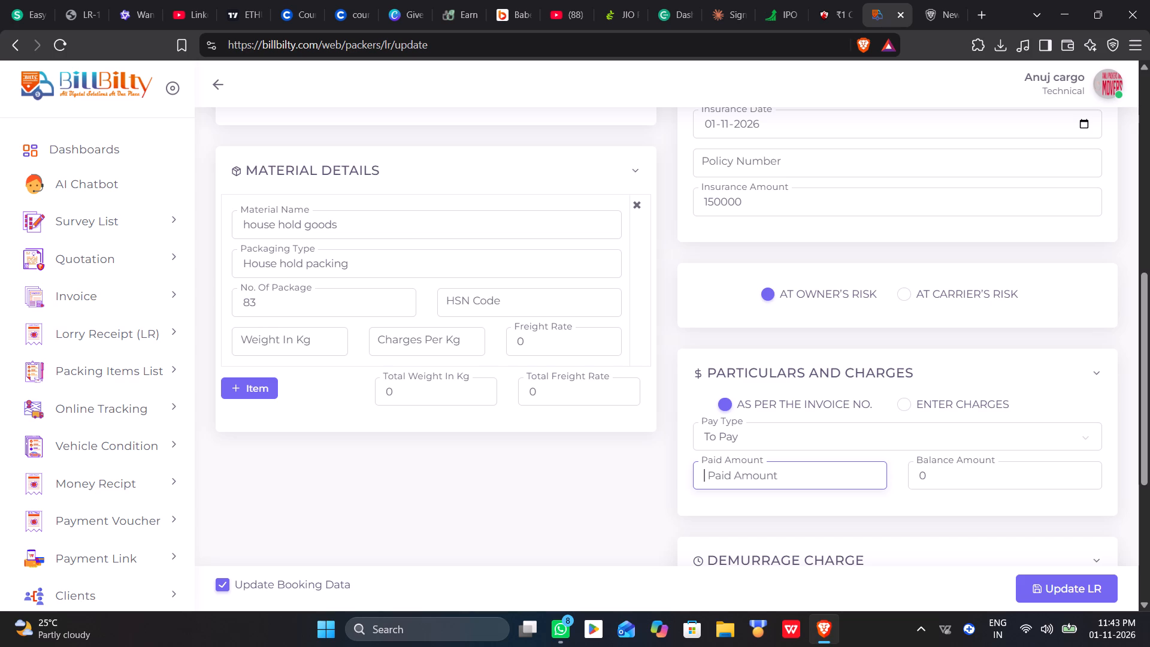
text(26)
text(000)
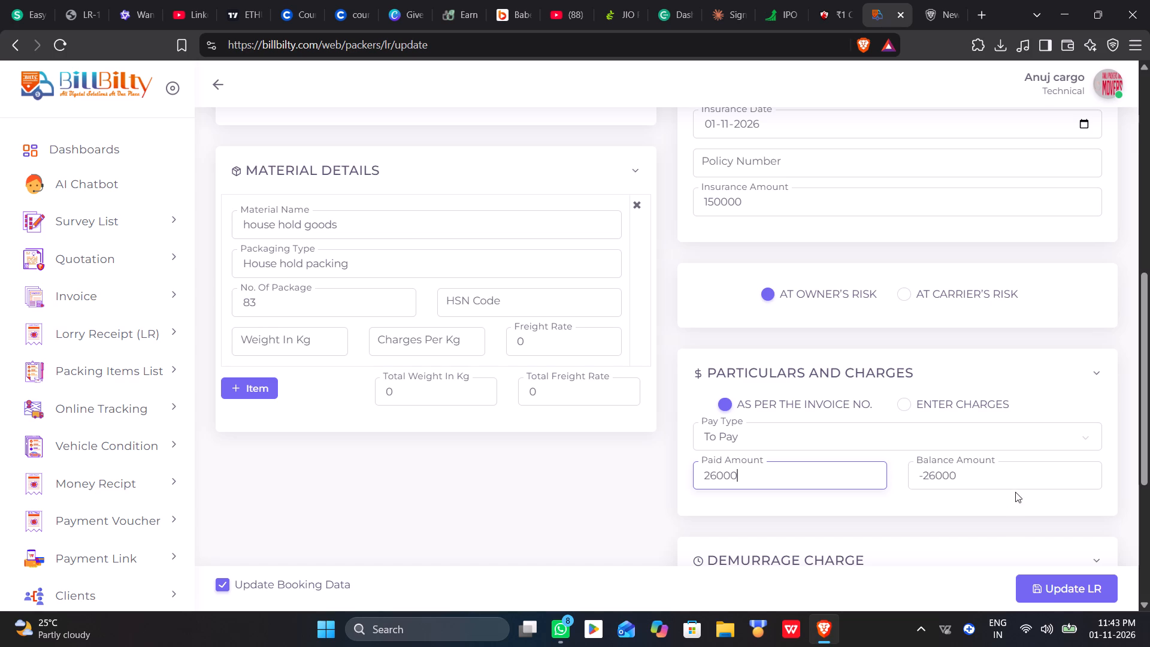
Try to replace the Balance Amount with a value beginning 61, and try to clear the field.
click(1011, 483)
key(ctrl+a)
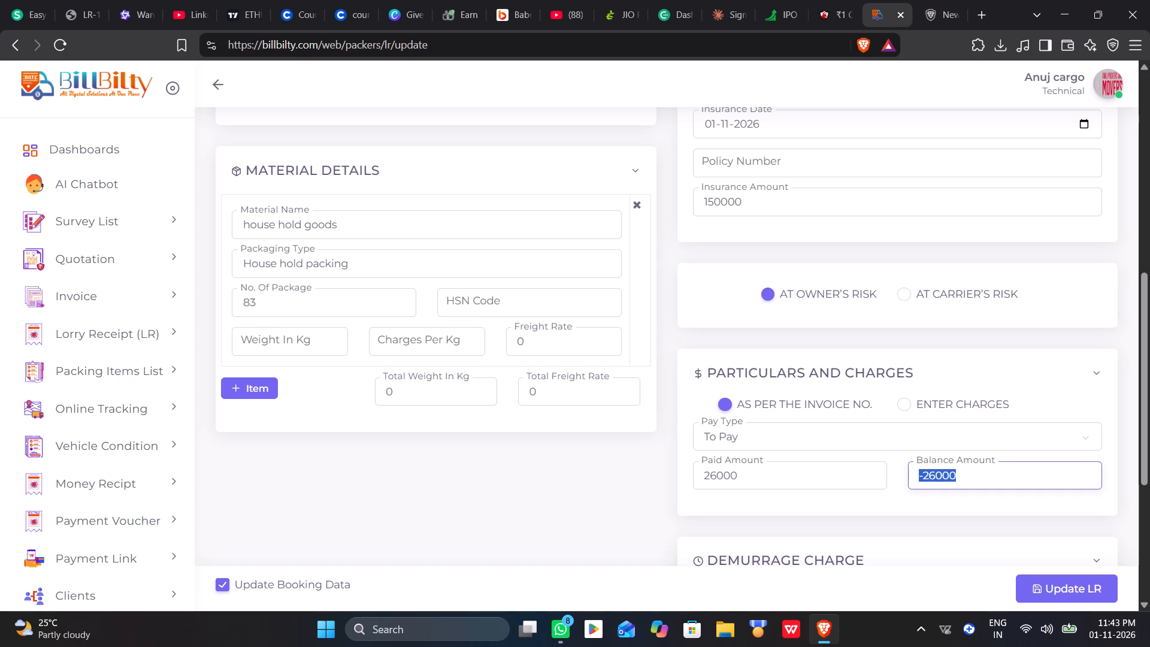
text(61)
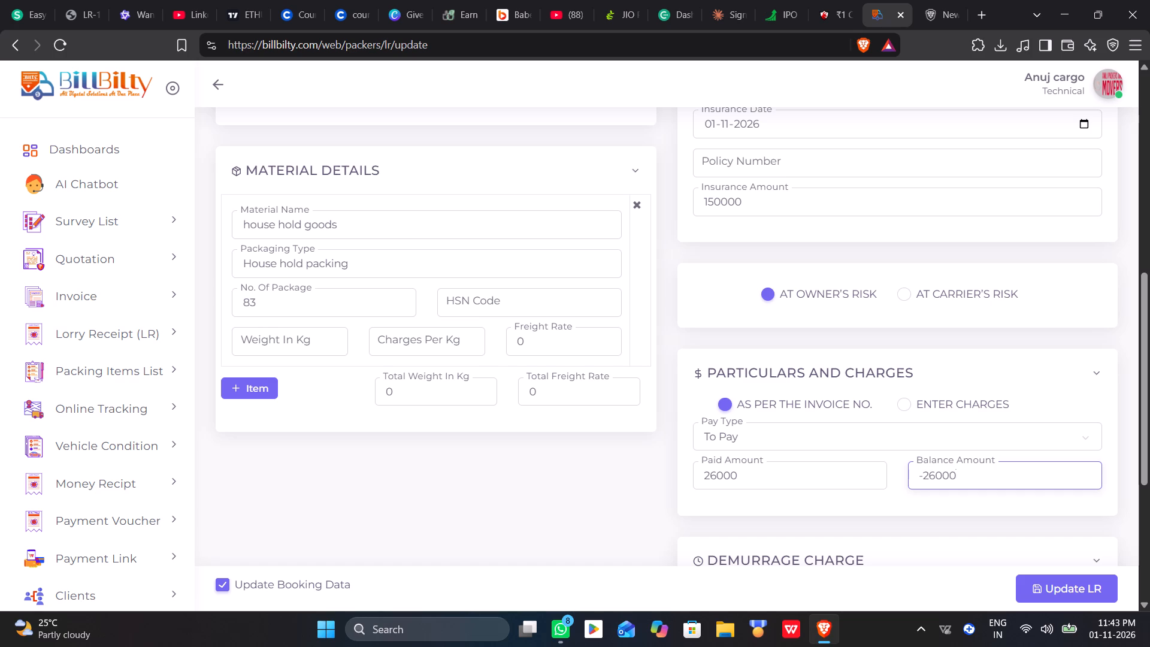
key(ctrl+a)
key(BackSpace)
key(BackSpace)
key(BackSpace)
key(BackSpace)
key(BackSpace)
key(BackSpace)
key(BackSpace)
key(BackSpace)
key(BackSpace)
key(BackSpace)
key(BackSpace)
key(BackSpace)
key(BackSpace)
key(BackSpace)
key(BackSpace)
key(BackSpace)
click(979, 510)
Clear the Invoice Number in the LR details.
scroll(815, 433, down, 1)
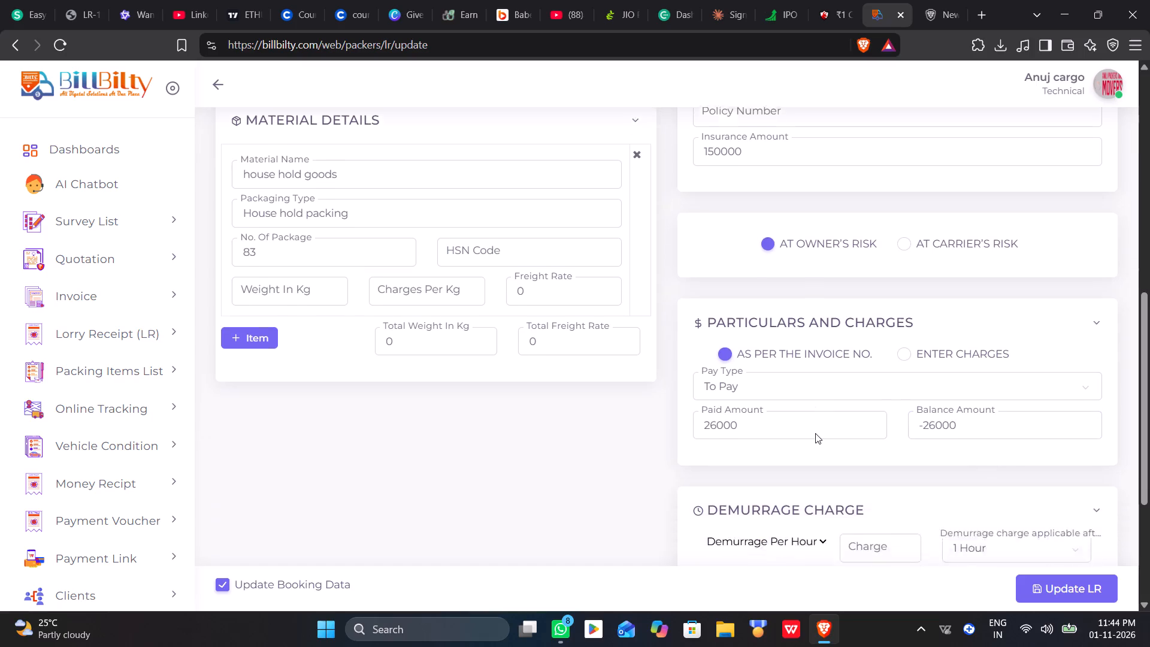
scroll(815, 433, down, 2)
scroll(815, 433, up, 3)
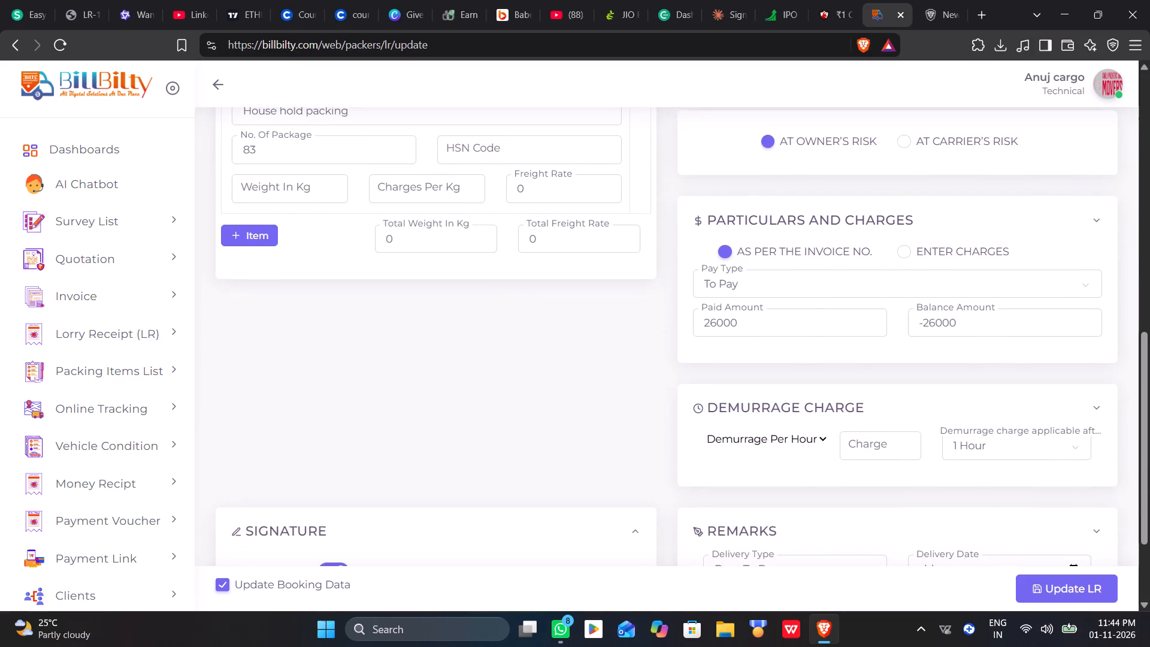
scroll(815, 433, up, 3)
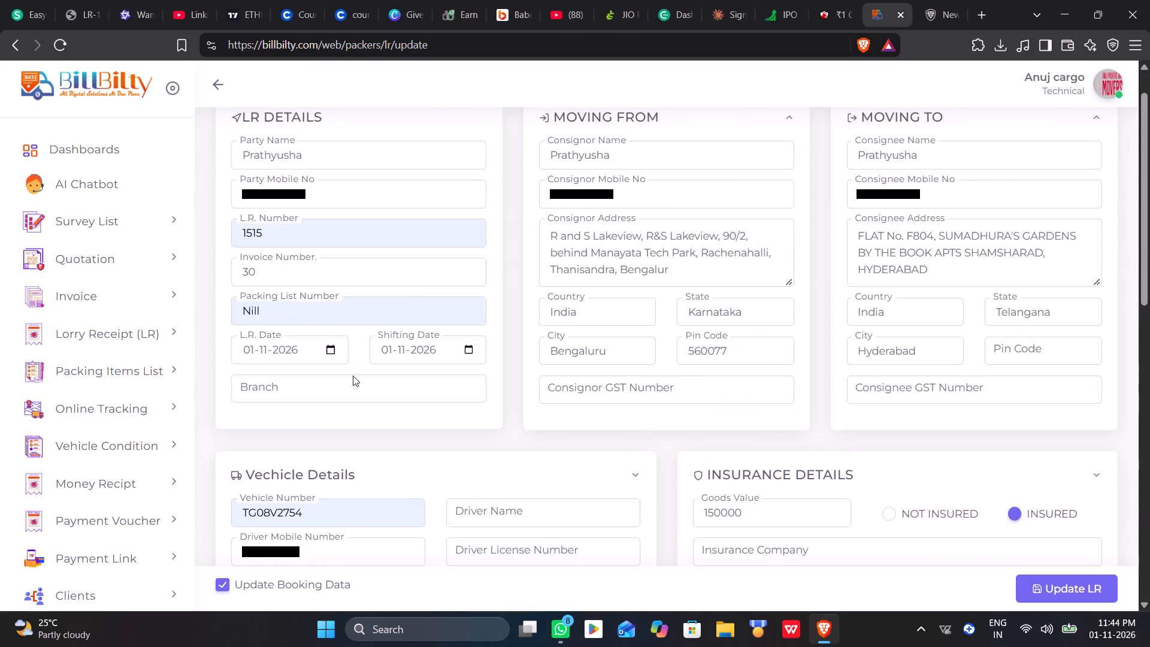
click(330, 328)
key(ctrl+a)
key(BackSpace)
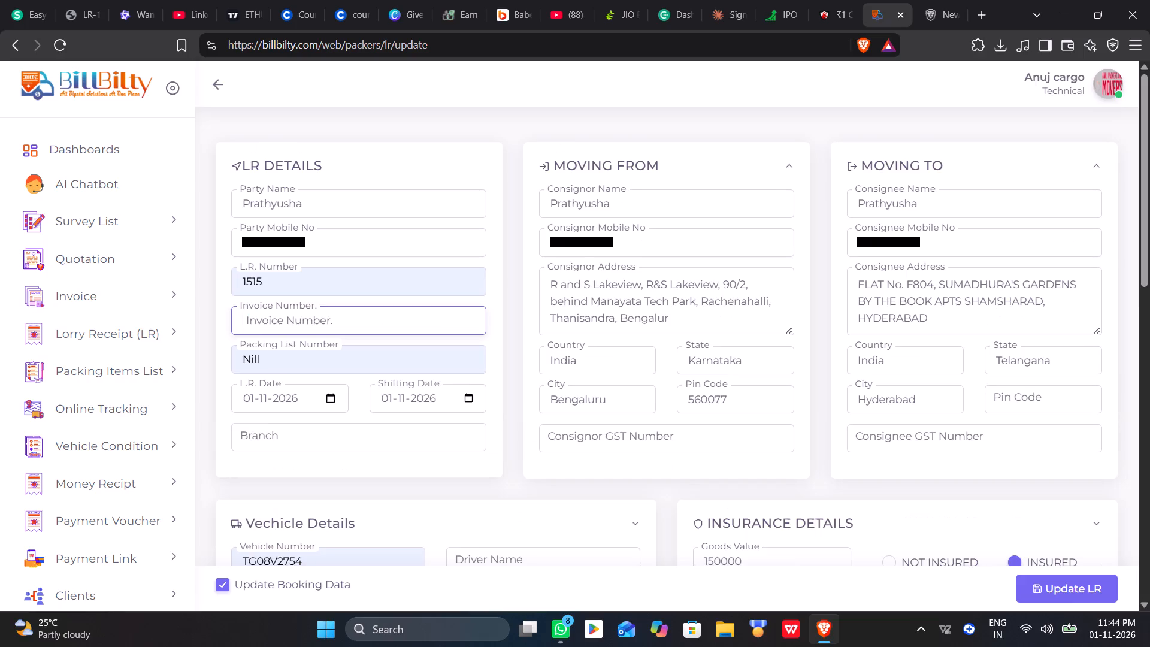
click(509, 122)
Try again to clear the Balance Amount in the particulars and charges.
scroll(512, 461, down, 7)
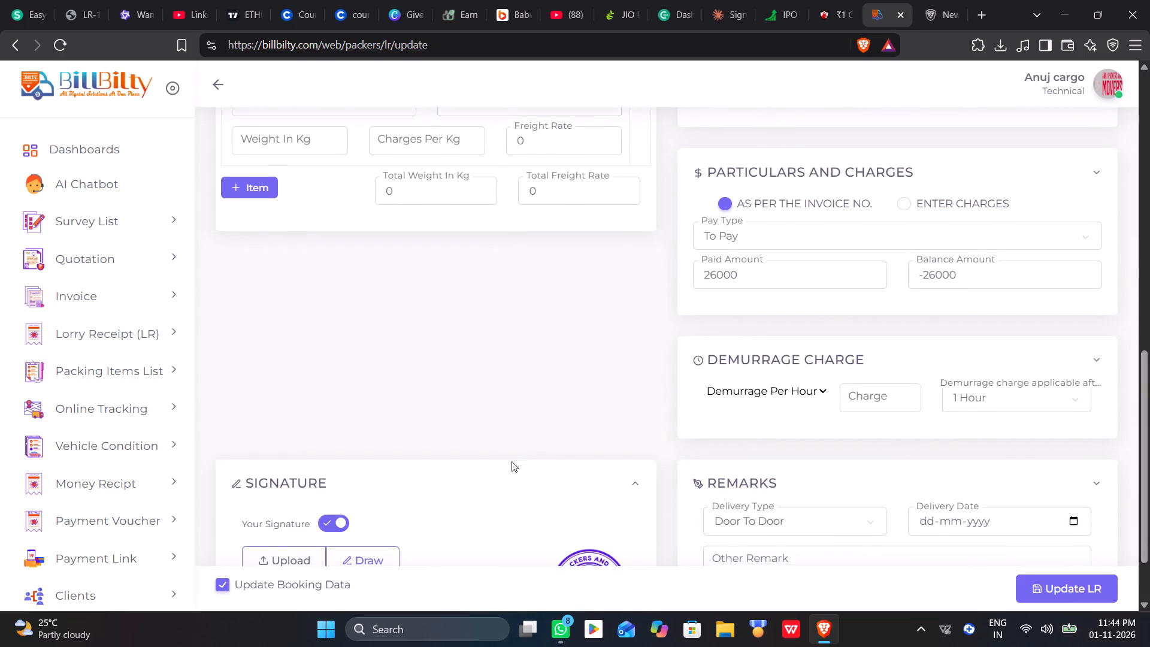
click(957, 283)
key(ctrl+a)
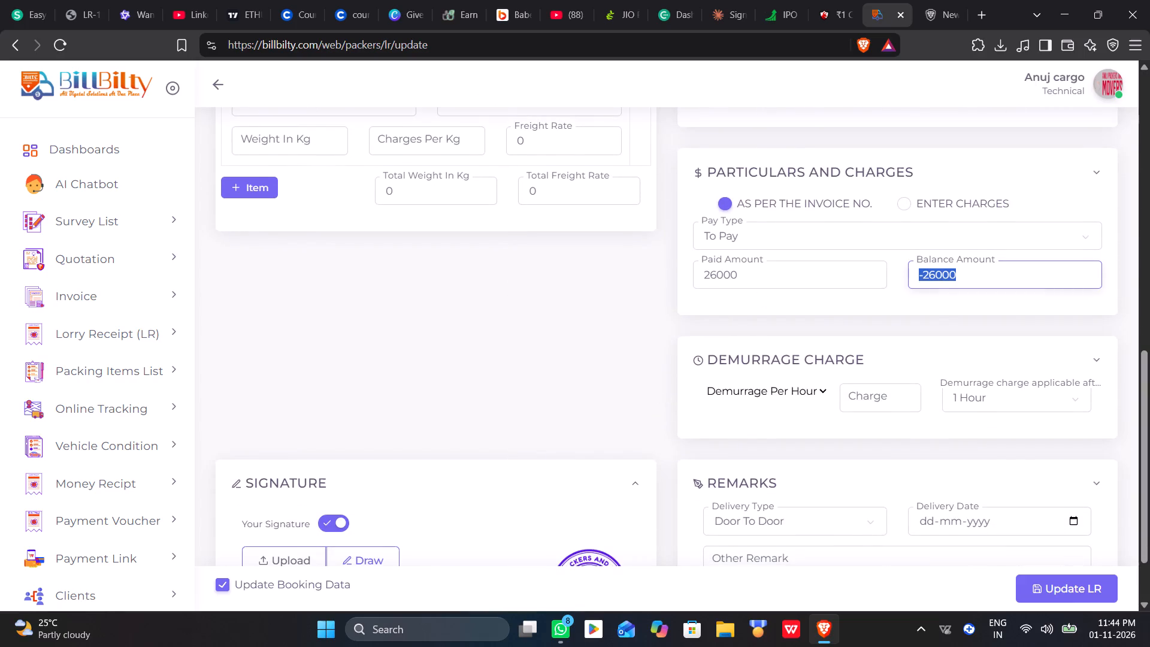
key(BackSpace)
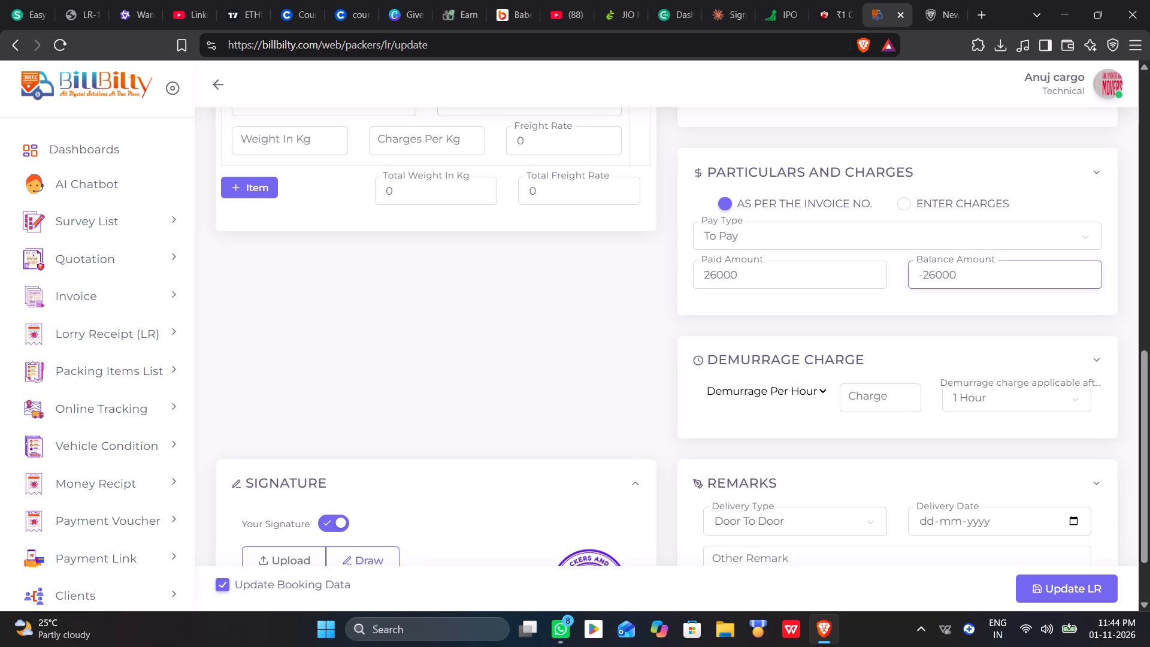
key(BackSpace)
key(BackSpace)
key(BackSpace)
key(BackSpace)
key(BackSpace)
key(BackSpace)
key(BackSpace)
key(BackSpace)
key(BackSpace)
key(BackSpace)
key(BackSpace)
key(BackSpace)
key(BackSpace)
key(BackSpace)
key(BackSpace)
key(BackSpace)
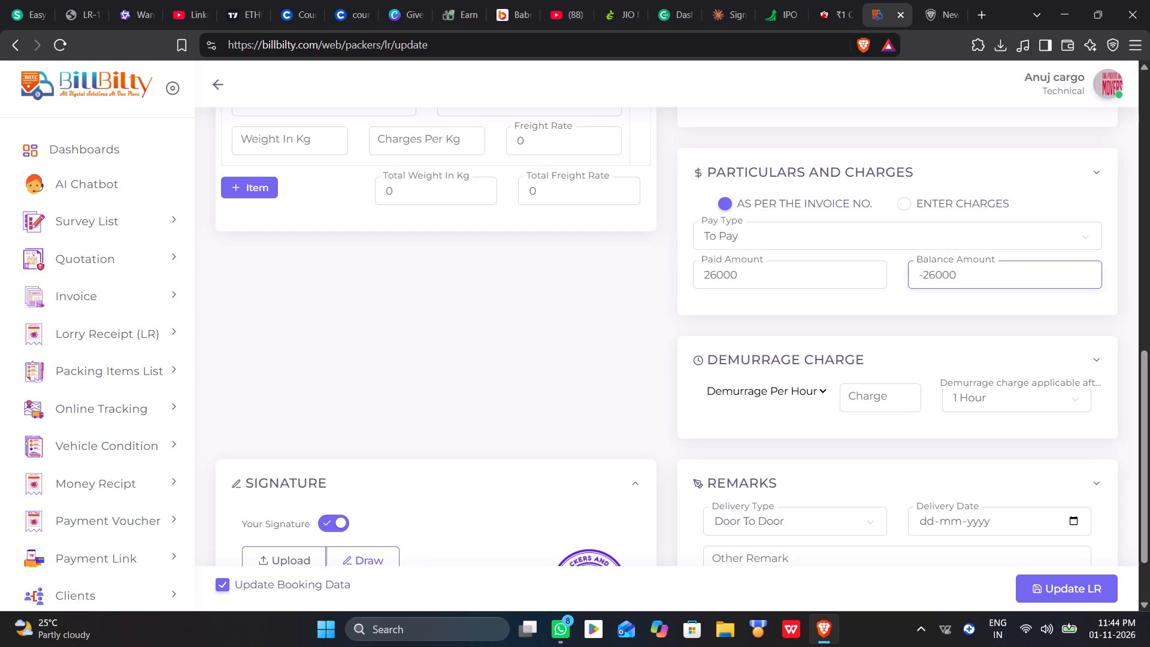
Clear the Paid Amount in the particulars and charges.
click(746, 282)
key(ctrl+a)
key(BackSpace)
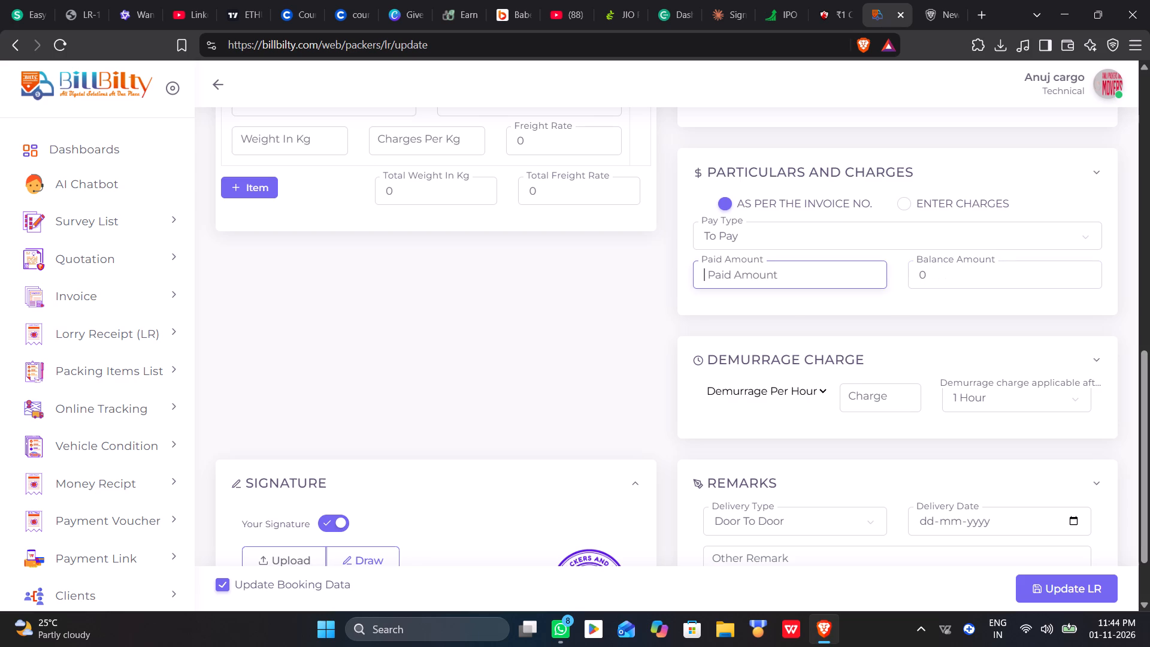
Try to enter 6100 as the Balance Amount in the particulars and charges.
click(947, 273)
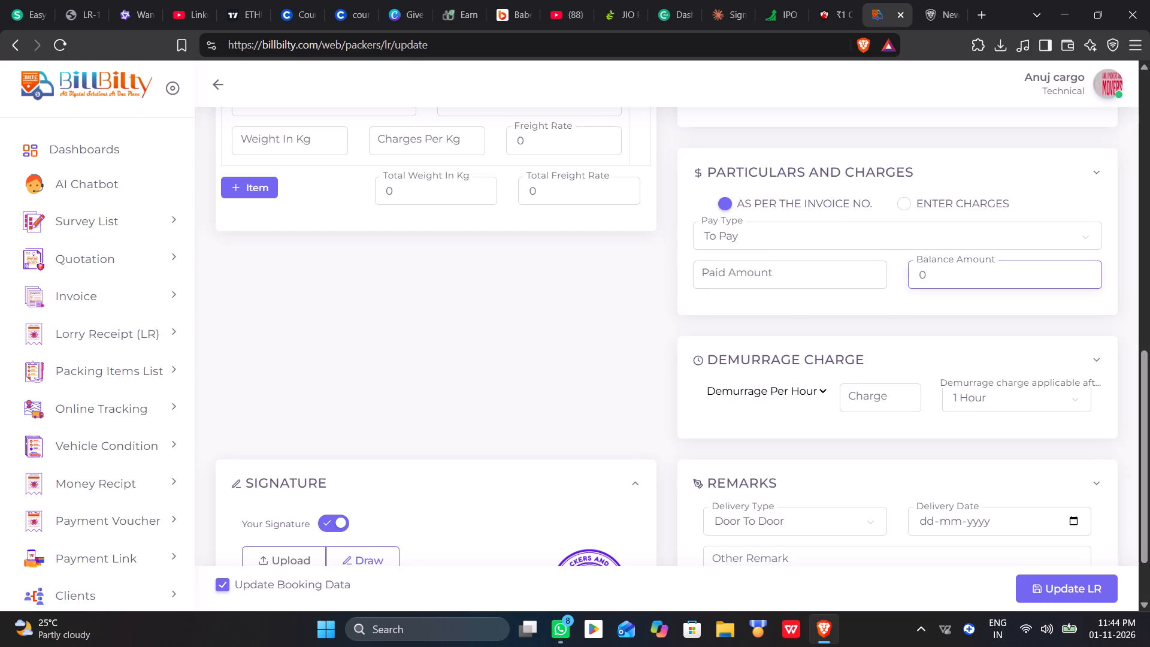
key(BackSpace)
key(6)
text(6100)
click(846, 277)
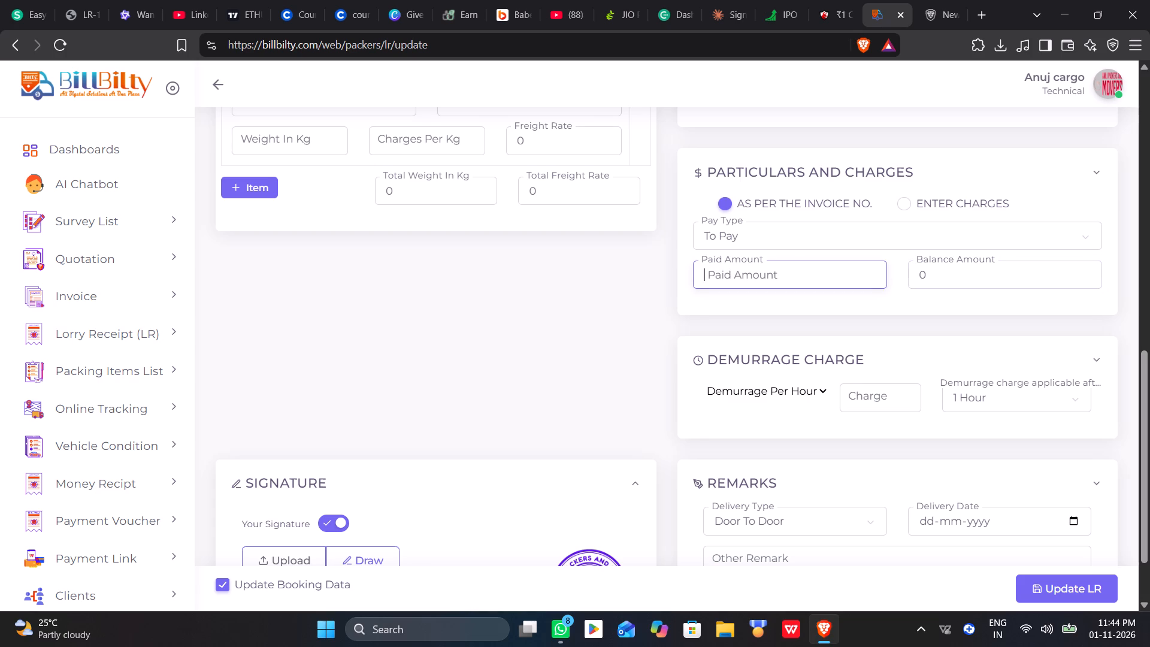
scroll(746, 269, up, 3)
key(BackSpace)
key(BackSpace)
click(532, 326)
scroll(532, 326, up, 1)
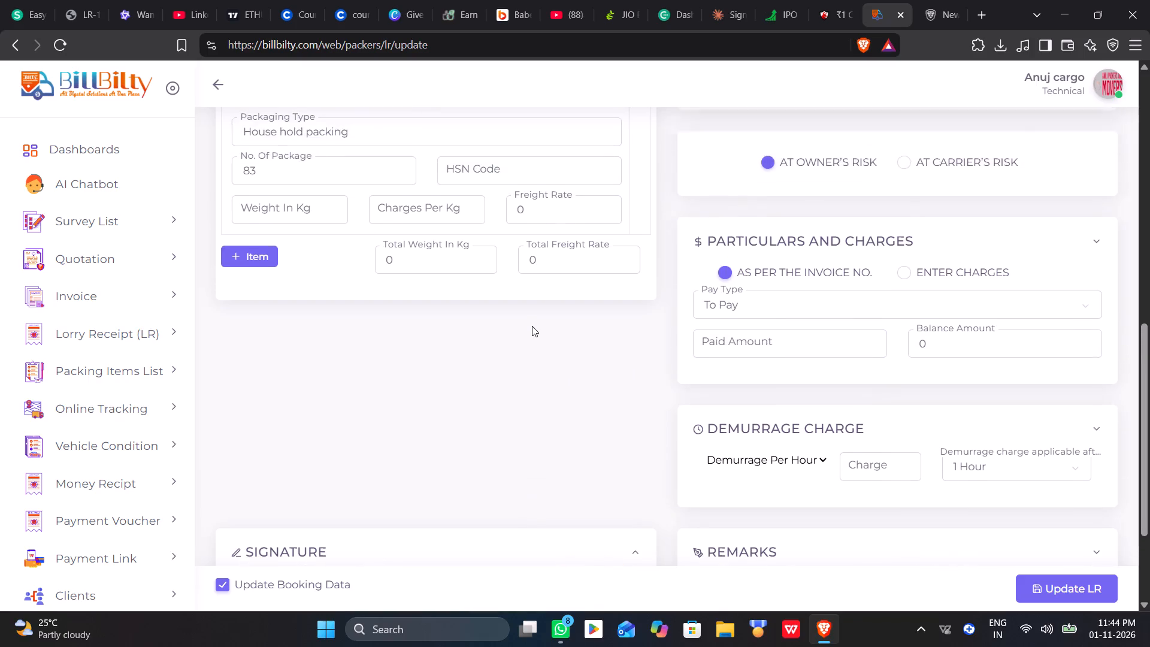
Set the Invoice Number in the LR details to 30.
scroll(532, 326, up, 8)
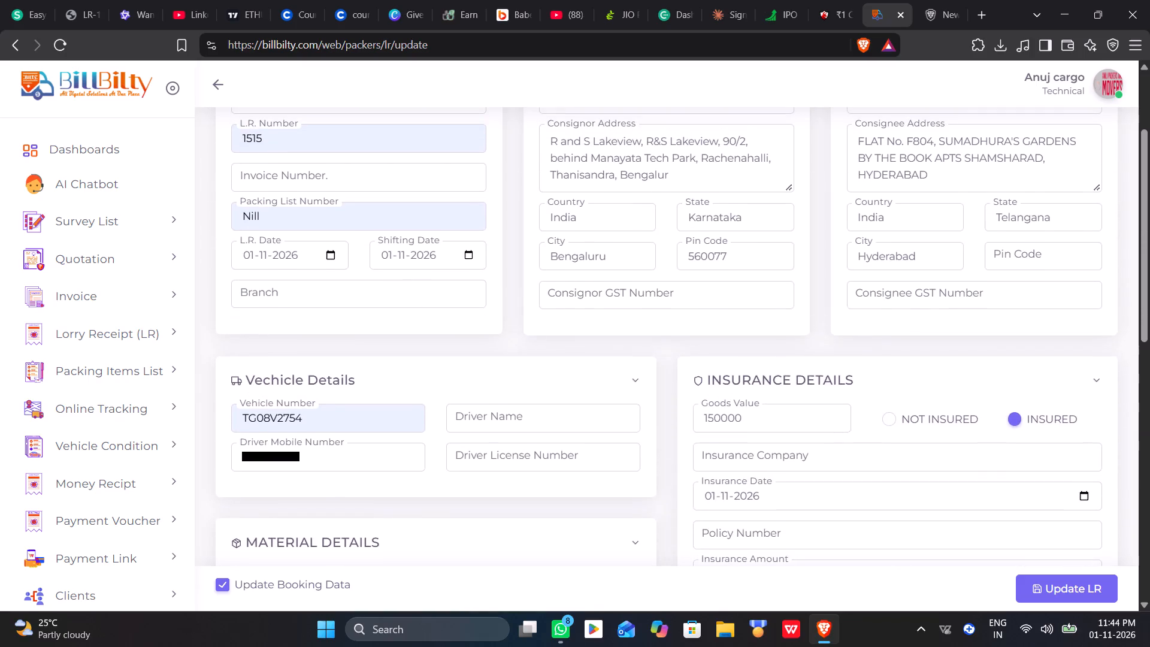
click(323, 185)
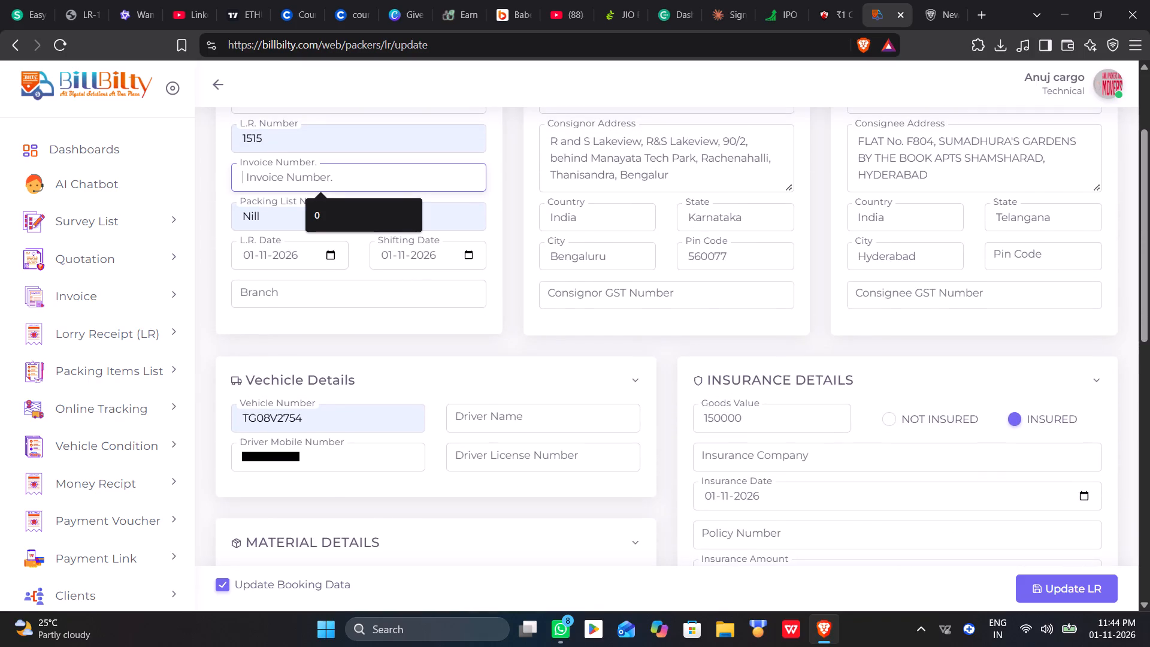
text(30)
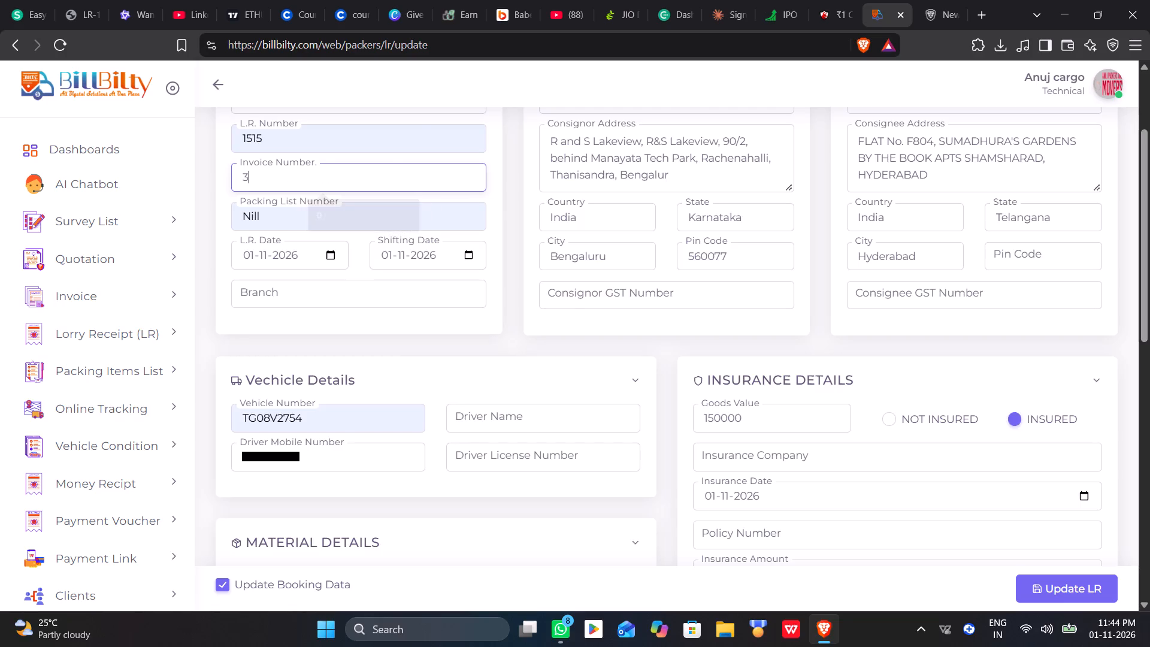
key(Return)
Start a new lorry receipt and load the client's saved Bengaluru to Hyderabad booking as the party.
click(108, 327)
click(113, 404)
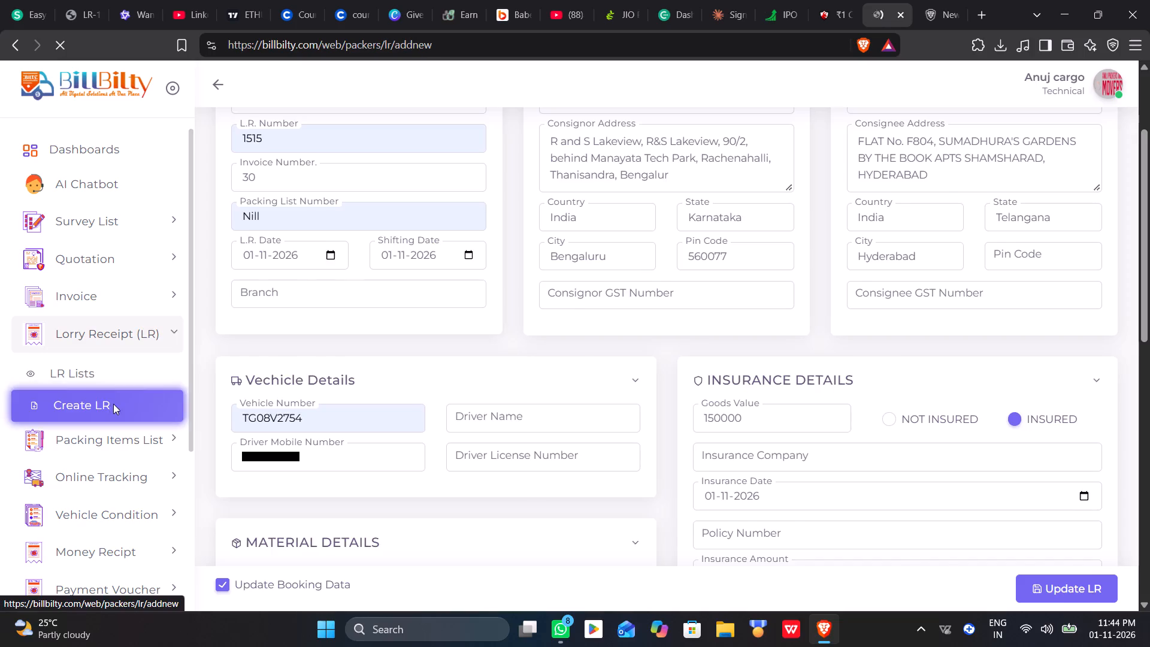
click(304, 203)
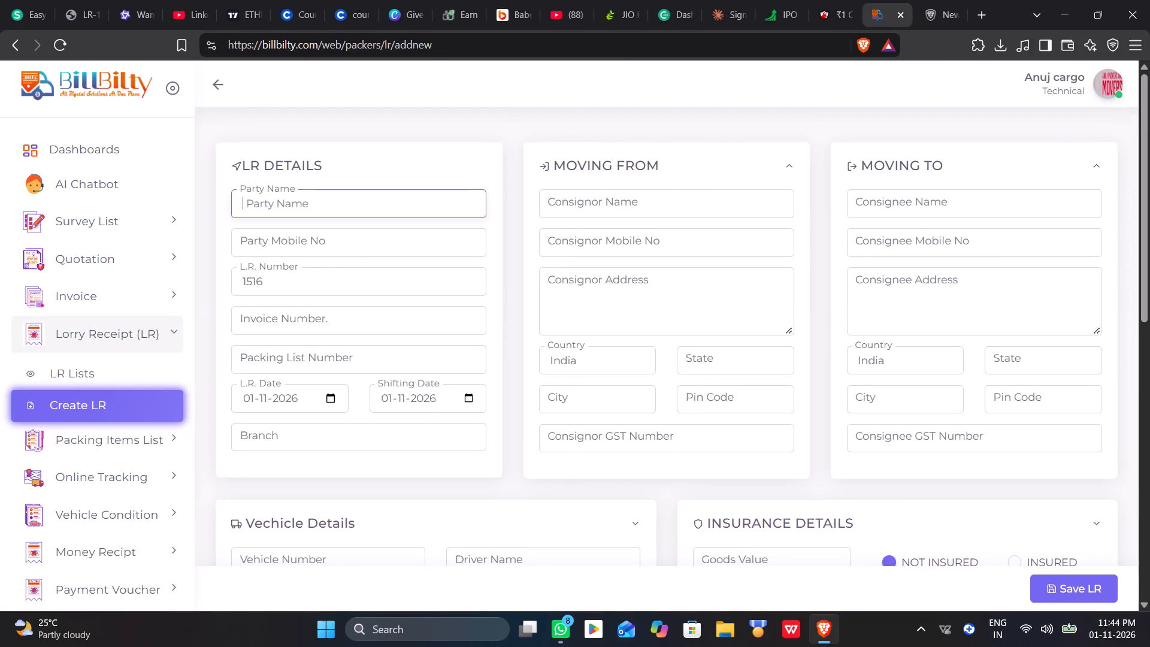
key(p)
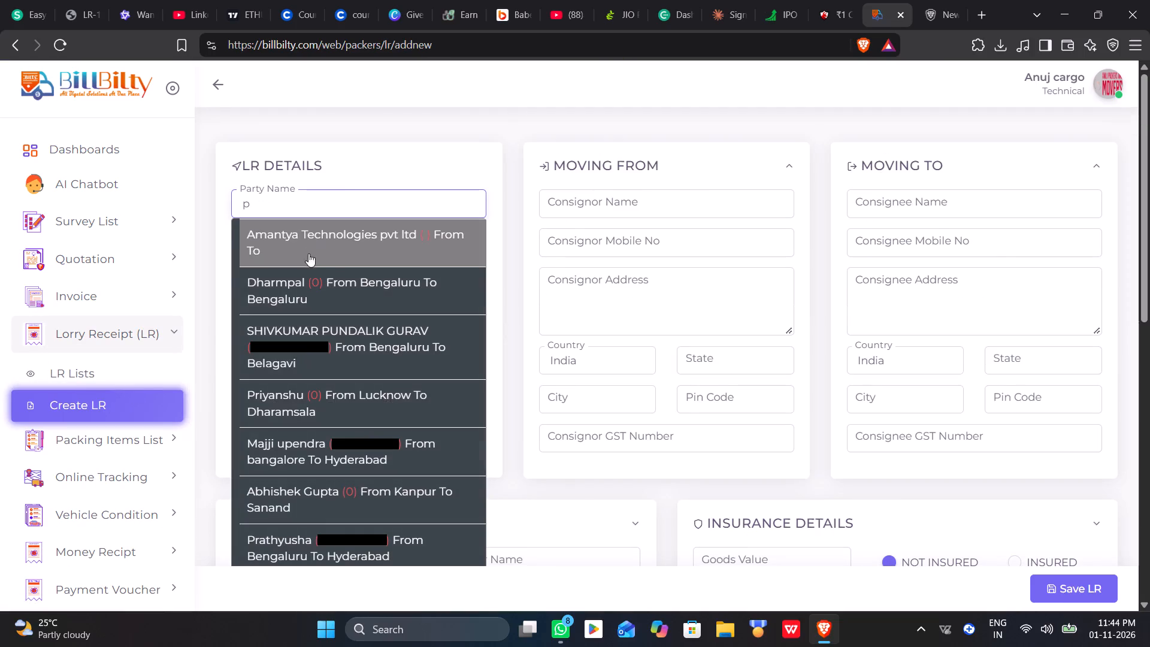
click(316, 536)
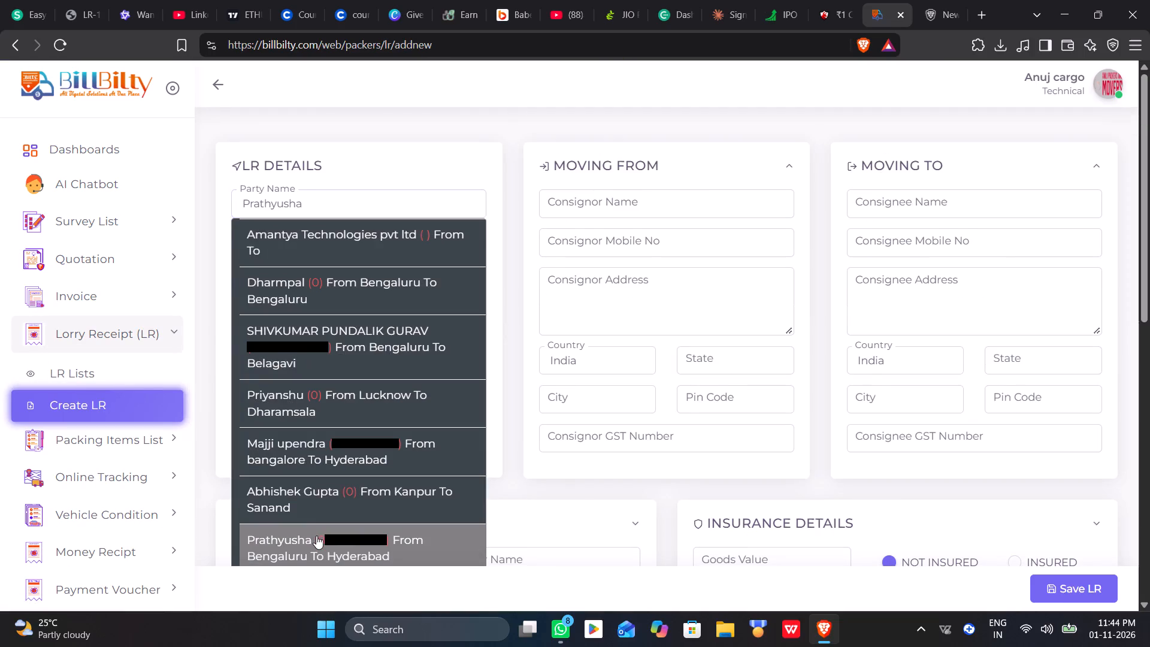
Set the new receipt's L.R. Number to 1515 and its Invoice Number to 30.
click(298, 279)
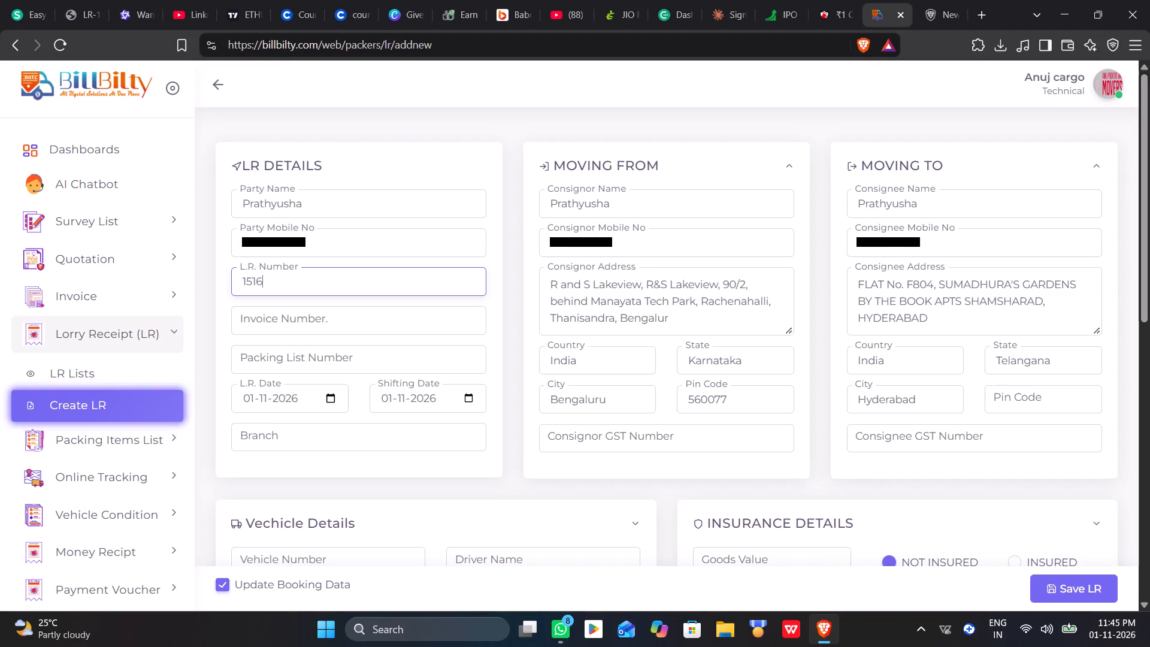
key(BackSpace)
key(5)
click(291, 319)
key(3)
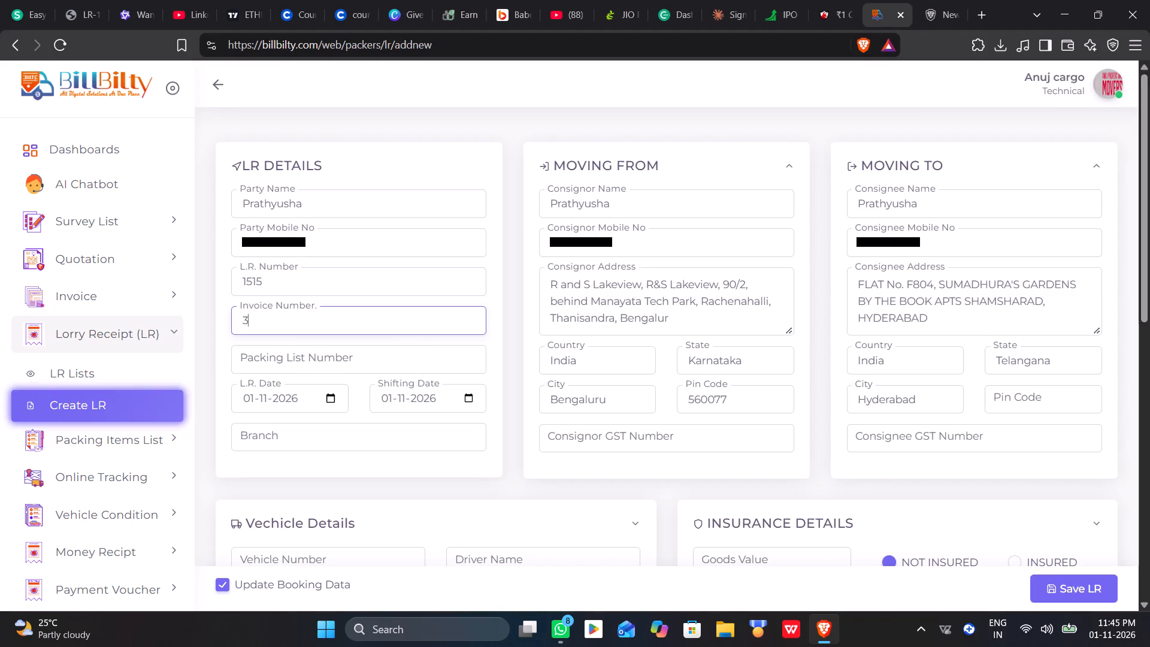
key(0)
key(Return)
Copy invoice number #30 of the Bengaluru to Hyderabad move from the invoice list.
click(81, 282)
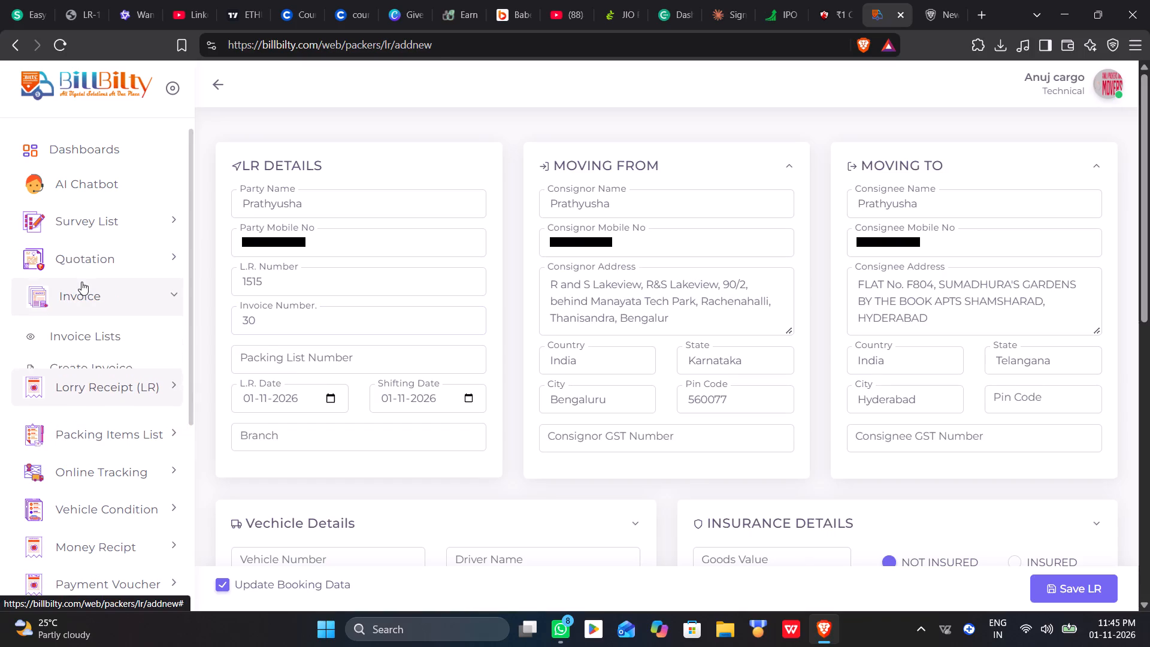
click(105, 340)
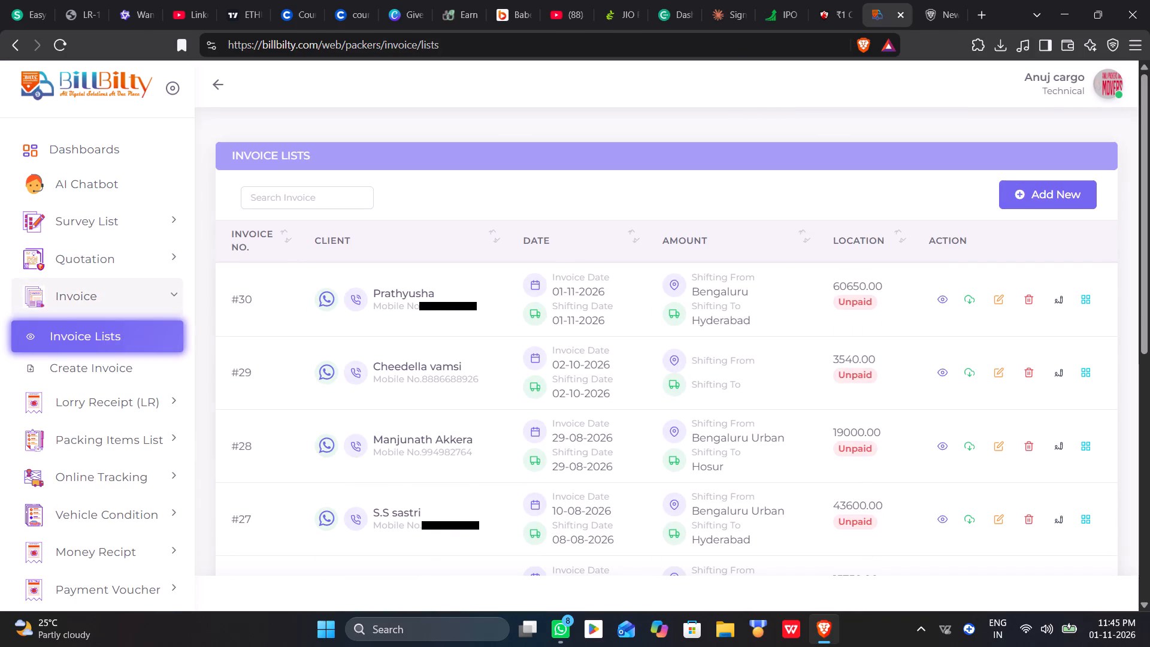
drag(249, 300, 220, 306)
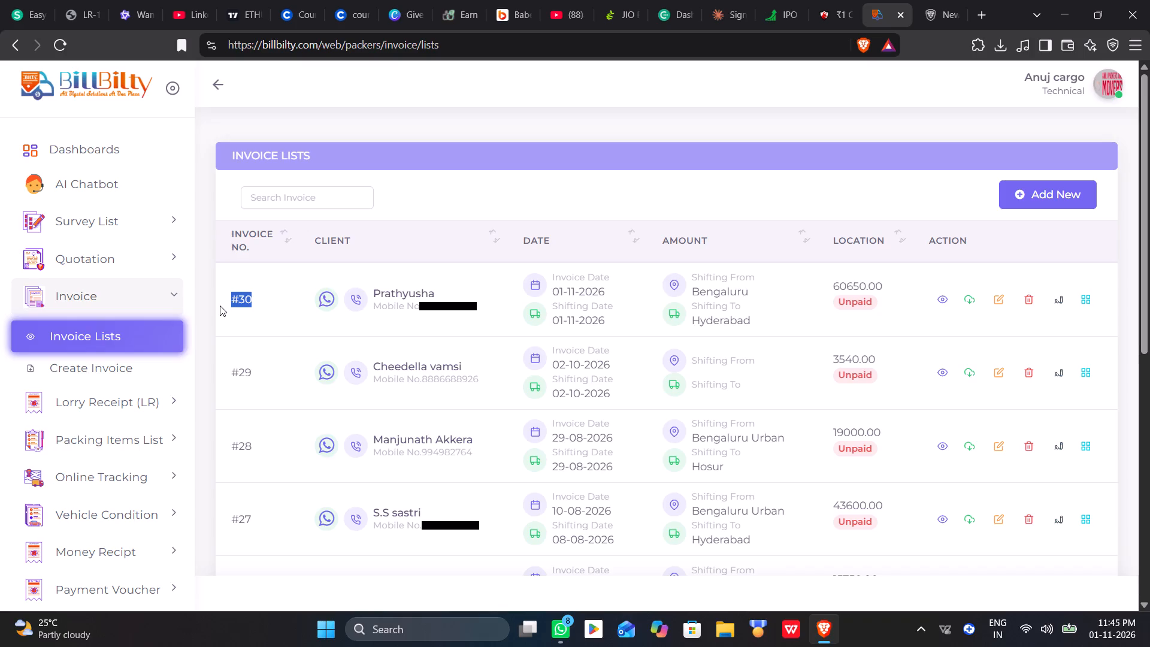
key(ctrl+c)
Open lorry receipt 1515 of the Bengaluru to Hyderabad move dated 01-11-2026 for editing from the LR list.
click(114, 359)
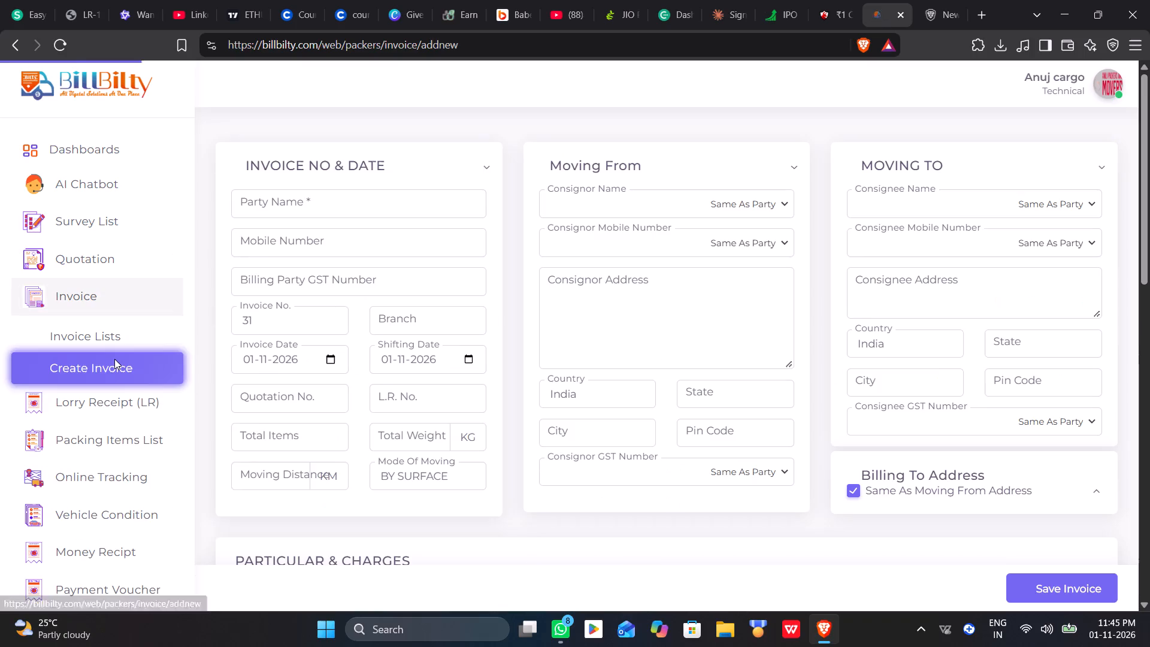
click(126, 395)
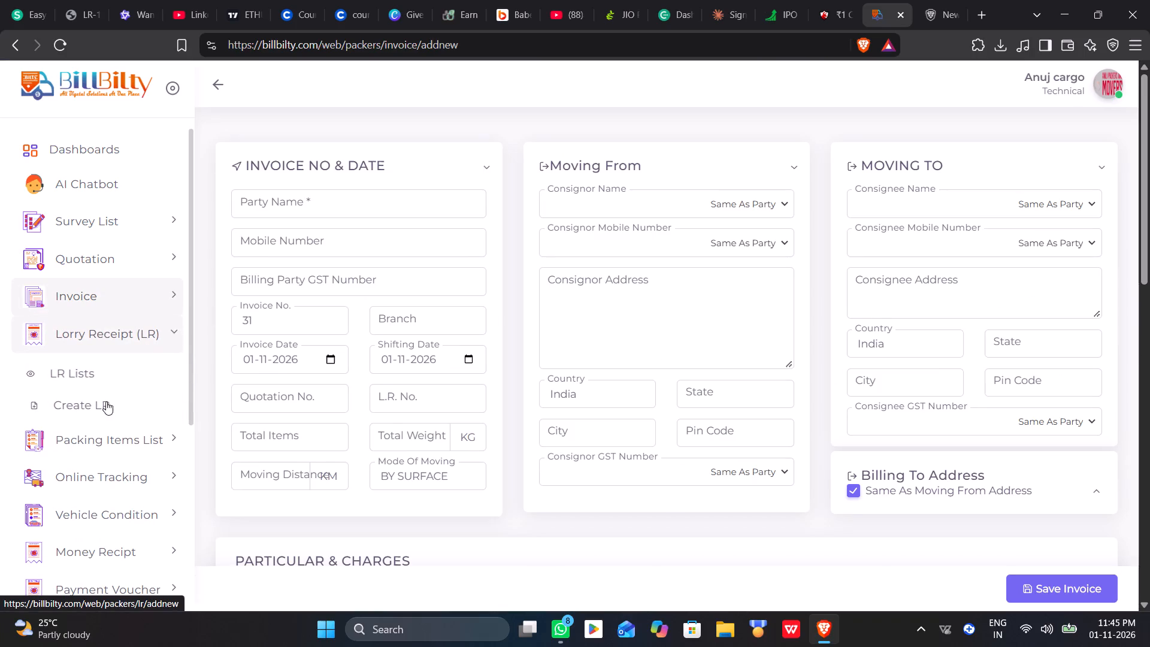
click(100, 379)
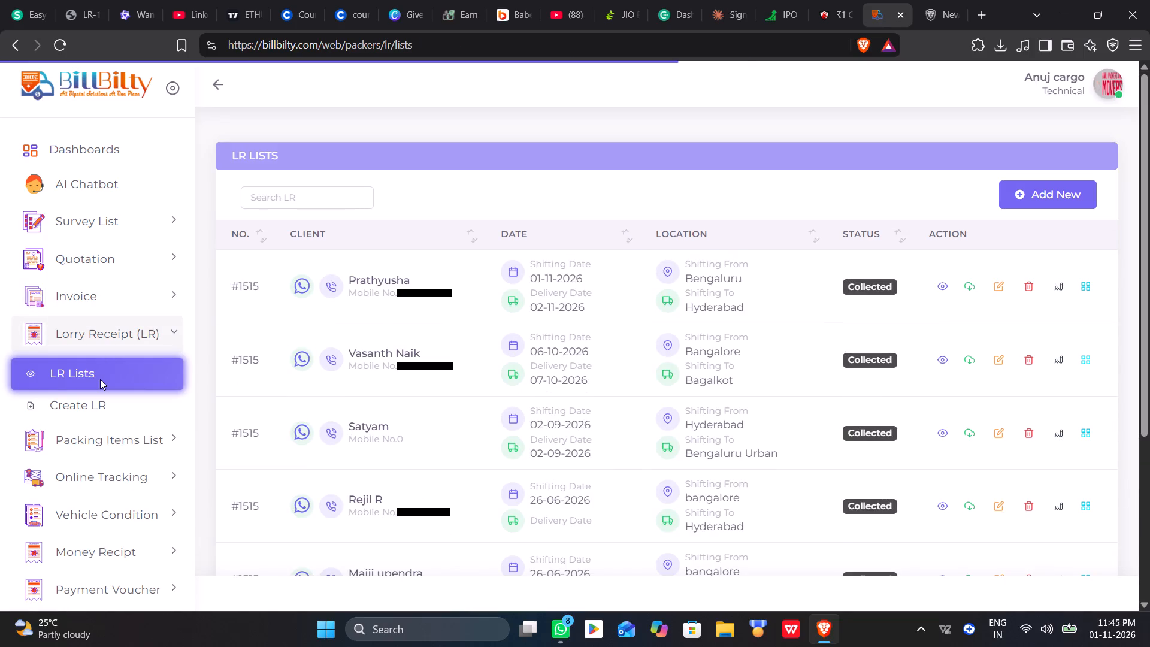
click(1004, 288)
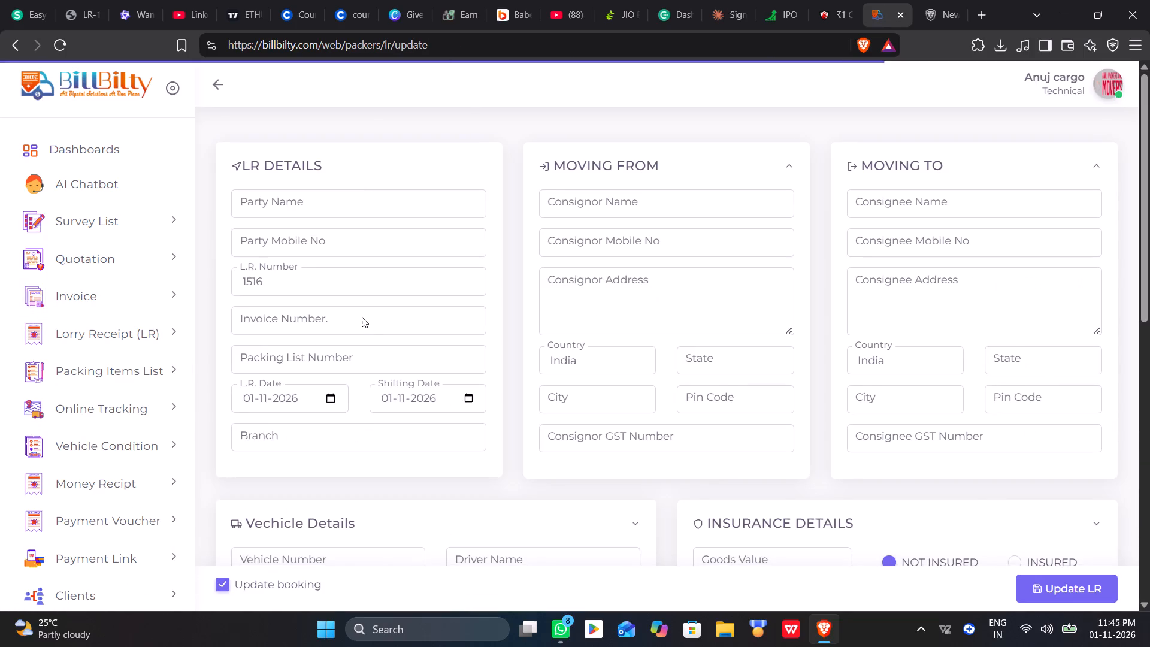
Paste #30 as the Invoice Number in the LR details.
click(362, 318)
key(ctrl+v)
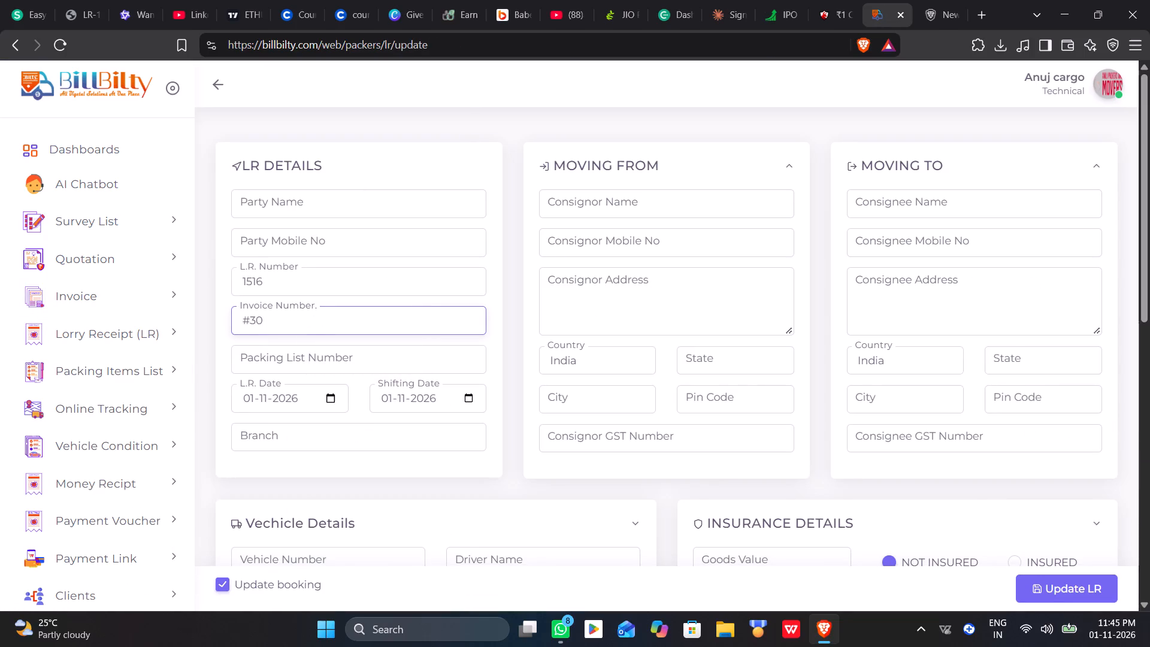
key(BackSpace)
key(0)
key(Return)
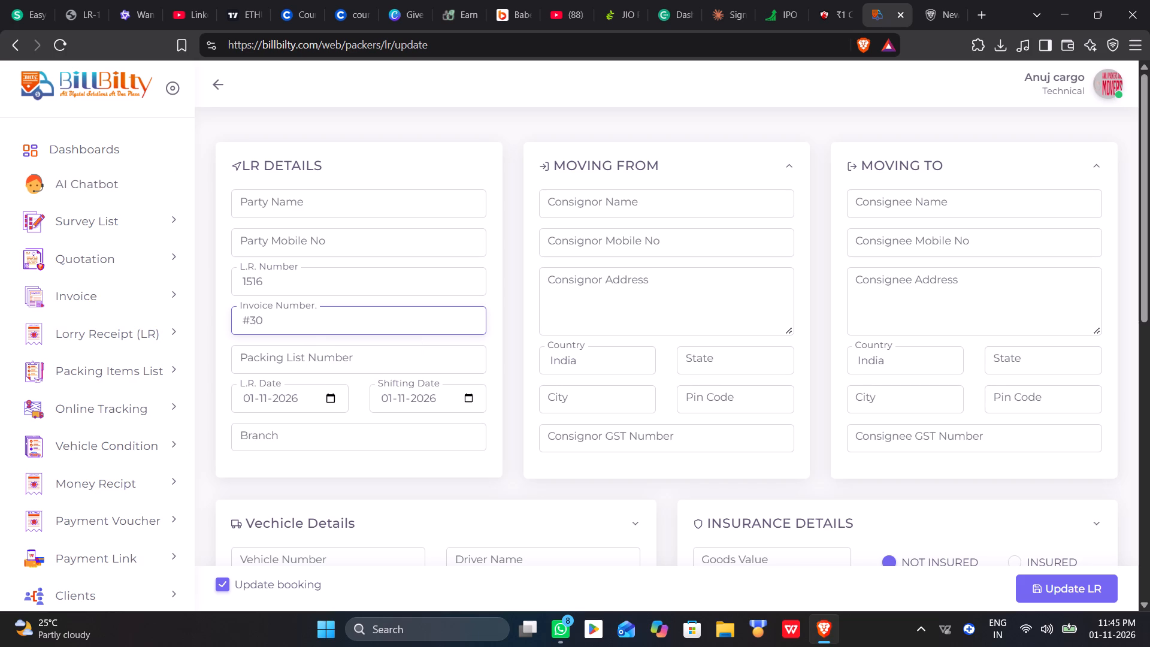
Set the L.R. Number in the LR details to 1515.
click(262, 202)
click(276, 285)
key(BackSpace)
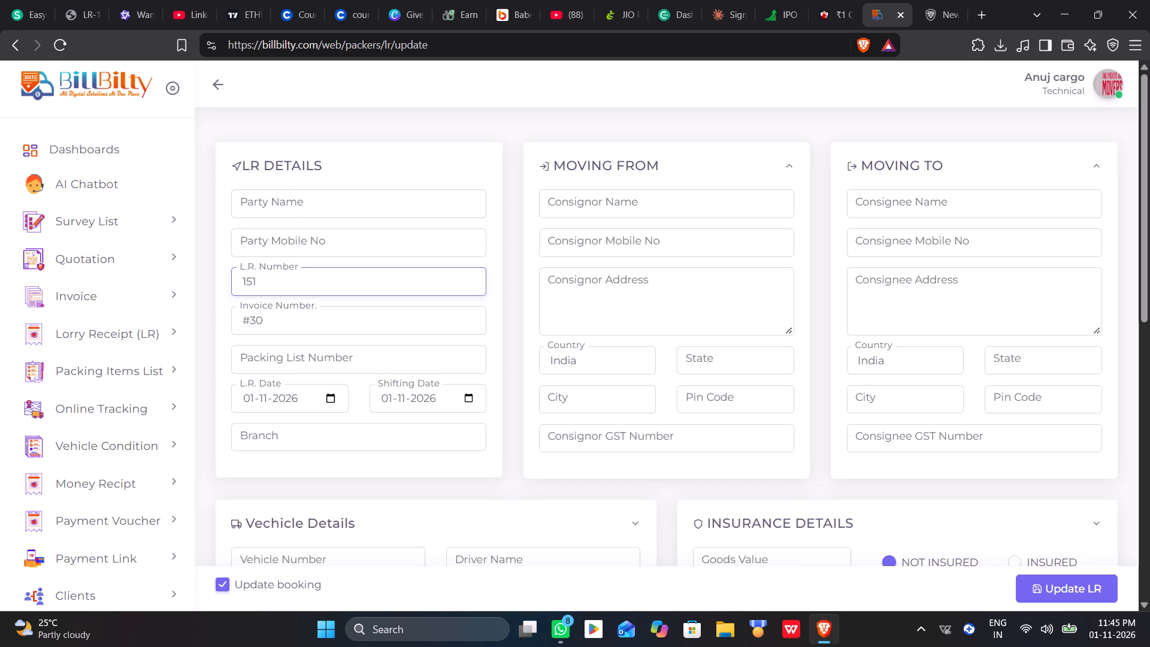
click(333, 300)
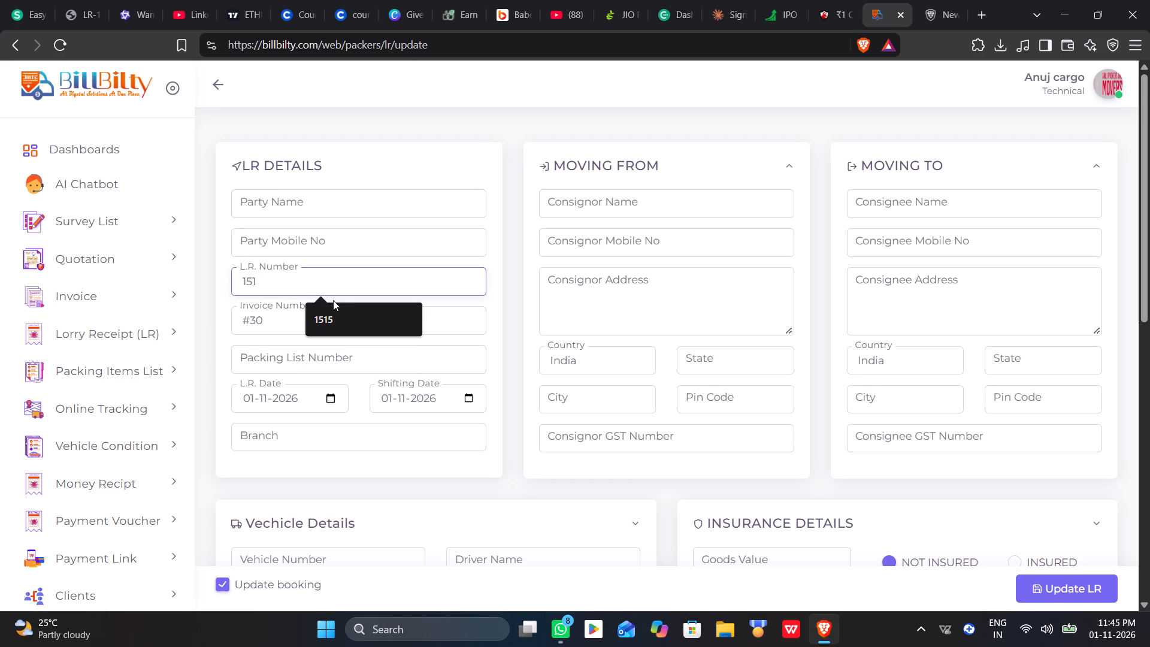
click(335, 311)
Fill the party and moving details from the client's saved Bengaluru to Hyderabad booking.
click(302, 195)
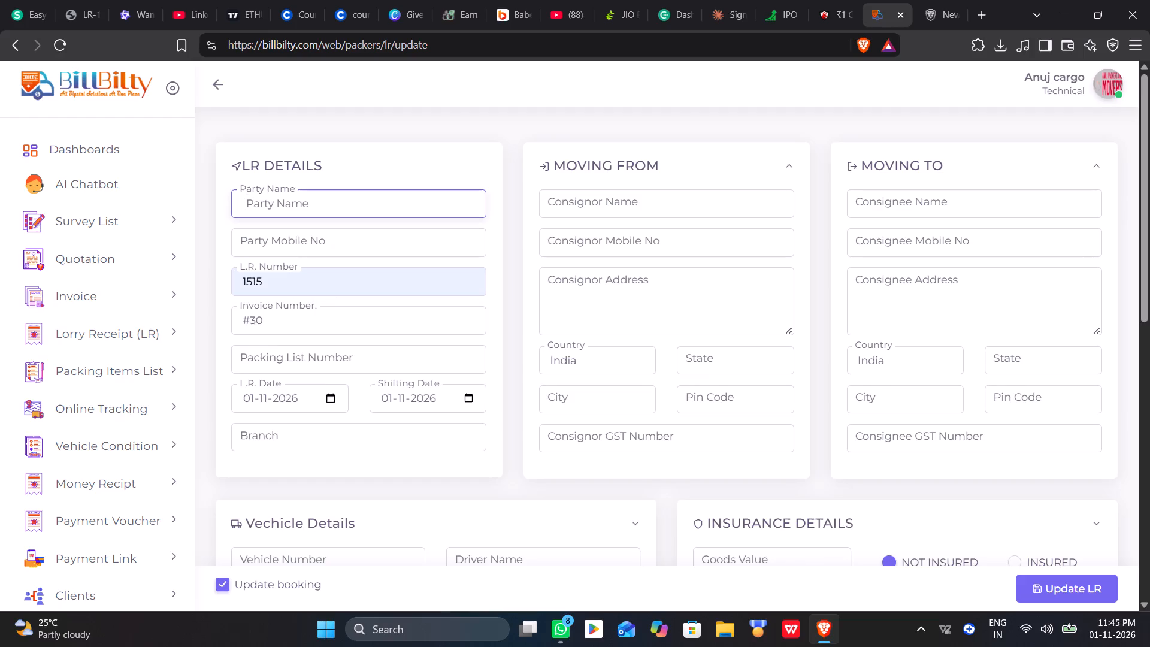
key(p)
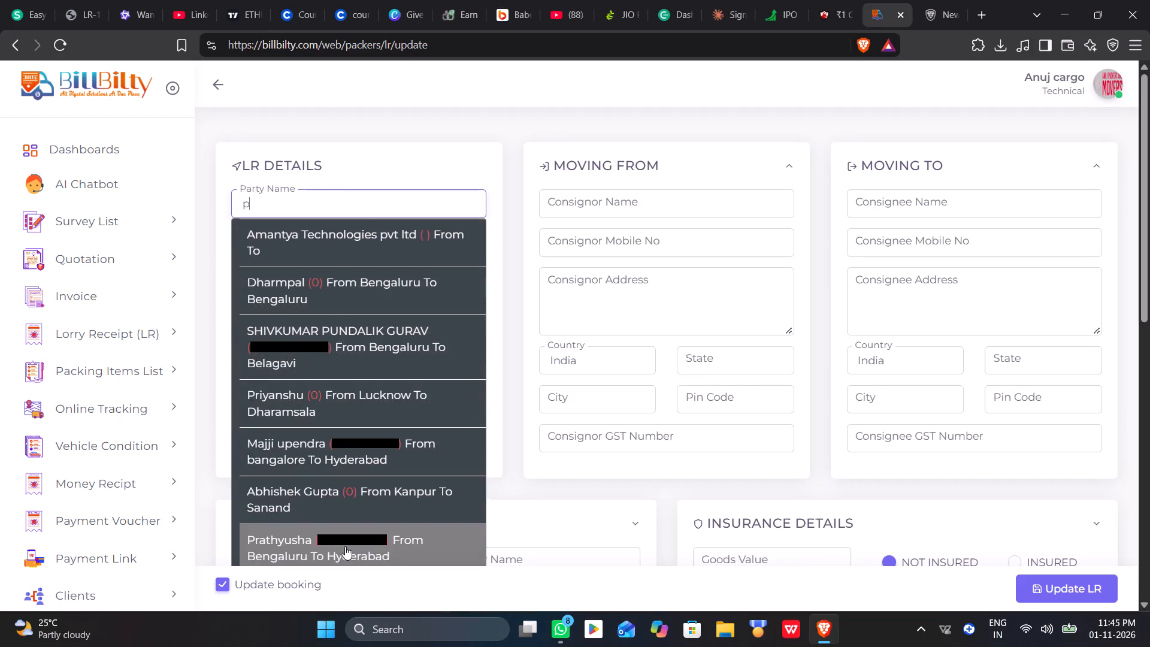
click(344, 548)
Set the Pay Type in the particulars and charges to To Pay.
scroll(433, 350, down, 2)
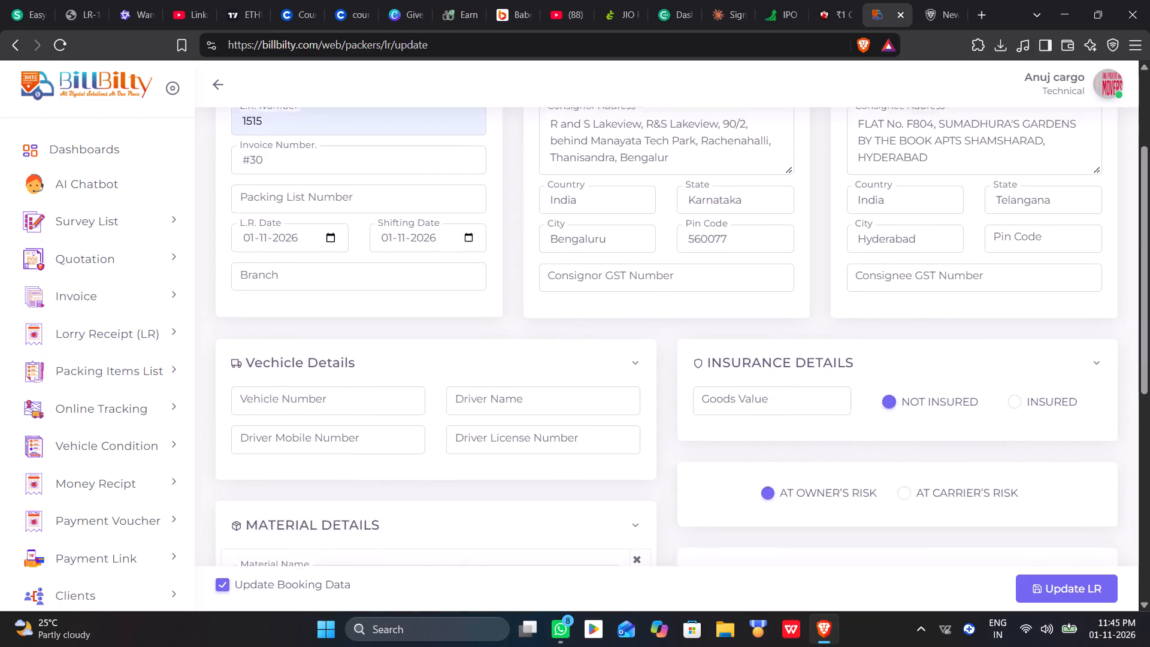
scroll(433, 350, down, 3)
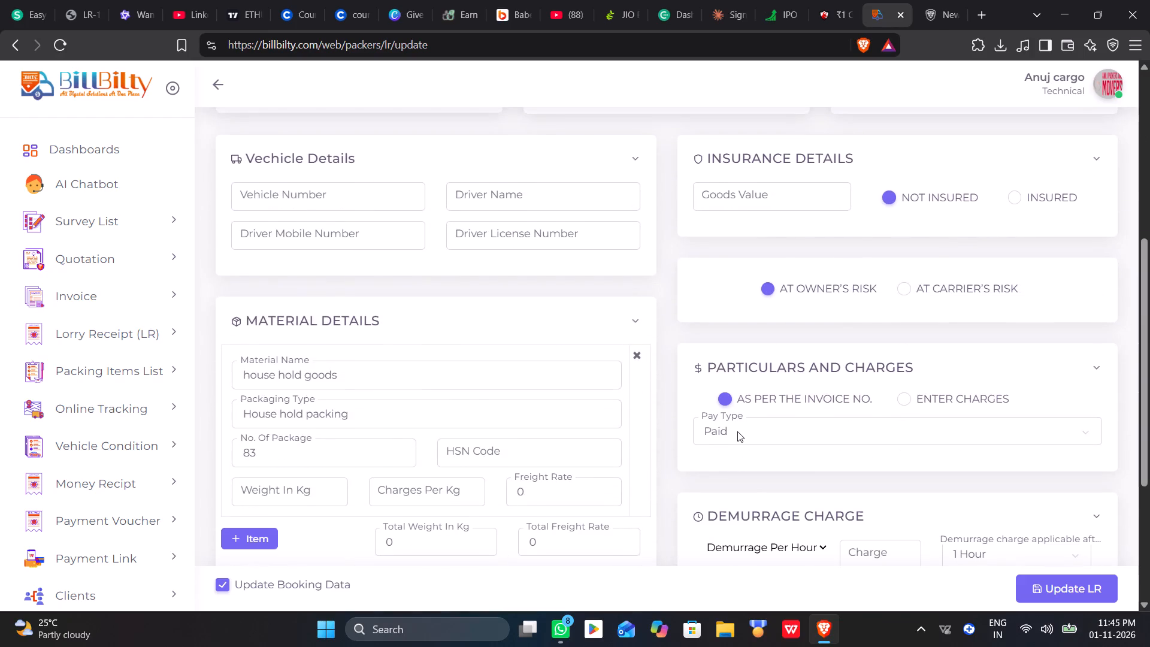
click(737, 431)
click(722, 473)
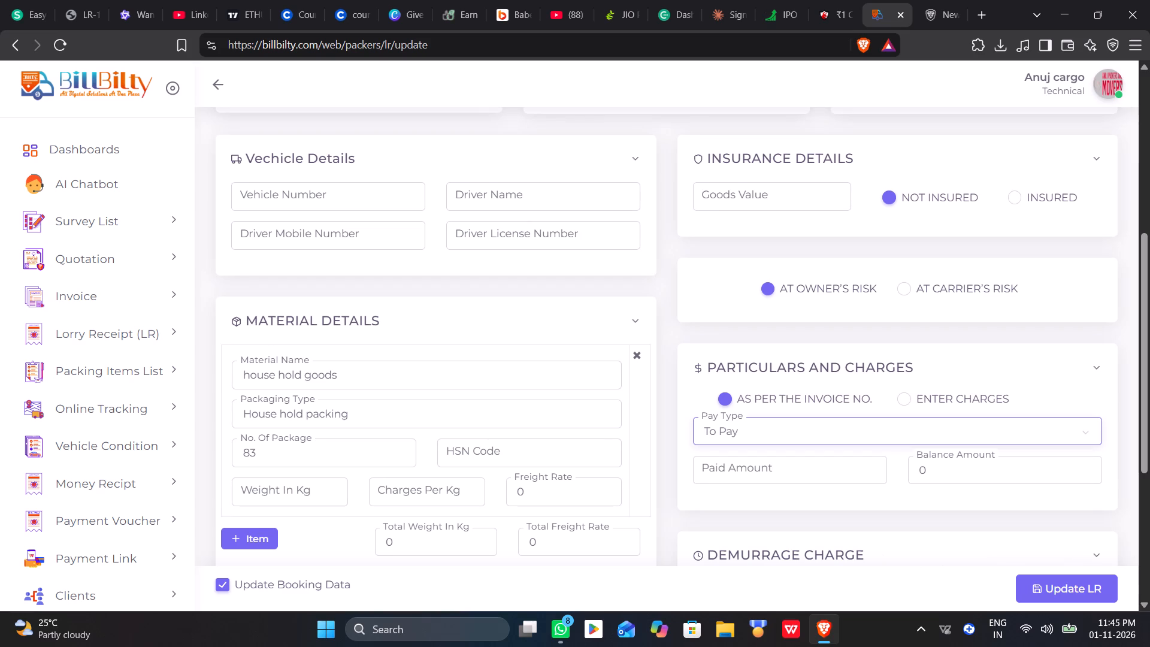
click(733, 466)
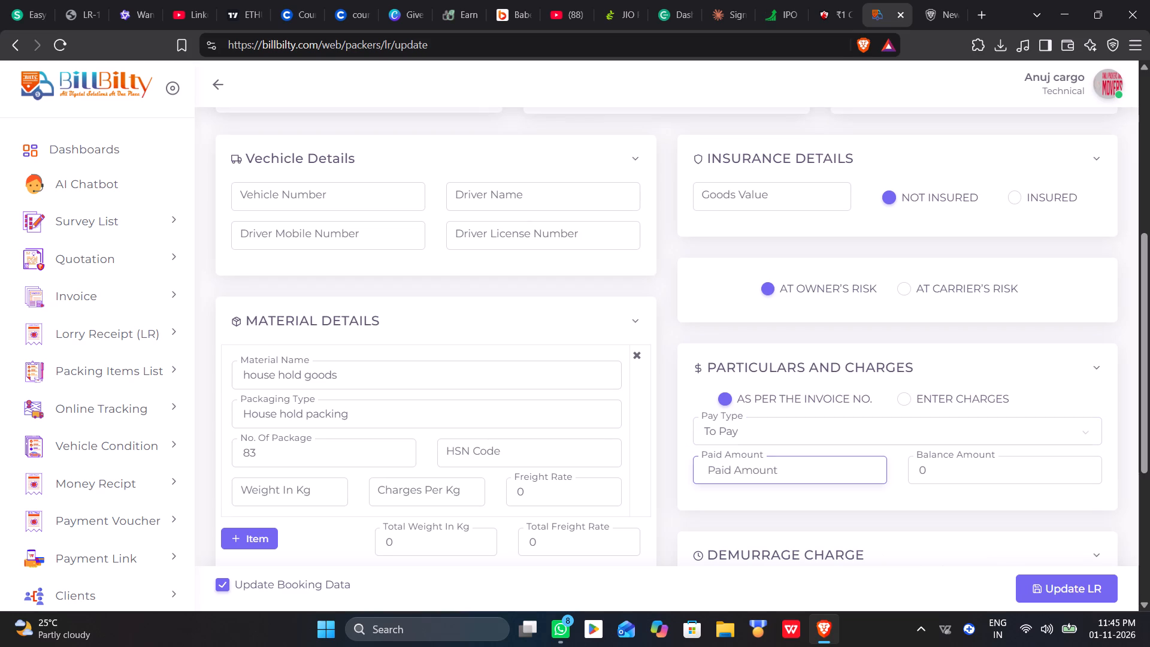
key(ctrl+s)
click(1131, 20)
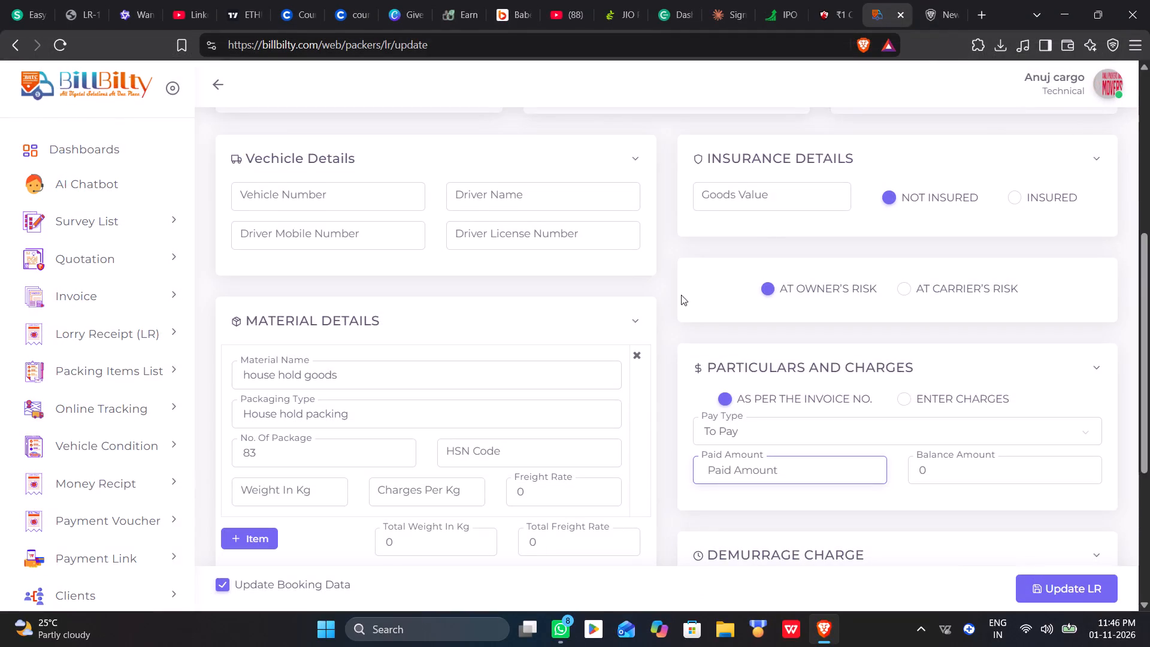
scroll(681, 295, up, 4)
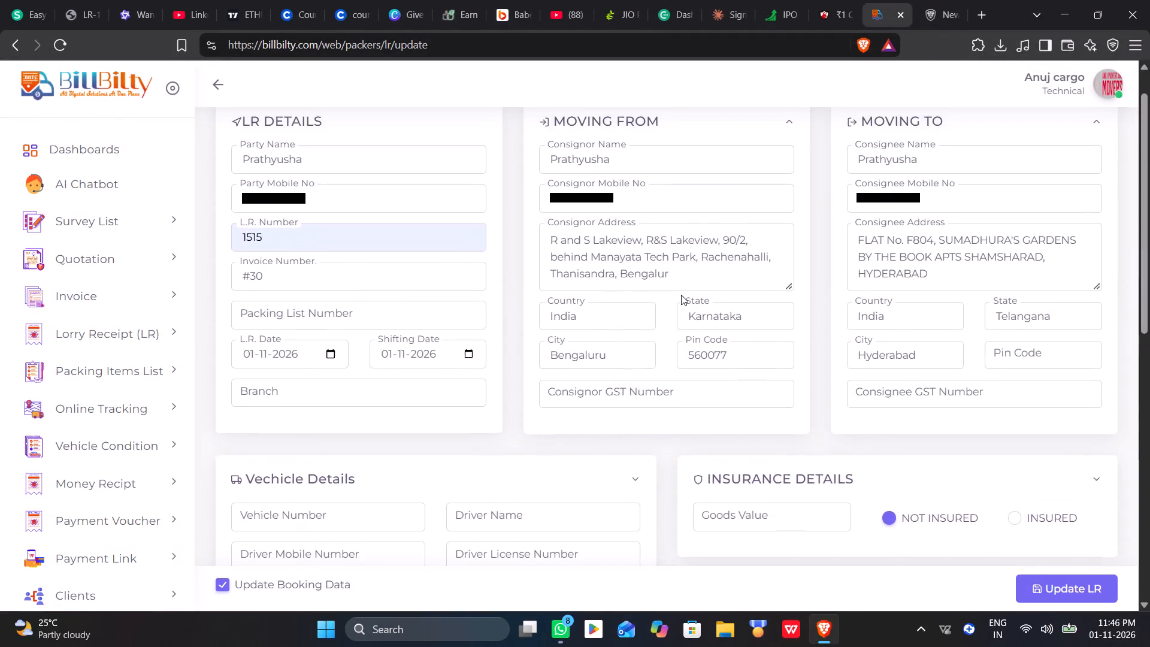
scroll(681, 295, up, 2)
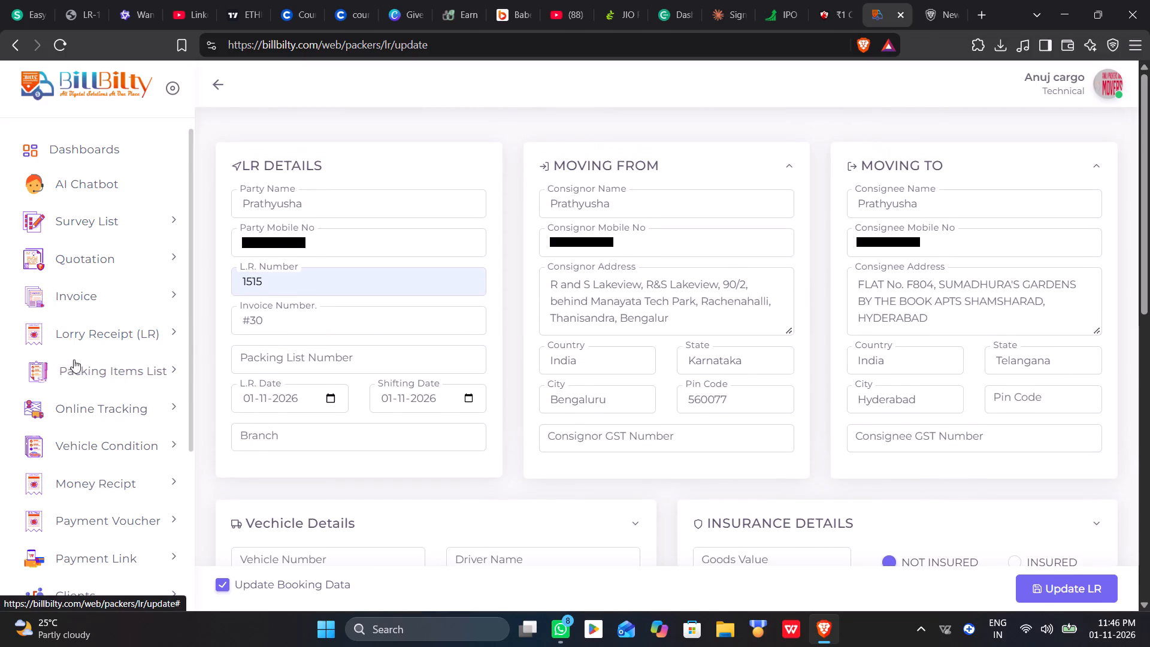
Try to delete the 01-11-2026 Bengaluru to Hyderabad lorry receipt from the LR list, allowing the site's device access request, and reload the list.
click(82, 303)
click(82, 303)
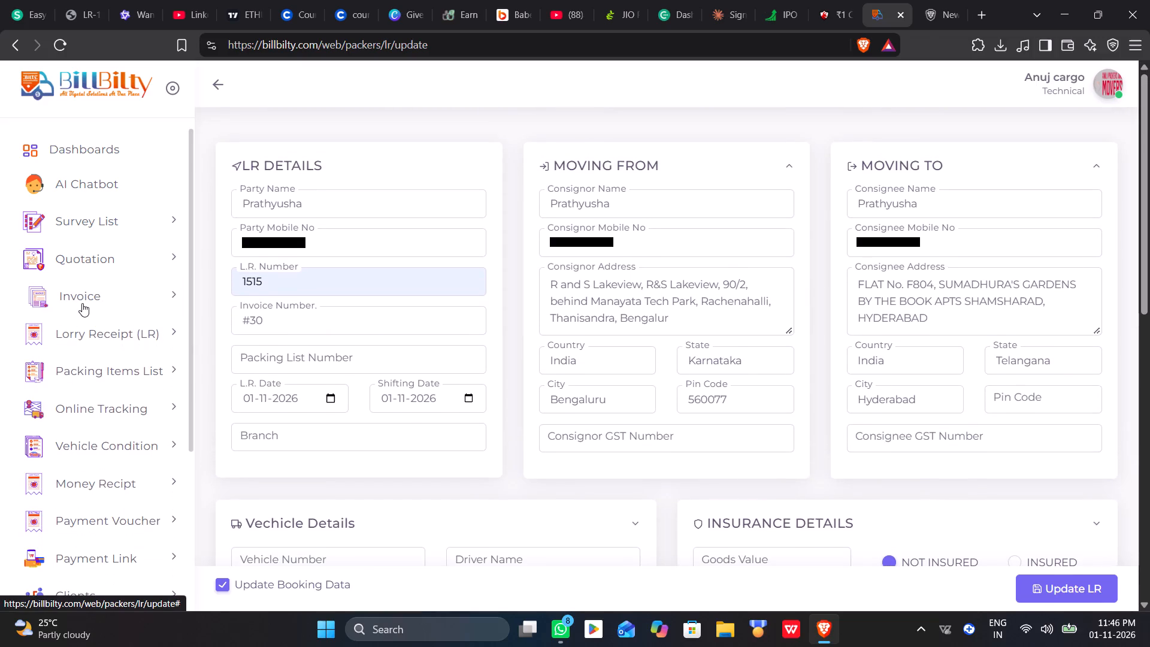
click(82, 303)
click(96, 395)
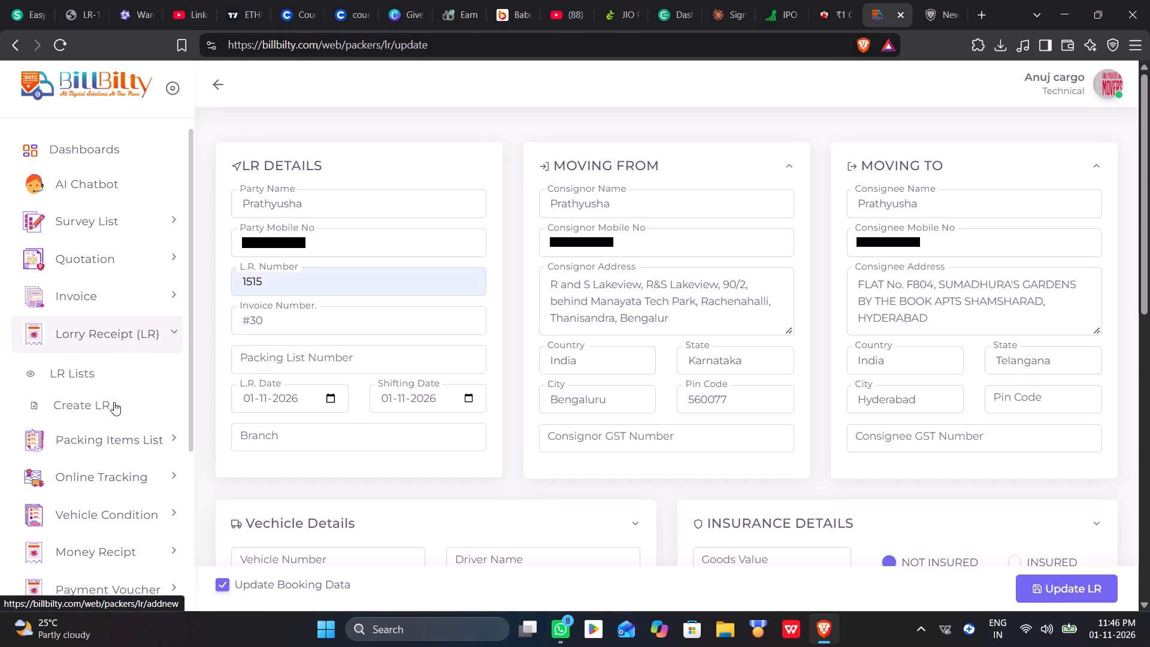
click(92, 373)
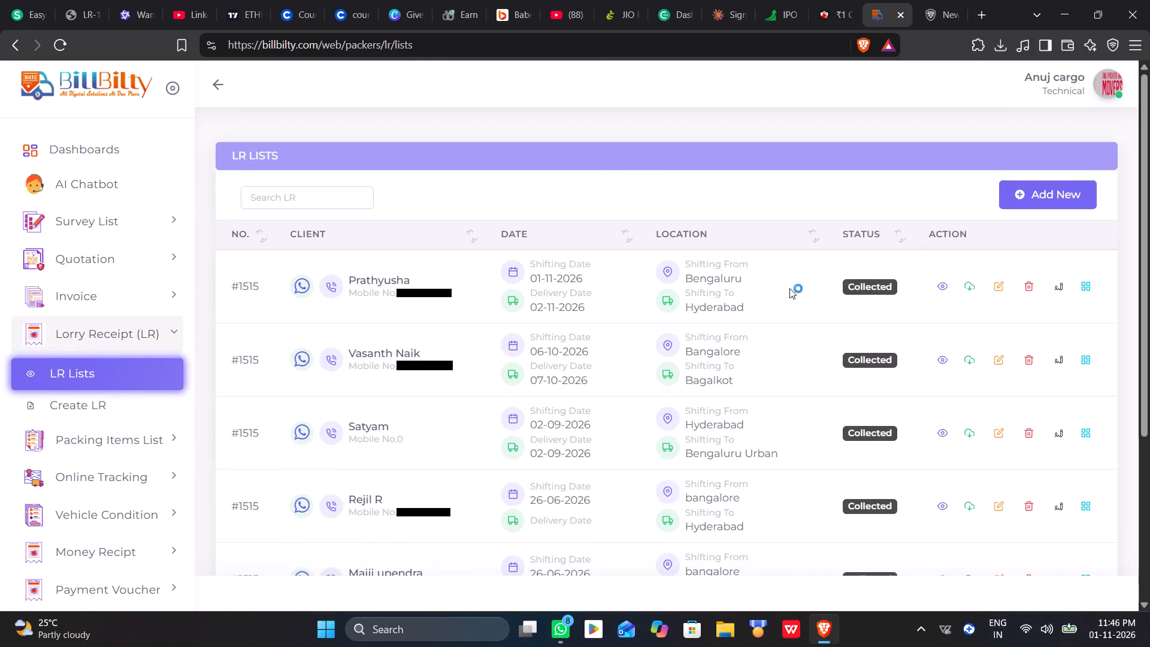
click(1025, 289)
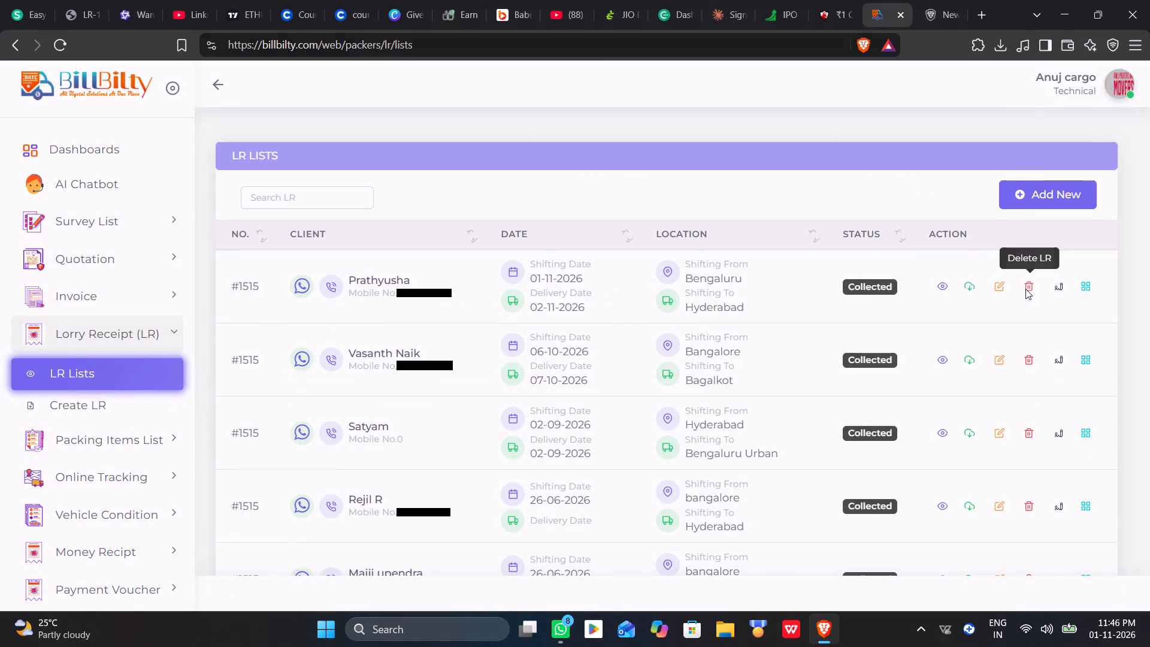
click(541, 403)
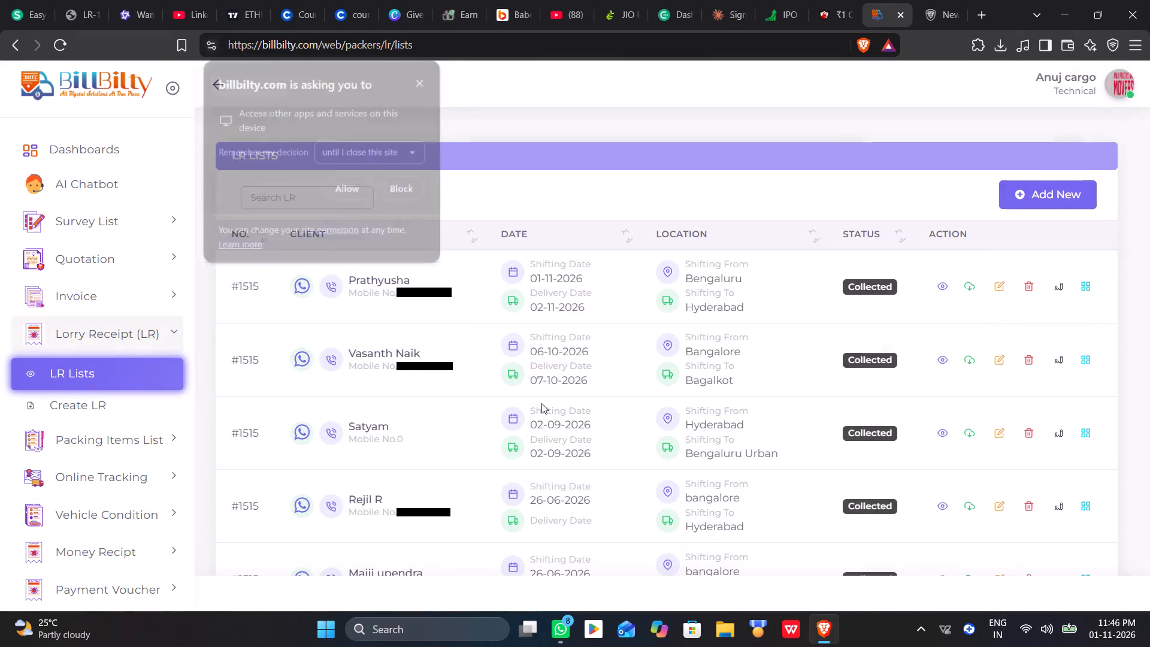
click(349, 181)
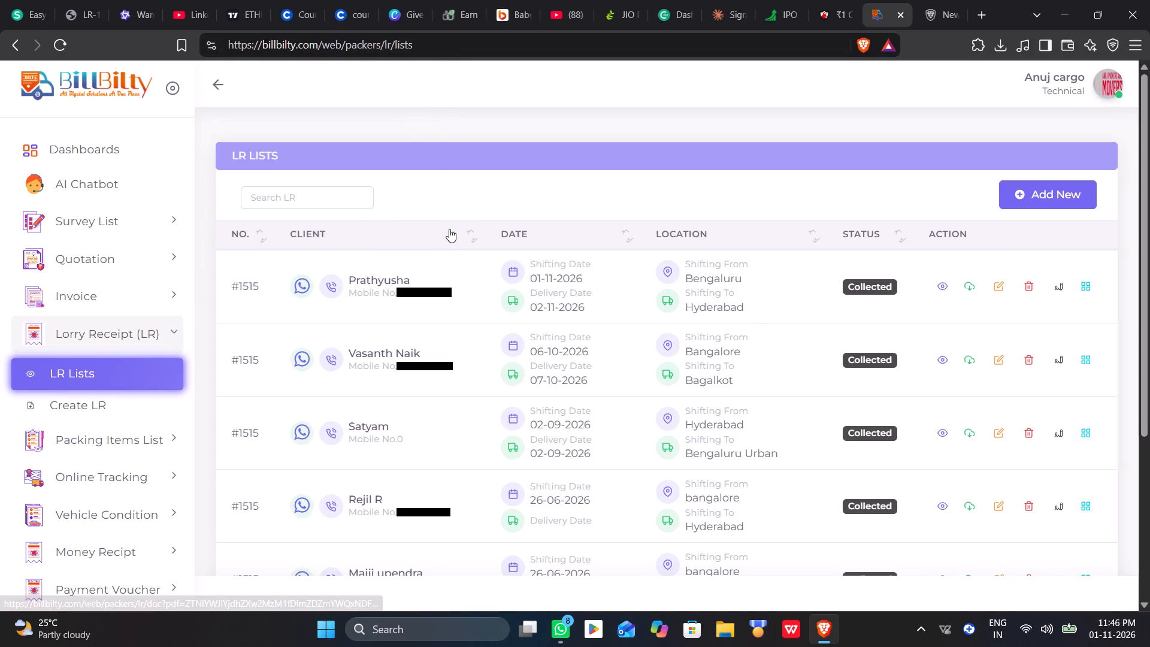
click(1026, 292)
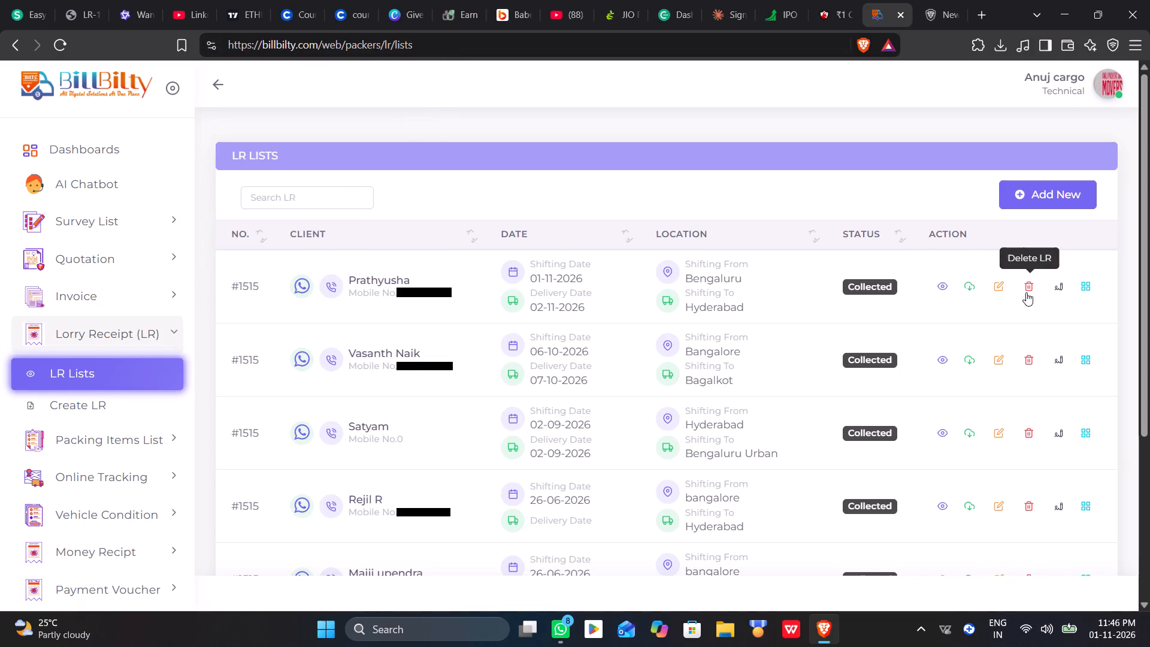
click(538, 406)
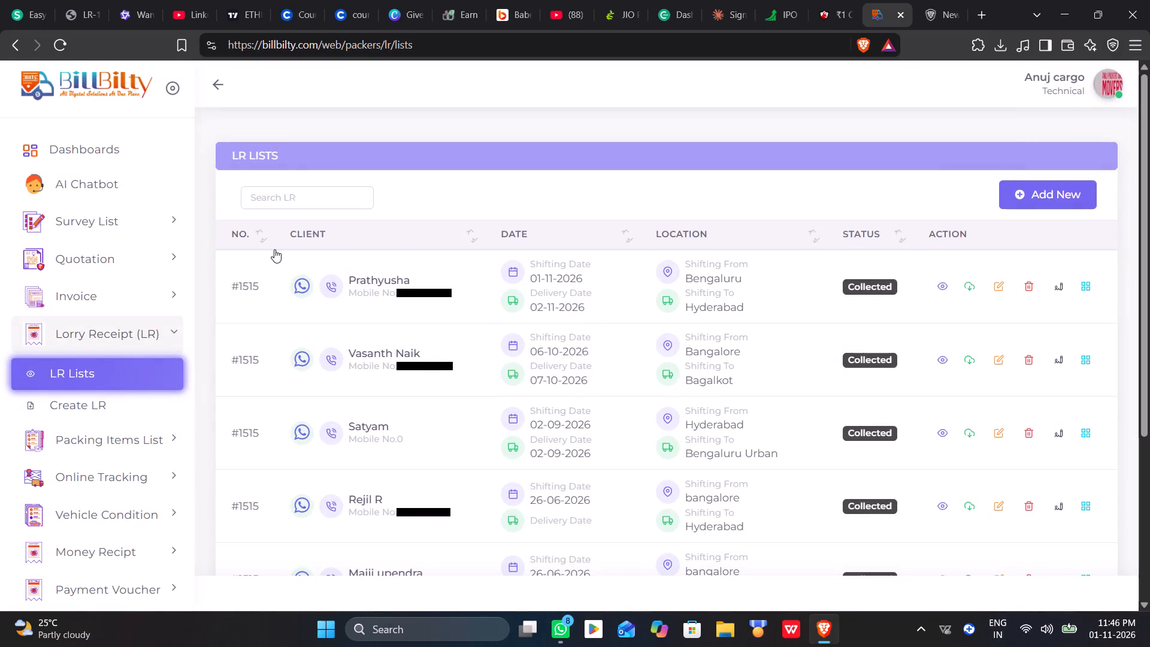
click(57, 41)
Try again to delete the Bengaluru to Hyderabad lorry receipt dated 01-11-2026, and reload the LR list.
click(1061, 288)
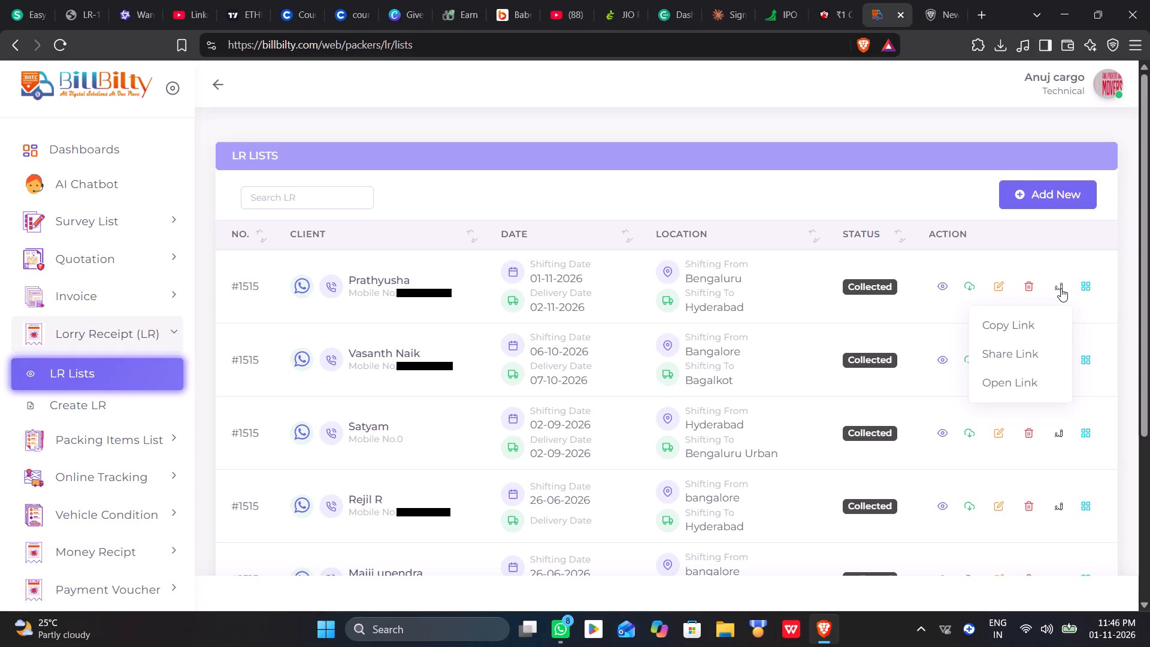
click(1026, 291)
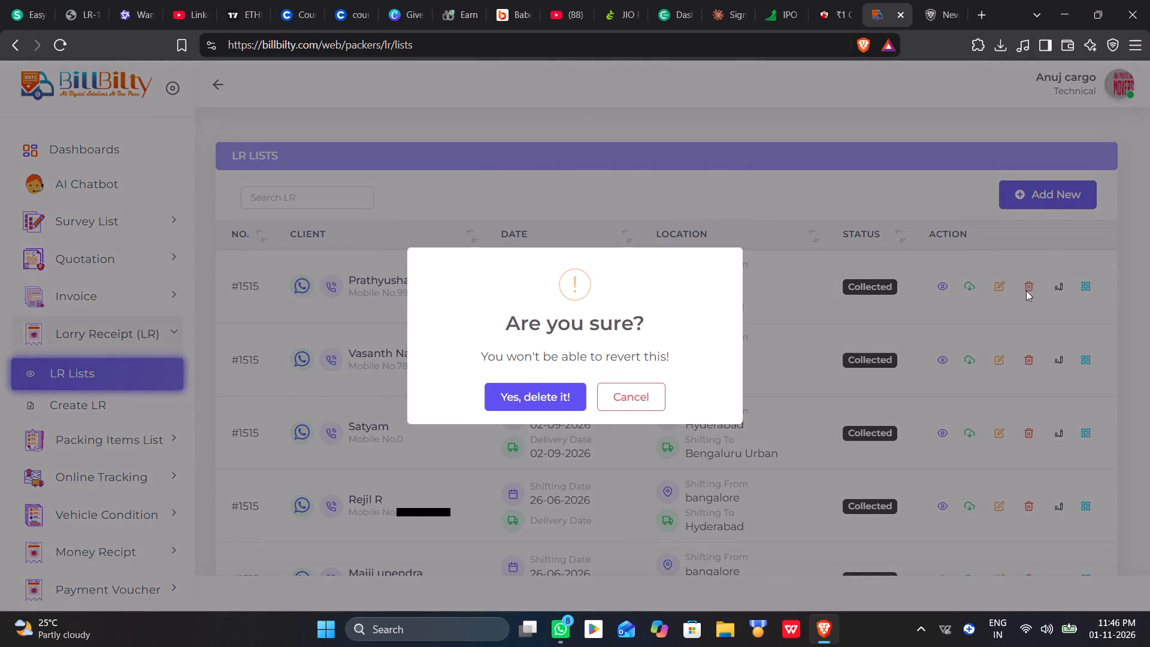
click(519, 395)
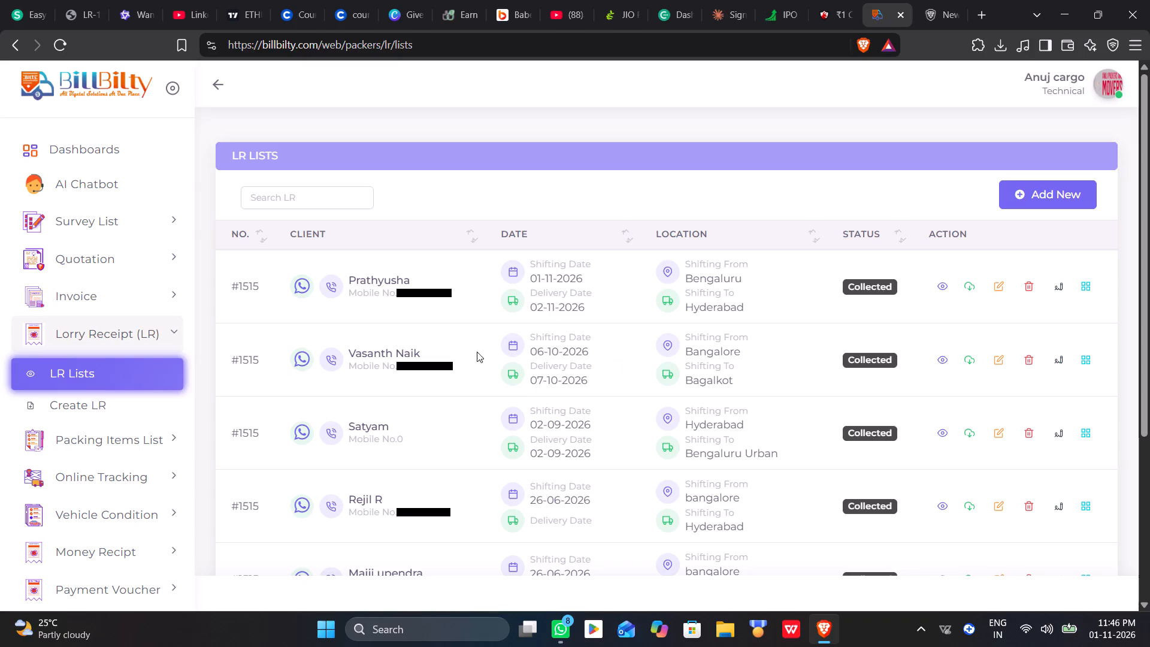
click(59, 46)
Open the Bengaluru to Hyderabad lorry receipt's linked invoice for editing, examine its details and charges, and return to the LR list.
click(1085, 286)
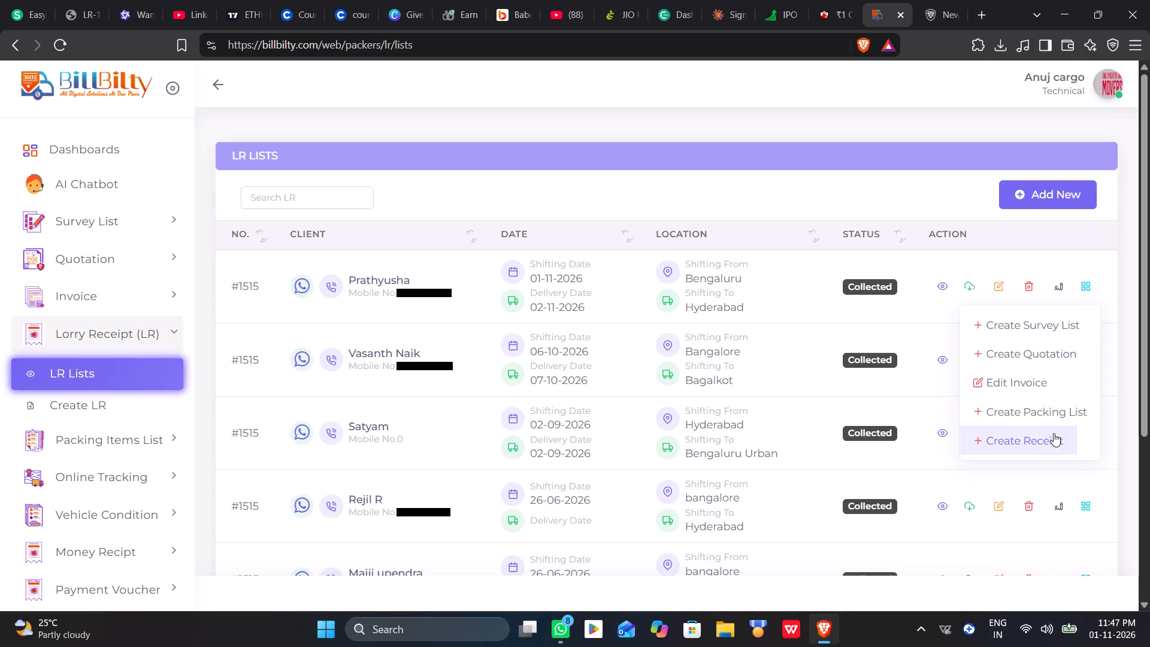
click(1012, 376)
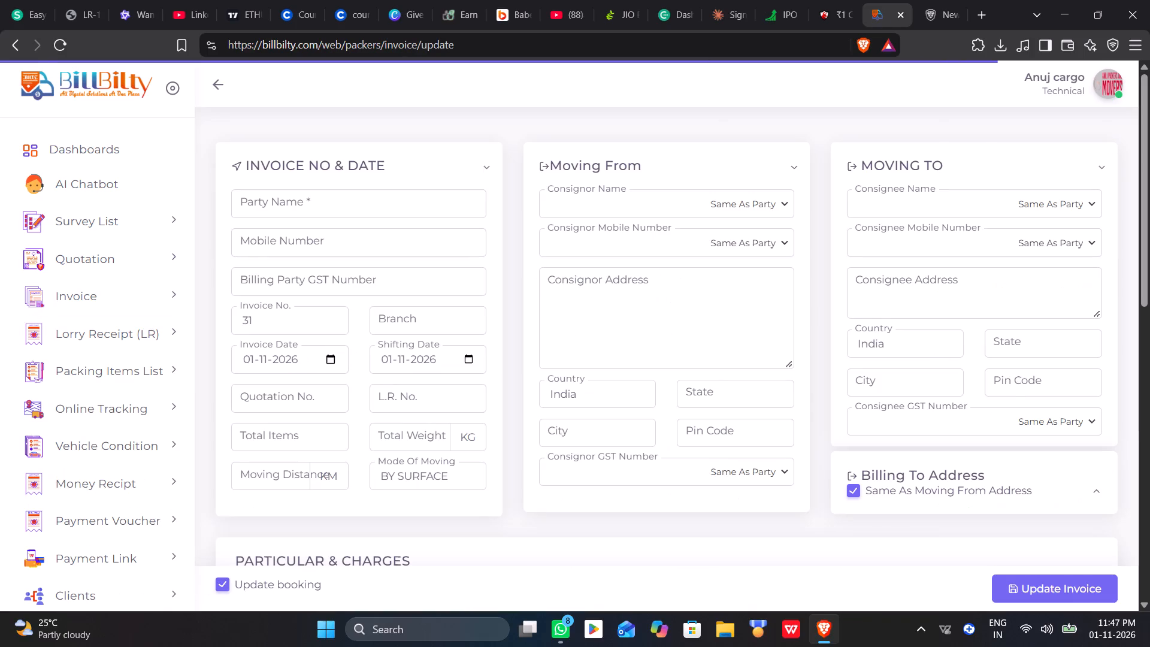
scroll(556, 301, down, 2)
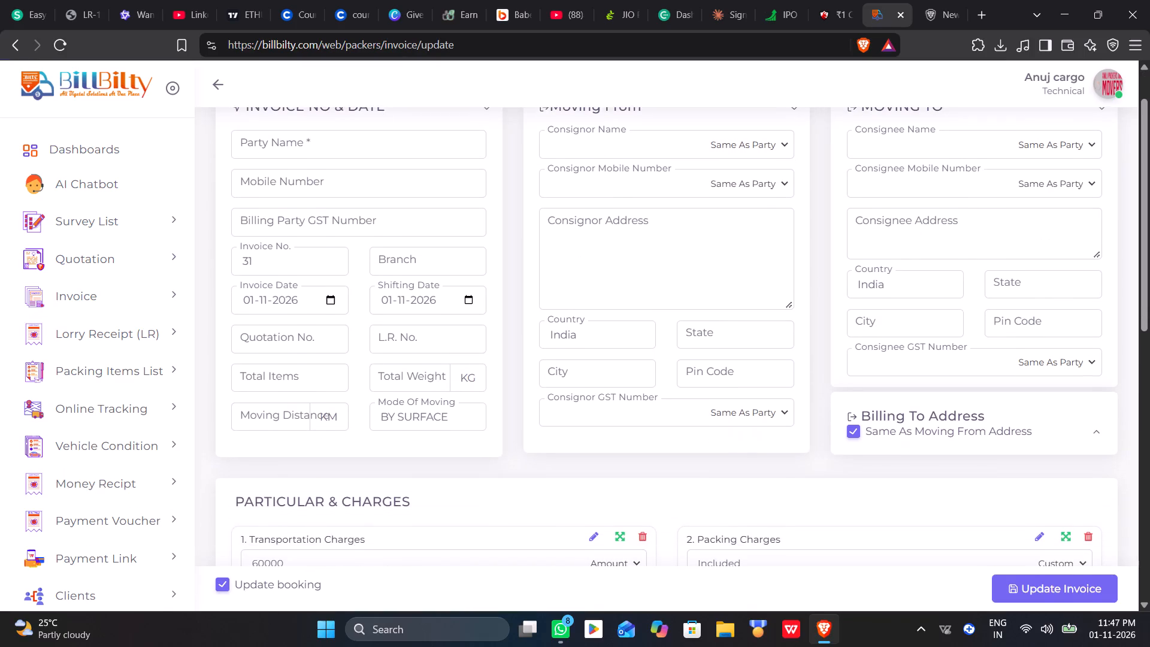
scroll(556, 301, down, 2)
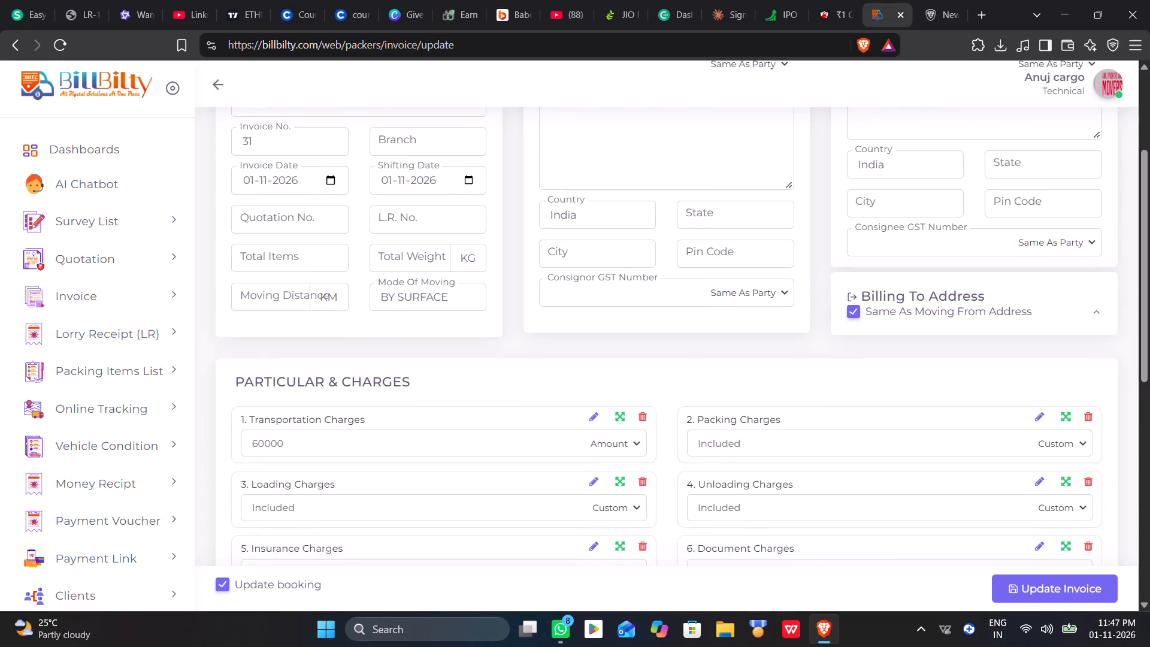
scroll(556, 301, down, 1)
scroll(556, 301, up, 5)
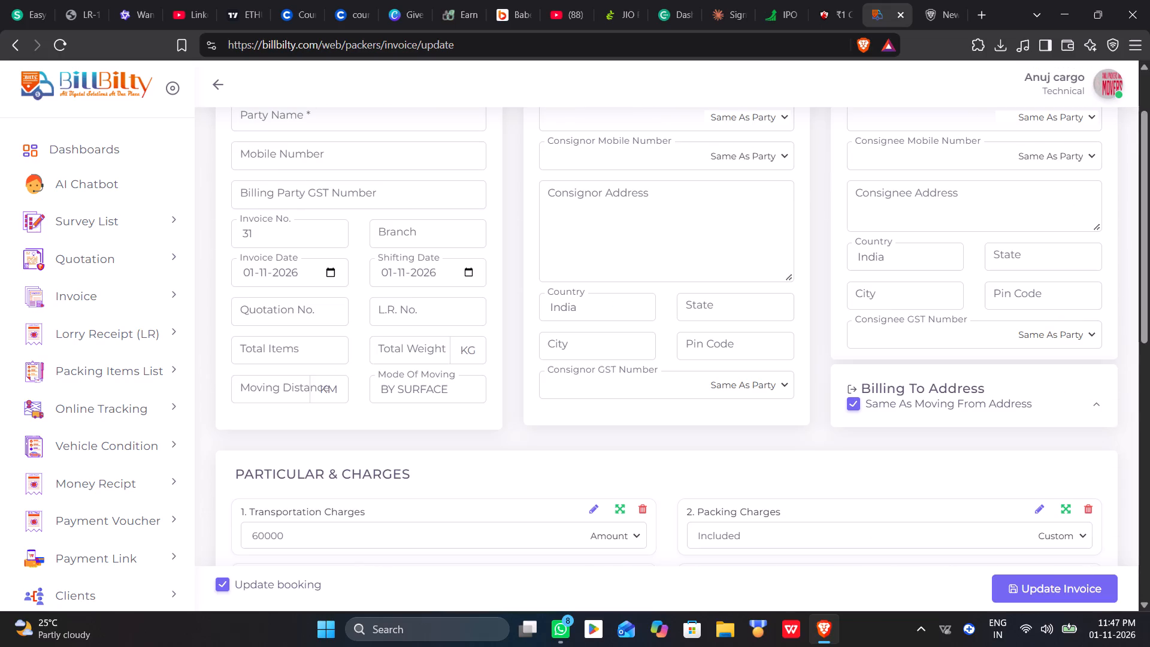
click(217, 87)
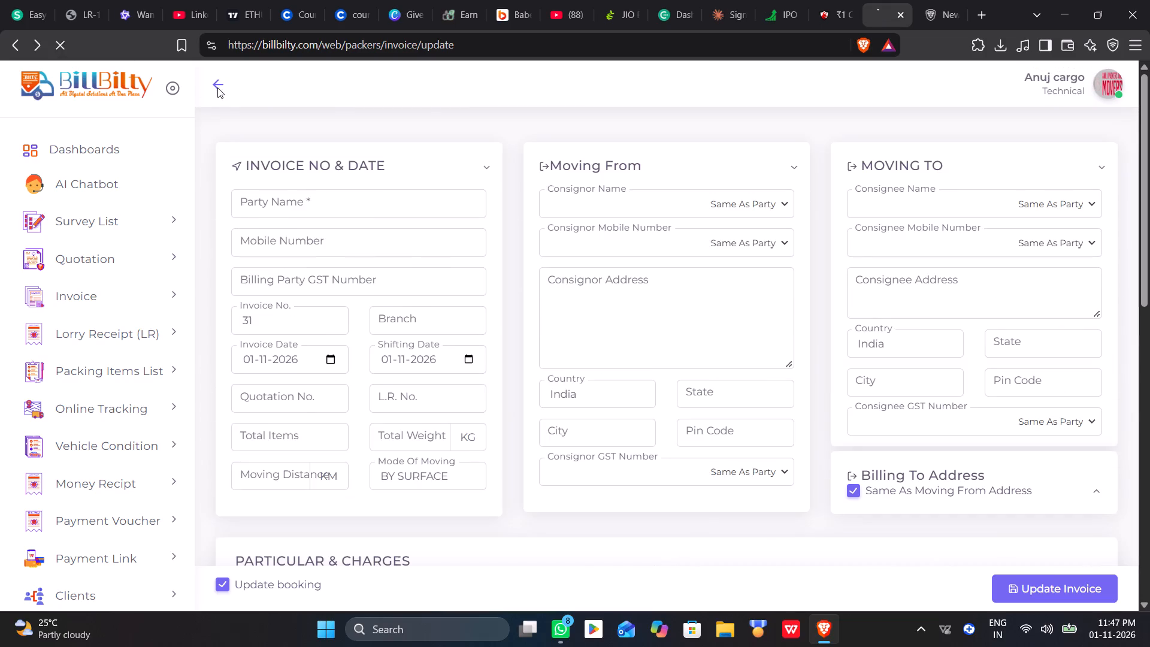
Open invoice #30 for editing from the invoice list, examine its details, charges and tax fields, and return to the list.
click(55, 294)
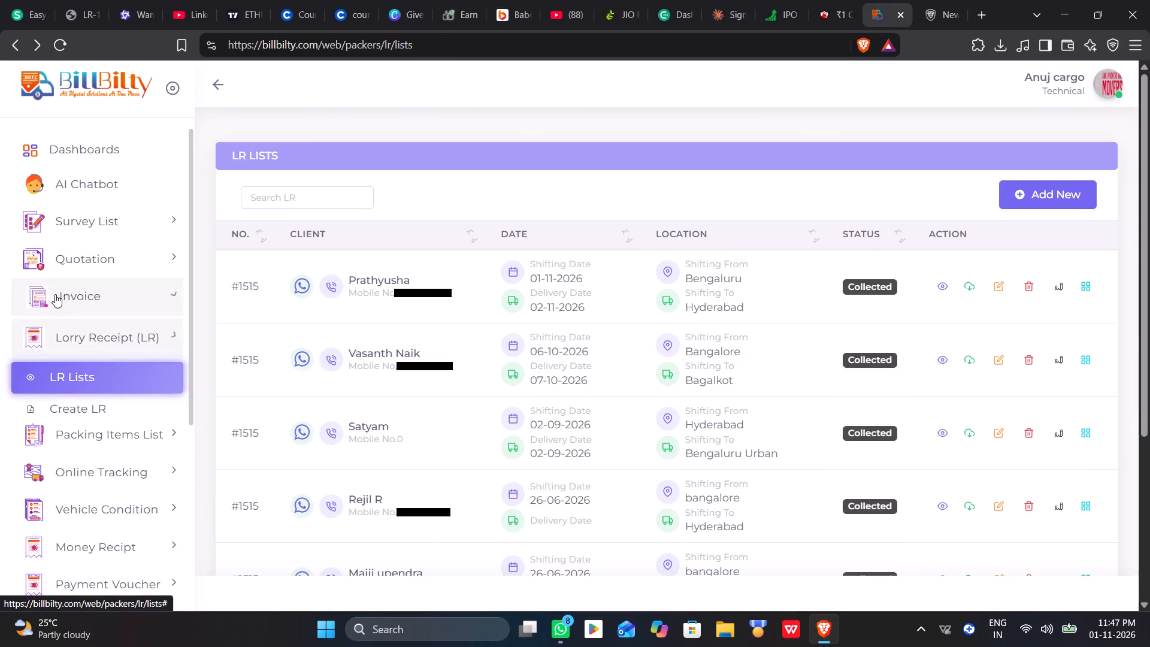
click(82, 346)
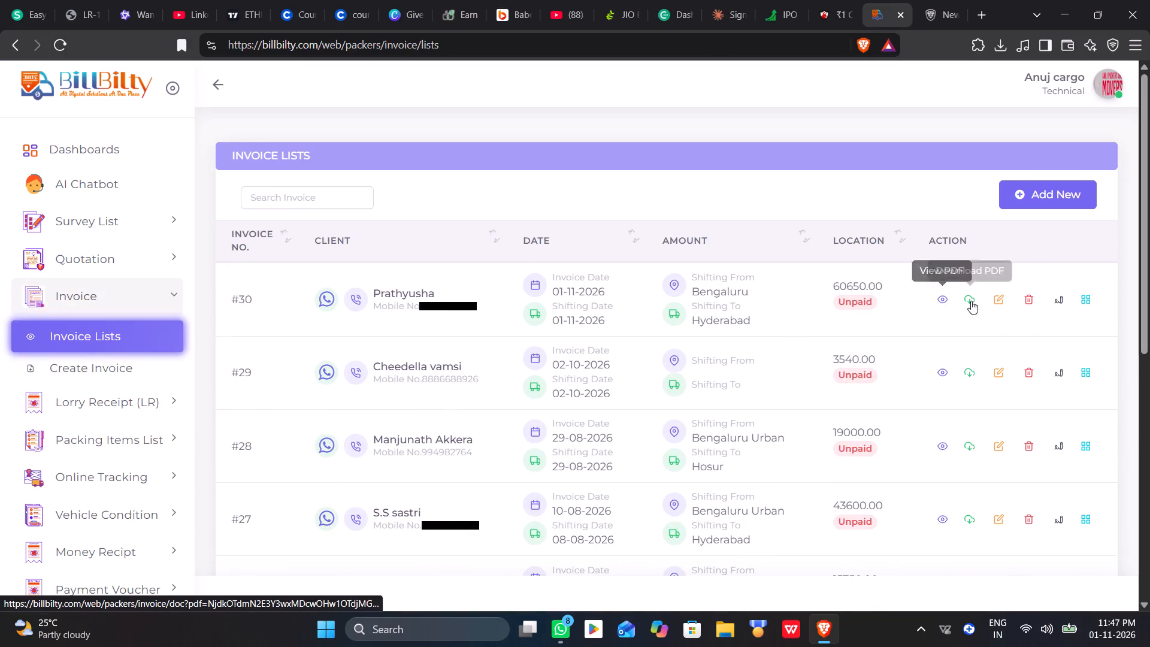
click(997, 300)
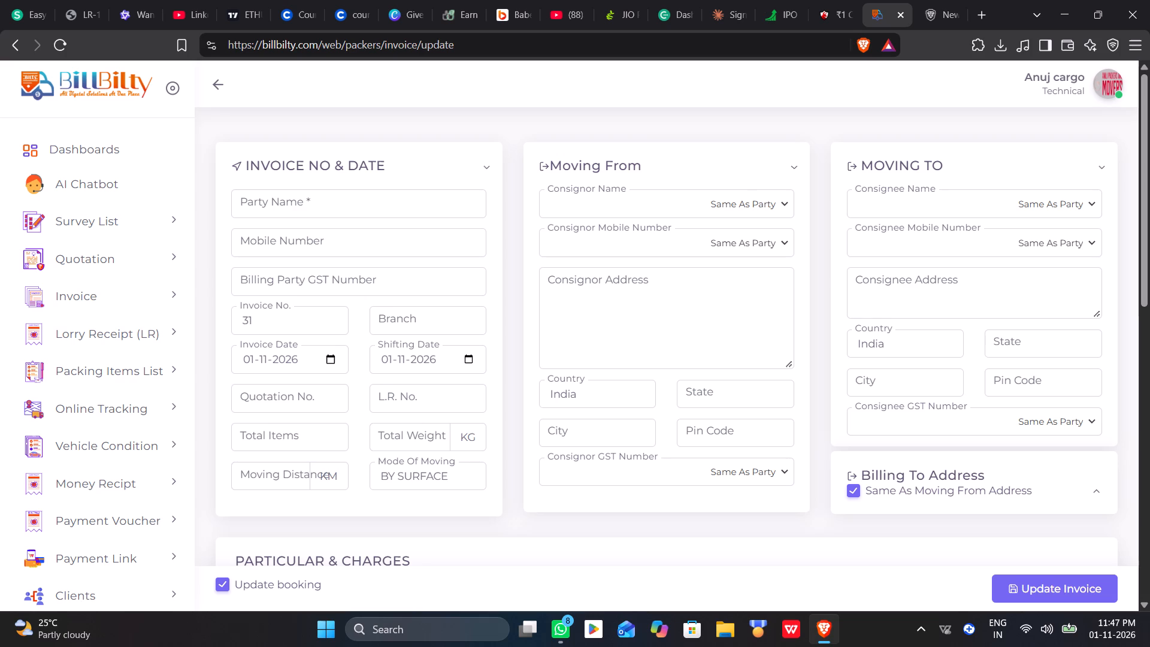
click(300, 323)
scroll(300, 323, down, 3)
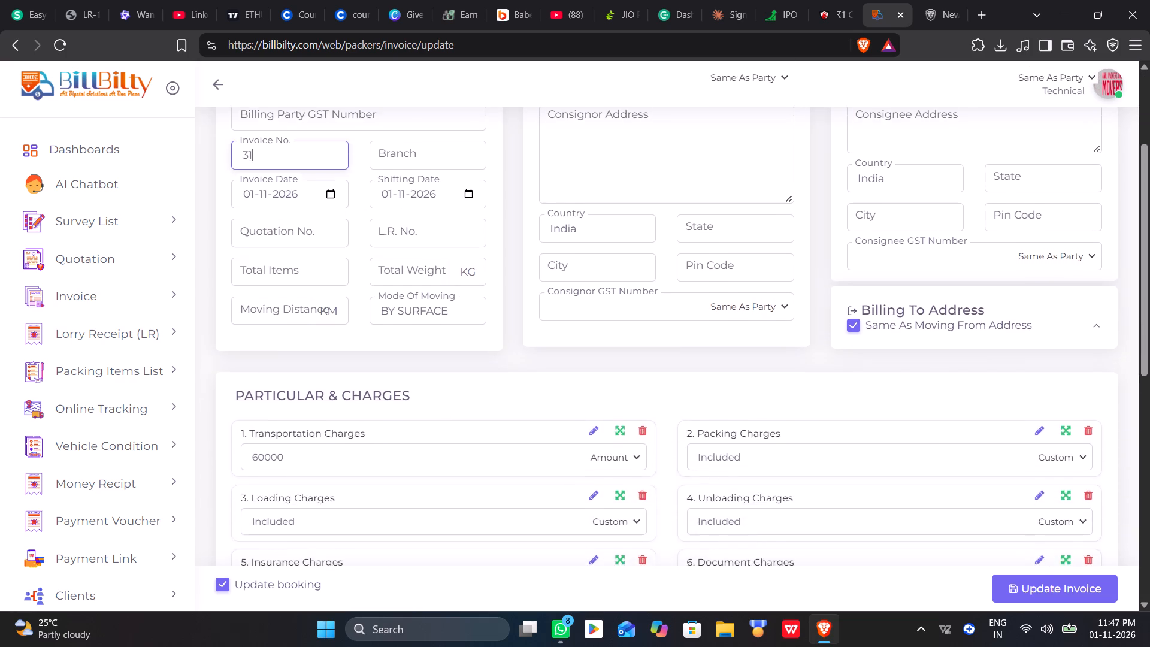
scroll(300, 323, up, 4)
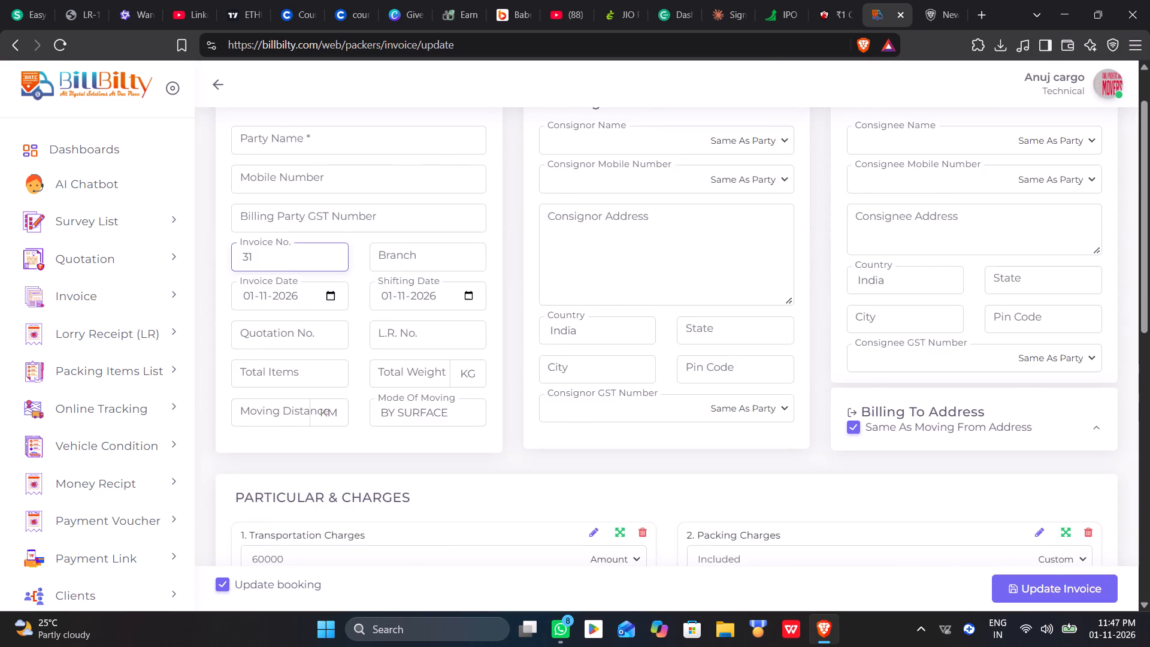
scroll(664, 421, down, 5)
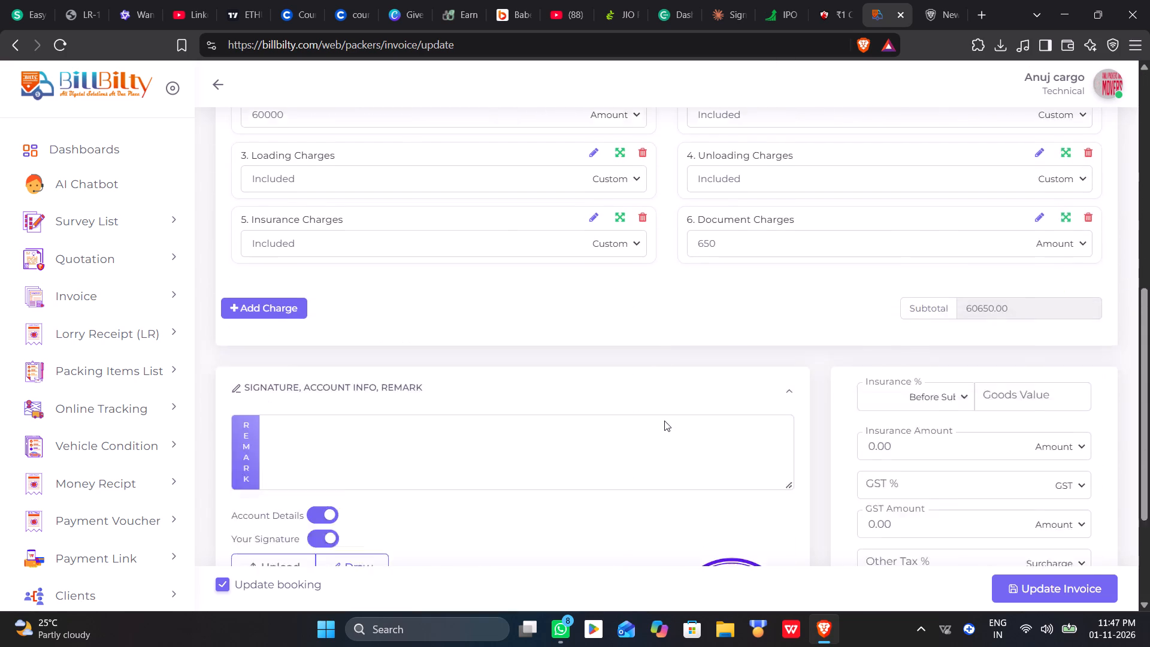
scroll(664, 421, down, 5)
scroll(664, 421, up, 5)
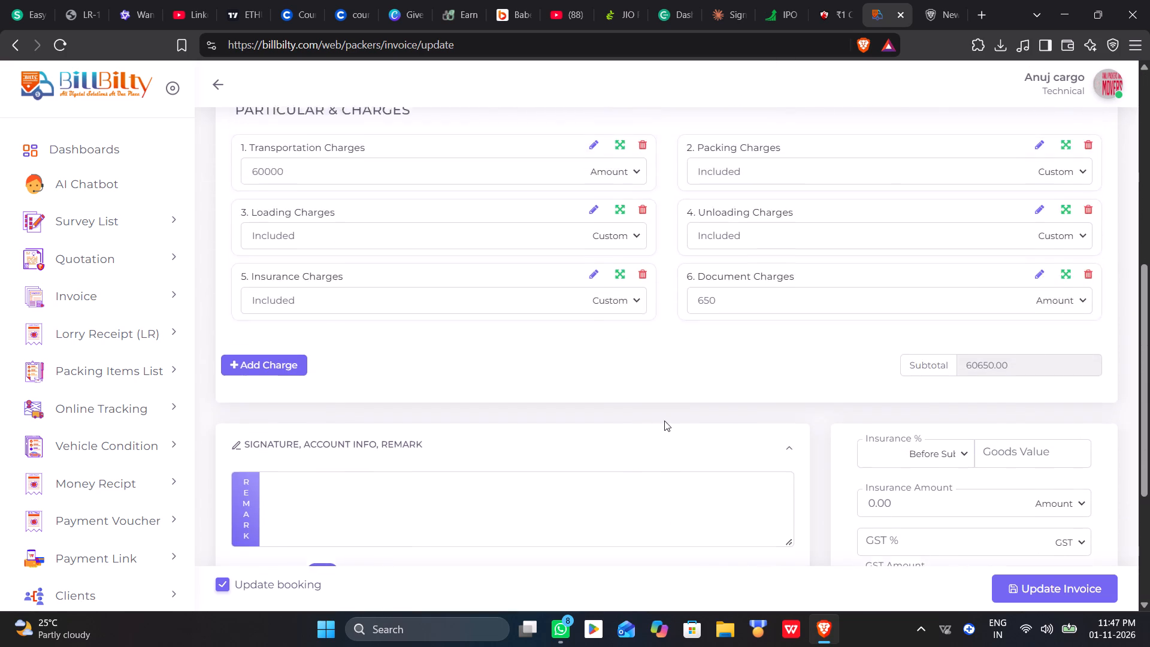
scroll(664, 421, up, 6)
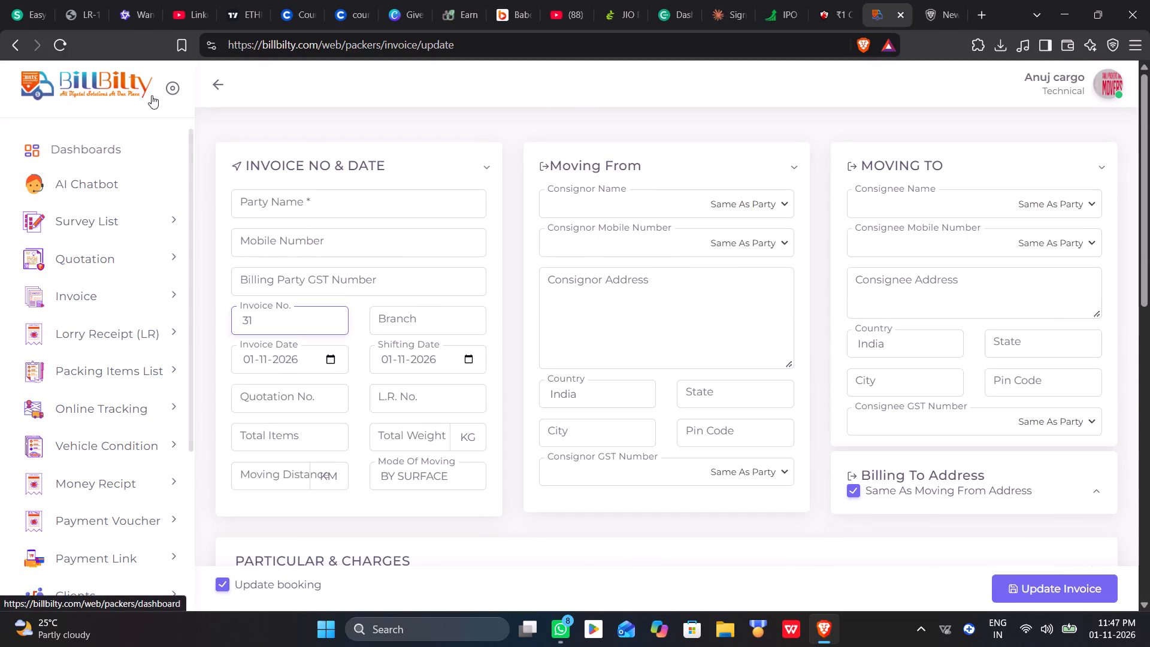
click(231, 86)
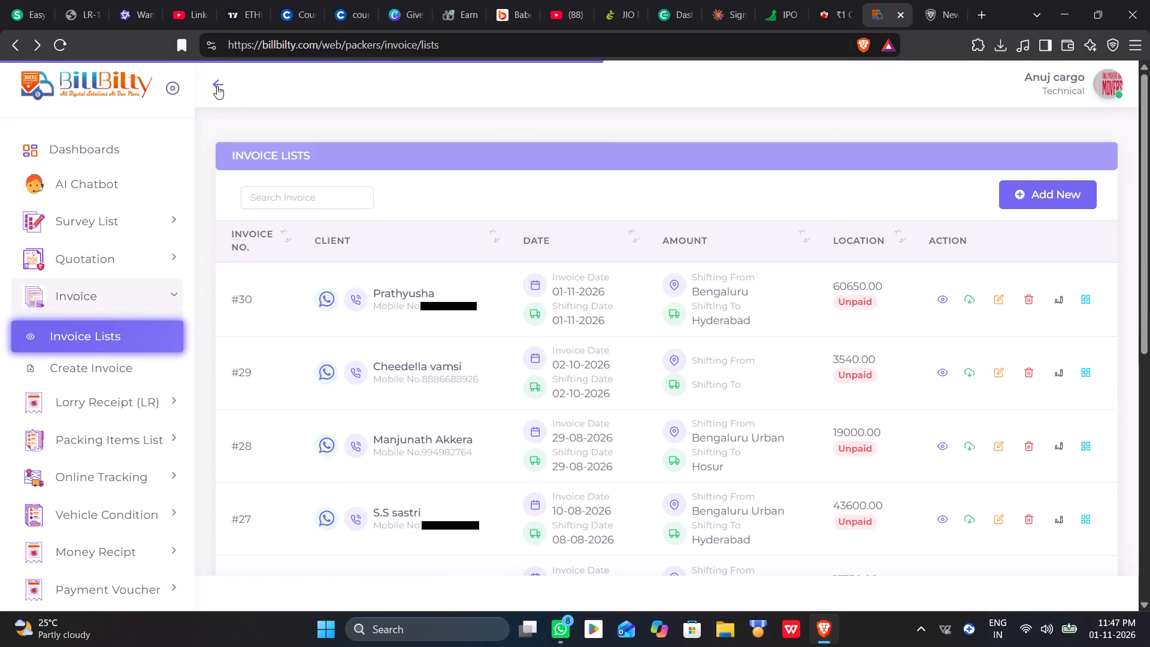
Open the dashboard and examine its document summary and the latest bookings.
click(86, 156)
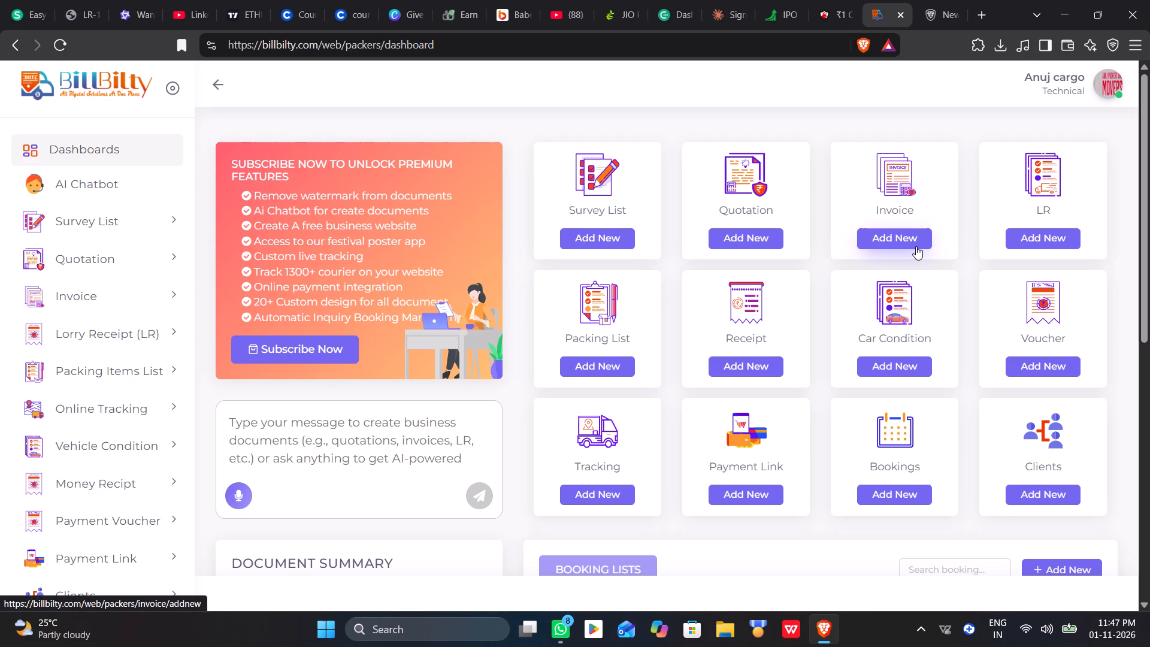
scroll(916, 246, down, 3)
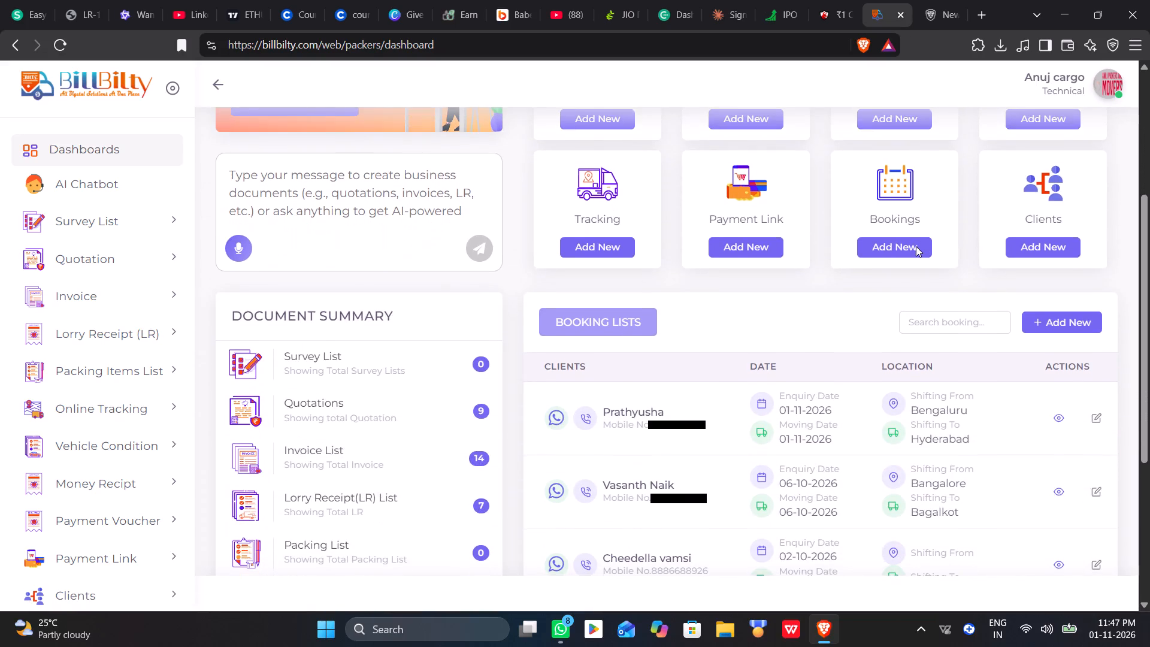
scroll(916, 246, down, 4)
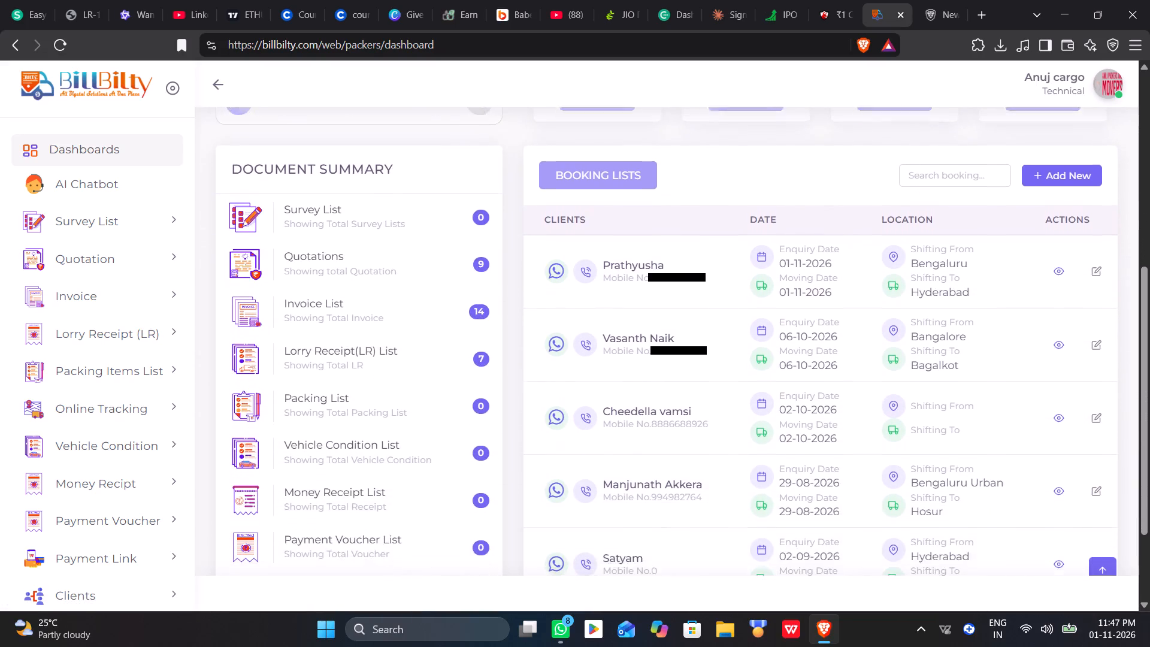
scroll(916, 246, down, 3)
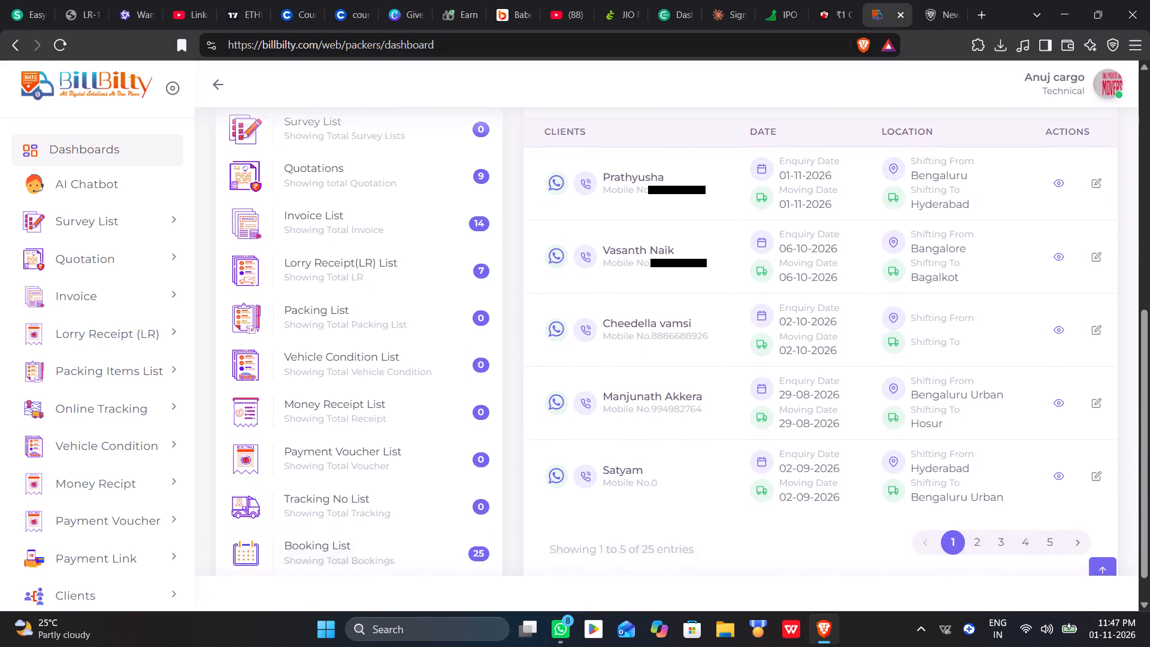
scroll(916, 246, down, 2)
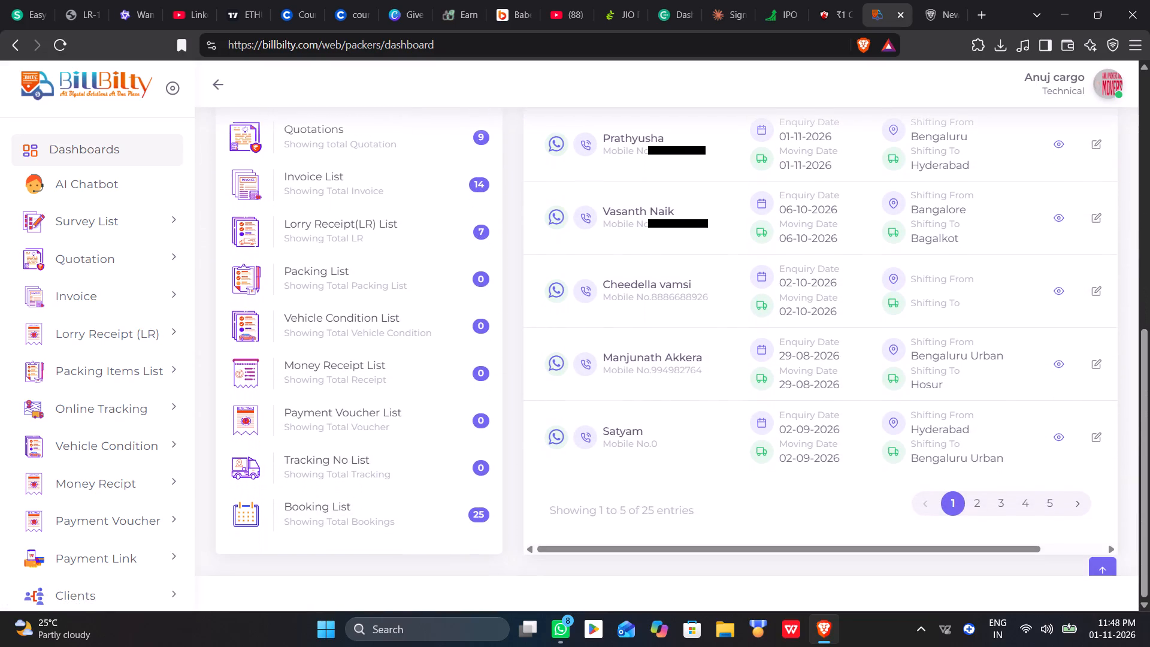
scroll(916, 246, down, 2)
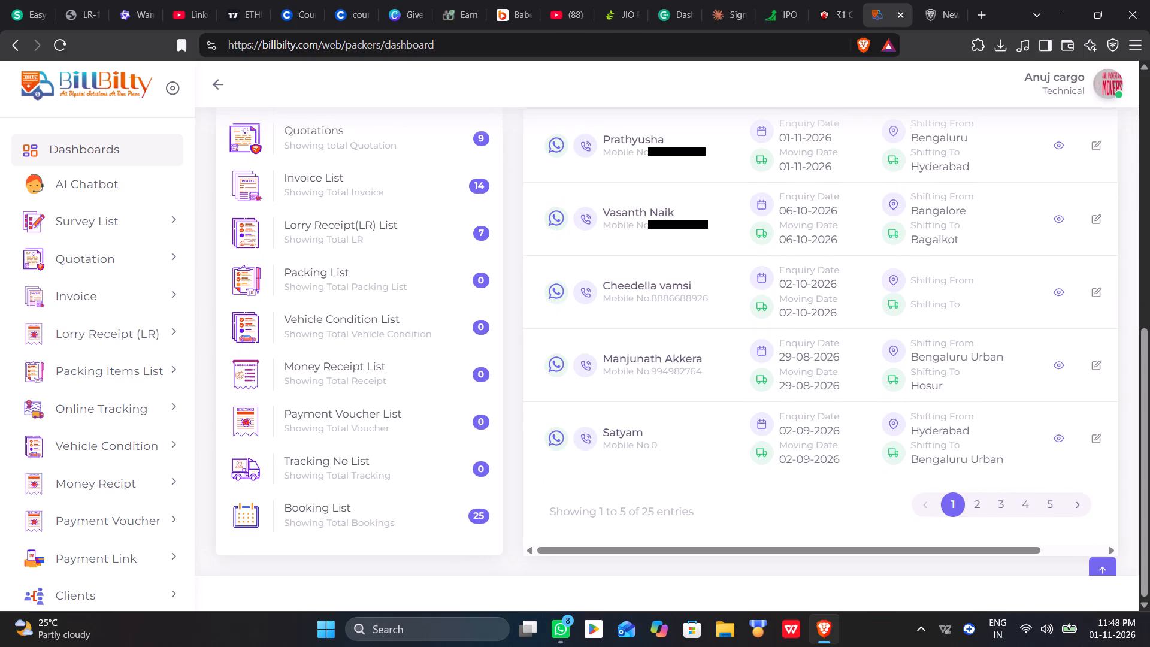
scroll(916, 246, down, 1)
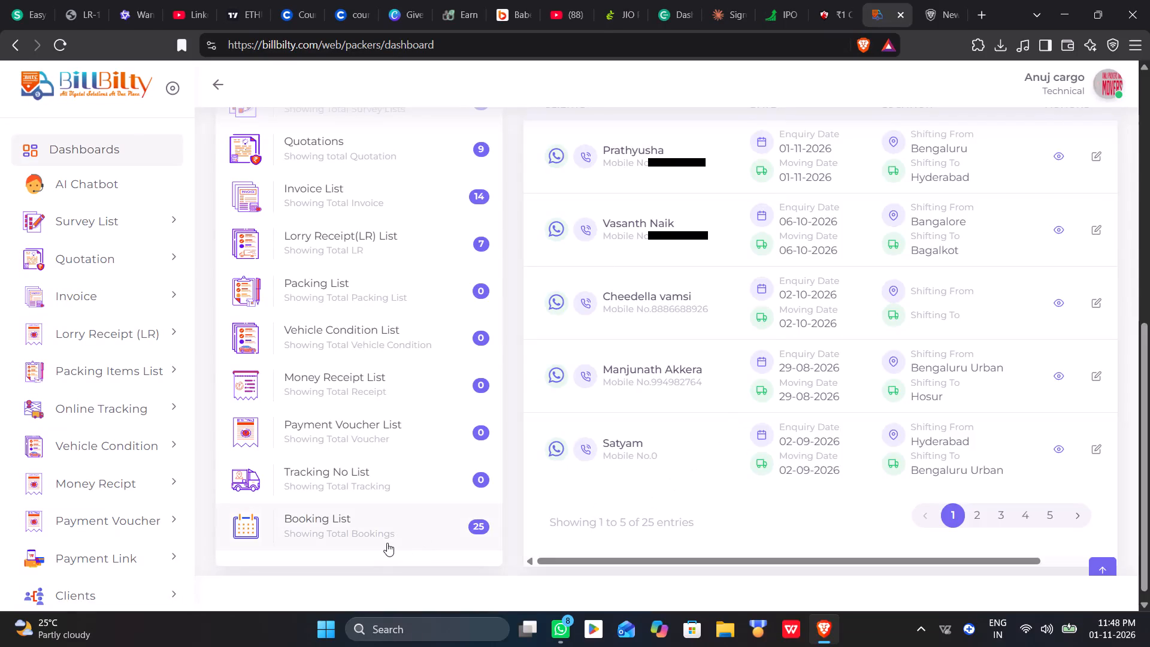
Open the full booking list and examine the booking details of the 01-11-2026 Bengaluru to Hyderabad move.
click(380, 543)
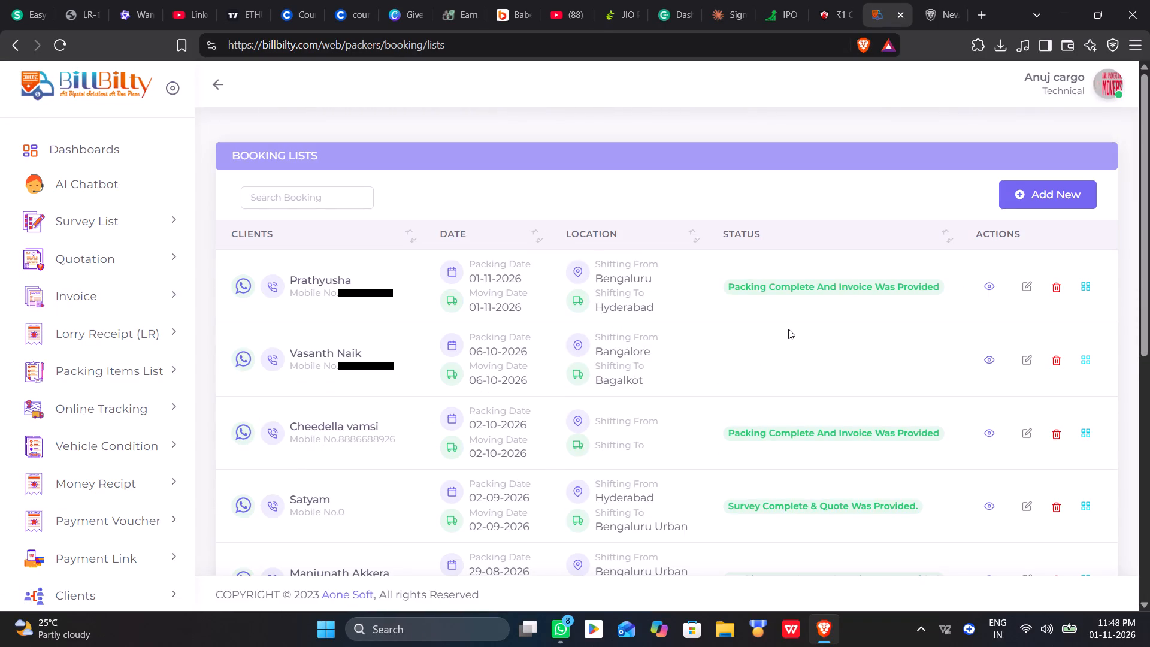
scroll(788, 329, up, 1)
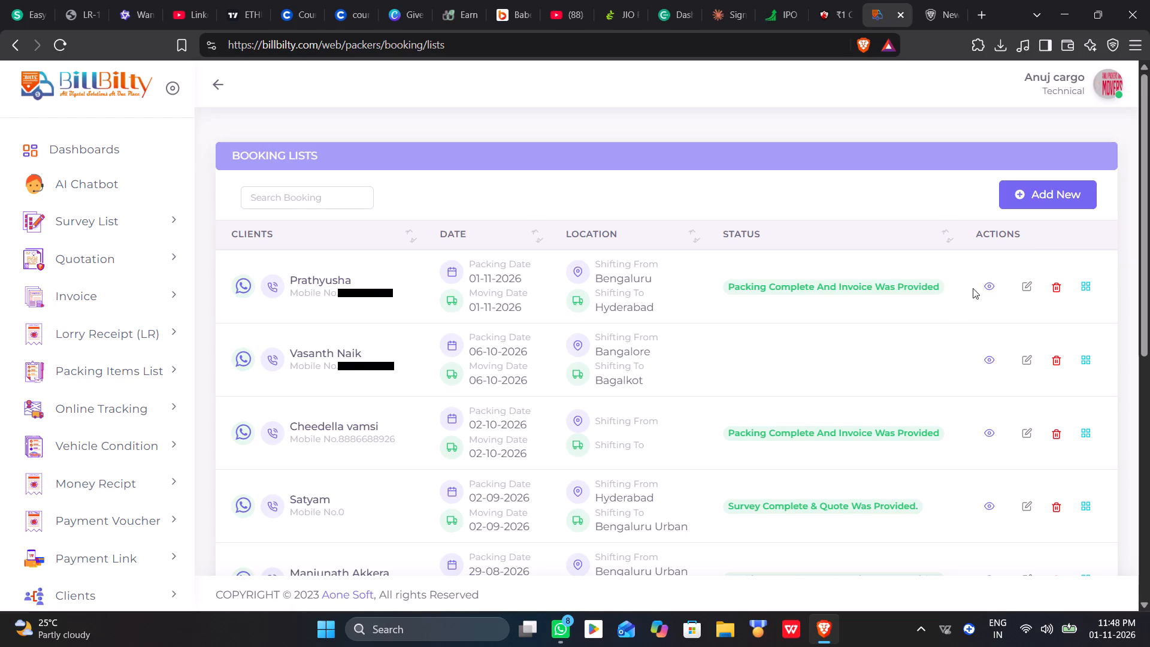
click(992, 295)
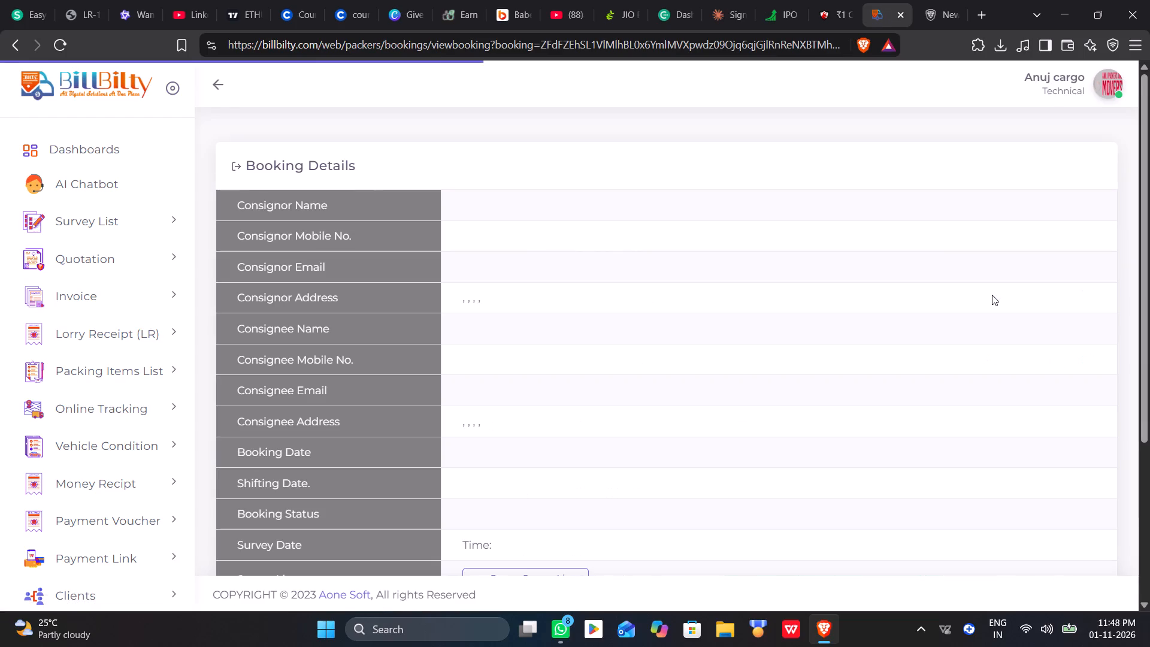
scroll(725, 314, down, 1)
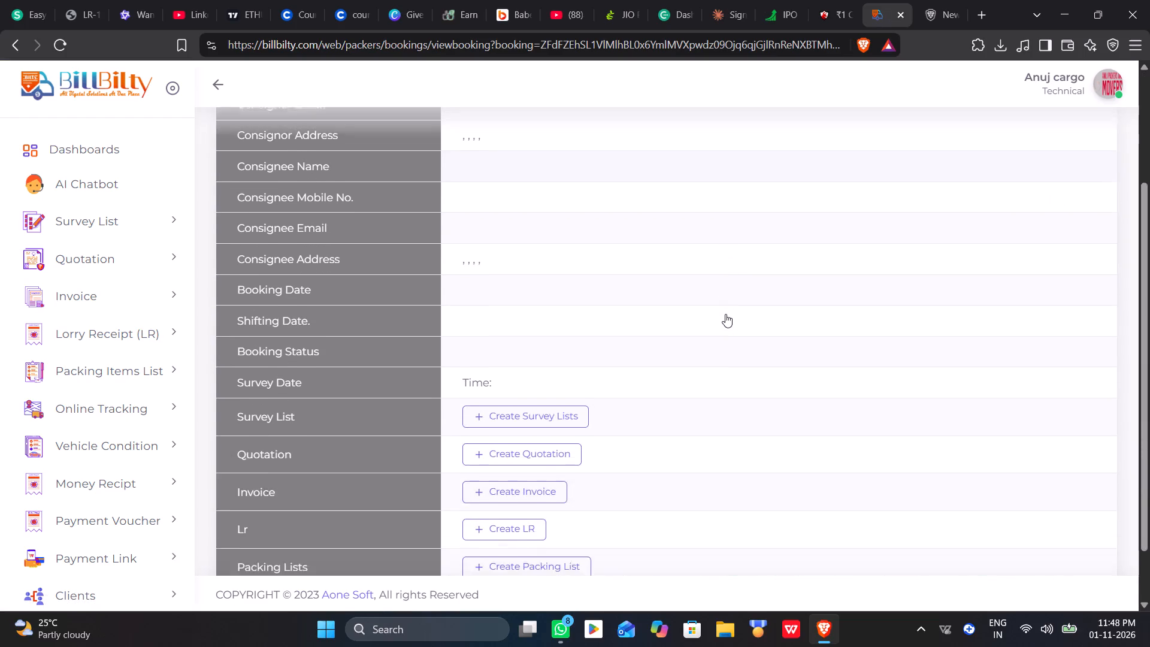
scroll(725, 314, down, 2)
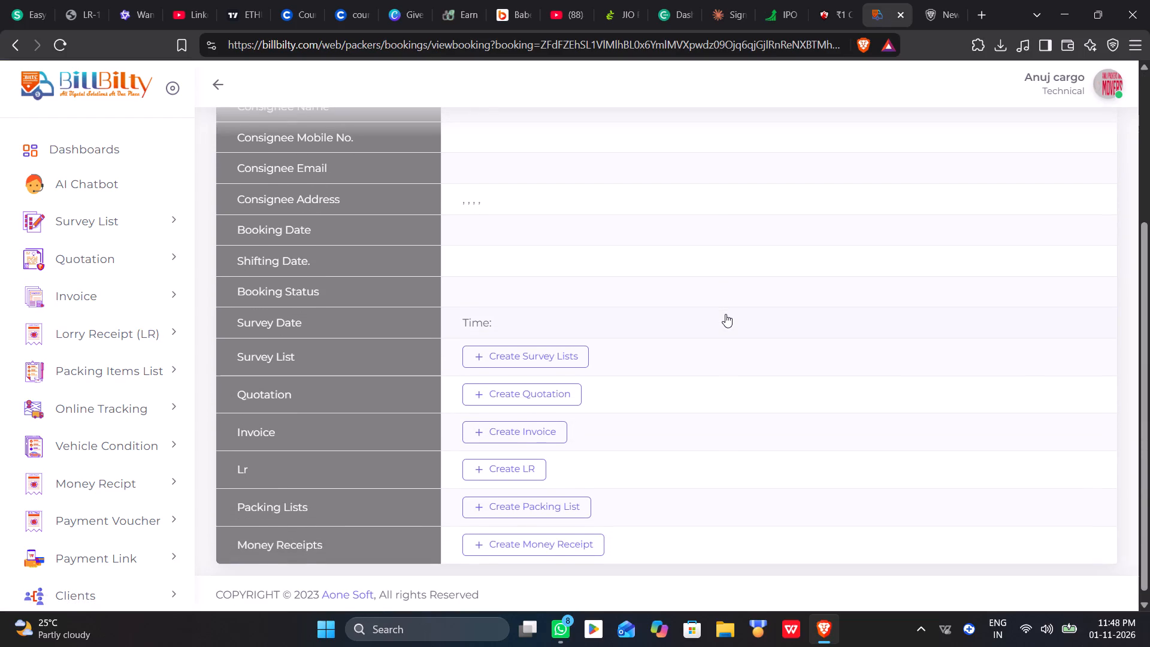
scroll(725, 314, down, 1)
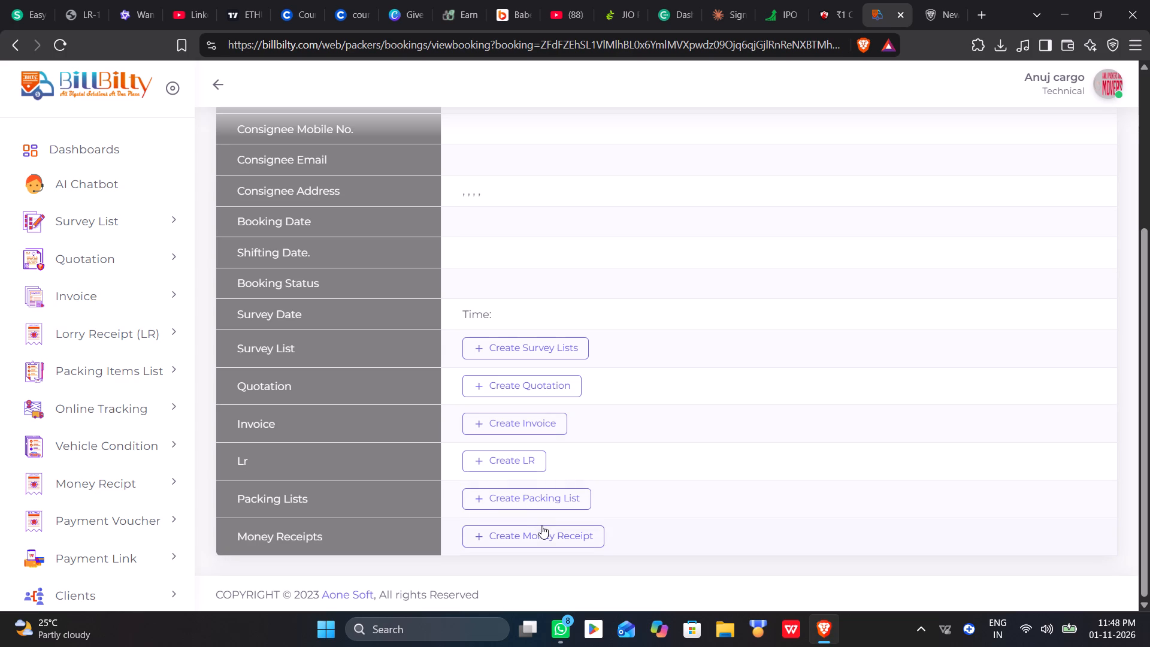
scroll(549, 539, down, 2)
scroll(549, 539, up, 7)
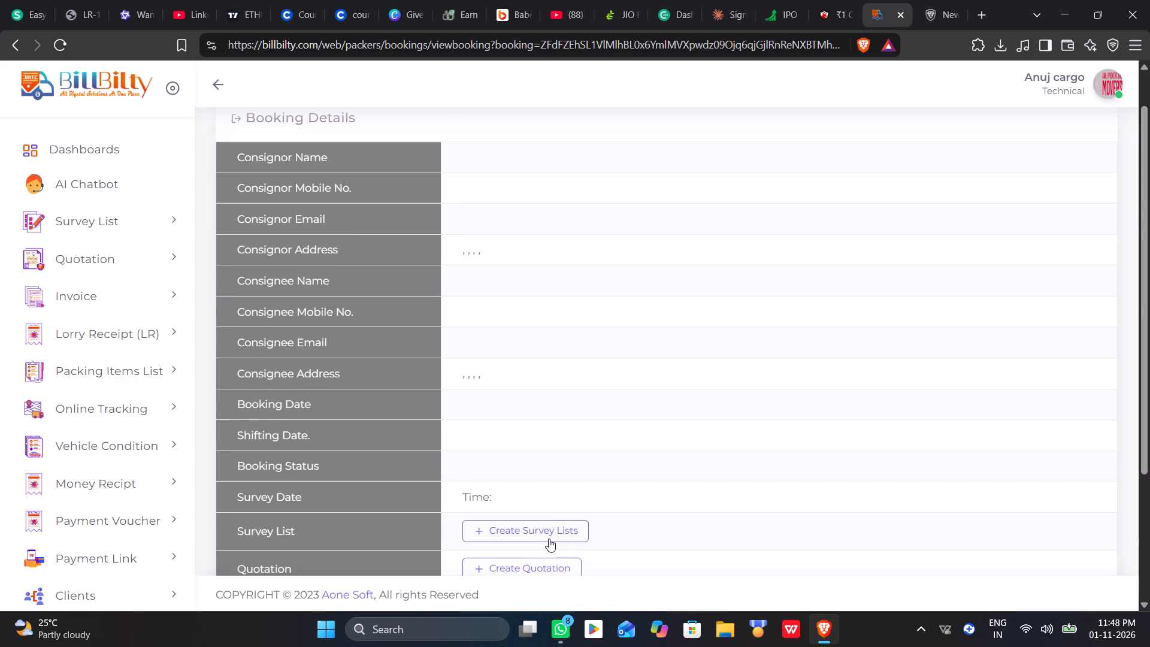
scroll(72, 183, up, 6)
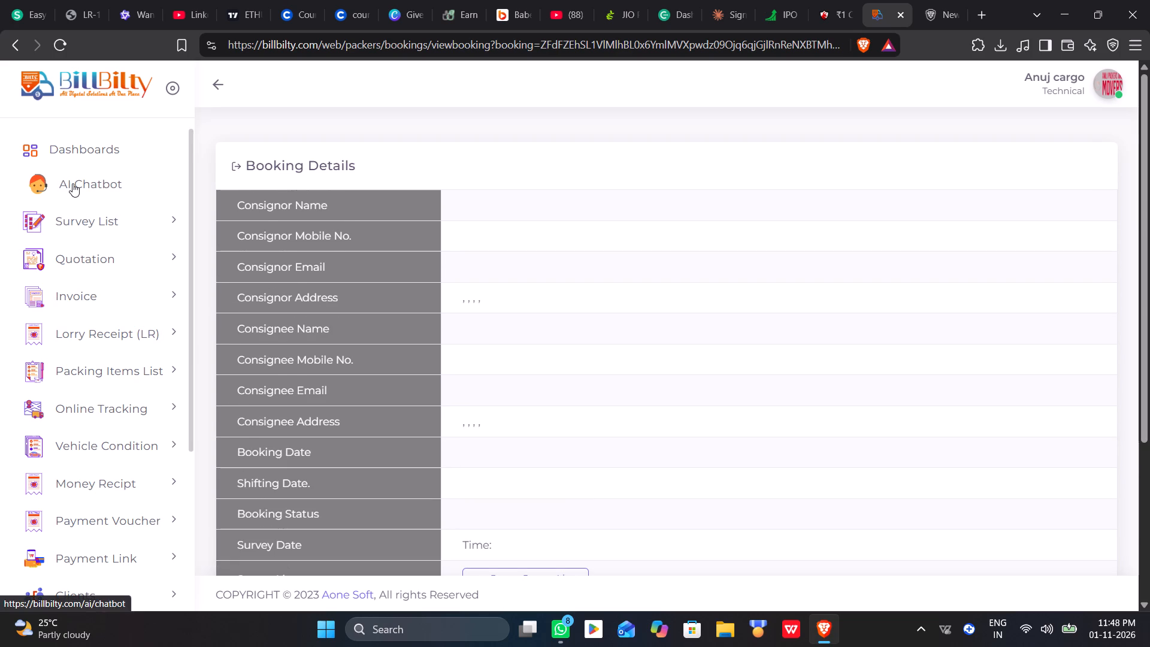
Open the 01-11-2026 Bengaluru to Hyderabad lorry receipt for editing from the LR list and look through its form.
click(93, 137)
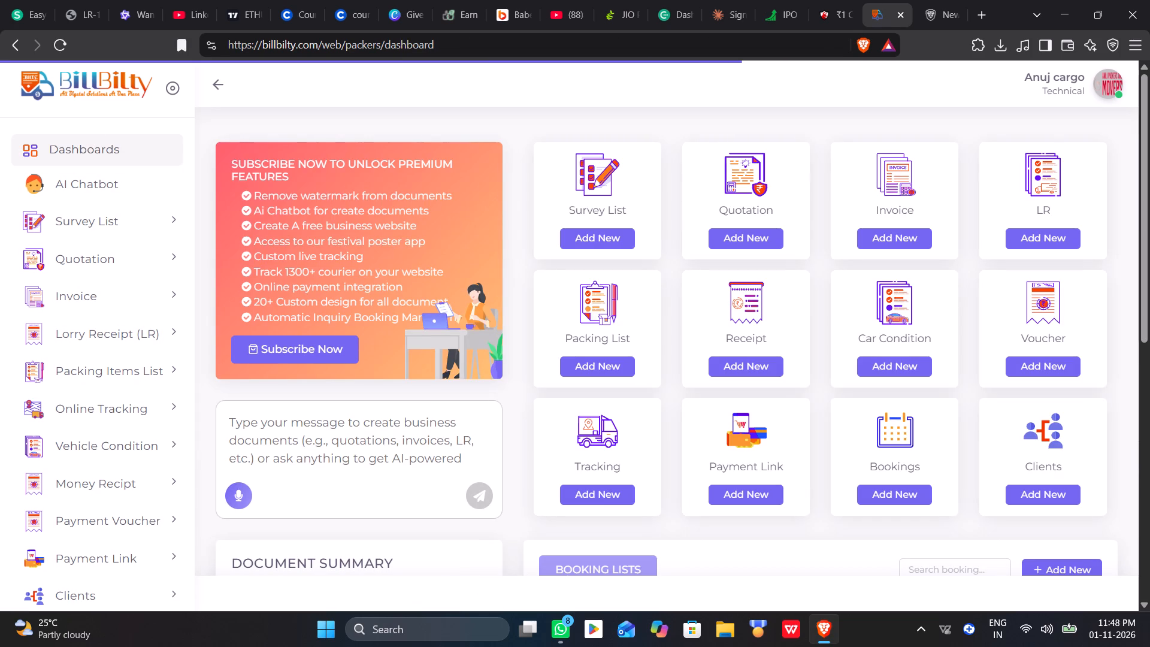
scroll(513, 467, right, 1)
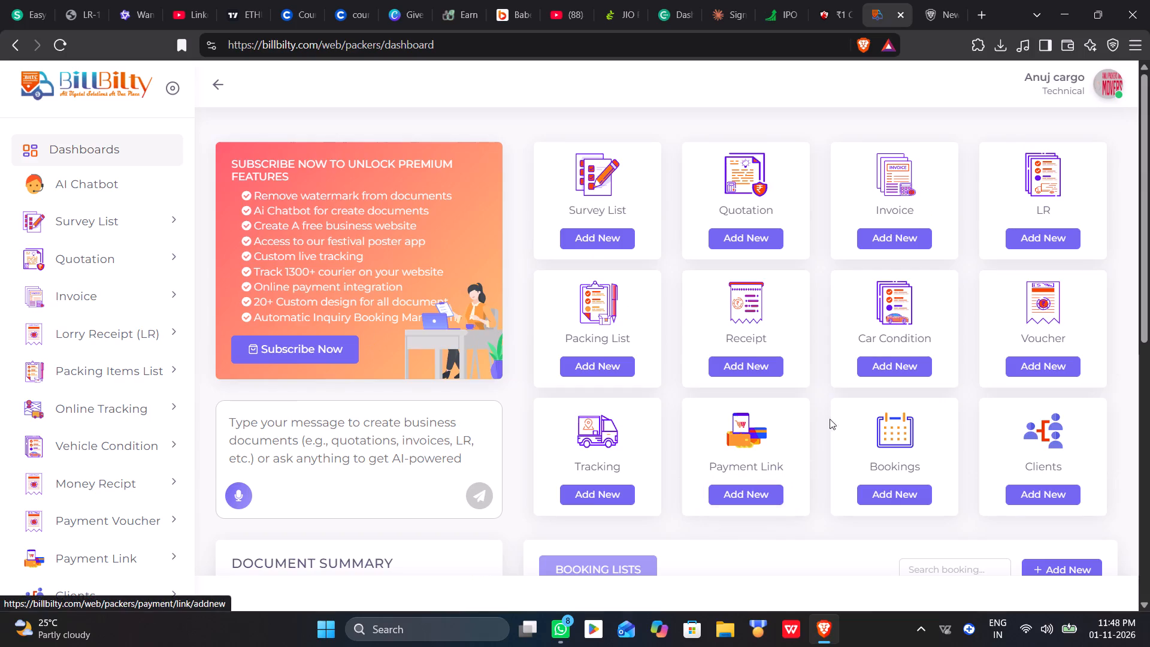
scroll(899, 364, up, 1)
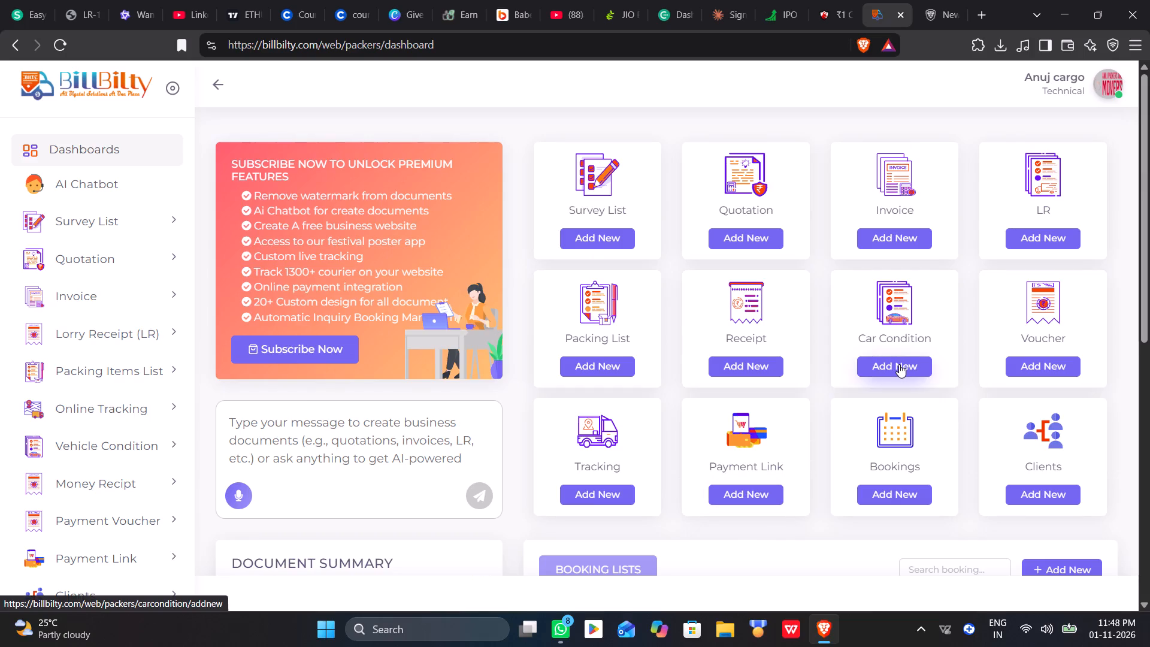
click(1030, 241)
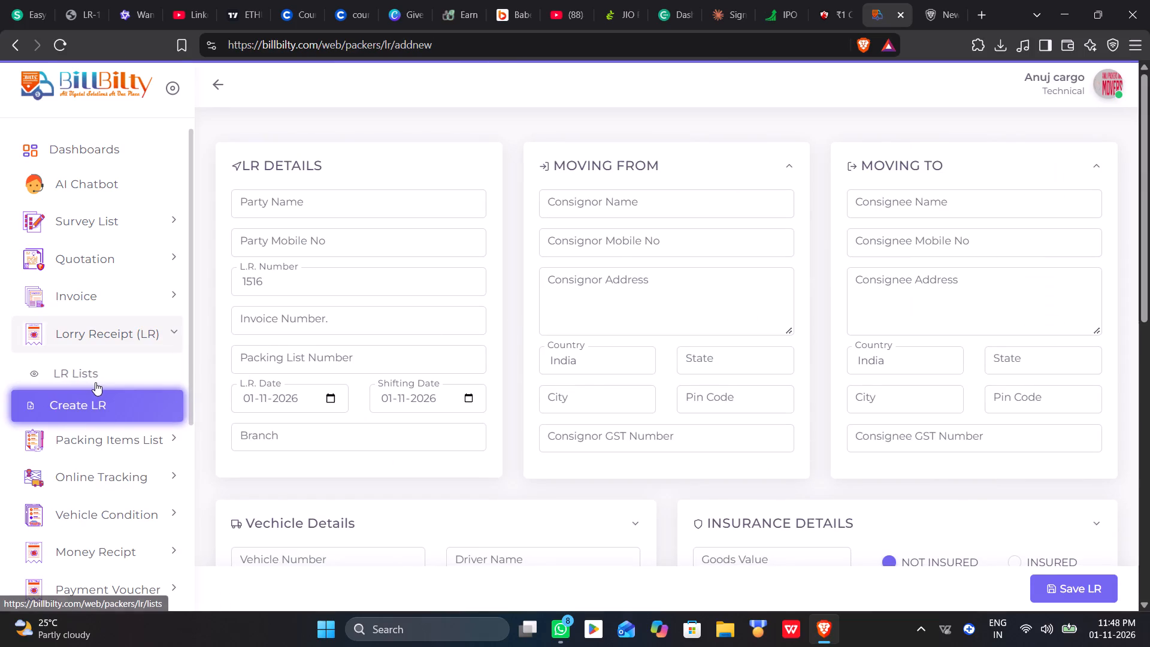
click(95, 382)
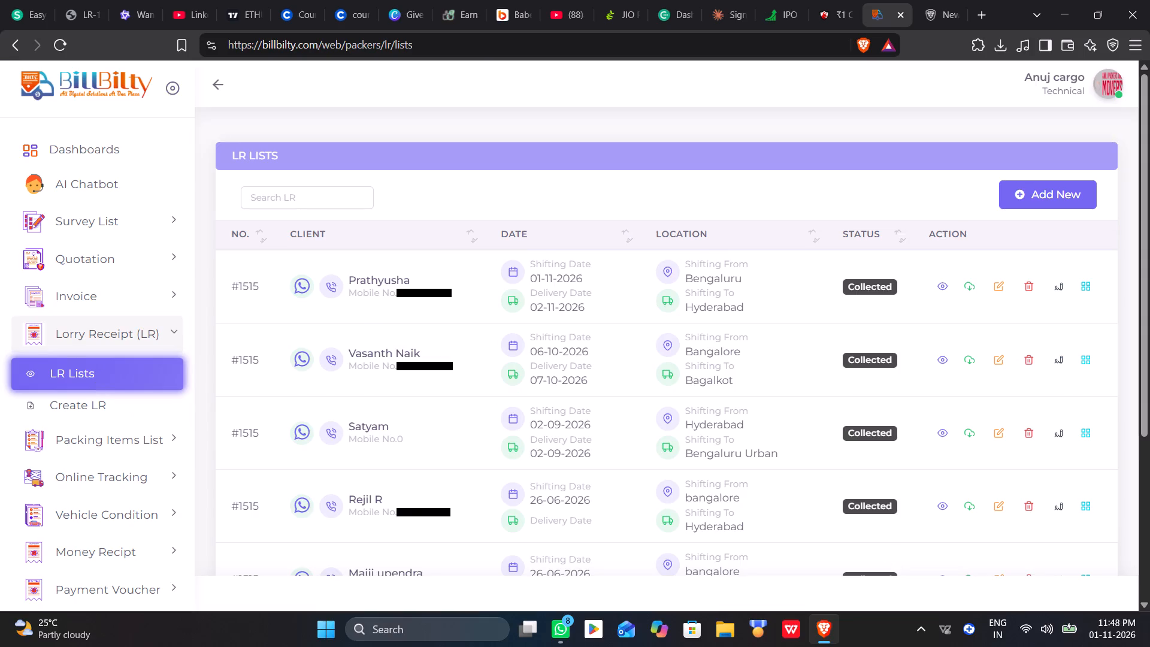
click(371, 287)
click(993, 289)
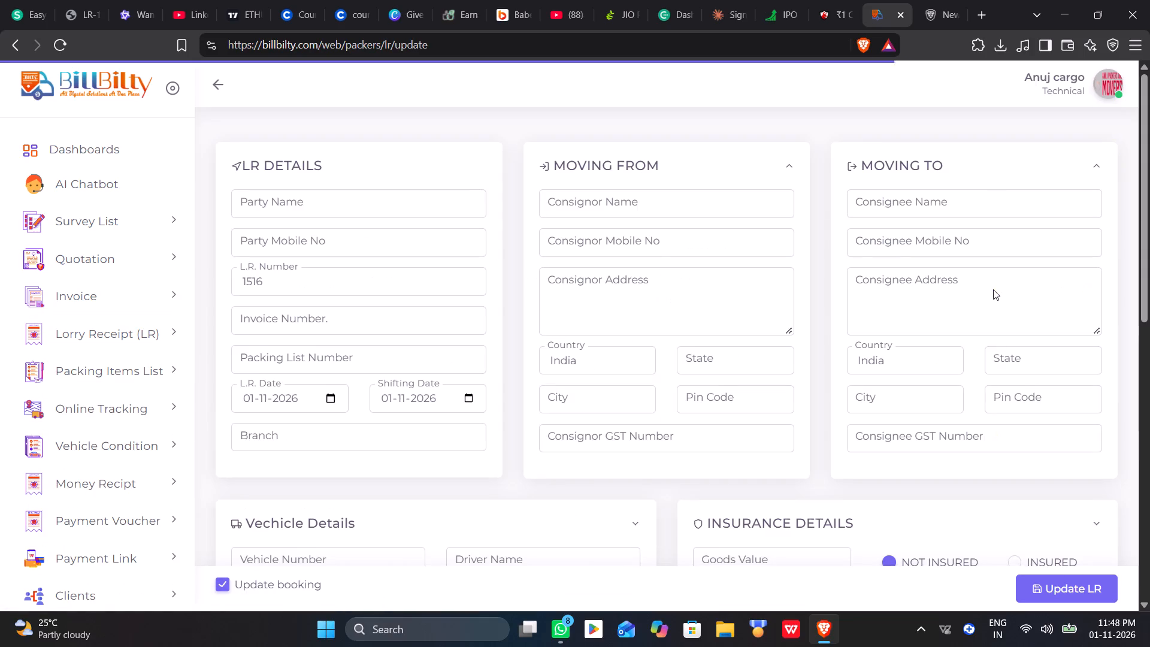
scroll(823, 400, down, 3)
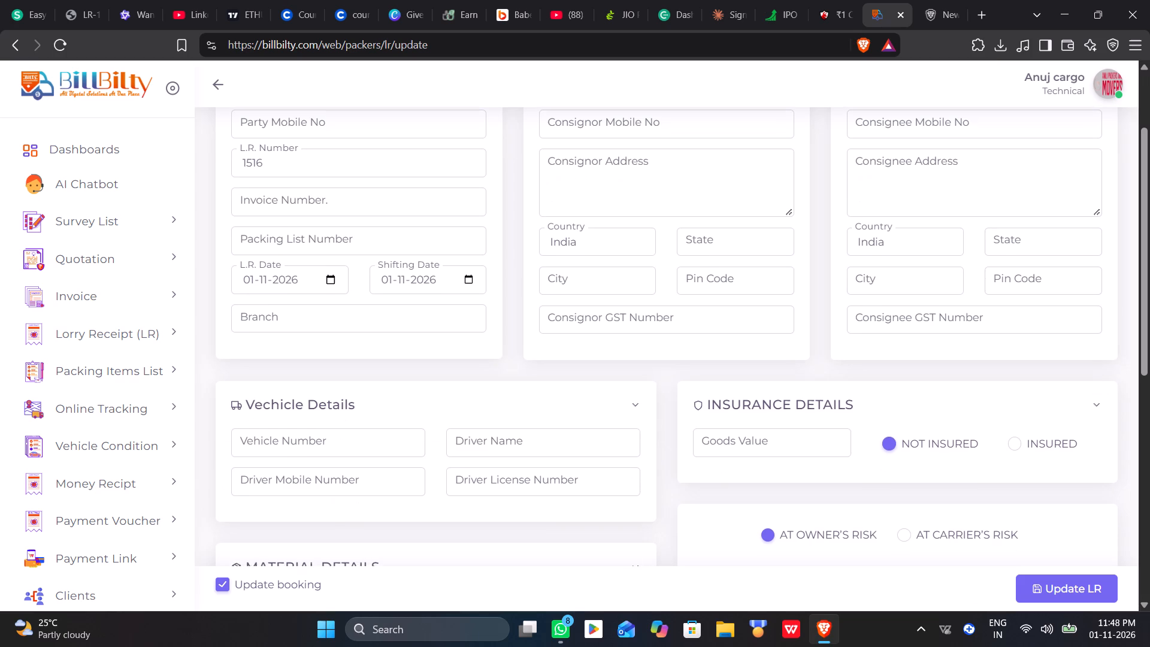
scroll(823, 400, down, 4)
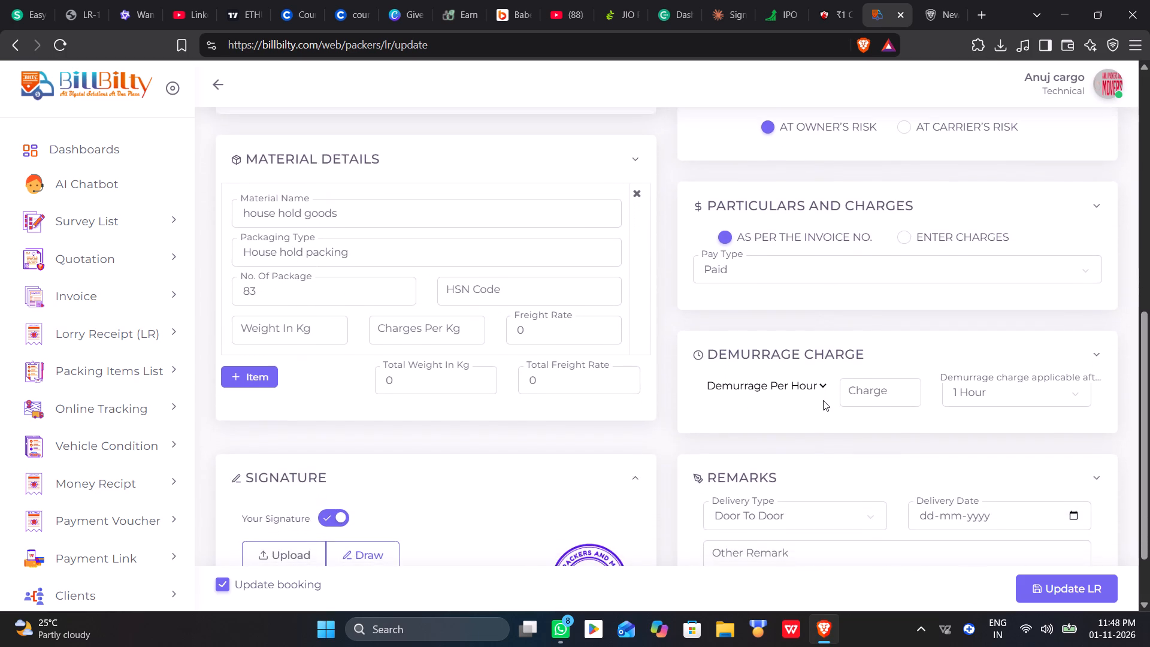
scroll(823, 400, down, 4)
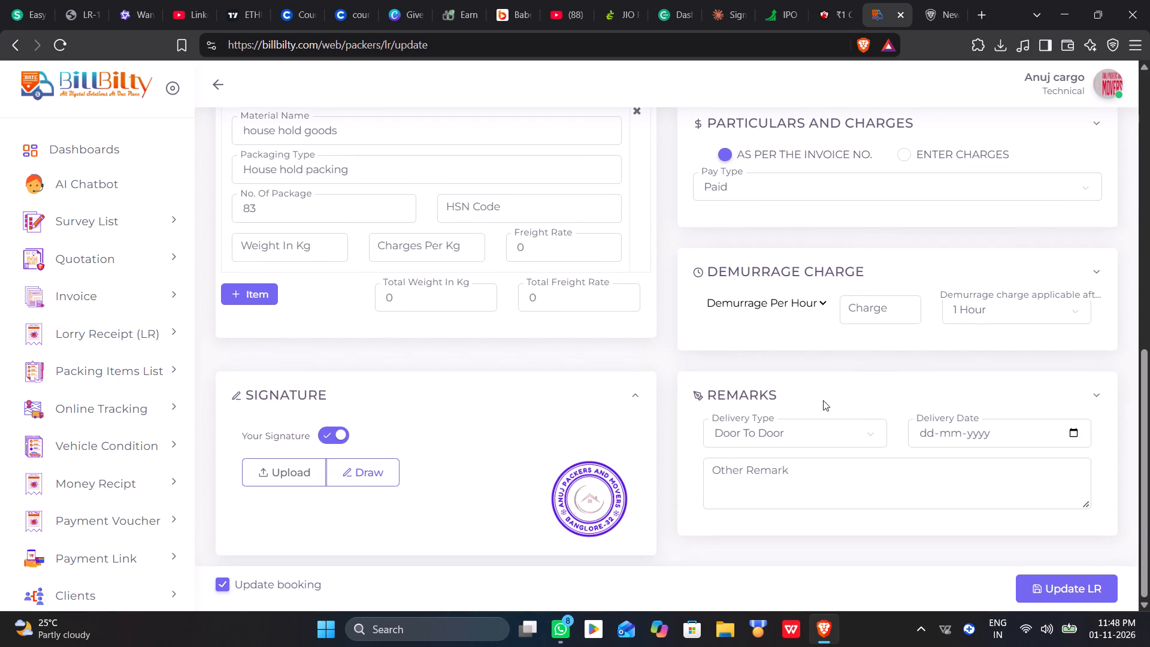
scroll(823, 400, up, 6)
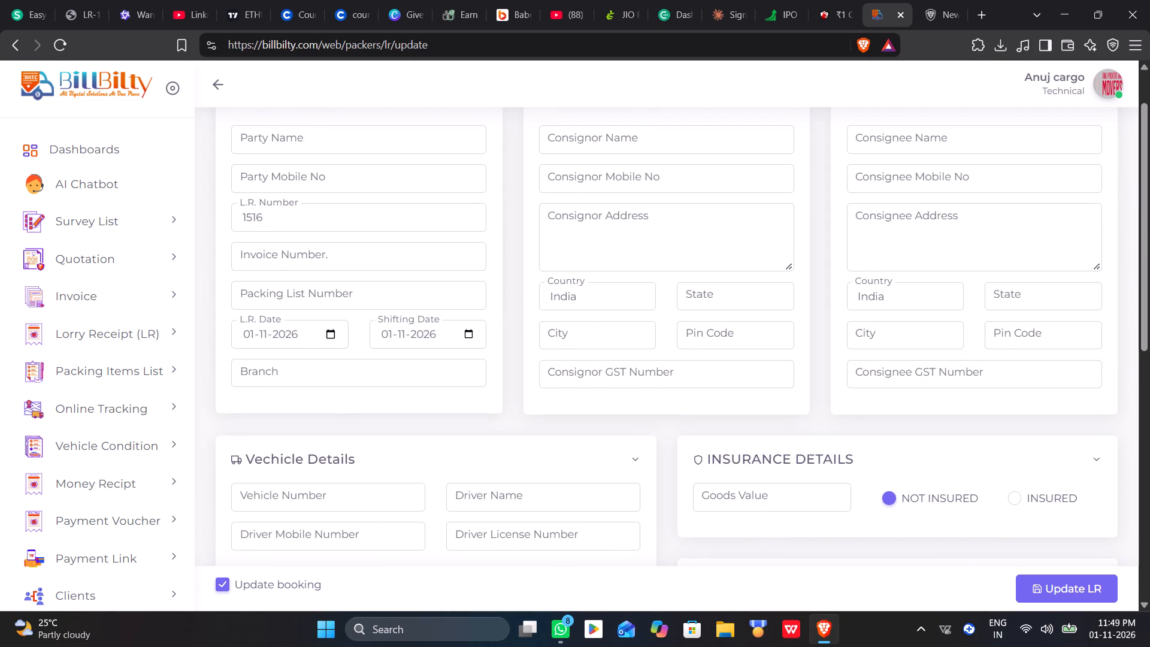
Fill in the party, consignor and consignee details from the saved client record for the Bengaluru to Hyderabad move.
click(345, 145)
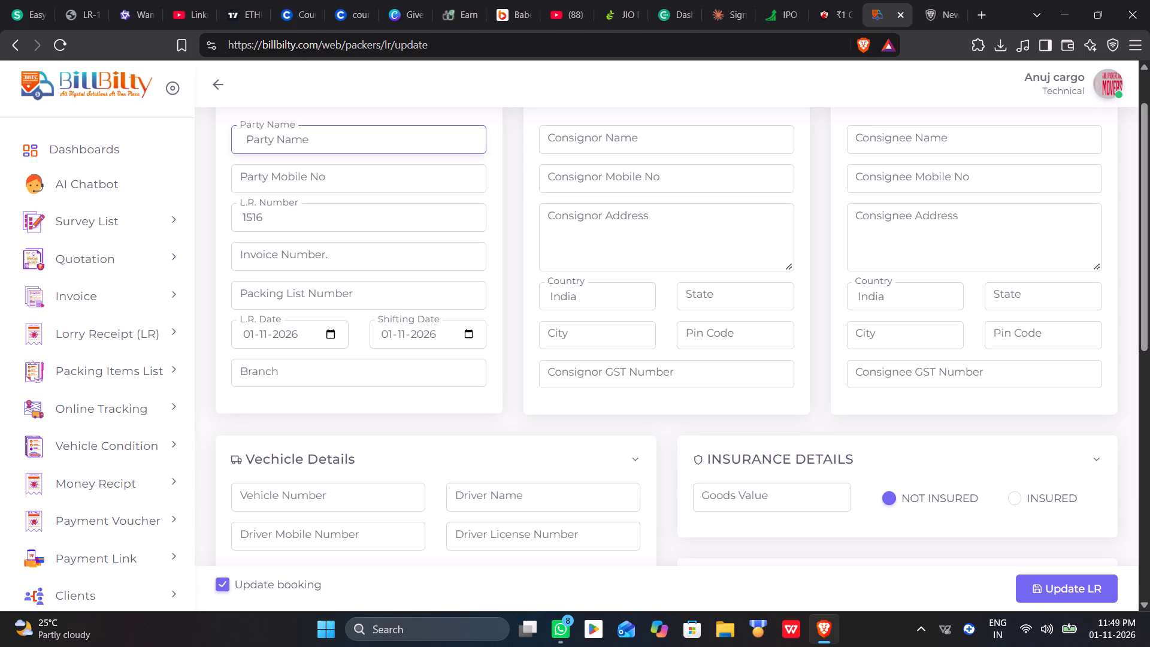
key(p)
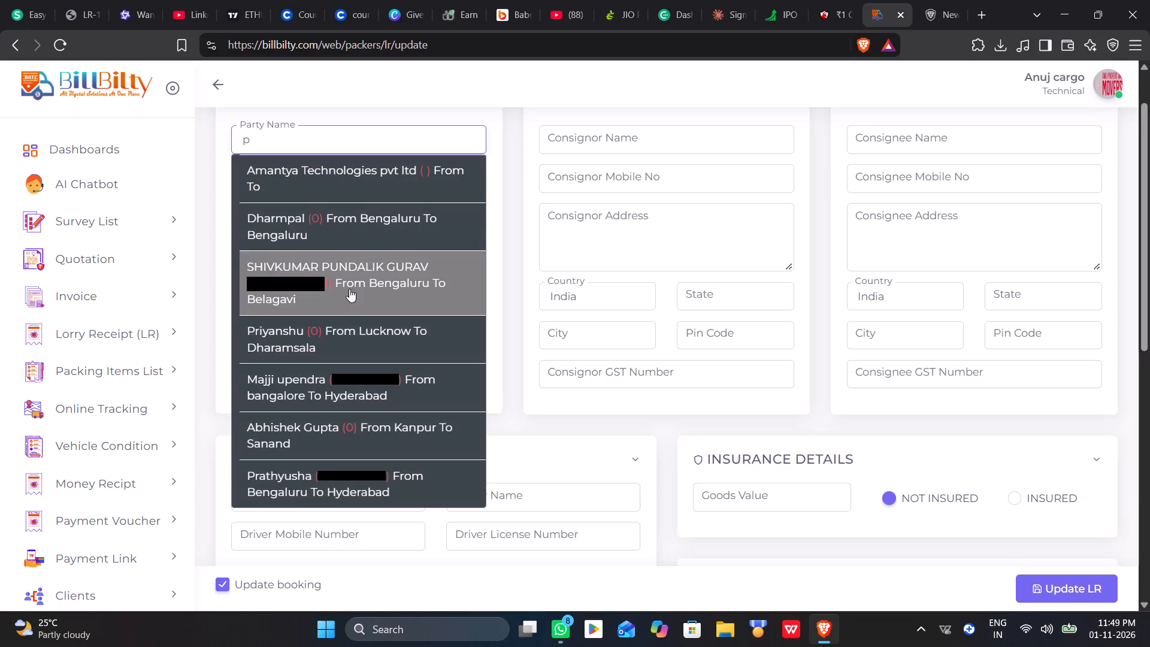
click(344, 469)
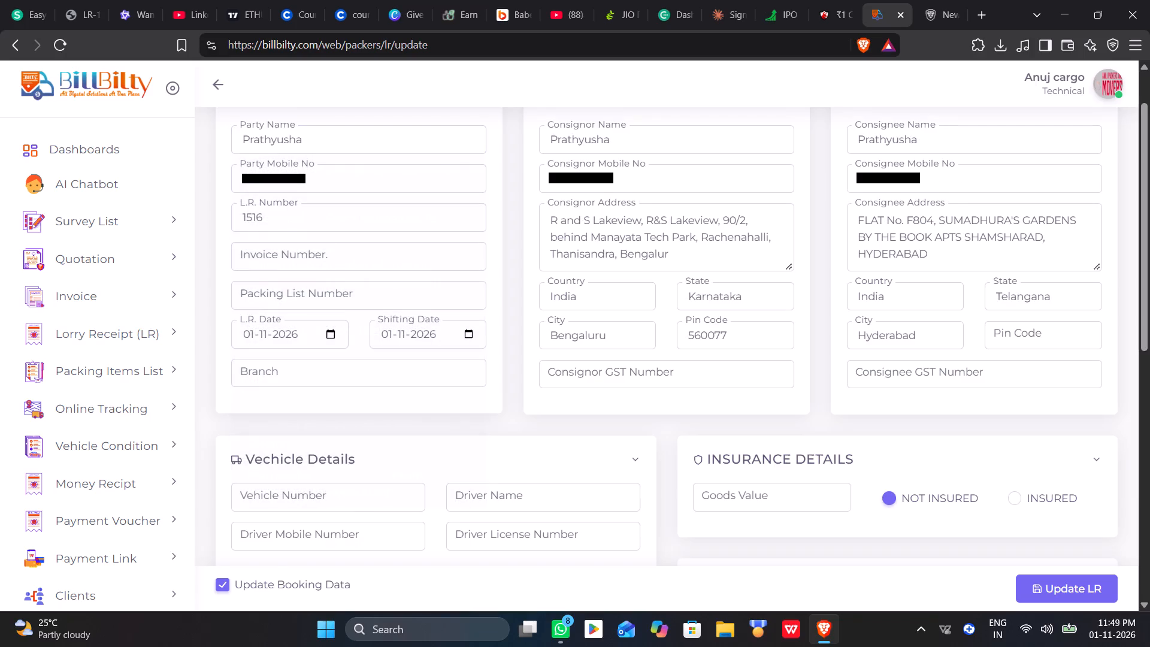
Set the L.R. number to 1515 and the packing list number to Nill.
click(314, 225)
key(BackSpace)
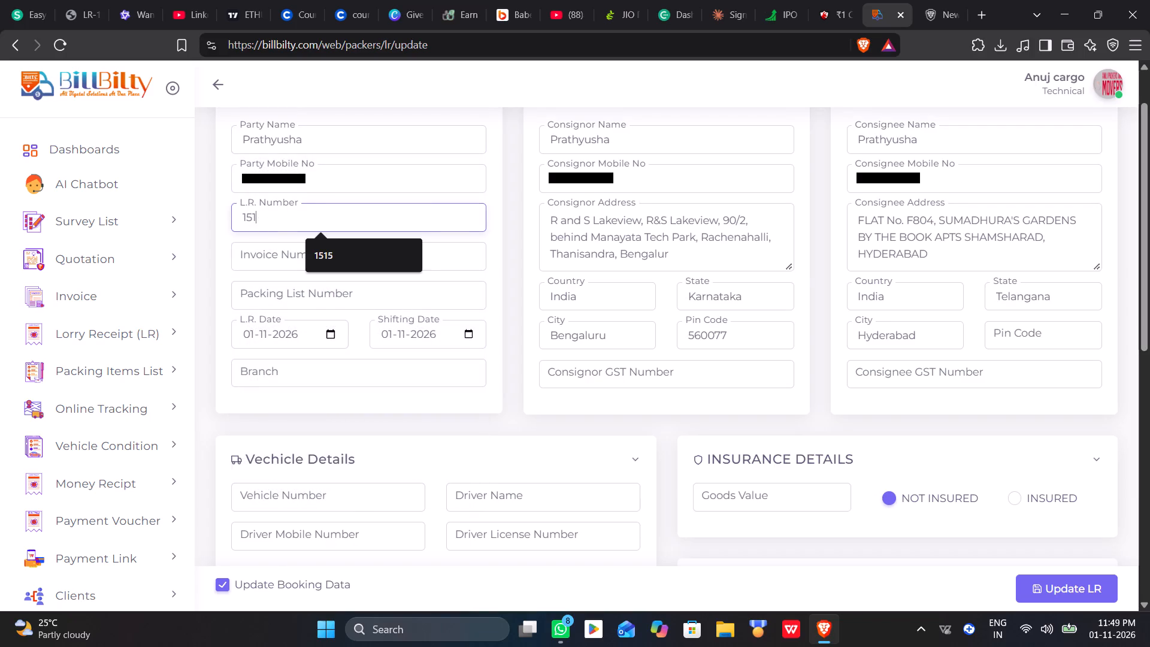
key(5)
click(365, 275)
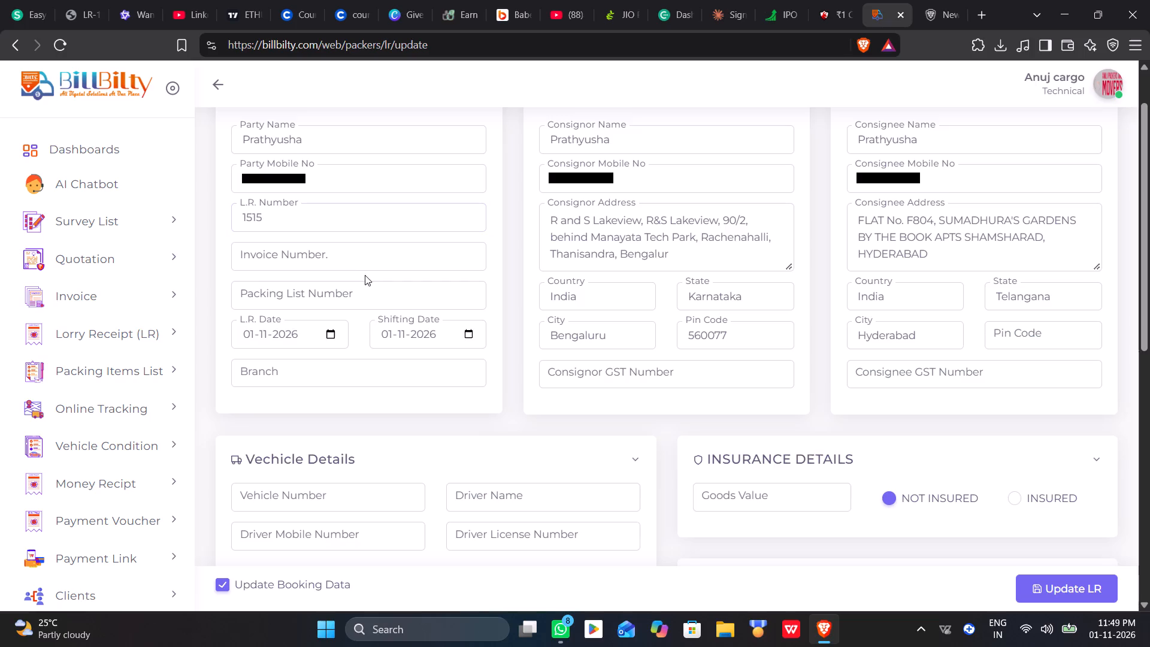
click(365, 291)
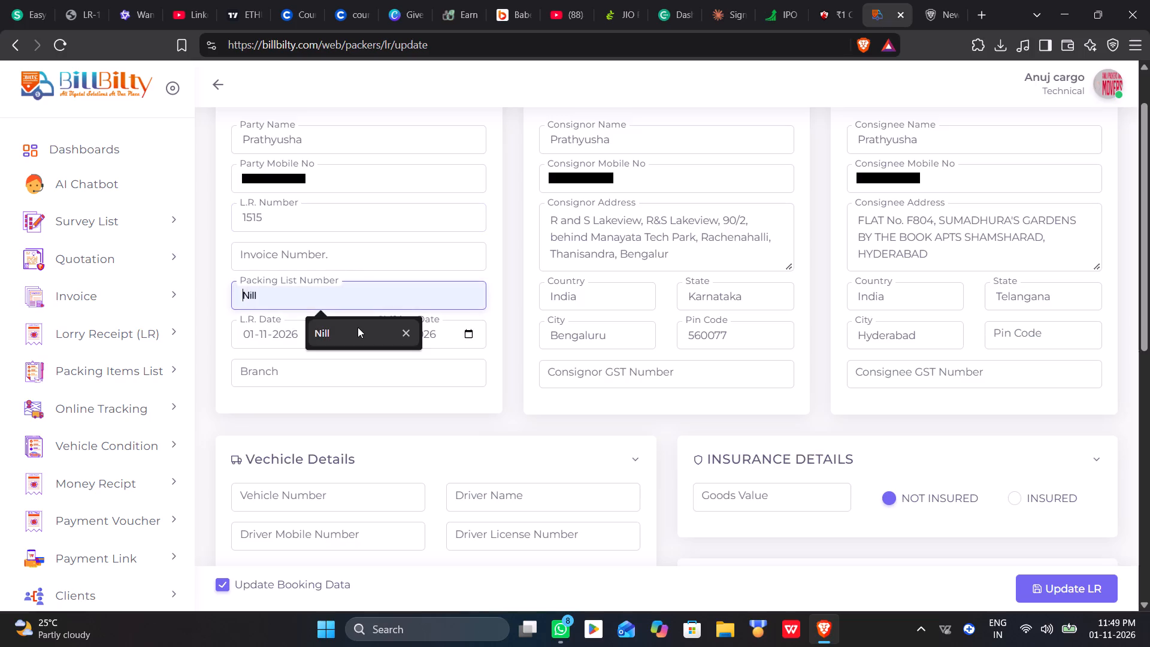
click(358, 327)
scroll(538, 380, down, 1)
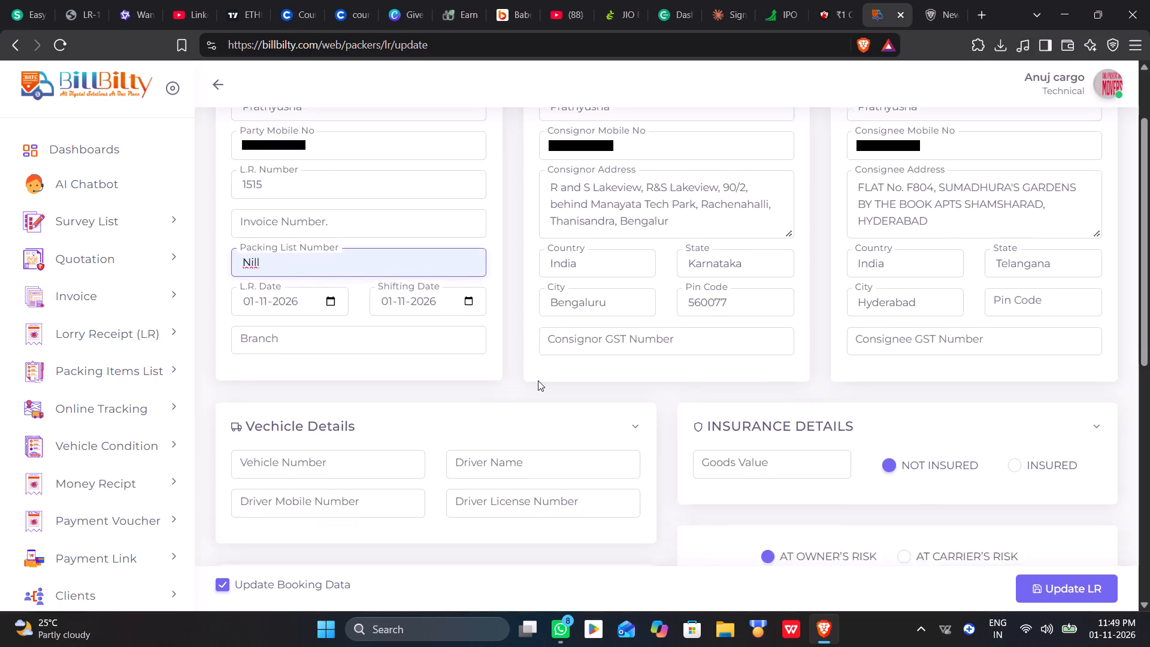
scroll(538, 380, down, 3)
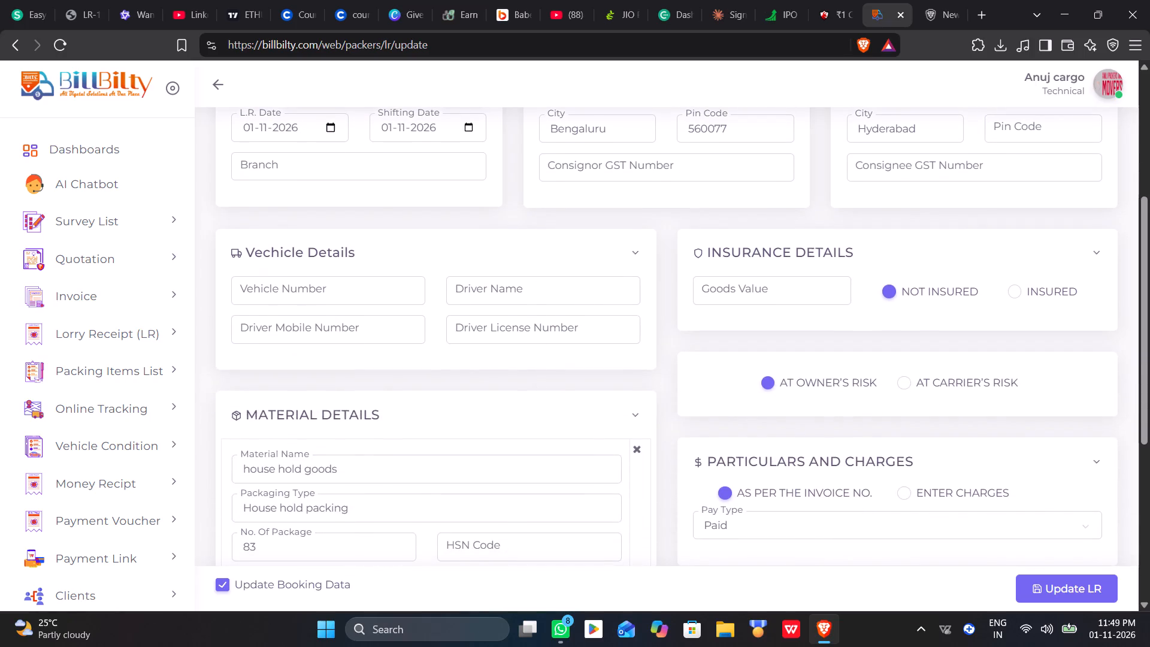
click(343, 283)
click(336, 329)
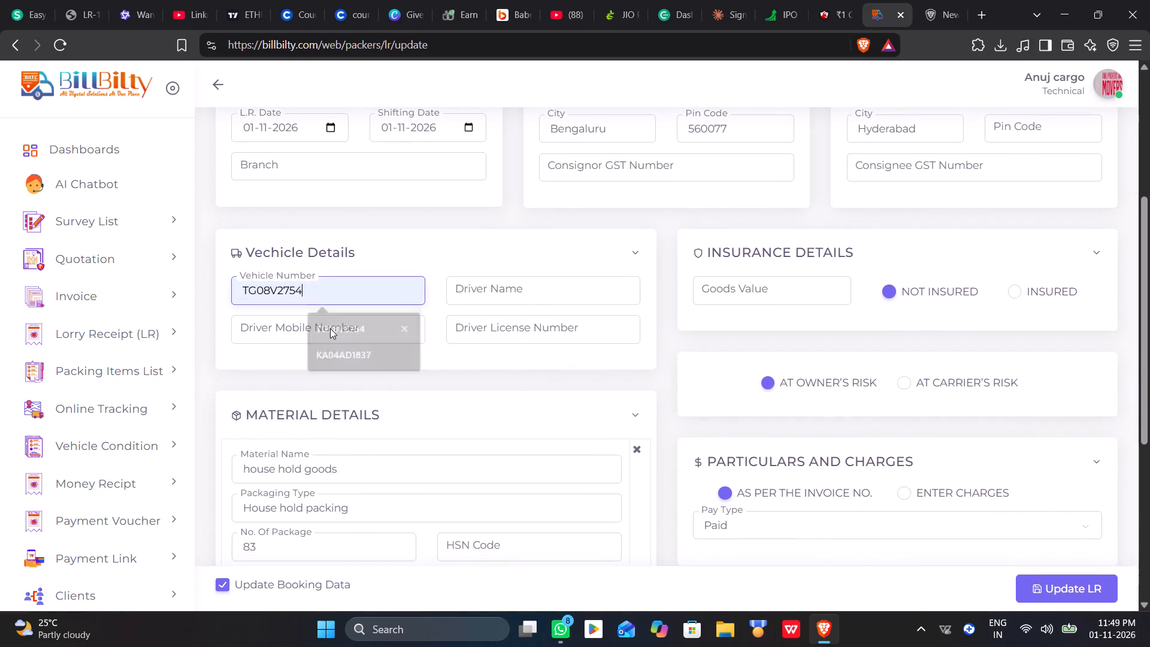
Fill in the driver's mobile number in the vehicle details with the phone number saved in the clipboard history.
click(312, 328)
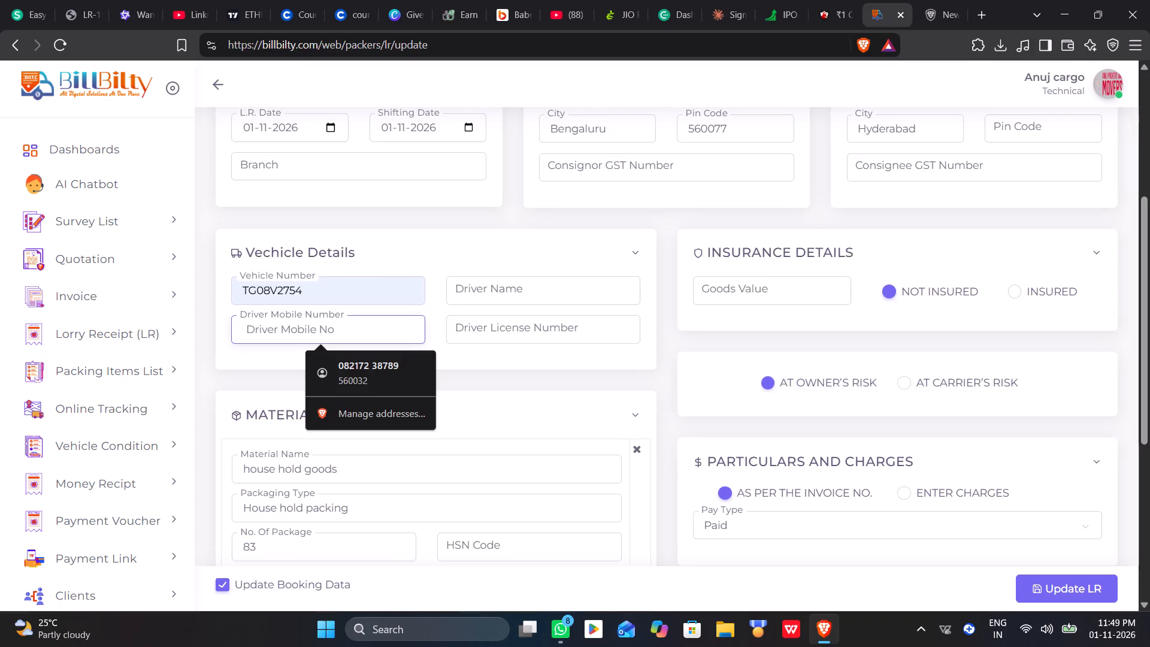
key(super+v)
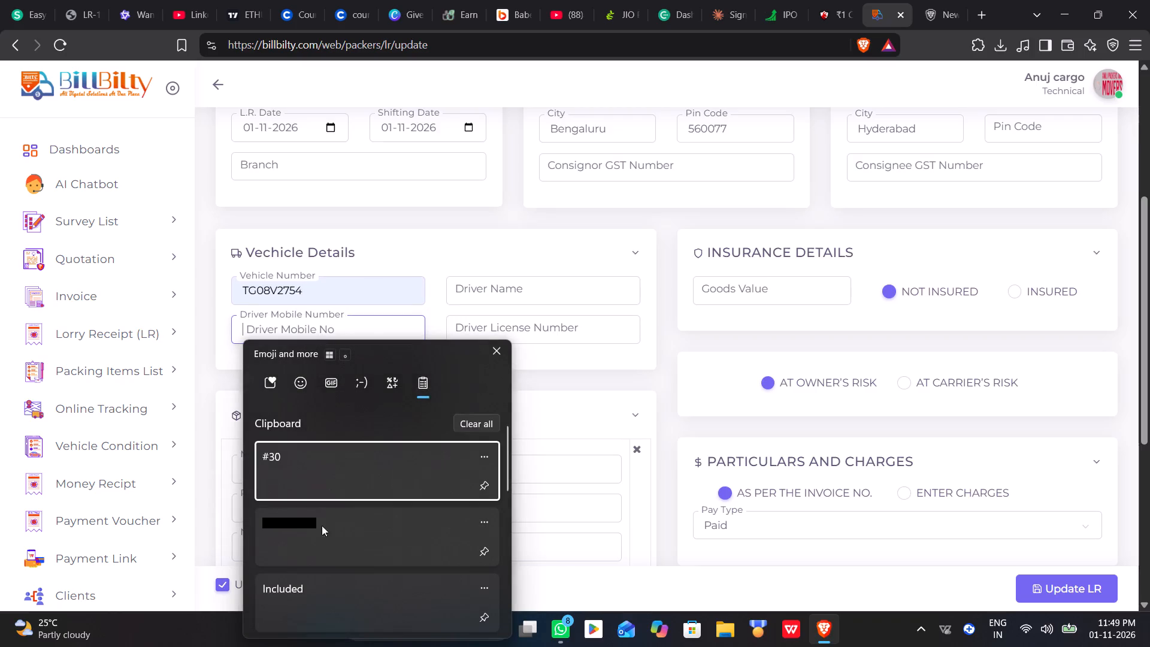
click(317, 549)
key(ctrl+v)
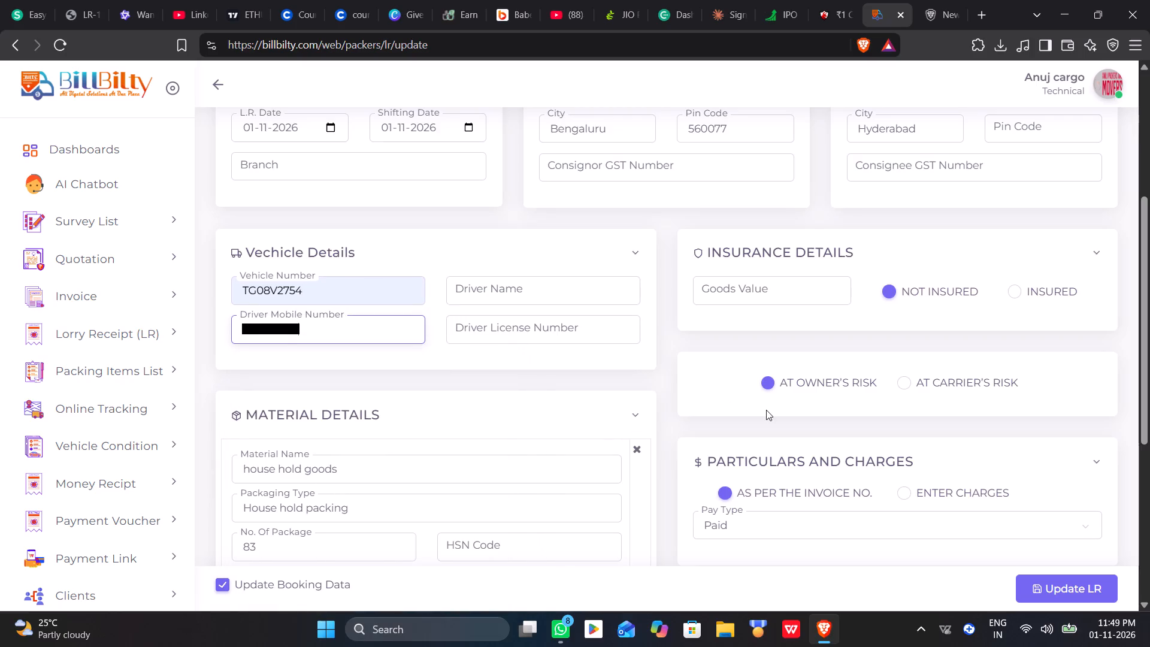
Mark the goods as Insured in the insurance details of the lorry receipt.
click(1015, 294)
Set the pay type in the particulars and charges to To Billed.
scroll(861, 367, down, 2)
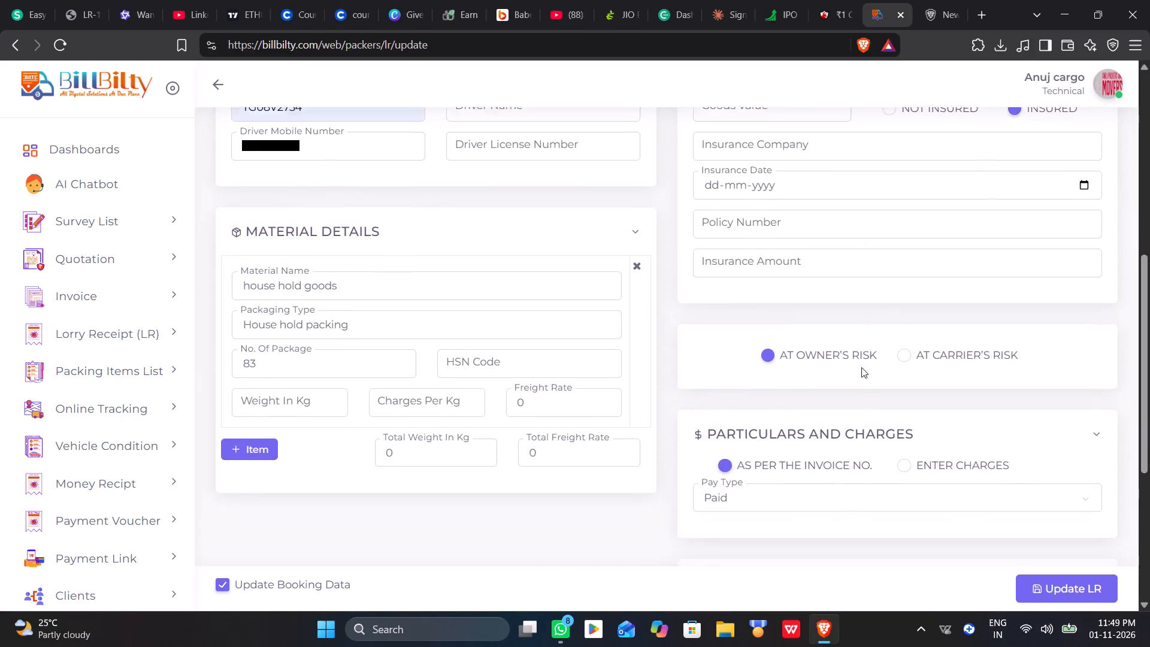
scroll(861, 367, down, 3)
click(834, 383)
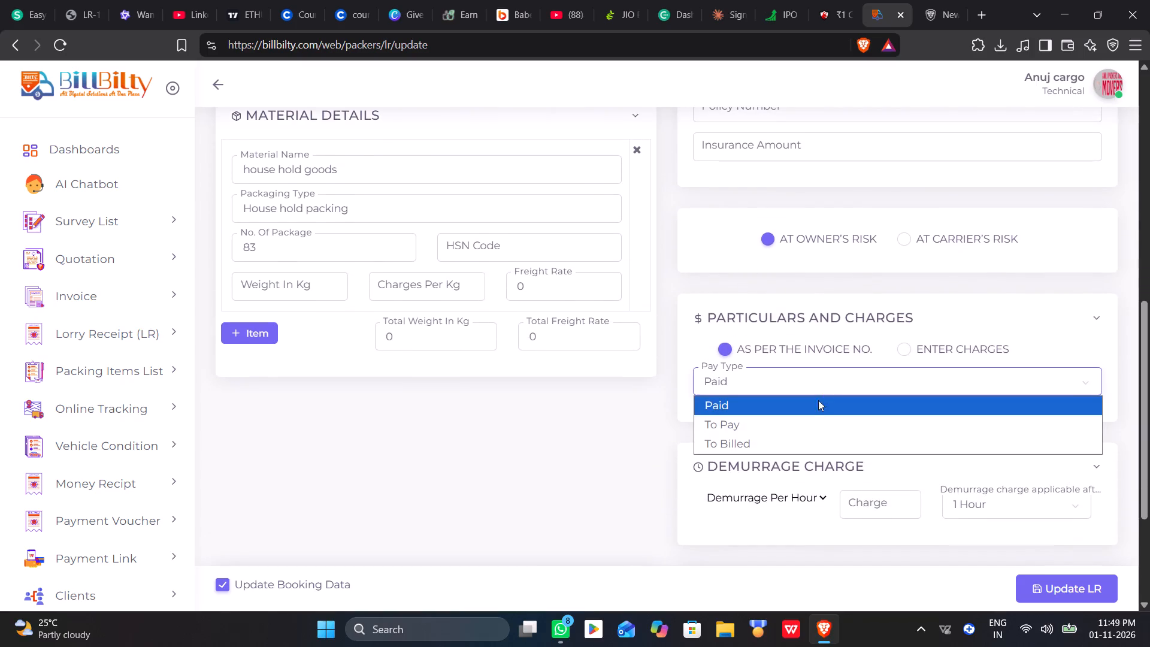
click(792, 442)
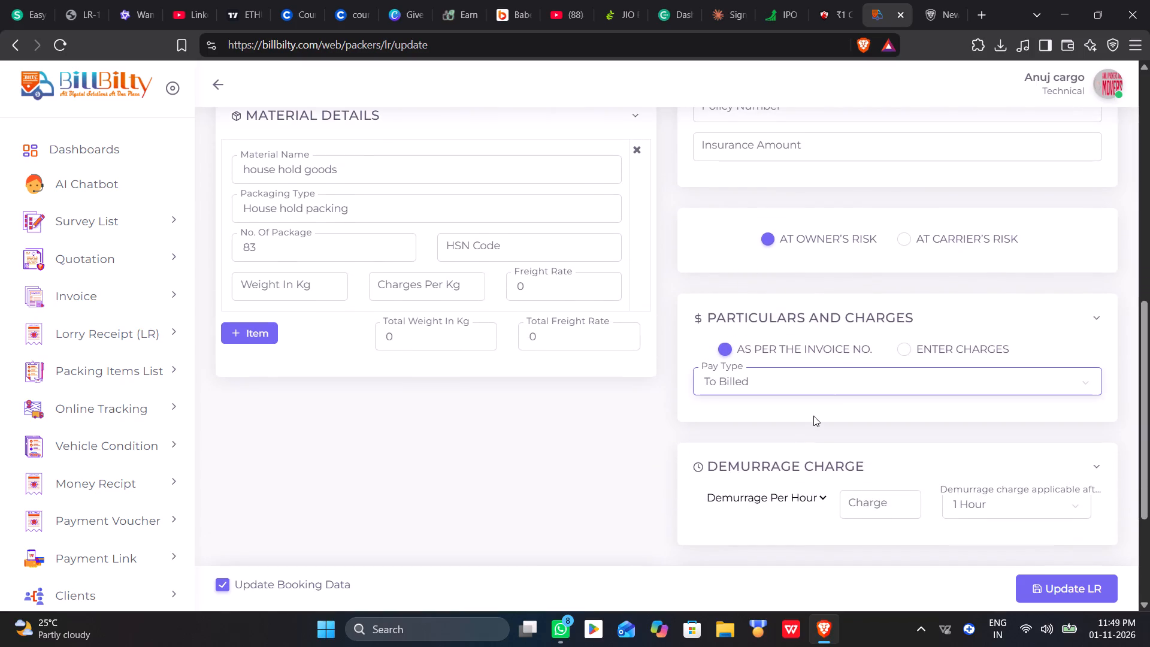
click(814, 413)
click(661, 421)
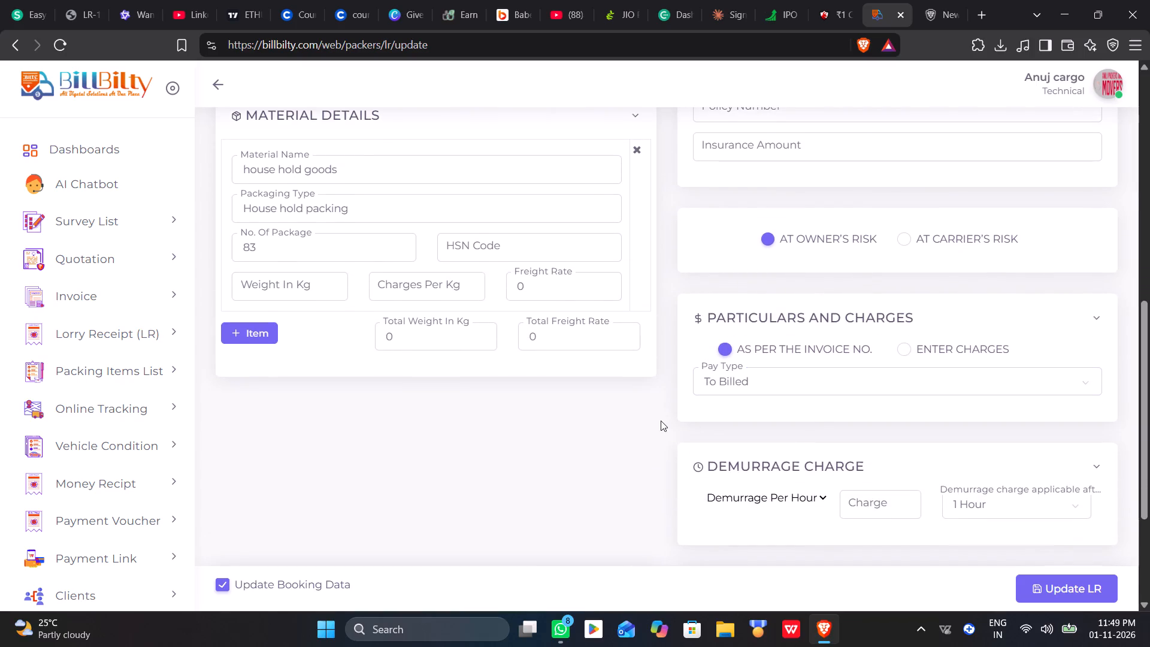
Switch the particulars to Enter Charges, with 61000 for transportation and 0 for packing and unpacking.
click(903, 351)
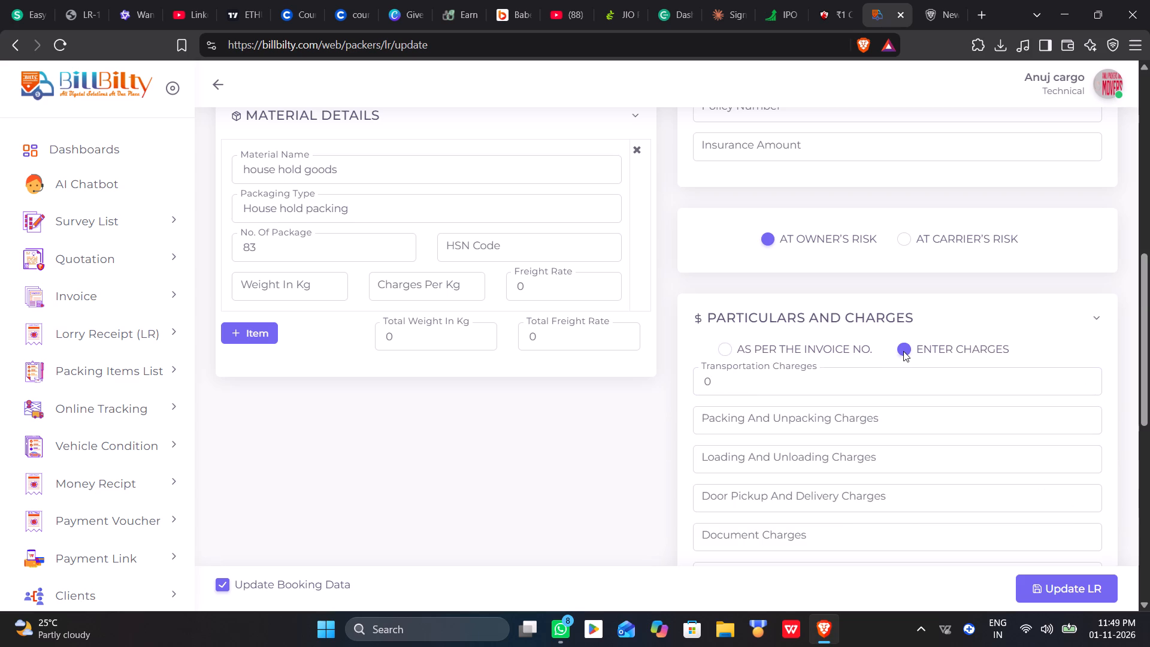
click(786, 394)
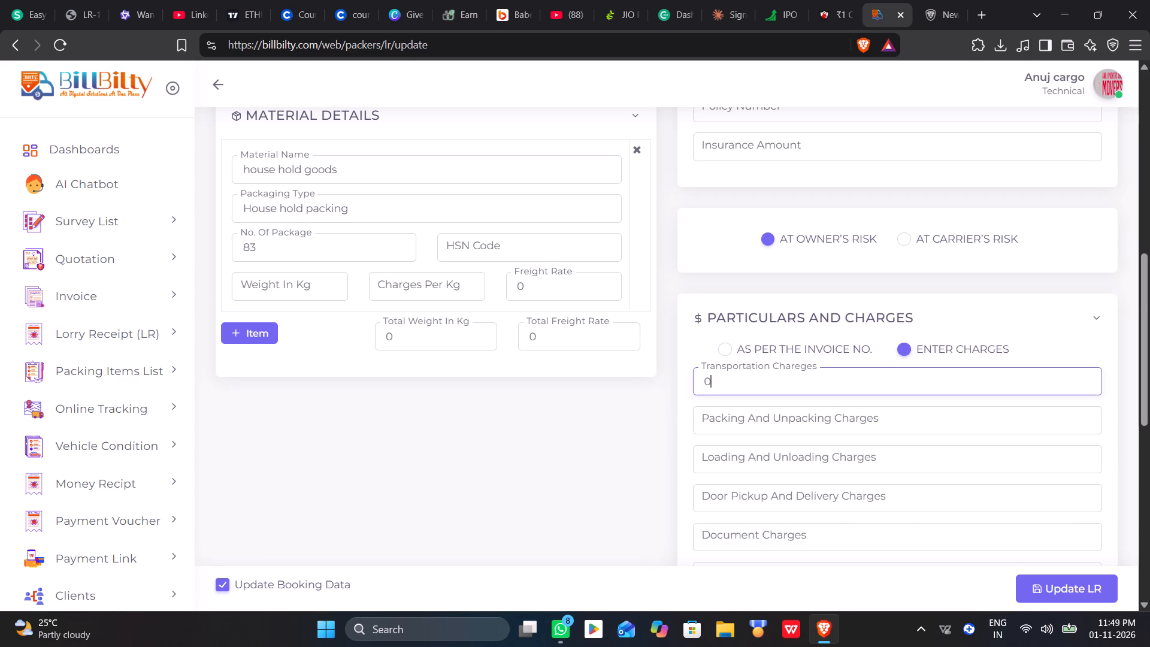
key(BackSpace)
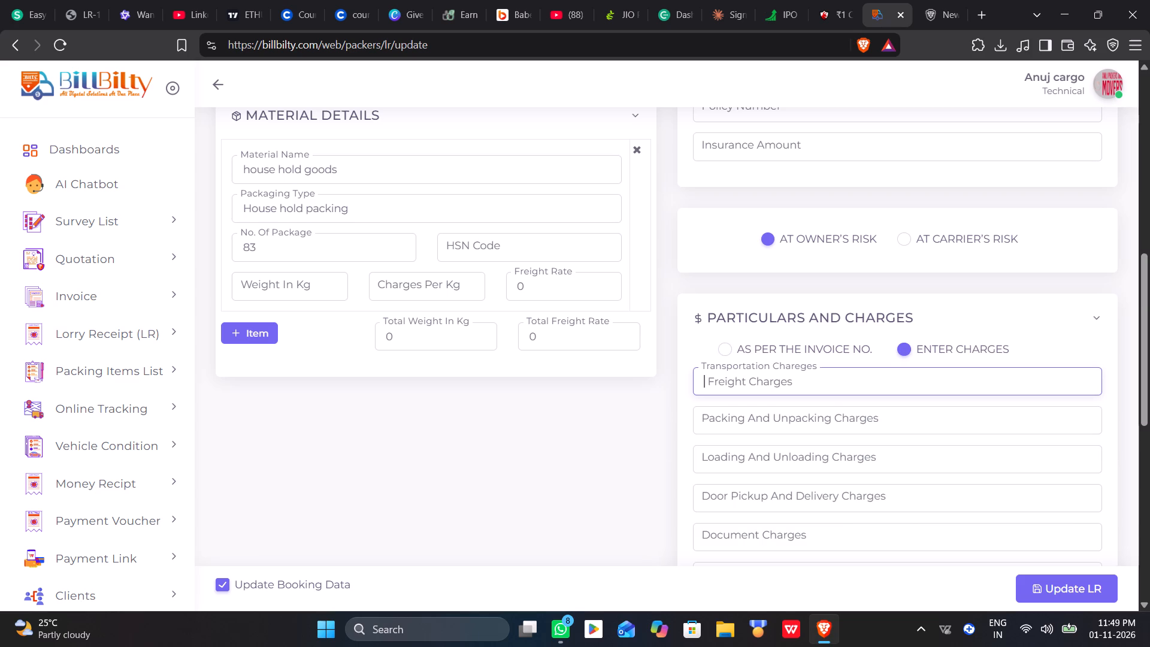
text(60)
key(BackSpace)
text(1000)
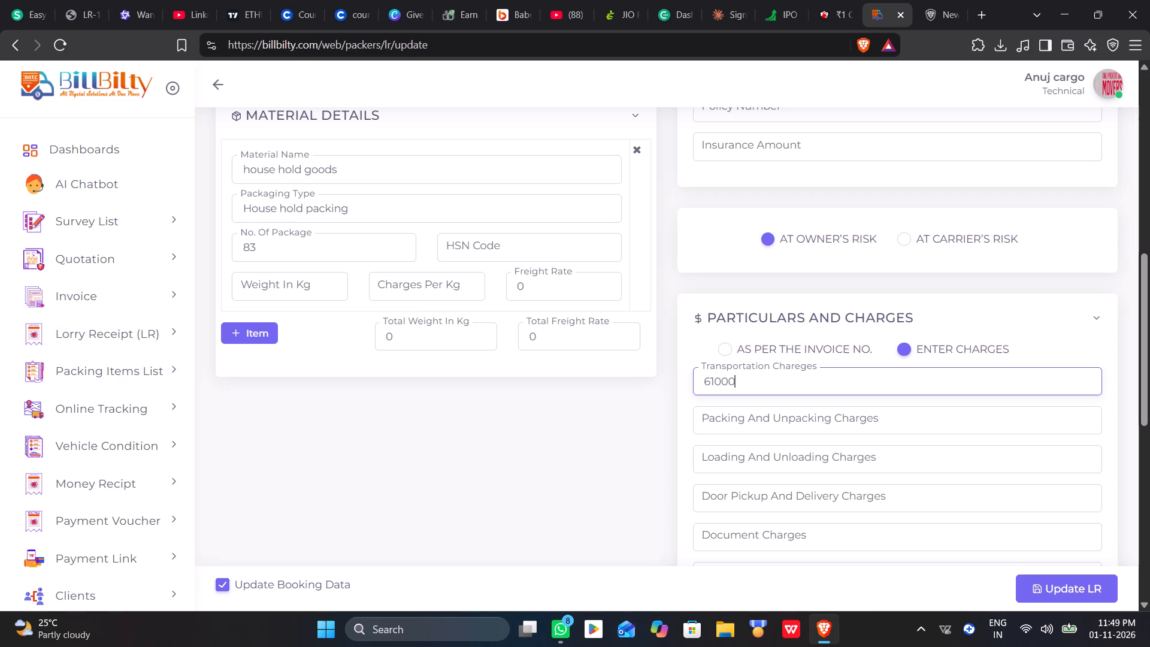
click(849, 416)
scroll(849, 416, down, 1)
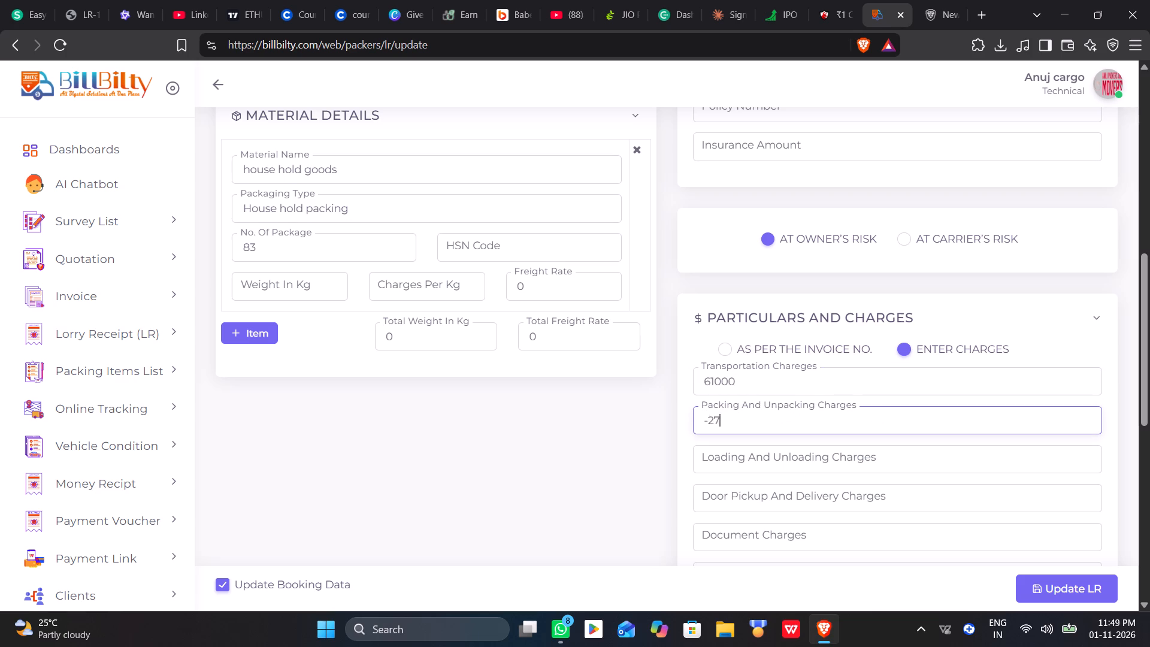
scroll(849, 416, down, 1)
key(BackSpace)
key(BackSpace)
key(BackSpace)
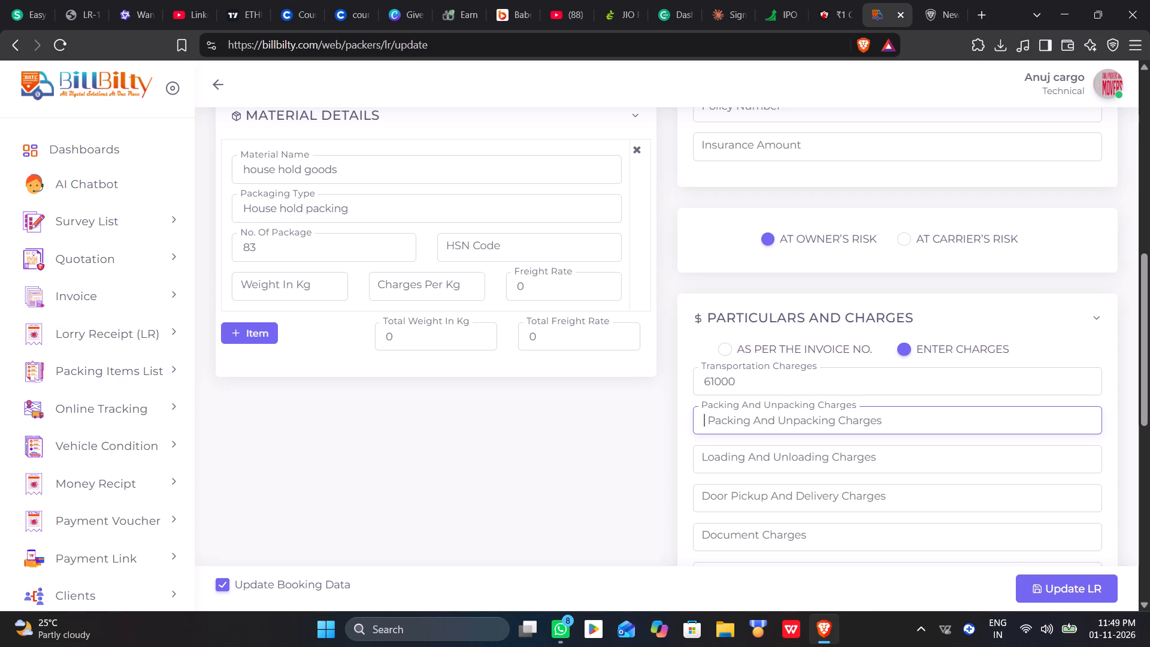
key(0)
click(850, 461)
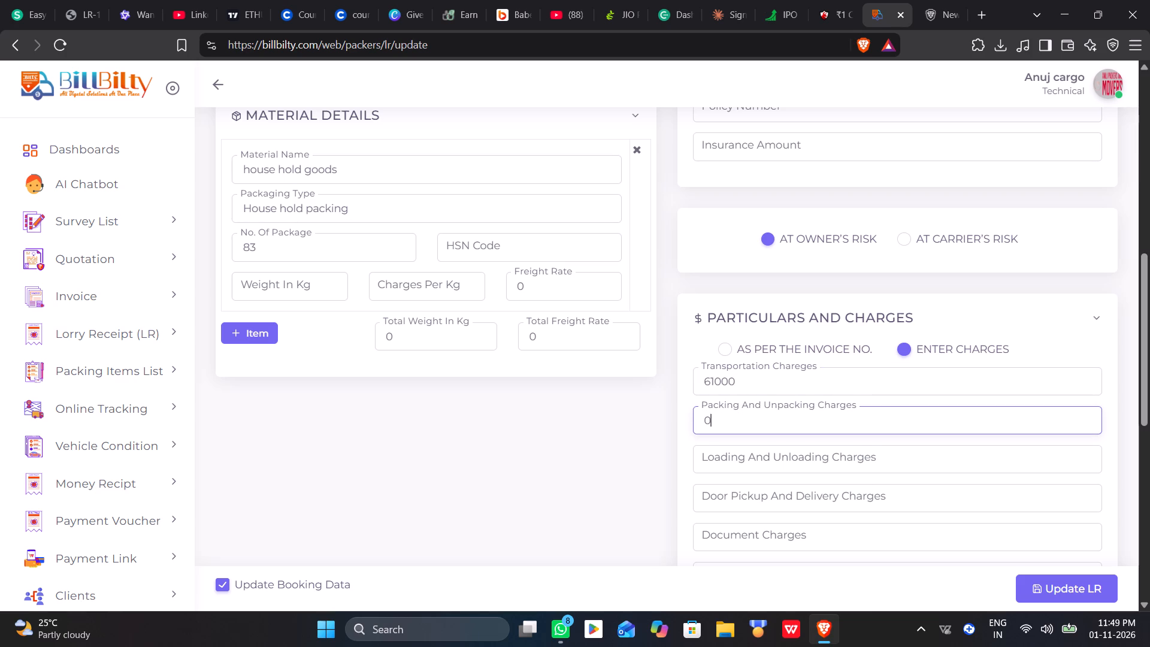
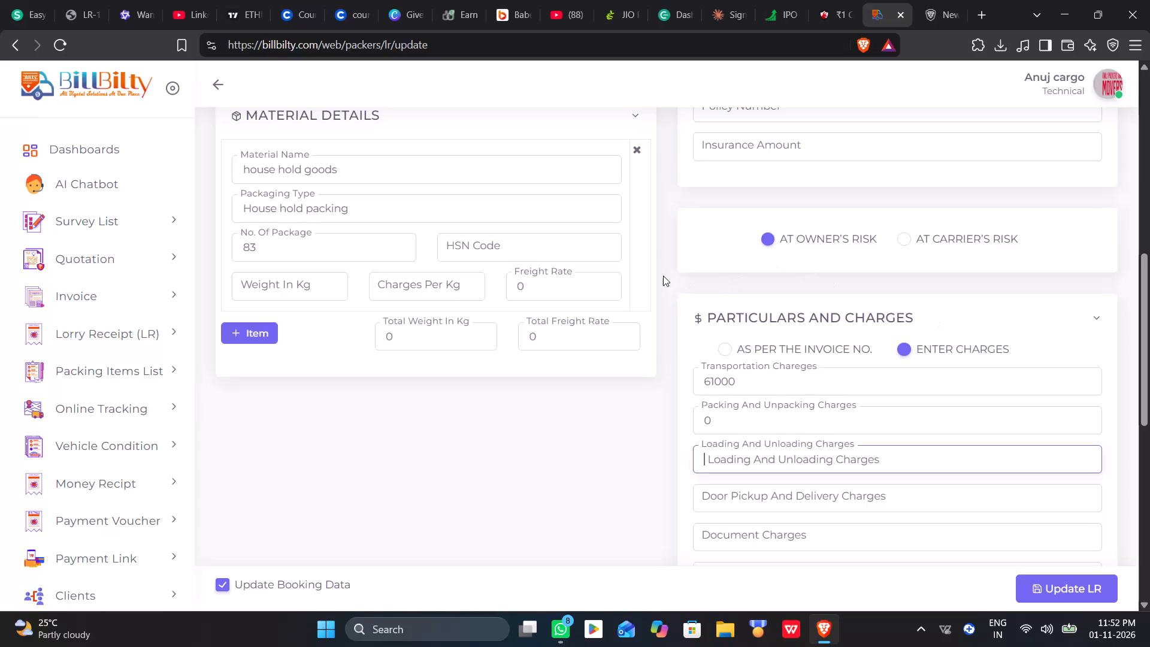
Set the goods value in the insurance details of the lorry receipt to 150000.
scroll(670, 274, up, 2)
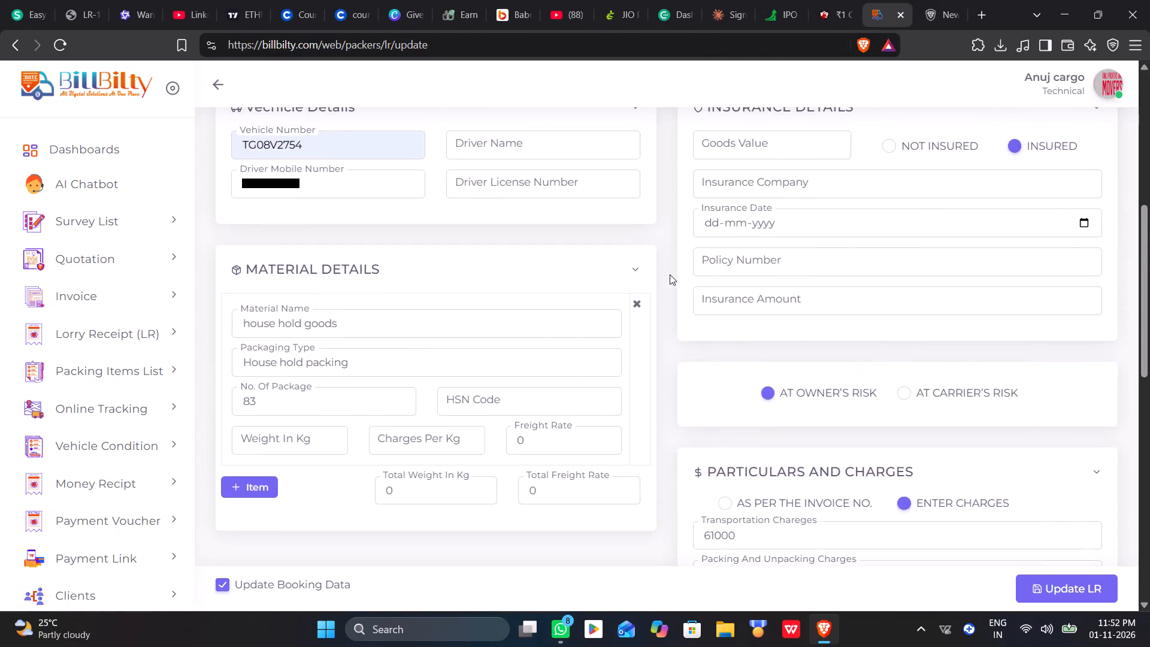
scroll(670, 274, up, 1)
click(738, 245)
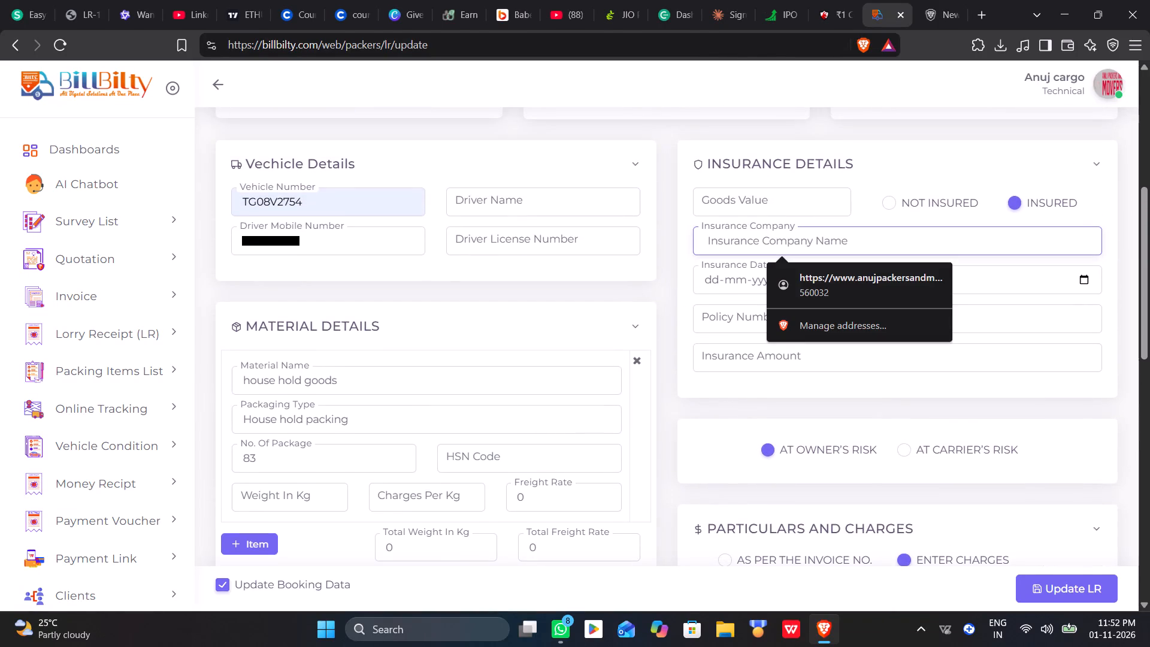
click(730, 212)
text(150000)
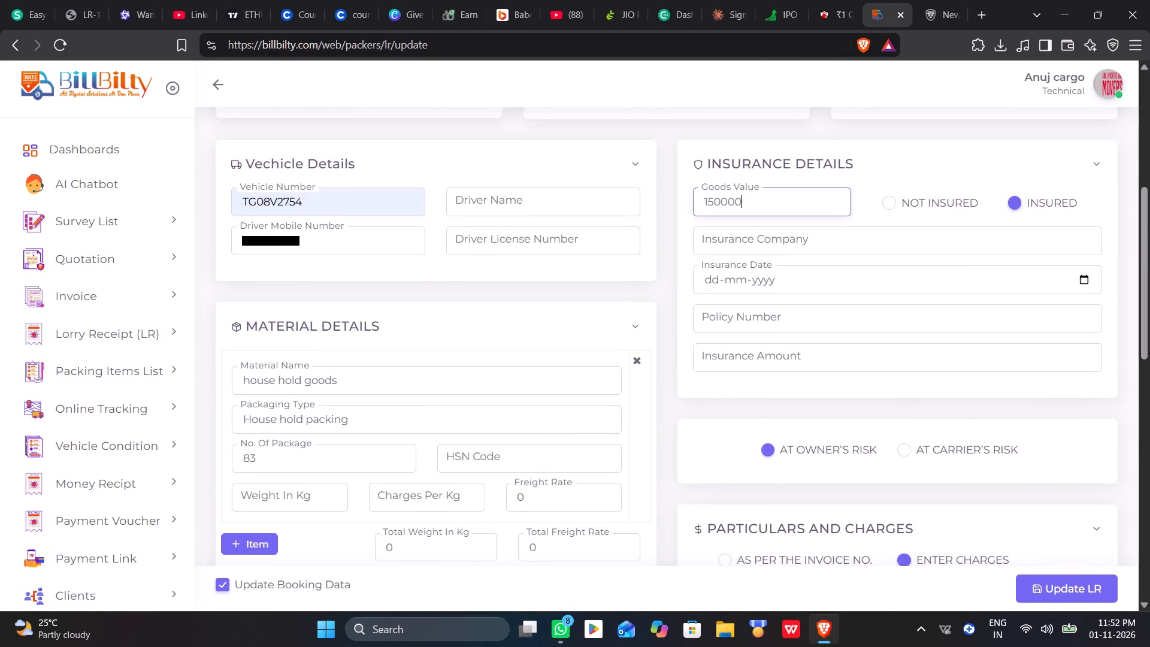
Enter Bajaj General Insurance Limited as the insurance company in the insurance details.
click(717, 248)
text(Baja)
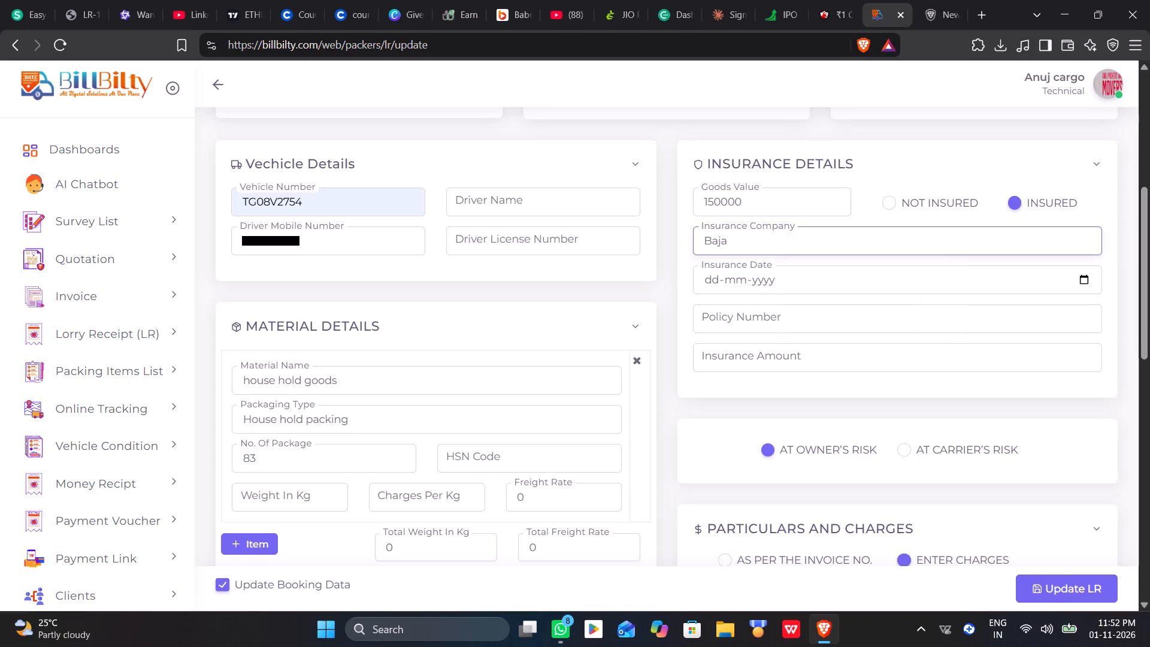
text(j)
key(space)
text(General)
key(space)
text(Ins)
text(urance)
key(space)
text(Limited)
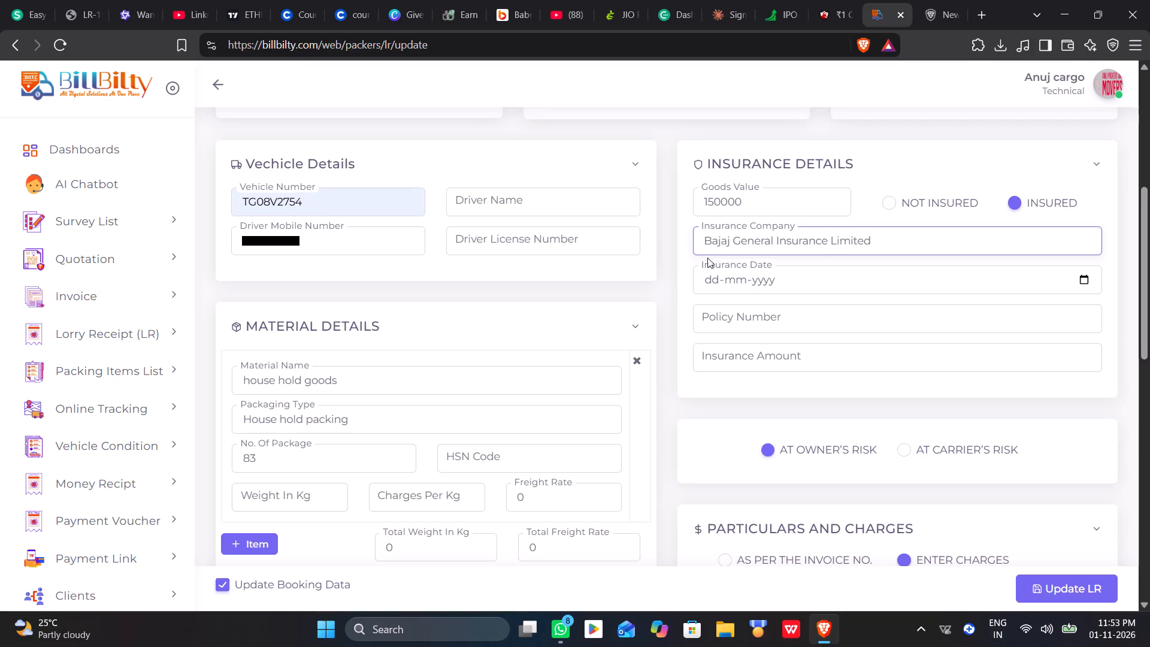
Set the insurance date to 01-11-2026.
click(1082, 281)
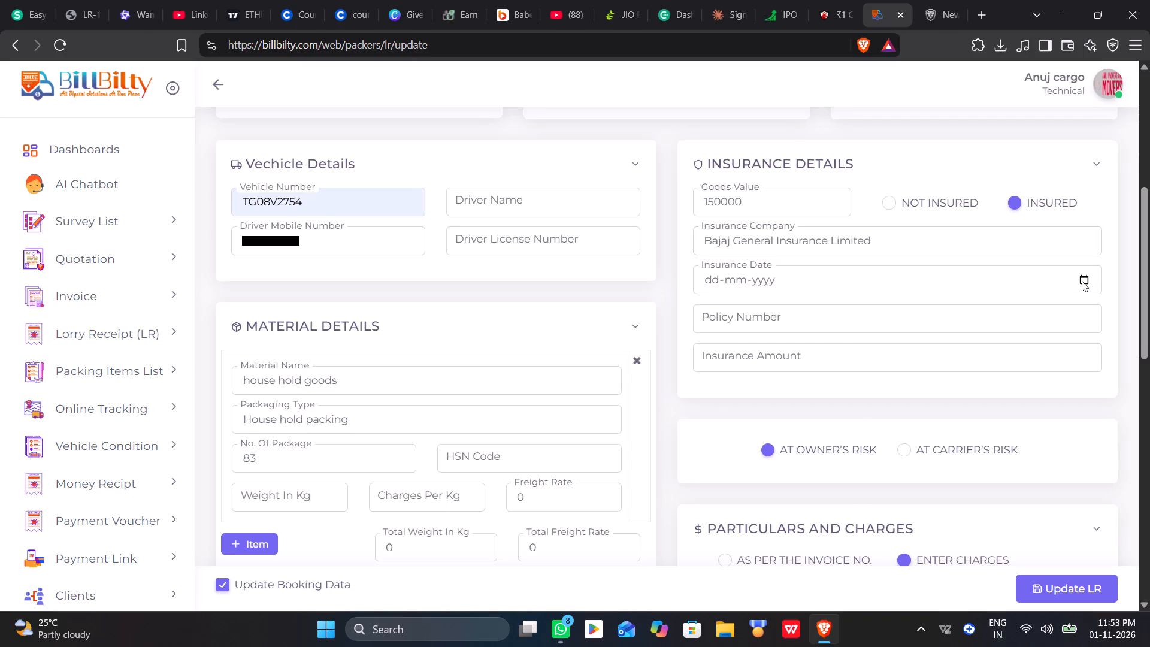
click(713, 364)
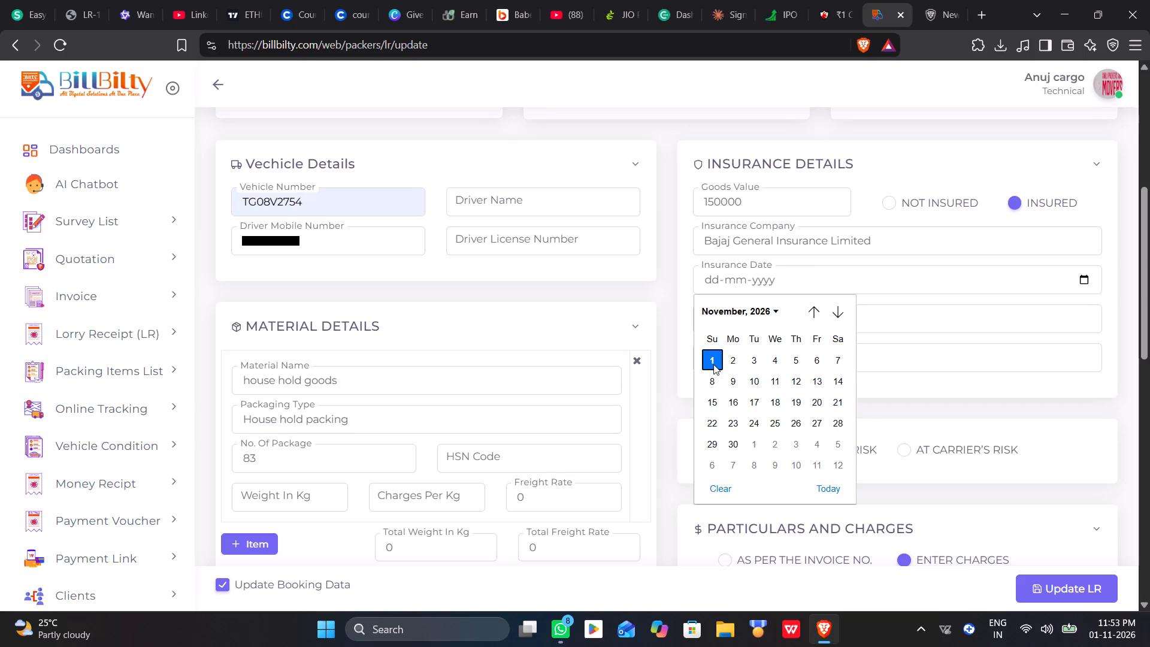
Enter the policy number in the insurance details of the lorry receipt.
click(717, 329)
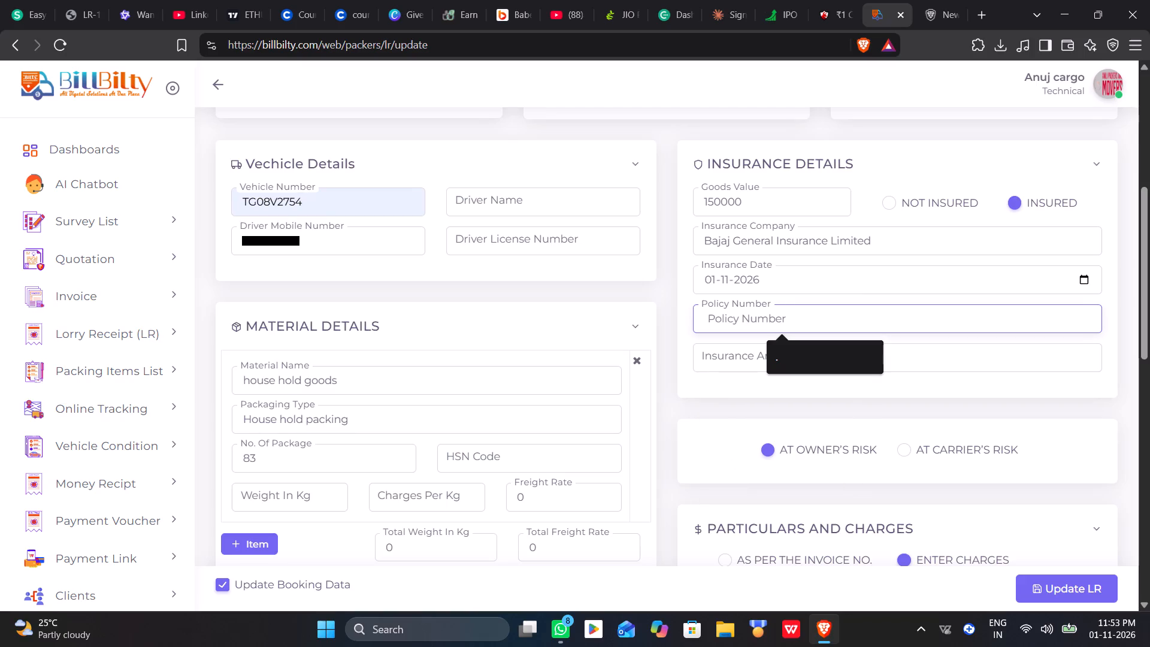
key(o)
key(BackSpace)
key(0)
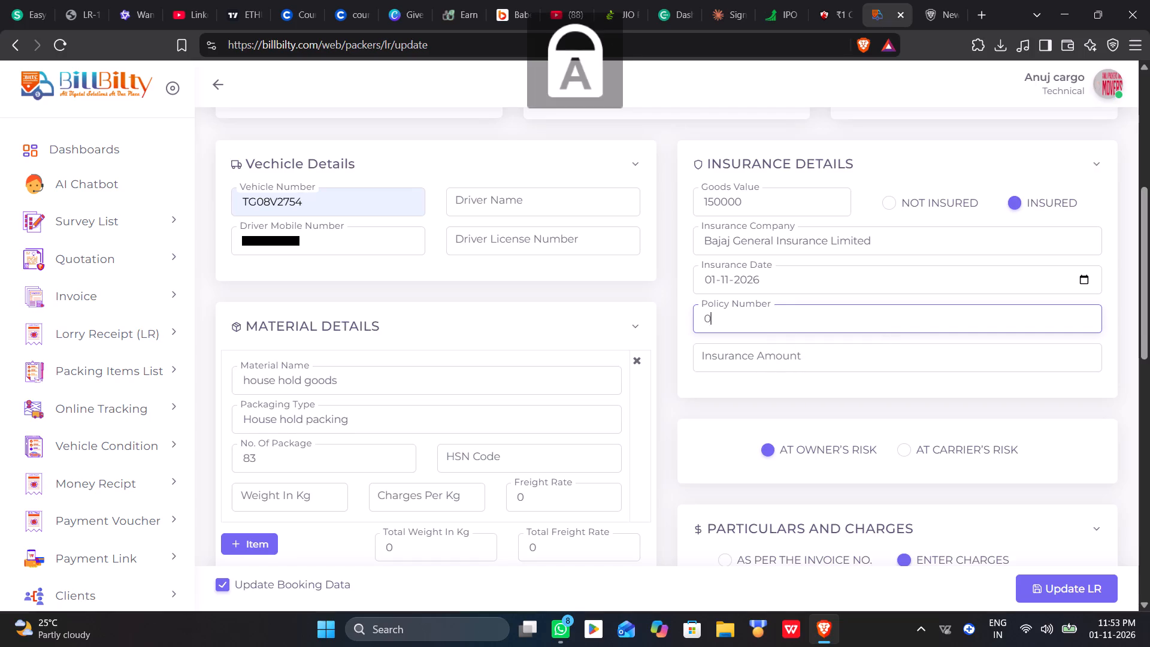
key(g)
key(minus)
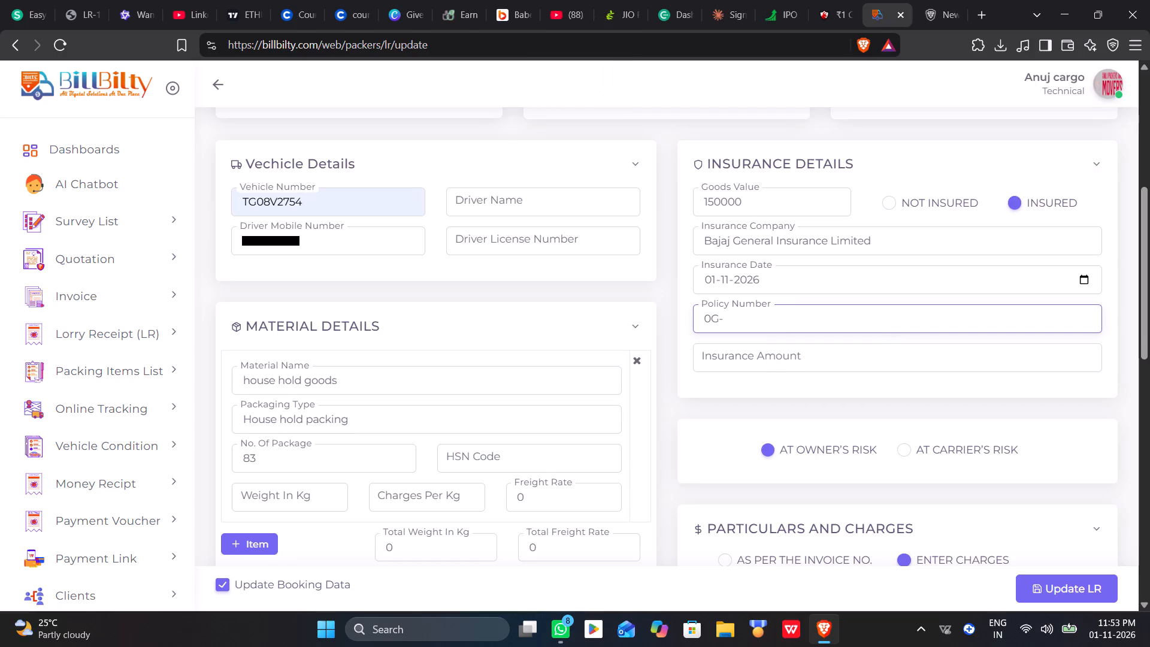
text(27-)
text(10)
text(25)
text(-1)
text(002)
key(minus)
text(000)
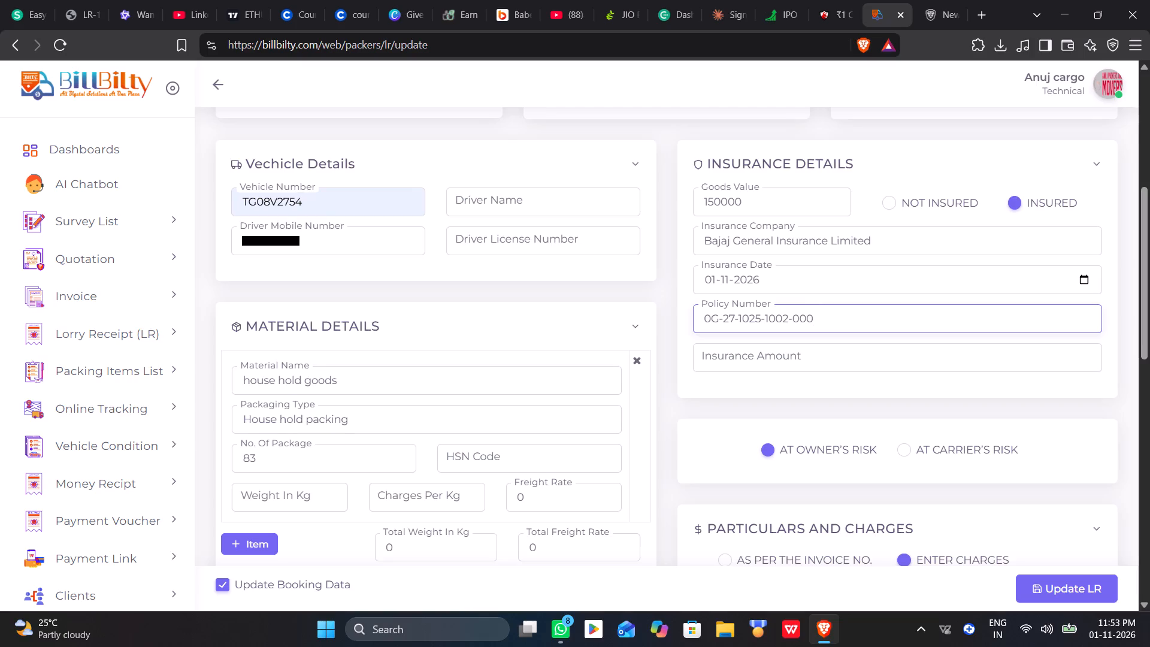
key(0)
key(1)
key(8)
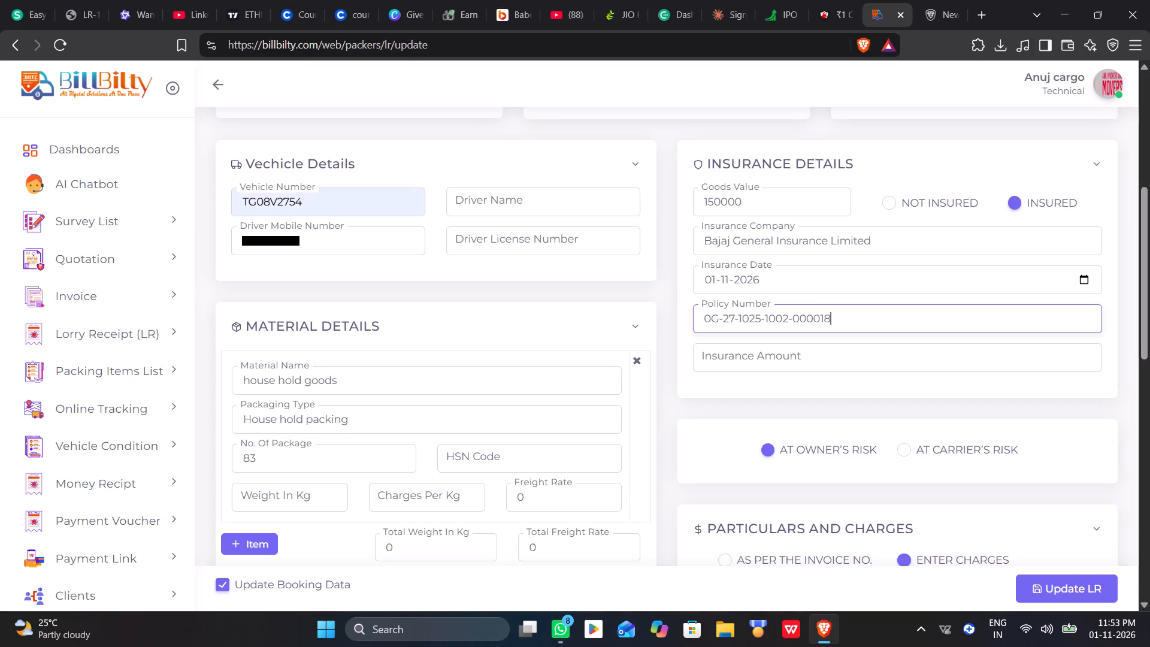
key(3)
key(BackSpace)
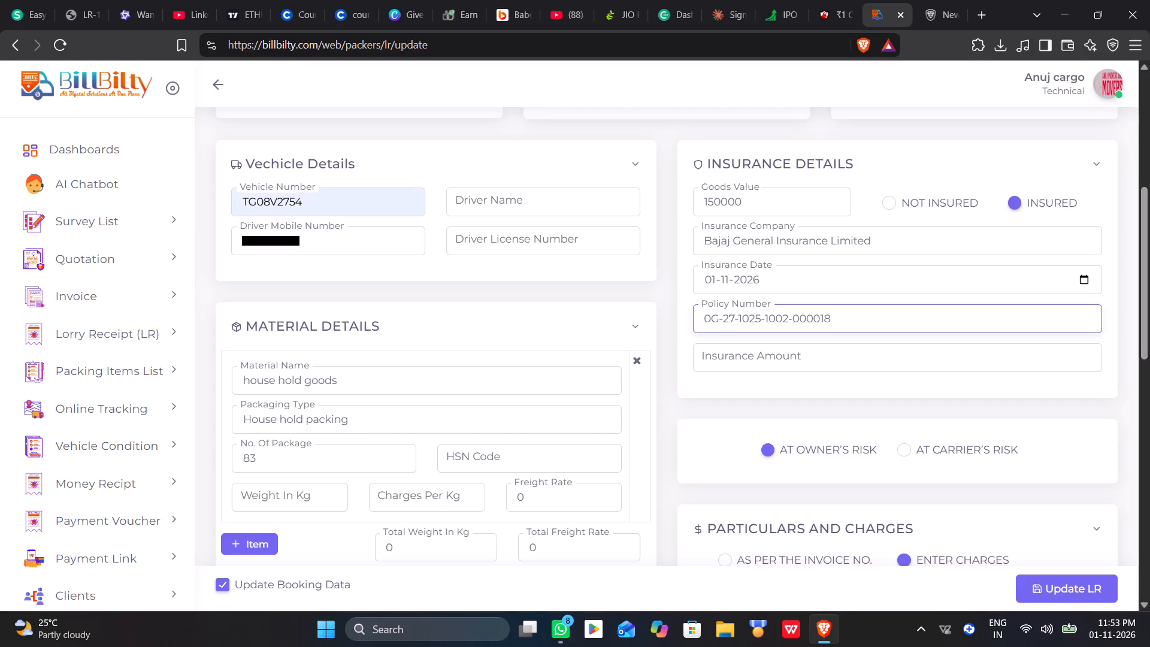
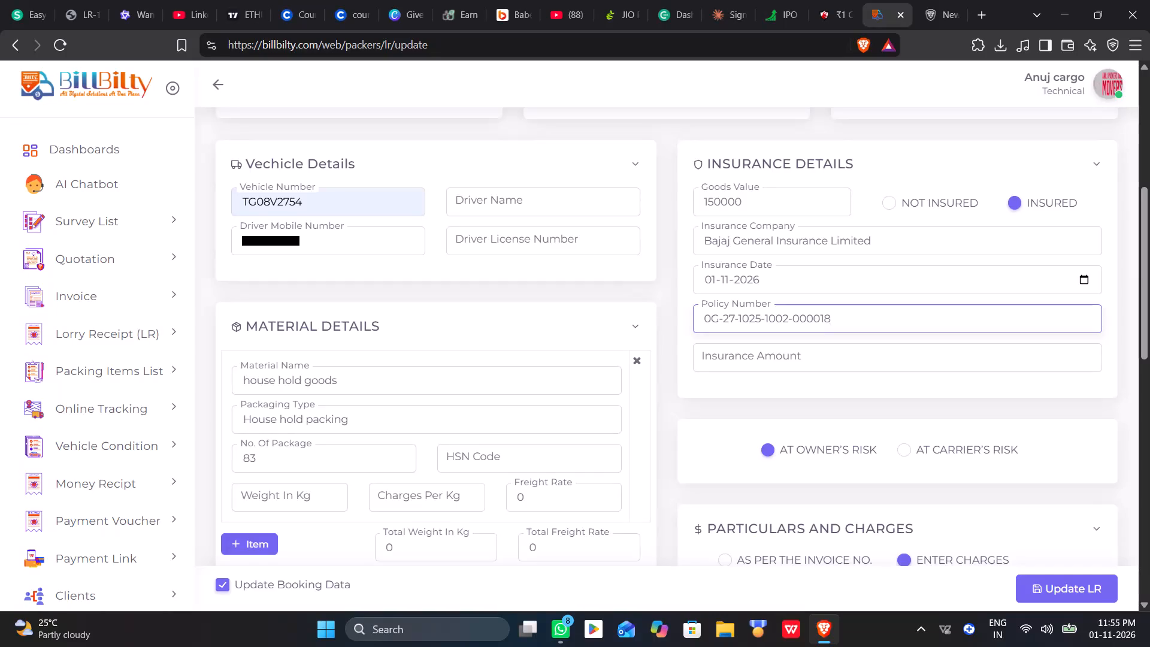
Set the insurance amount in the insurance details of the lorry receipt to 150000.
click(722, 364)
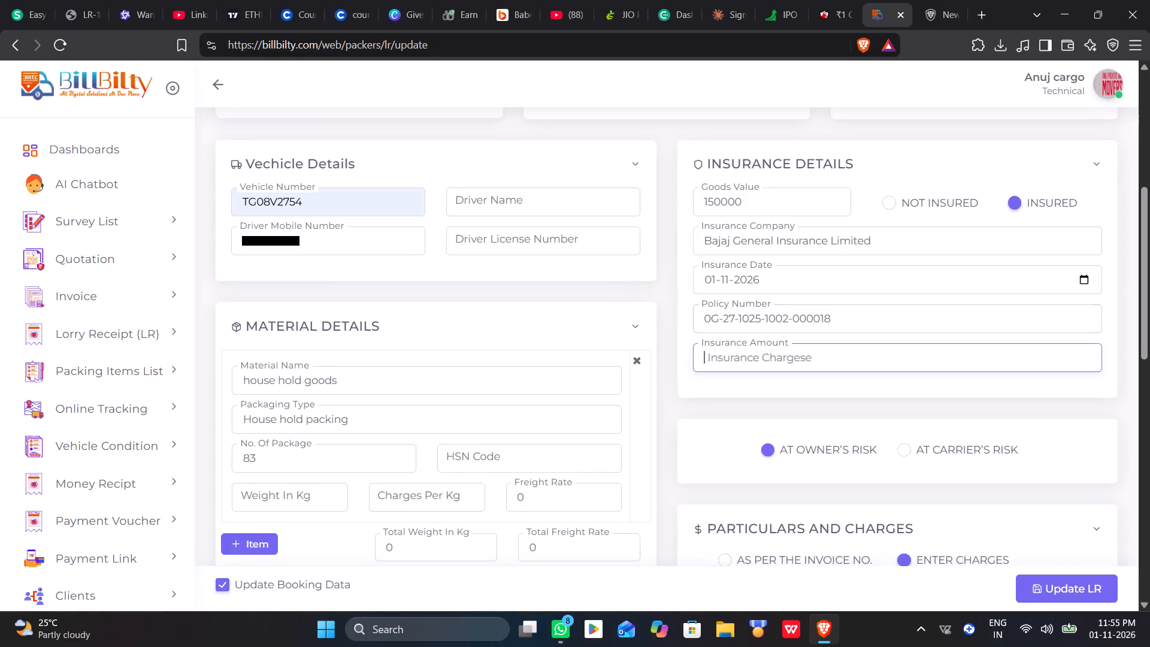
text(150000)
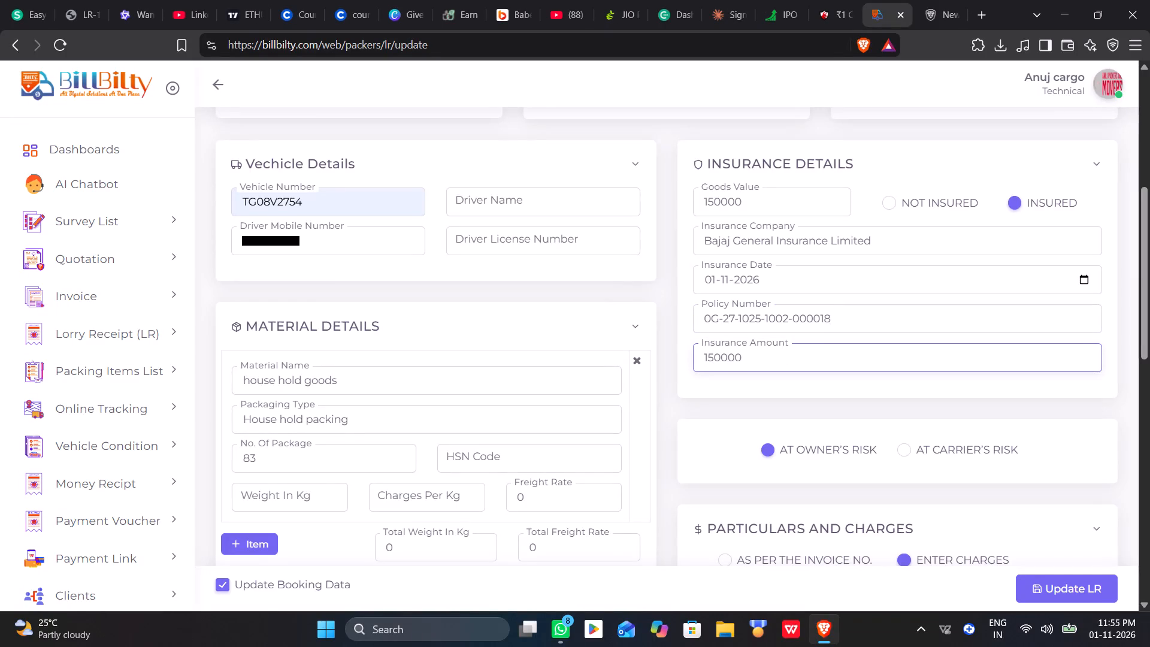
Replace the policy number in the insurance details with a single period.
click(840, 324)
key(ctrl+a)
key(BackSpace)
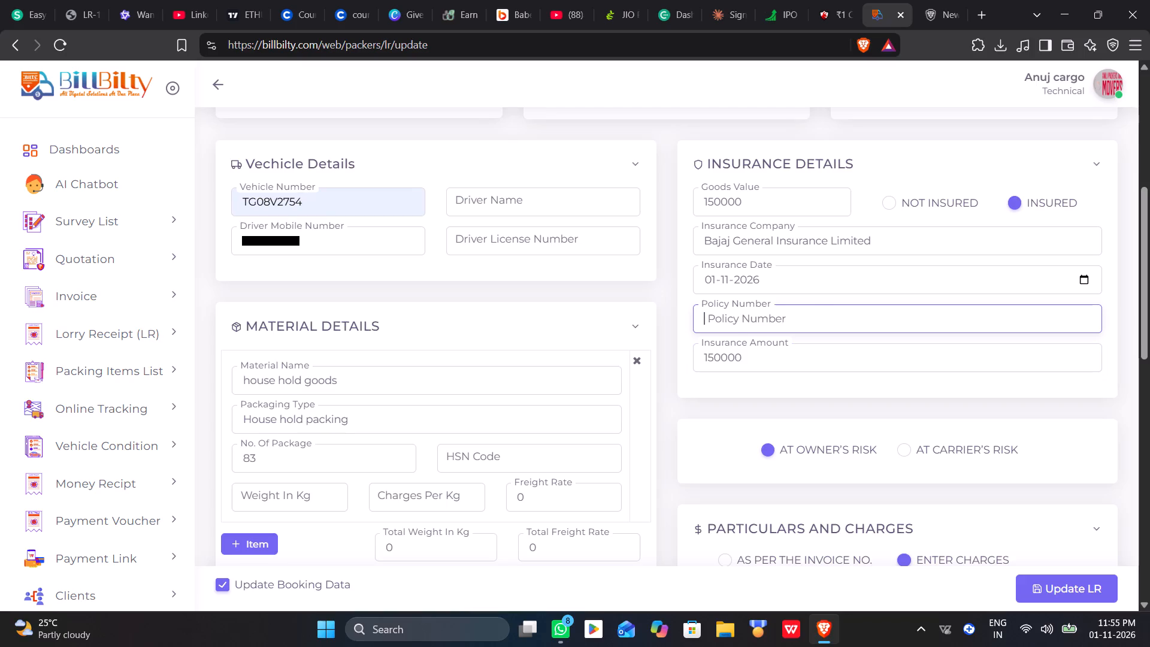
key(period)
click(688, 403)
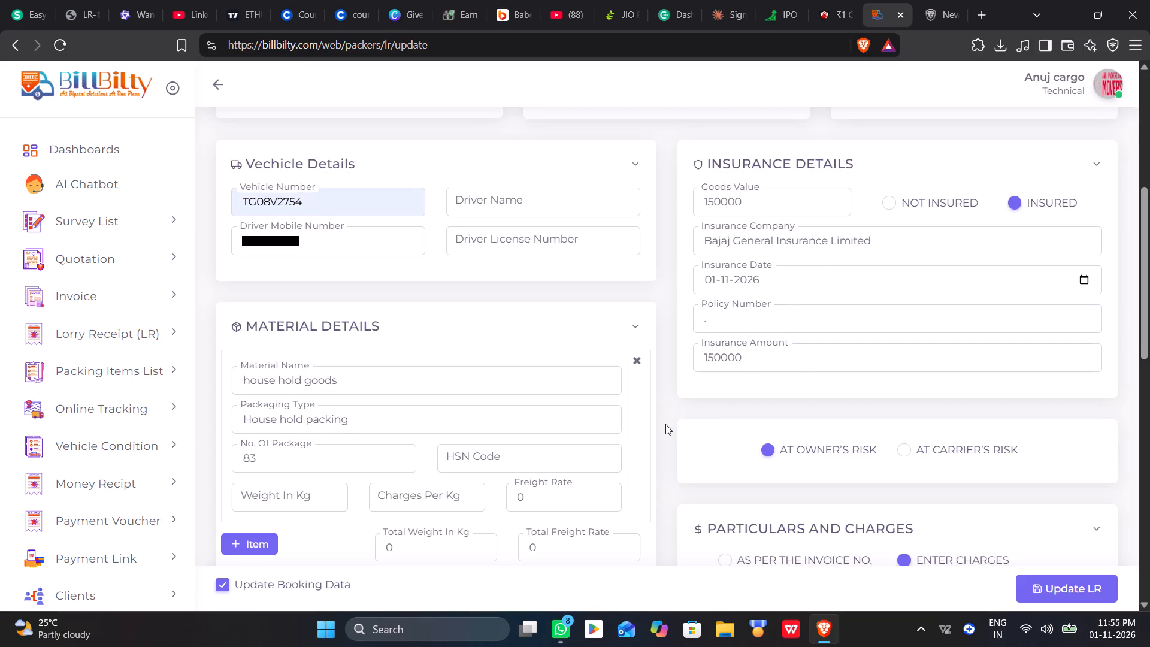
Enter 0 for the loading and unloading, door pickup and delivery, document, services and other charges of the lorry receipt.
scroll(689, 420, down, 1)
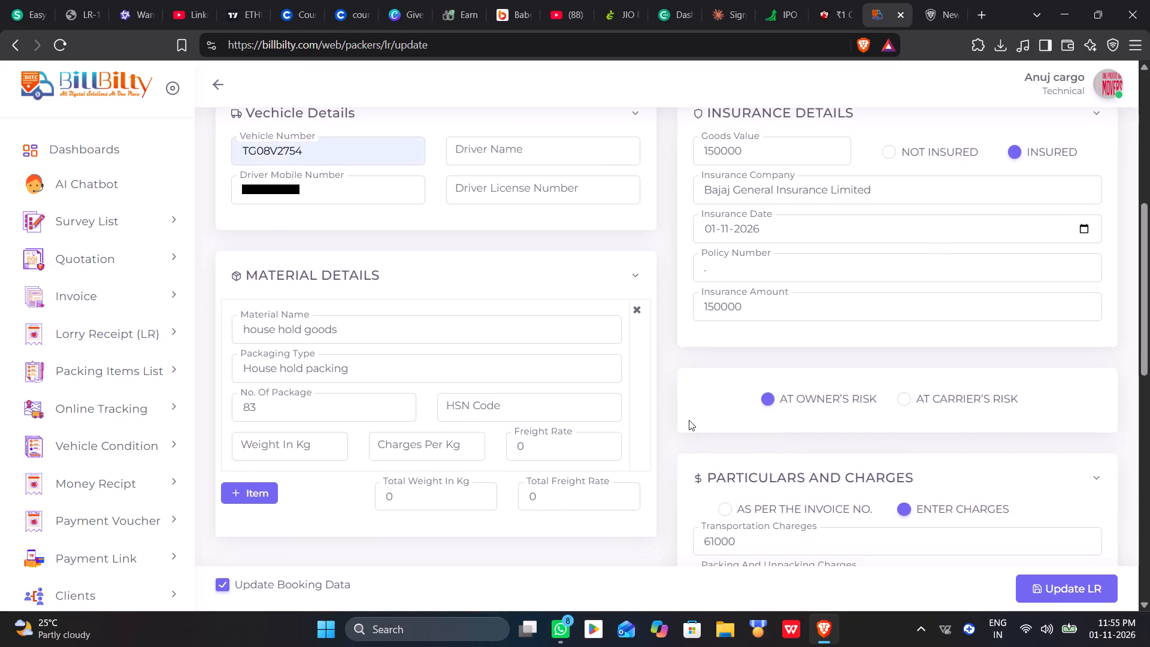
scroll(689, 420, down, 2)
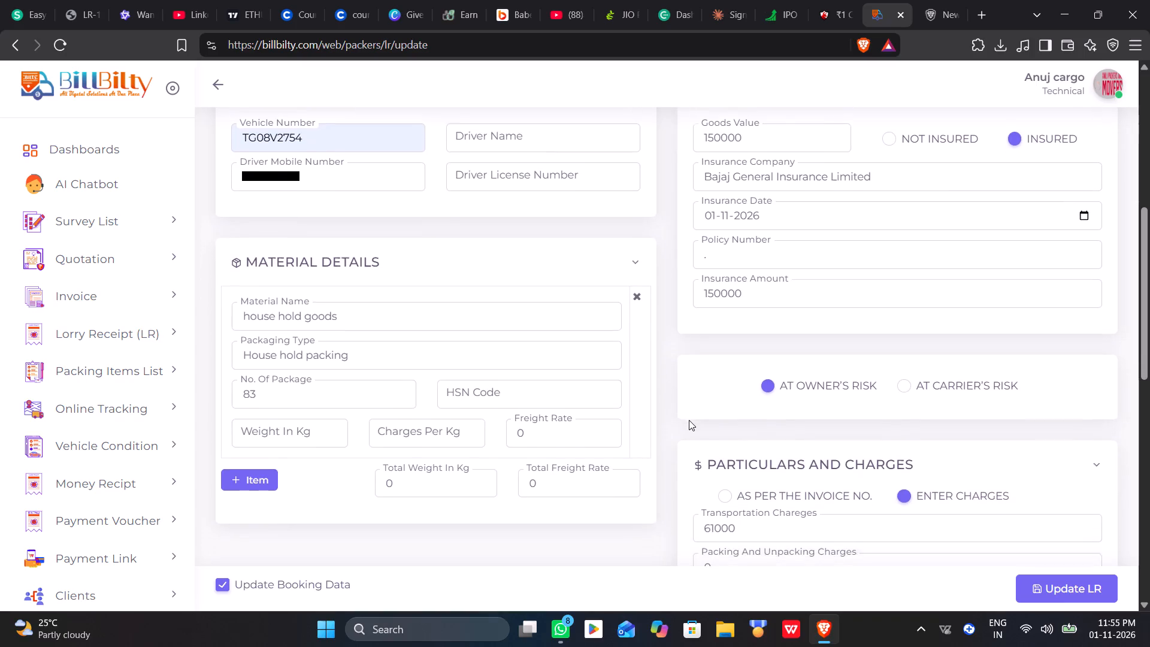
scroll(689, 420, down, 3)
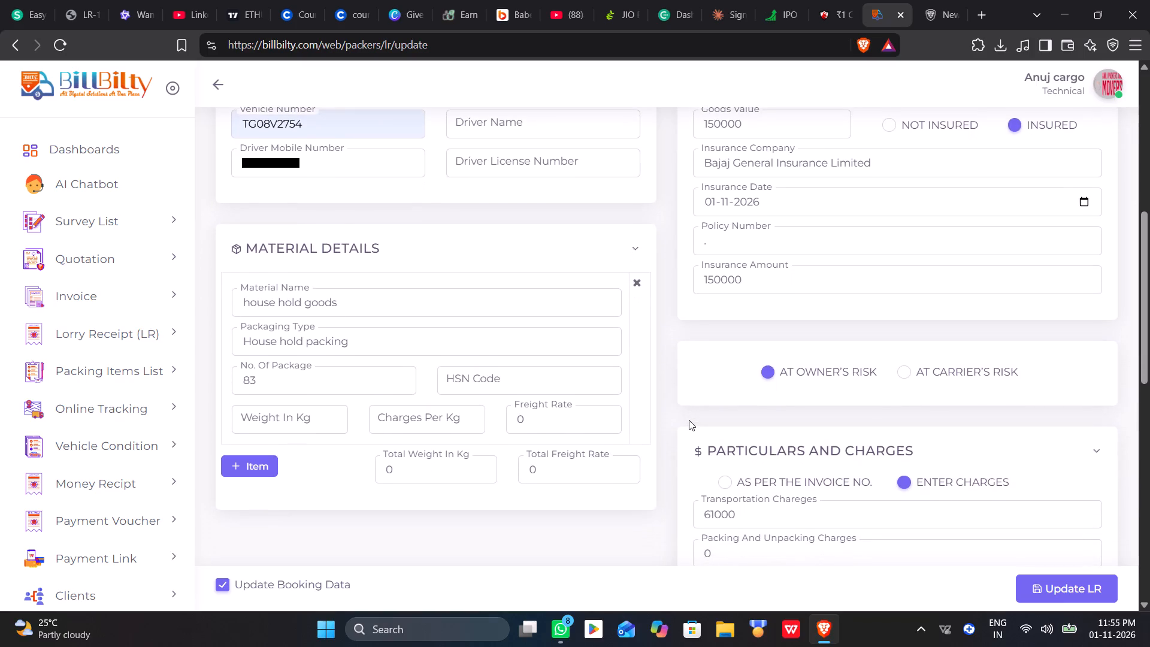
scroll(689, 420, down, 4)
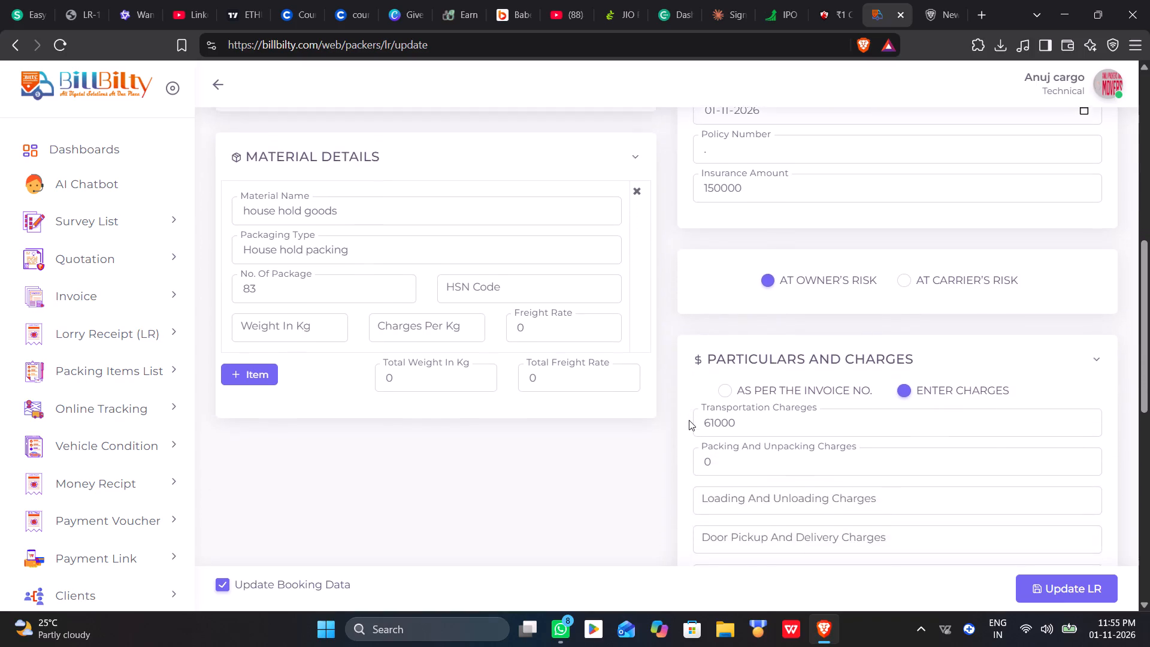
scroll(689, 420, down, 5)
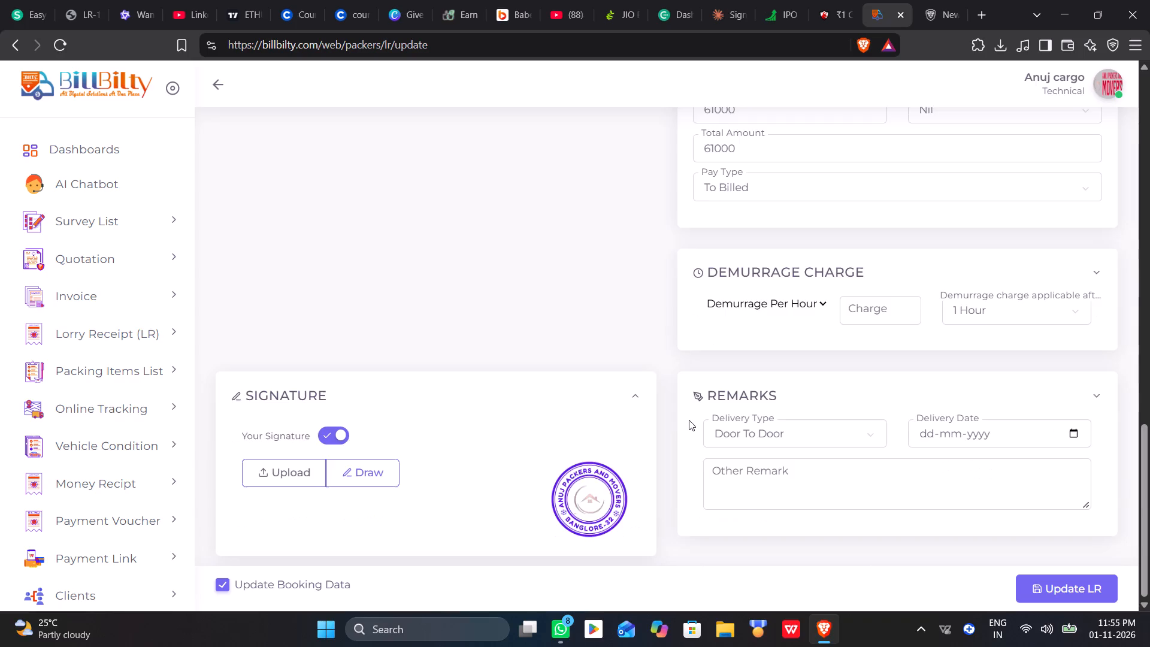
scroll(689, 420, up, 9)
scroll(689, 420, down, 3)
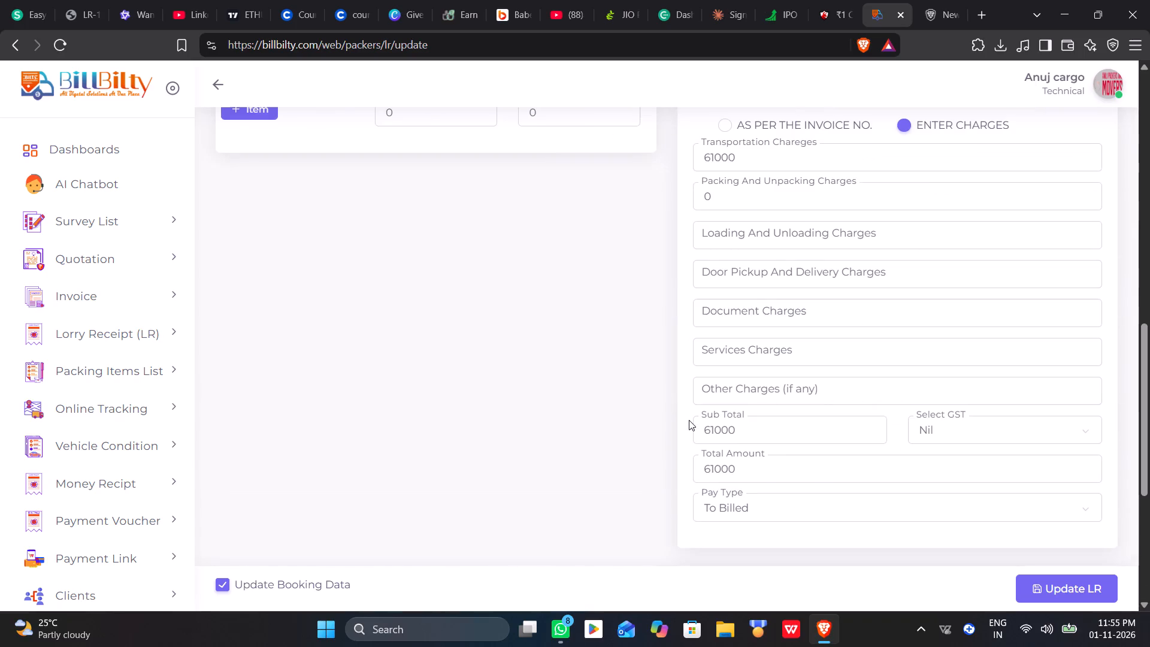
scroll(689, 420, up, 3)
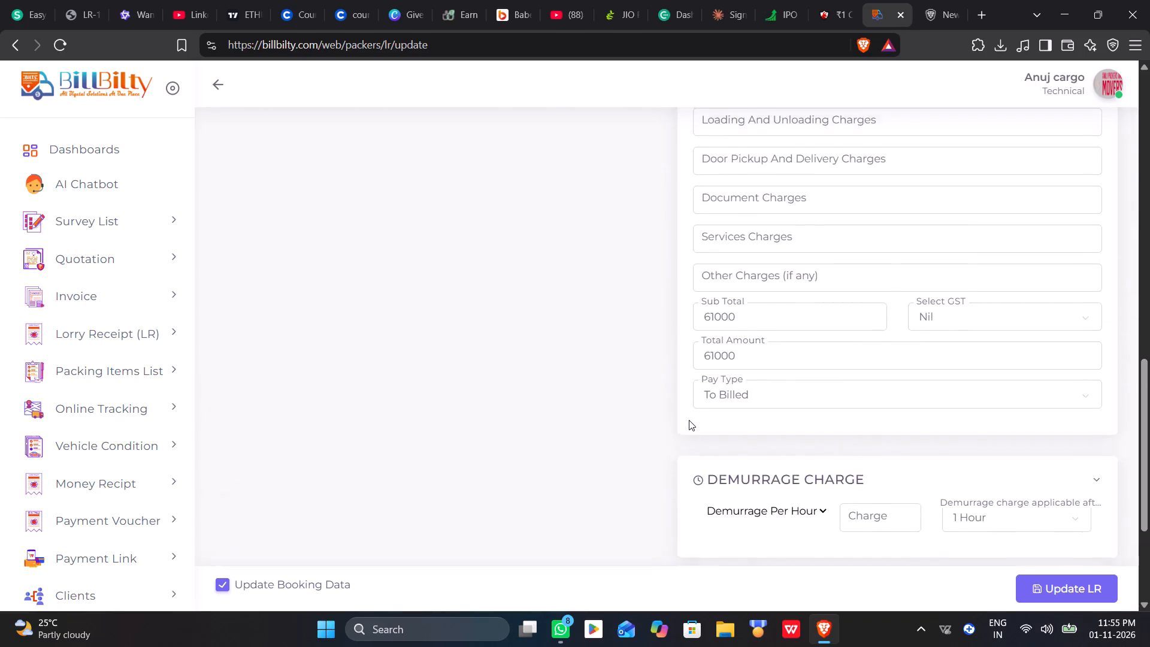
scroll(689, 420, up, 2)
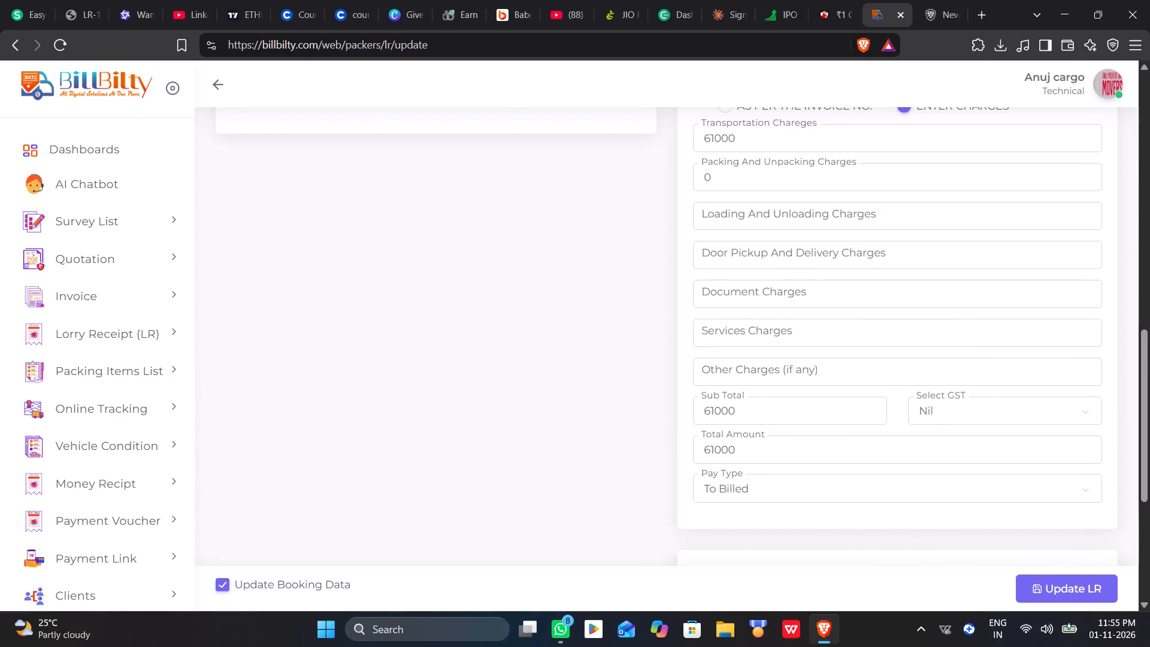
click(721, 220)
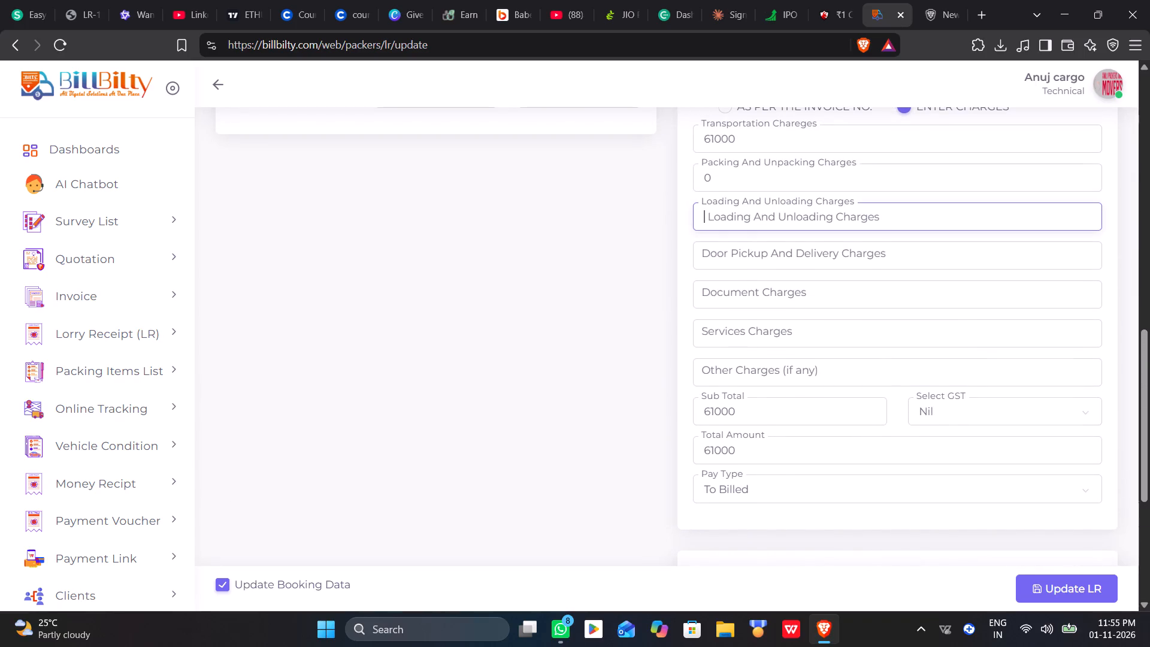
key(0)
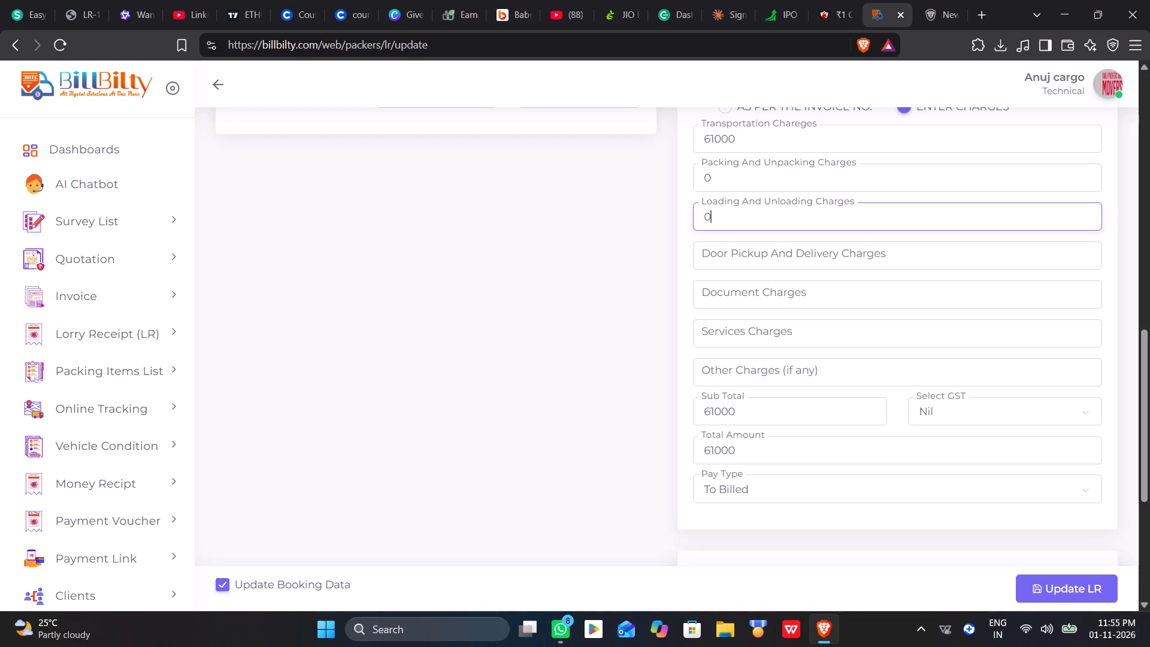
click(729, 256)
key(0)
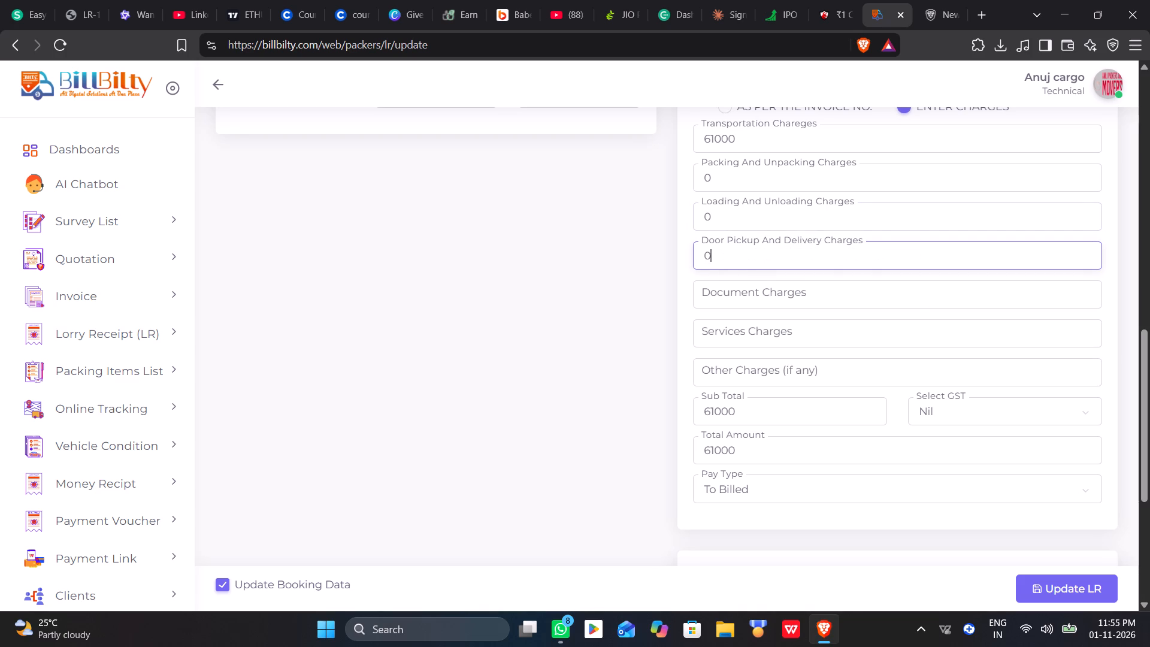
click(725, 297)
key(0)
click(713, 340)
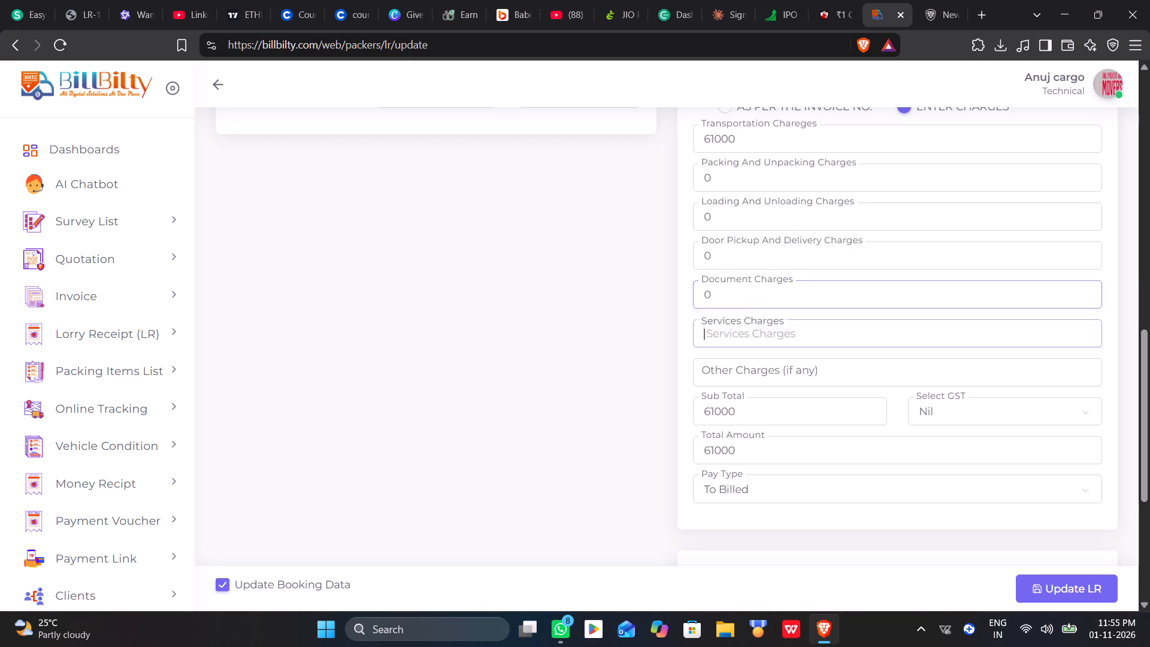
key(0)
click(726, 378)
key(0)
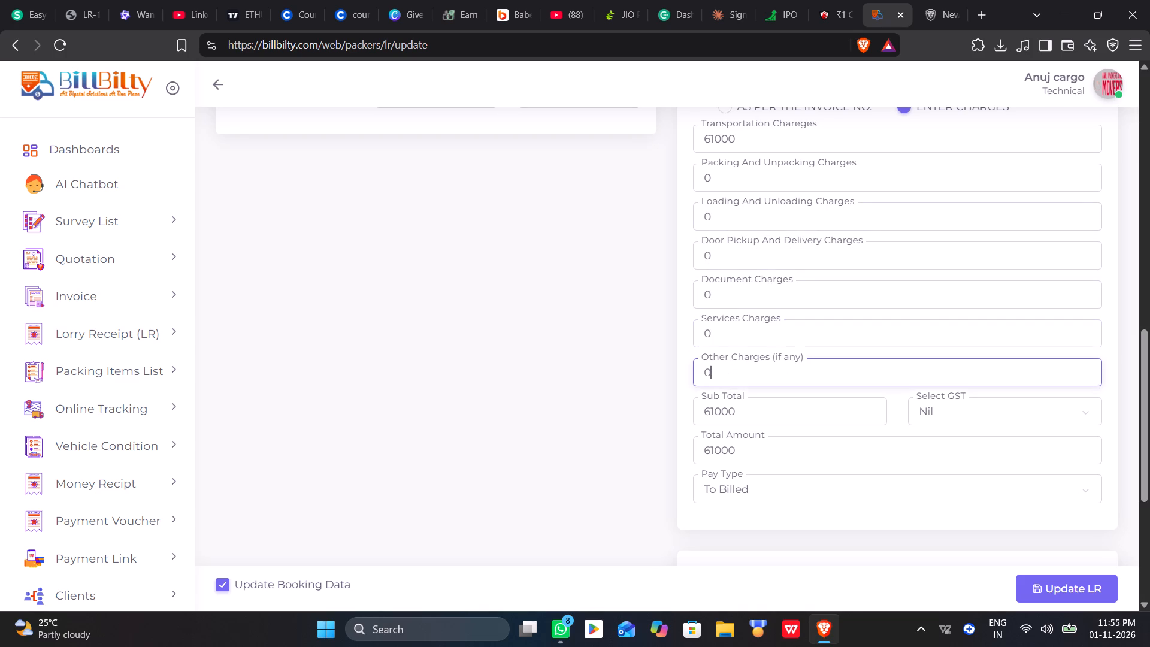
click(604, 378)
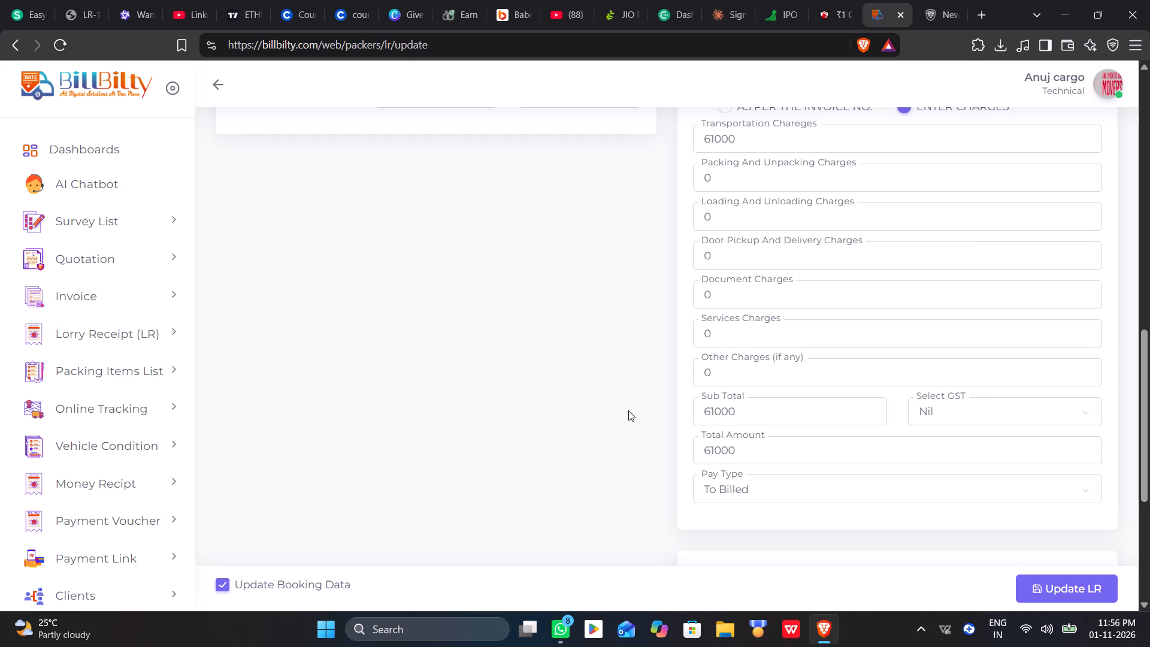
Set the delivery date in the remarks section to 02-11-2026.
scroll(628, 410, down, 4)
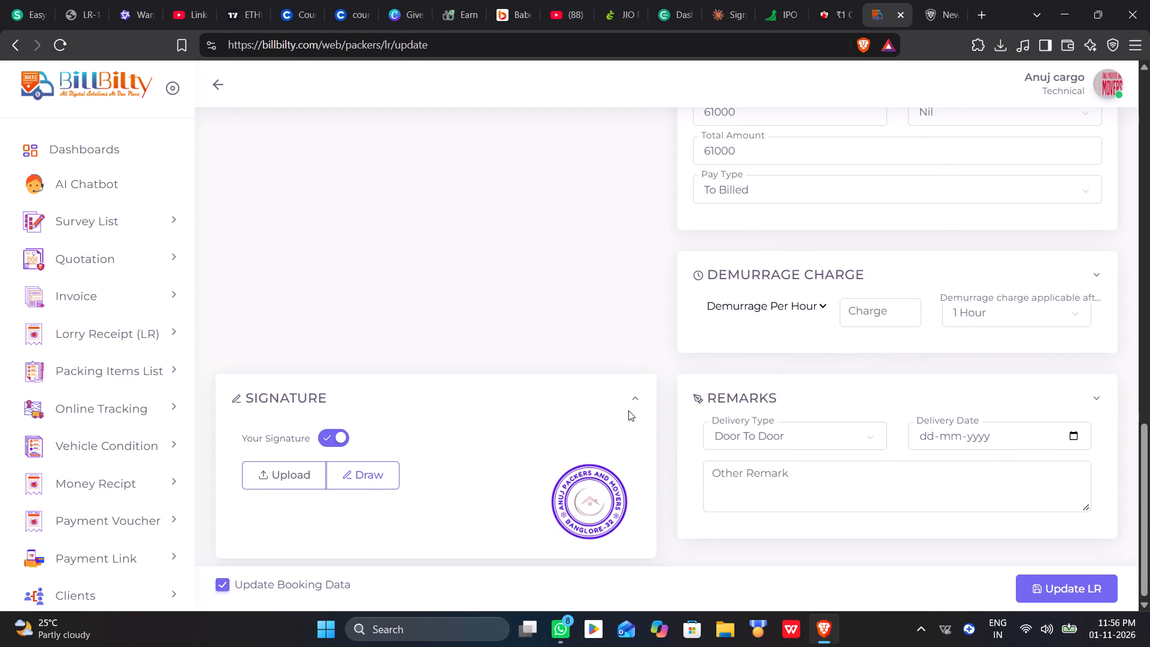
scroll(628, 410, down, 2)
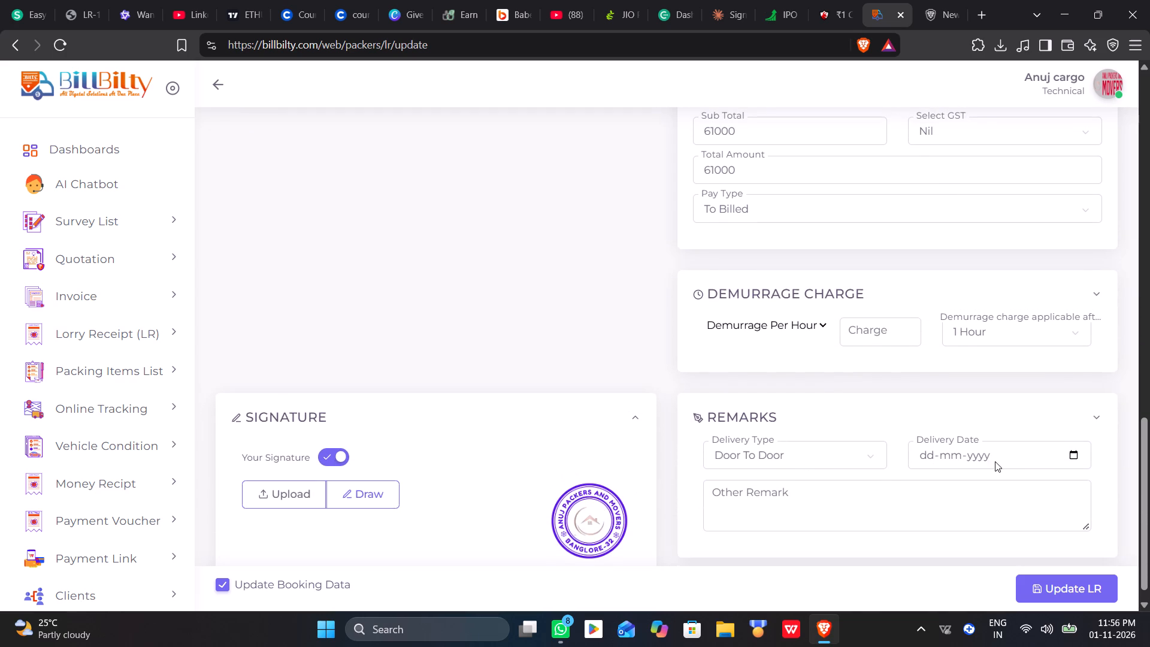
click(1074, 449)
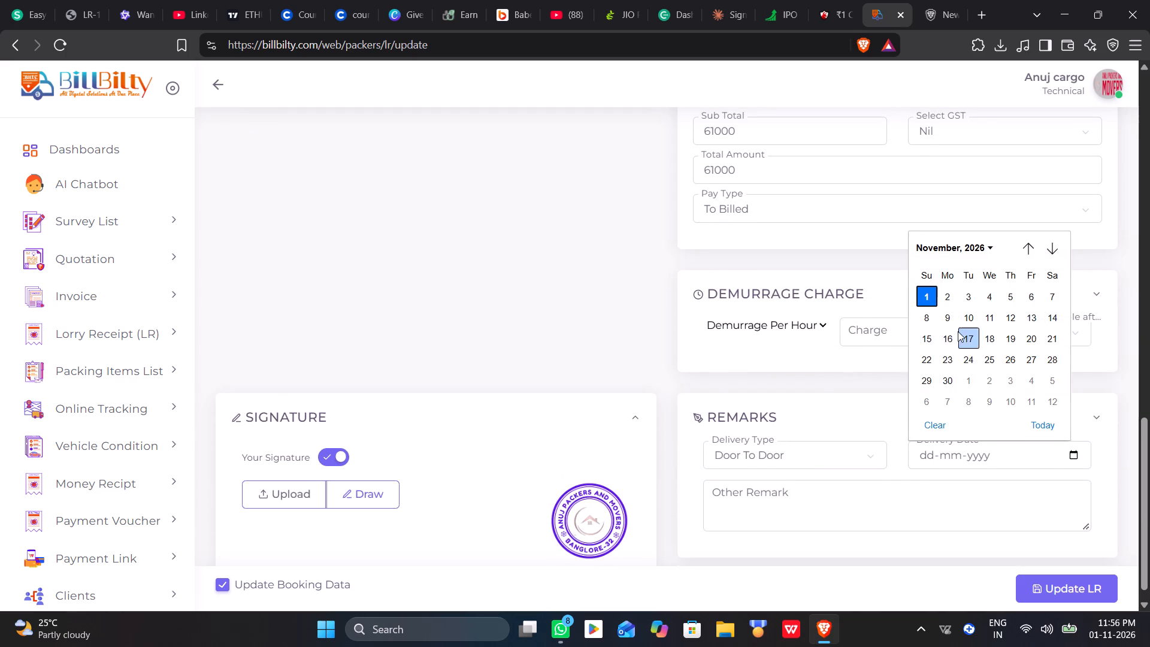
click(952, 304)
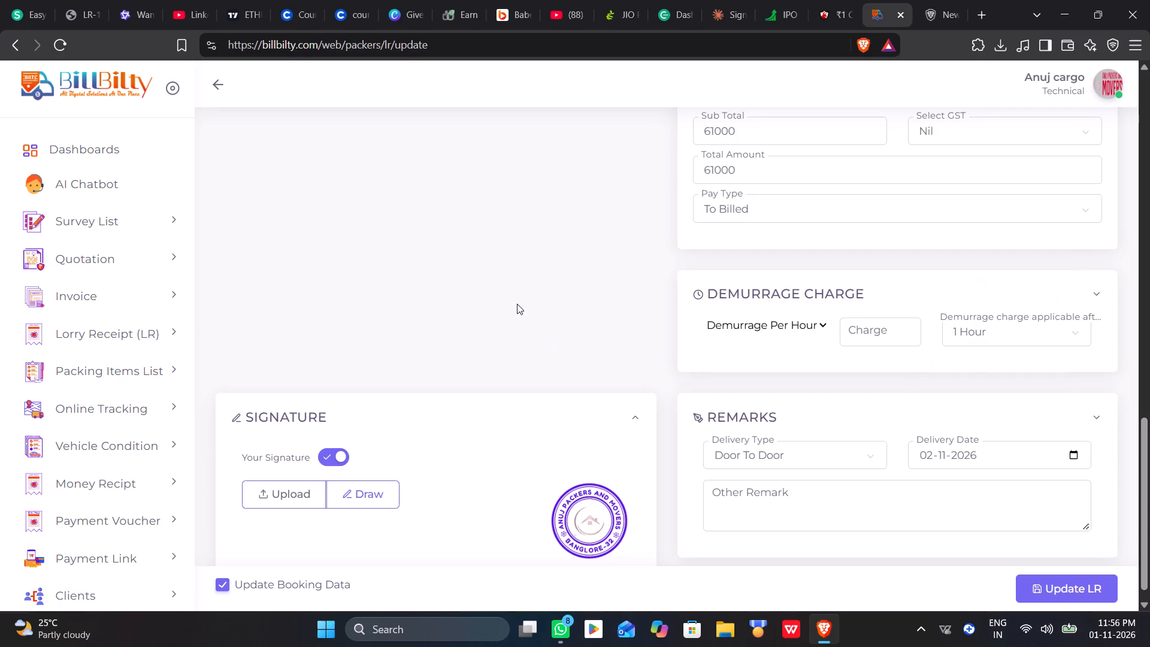
Save the updated lorry receipt and decline the browser's offer to store the address.
scroll(517, 304, up, 10)
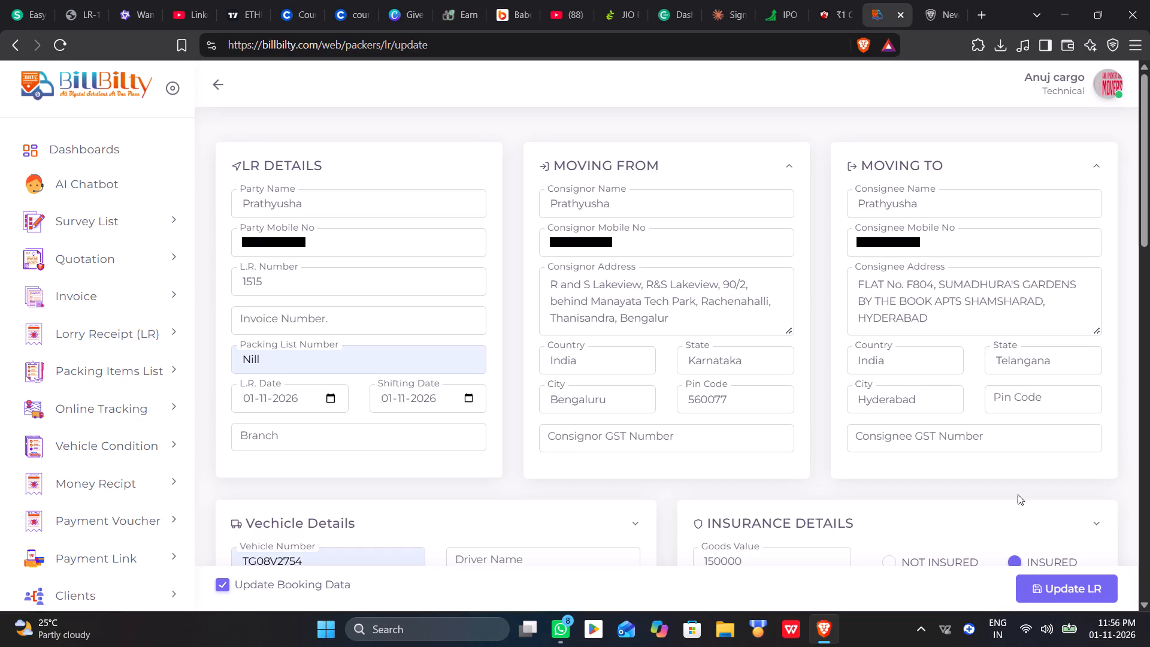
scroll(1018, 494, down, 2)
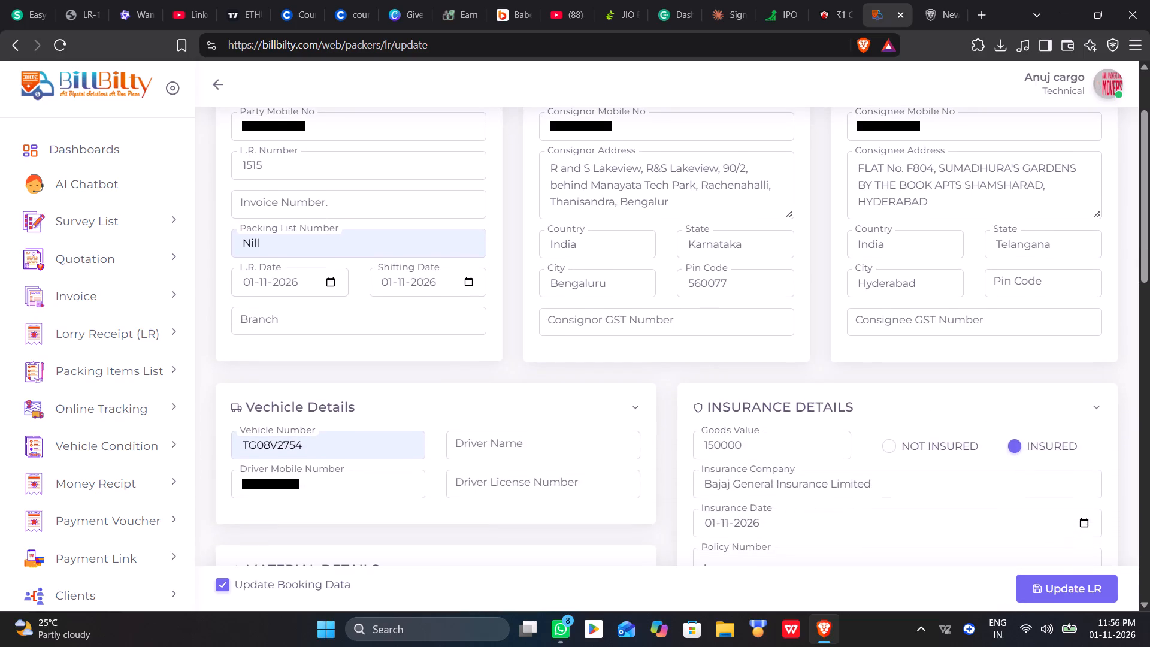
click(1063, 589)
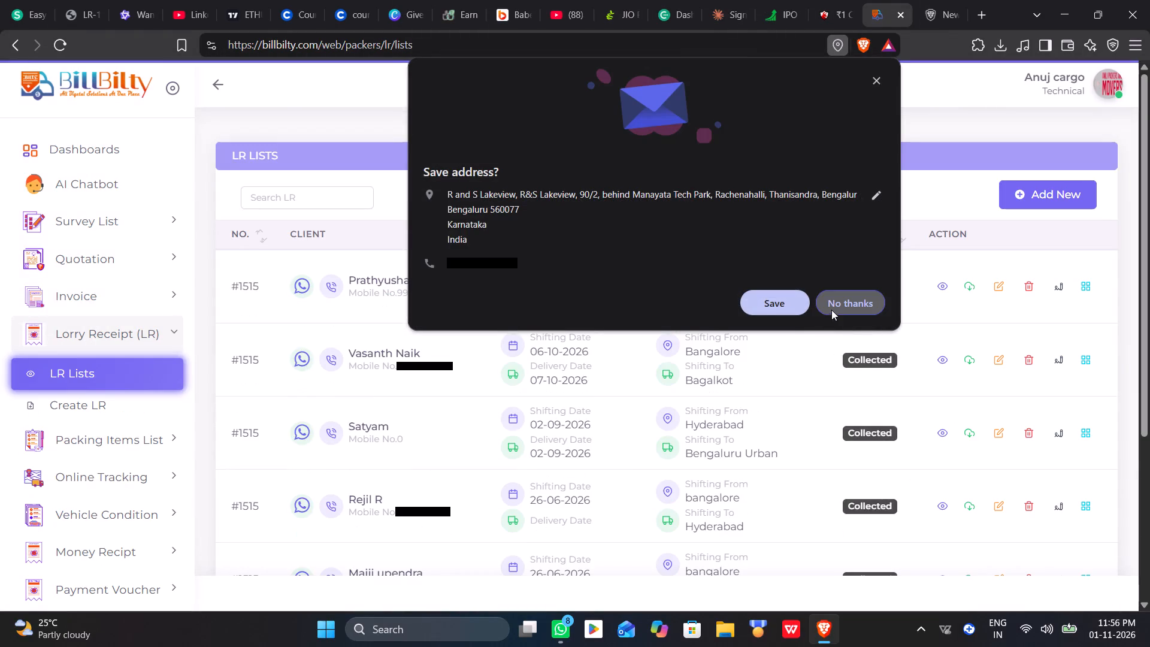
click(836, 308)
View the PDF of Prathyusha's lorry receipt, check its party, insurance and charge details, and return to the LR list.
click(943, 289)
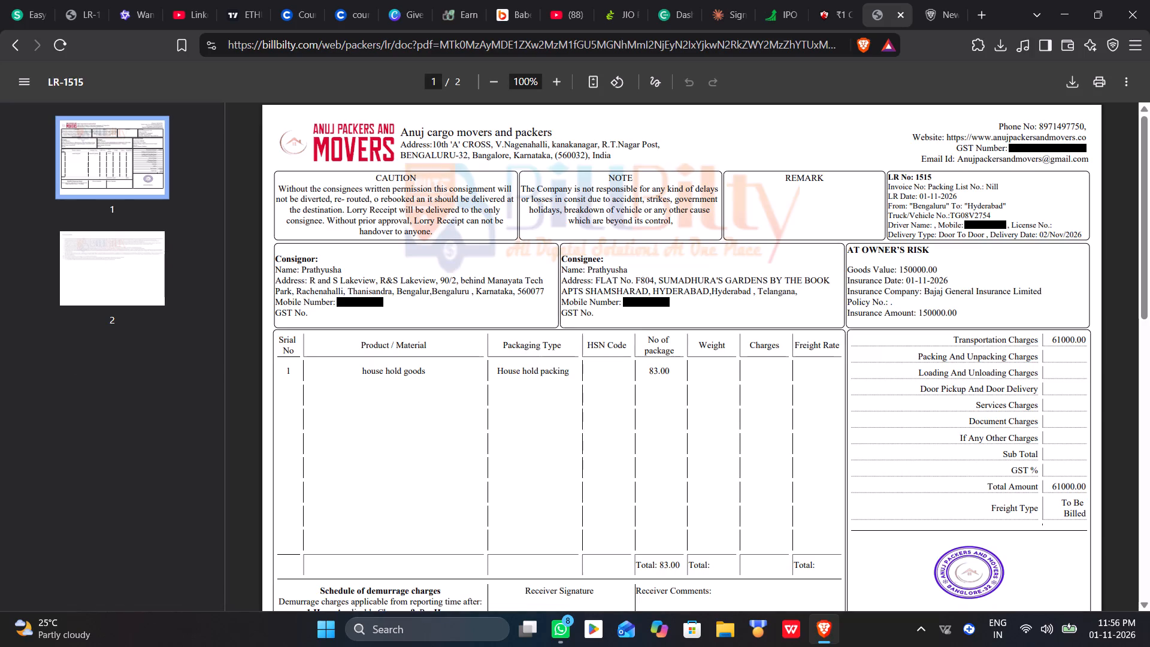
click(1049, 355)
scroll(717, 516, up, 1)
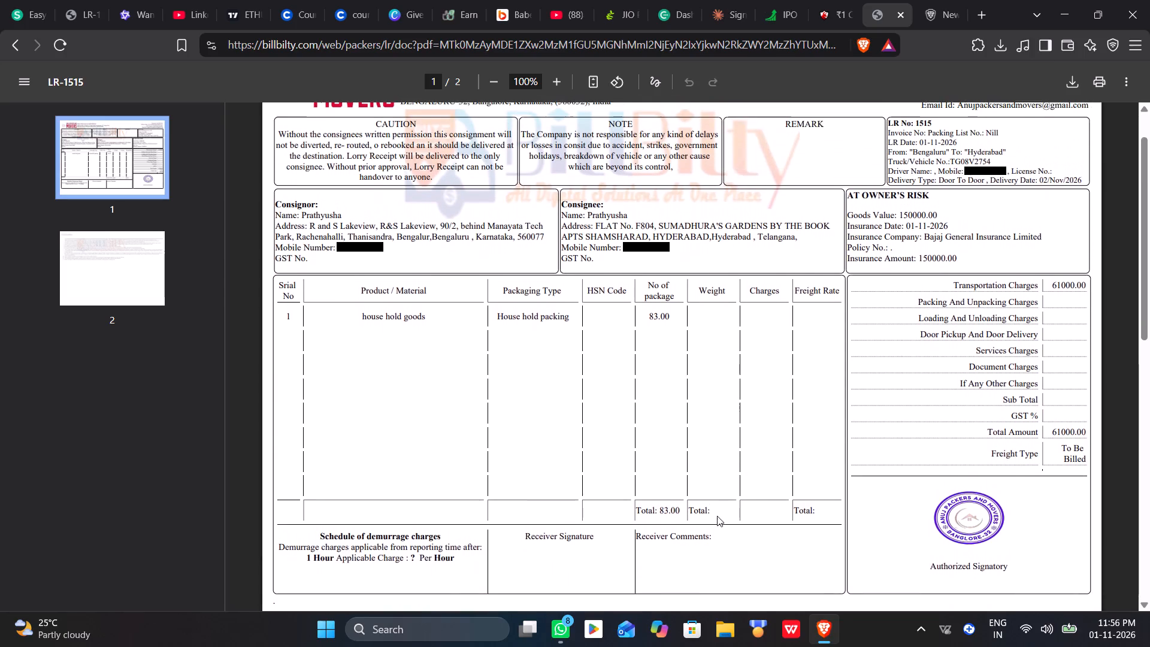
scroll(717, 516, up, 1)
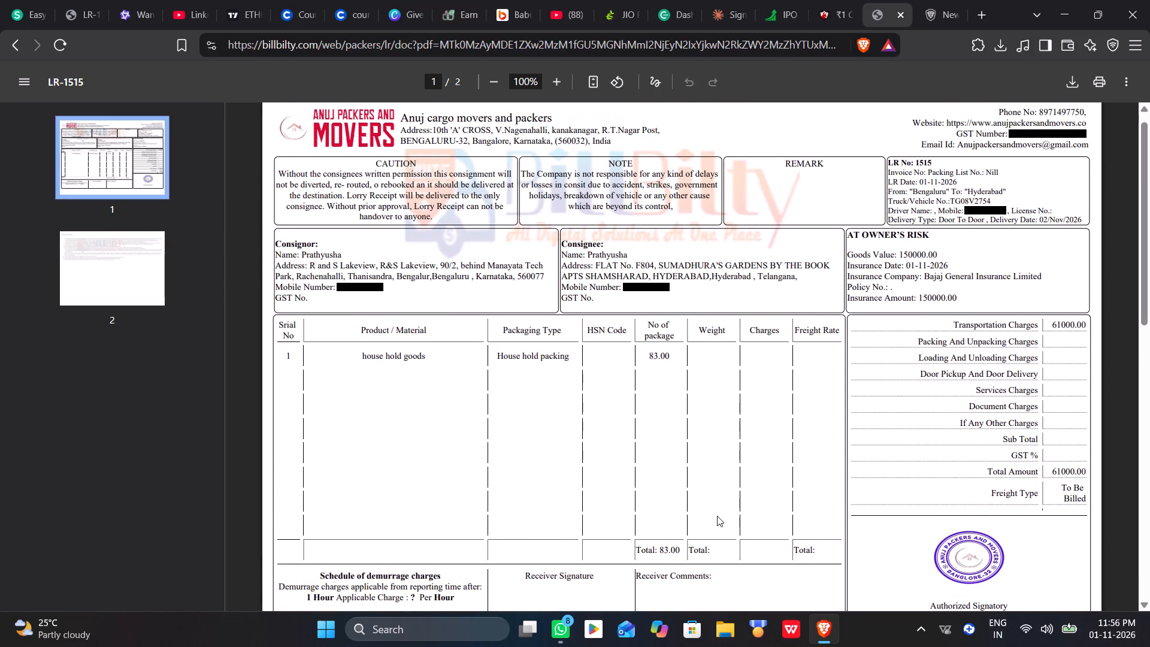
scroll(717, 516, up, 8)
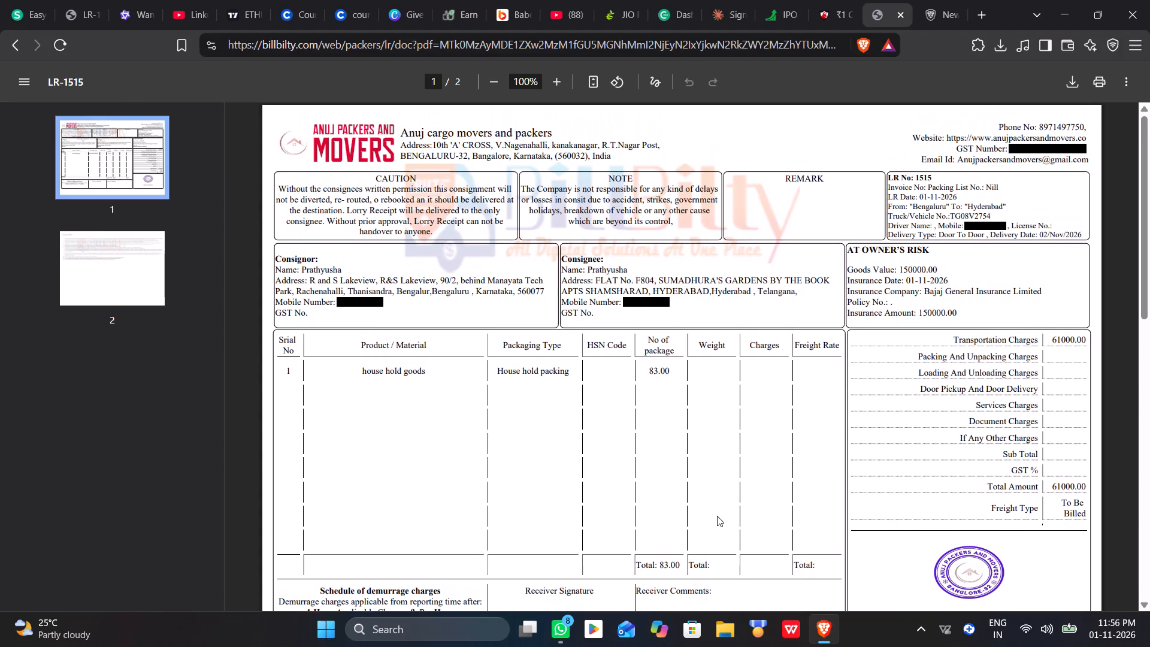
click(14, 45)
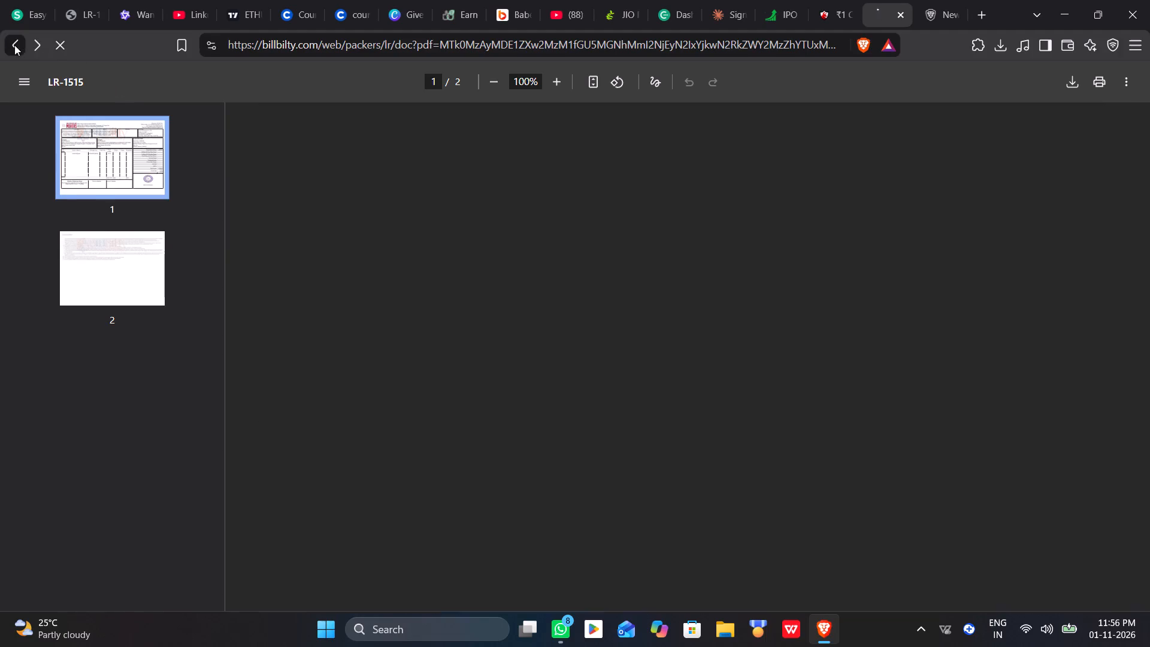
click(967, 292)
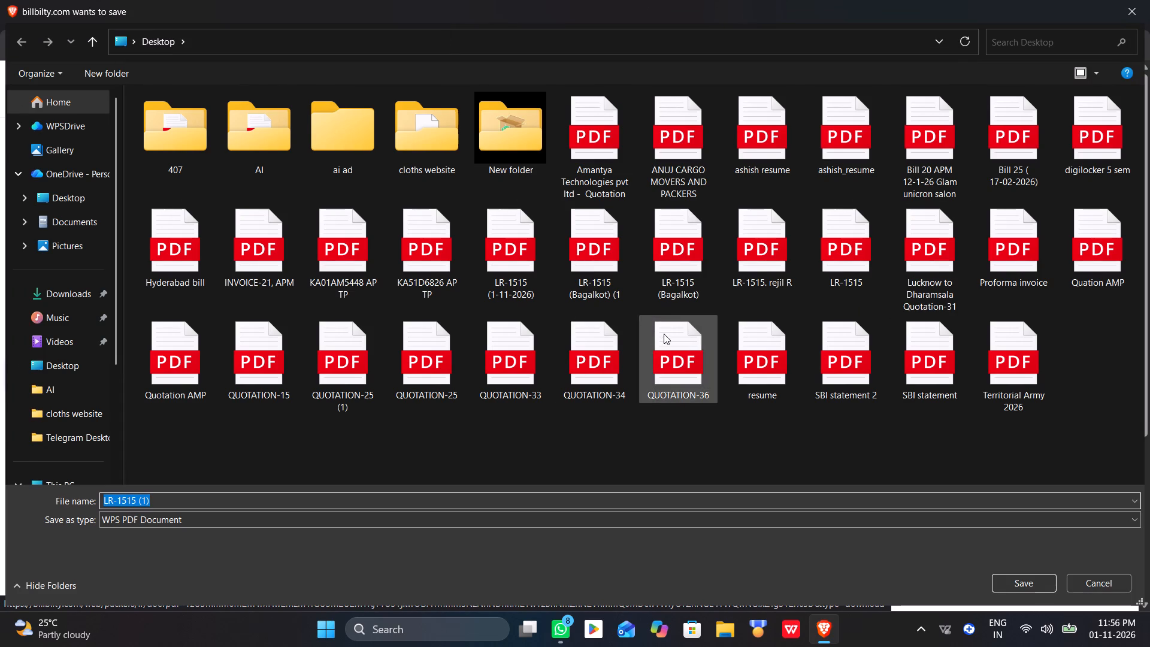
click(496, 291)
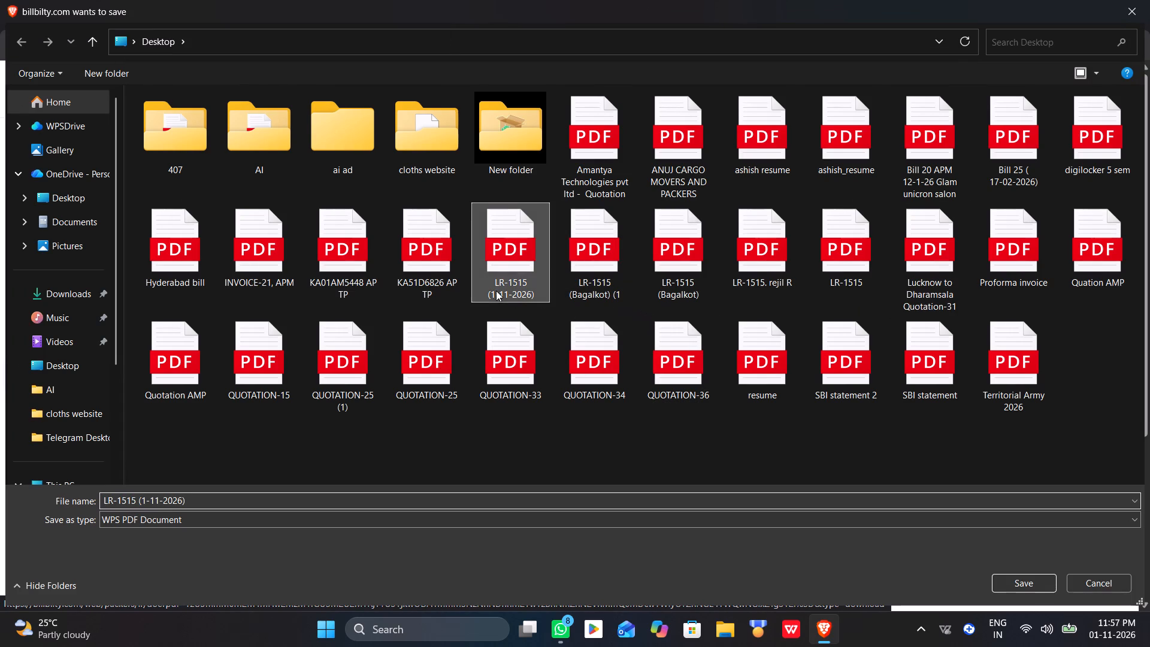
click(1019, 581)
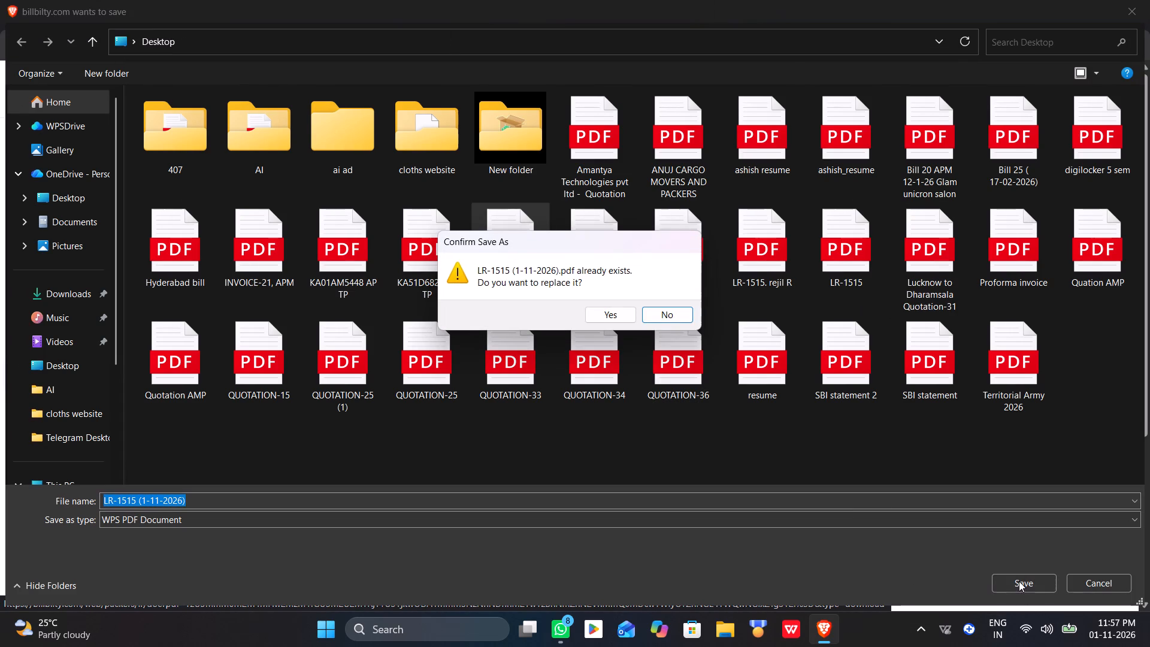
click(606, 313)
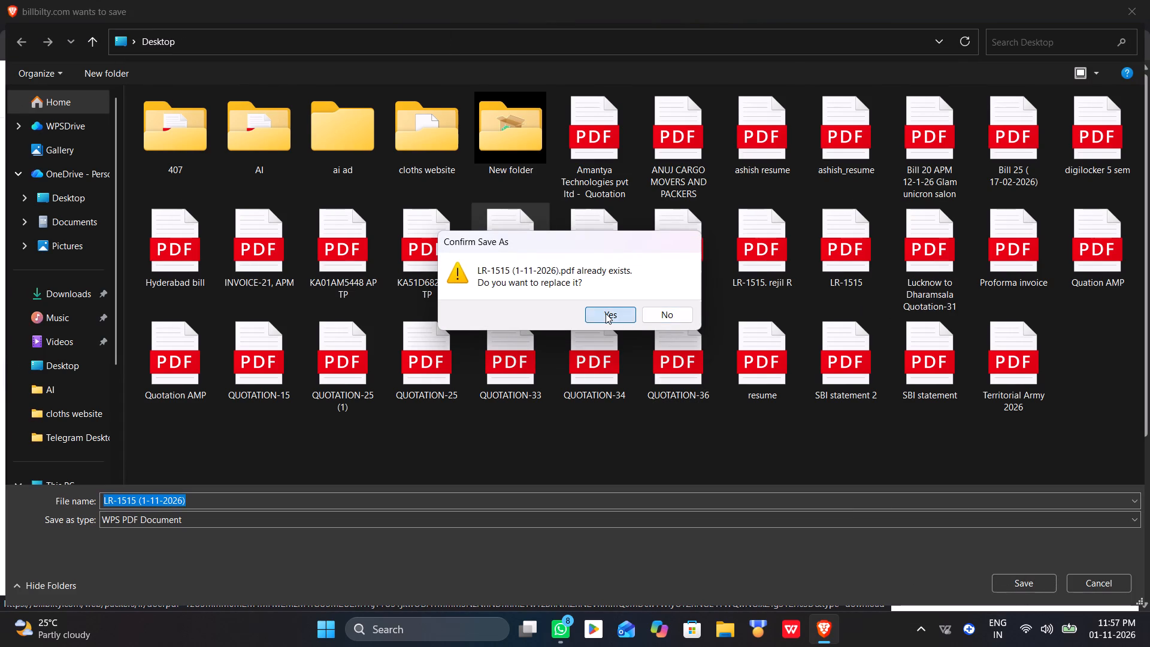
click(944, 17)
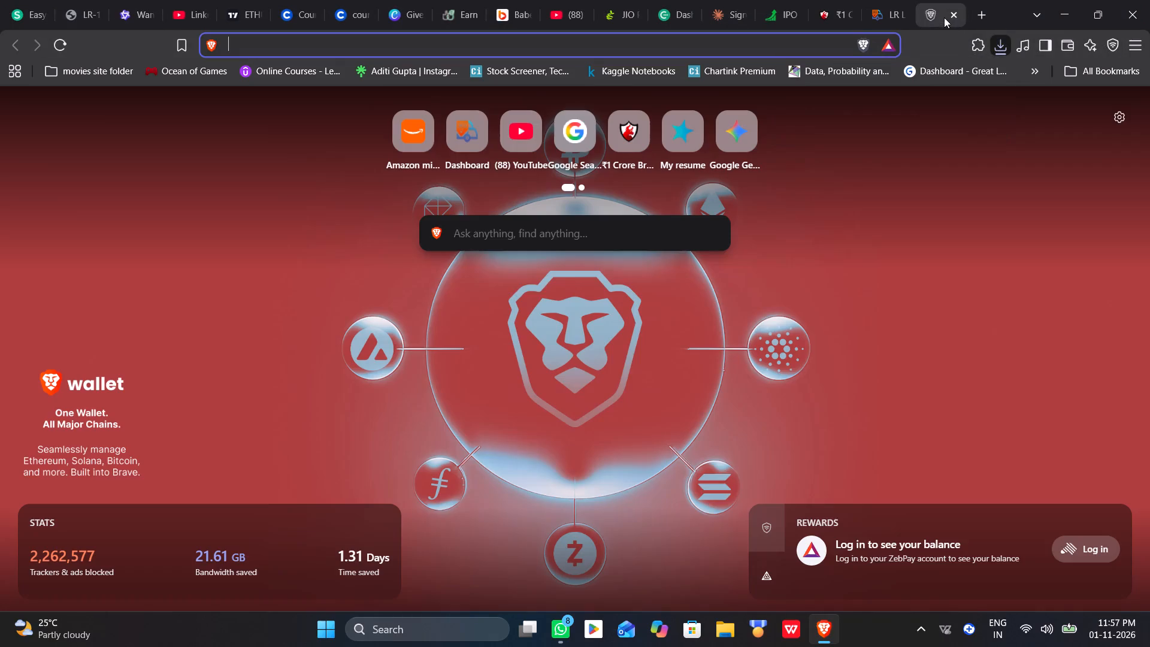
click(714, 46)
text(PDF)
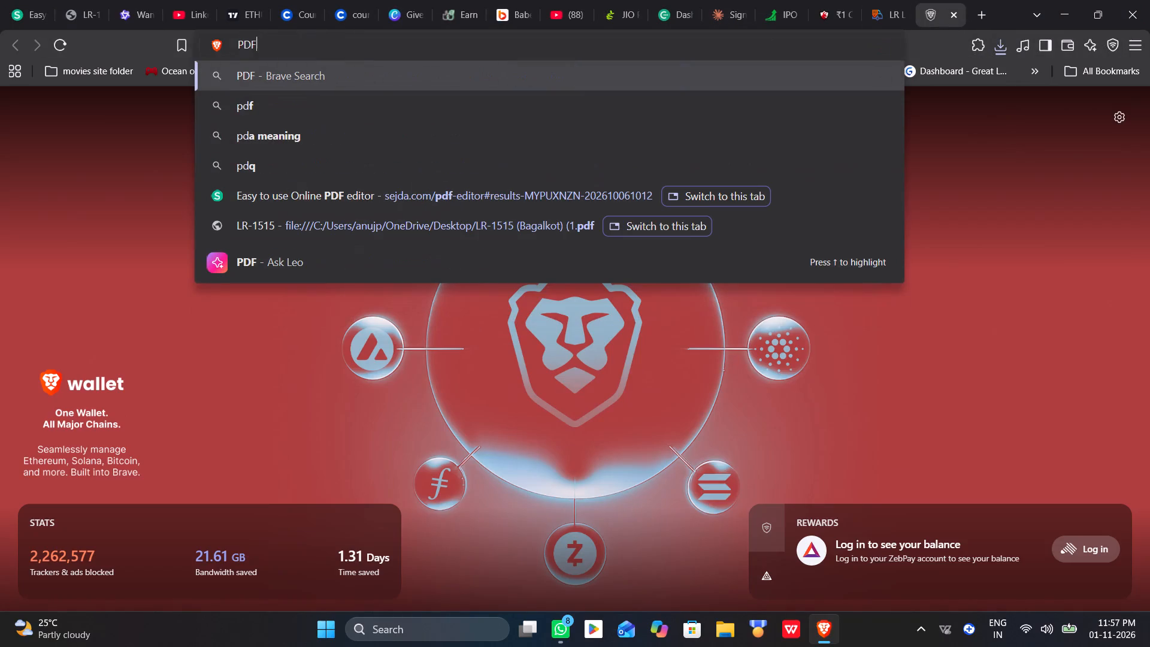
click(405, 186)
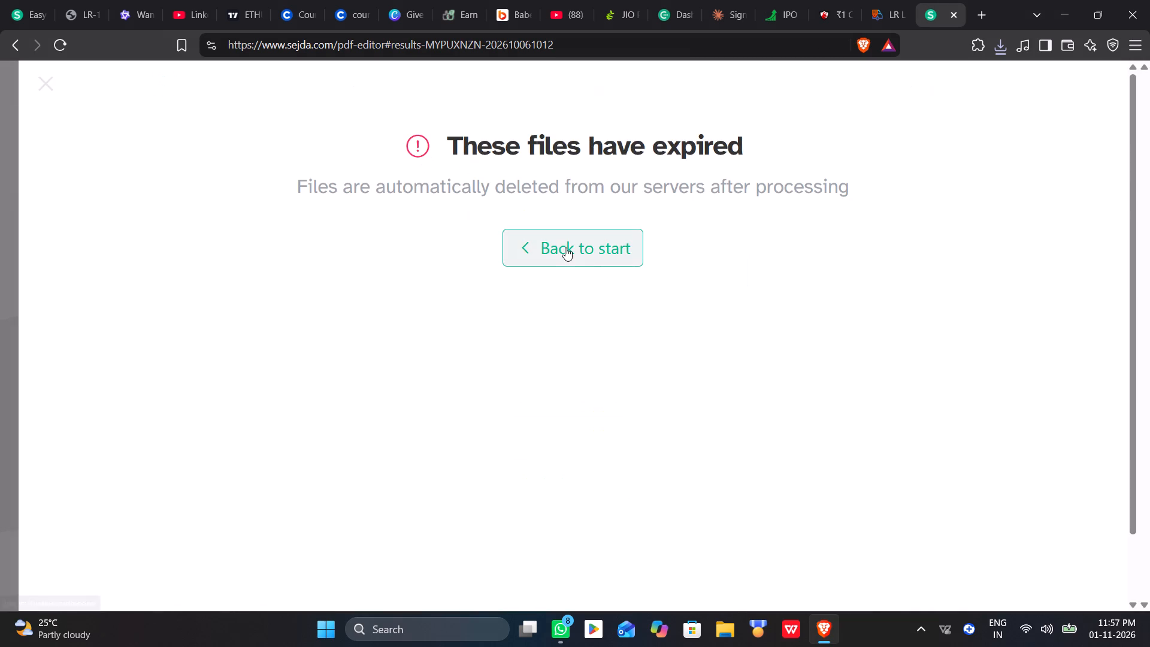
click(565, 247)
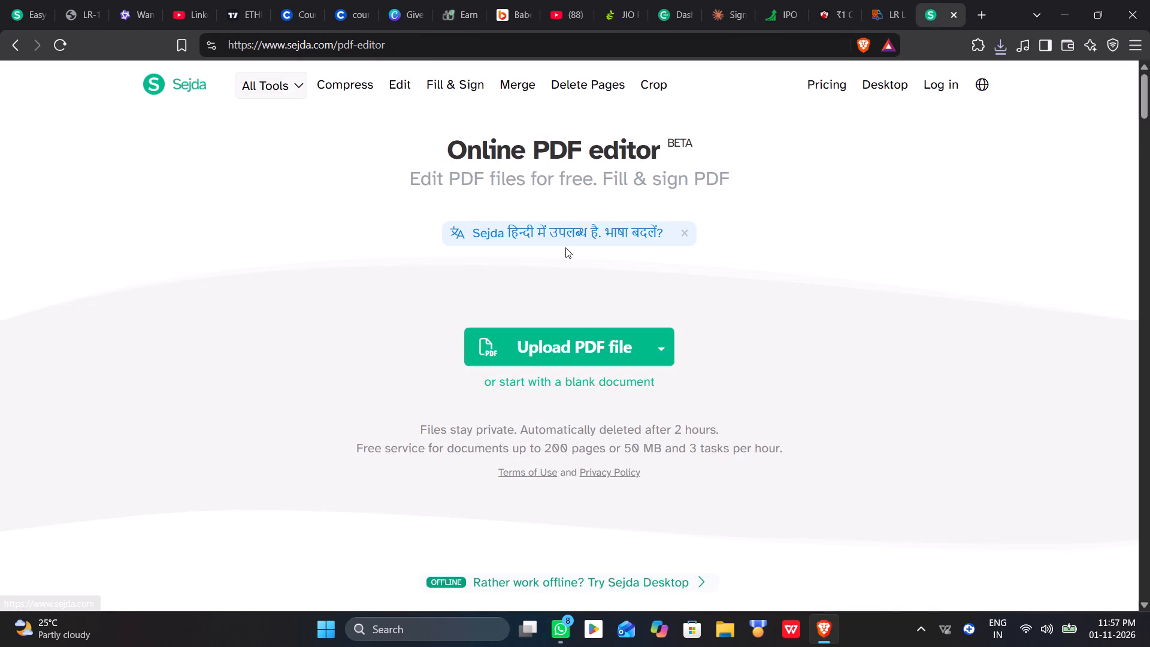
click(555, 341)
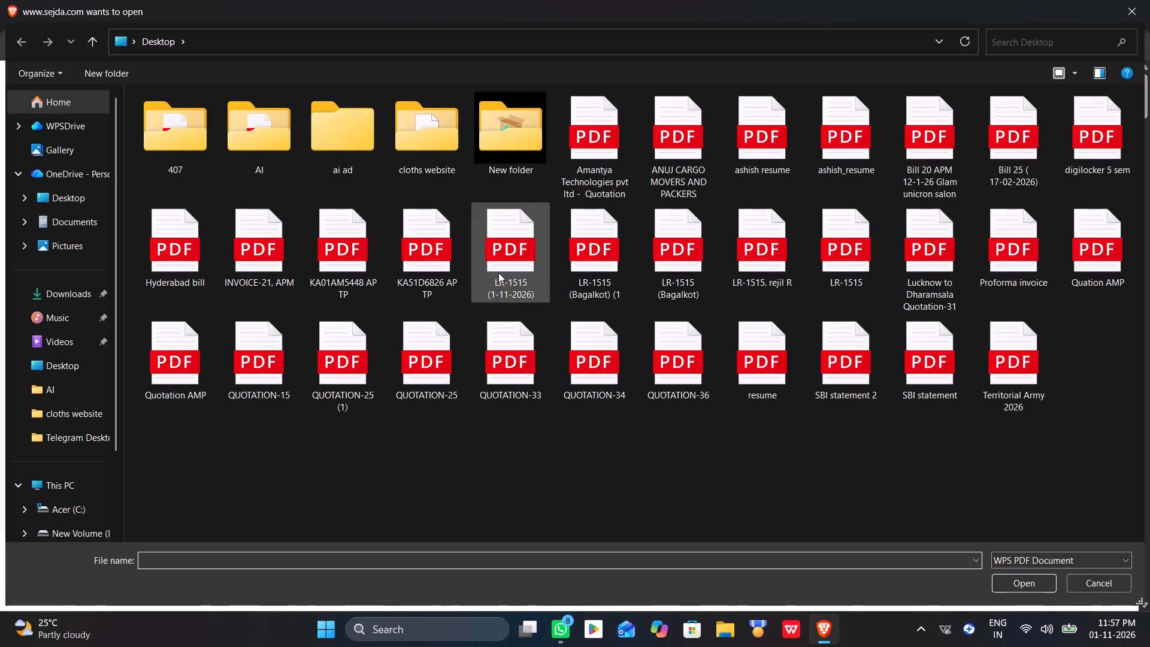
click(498, 273)
click(1022, 592)
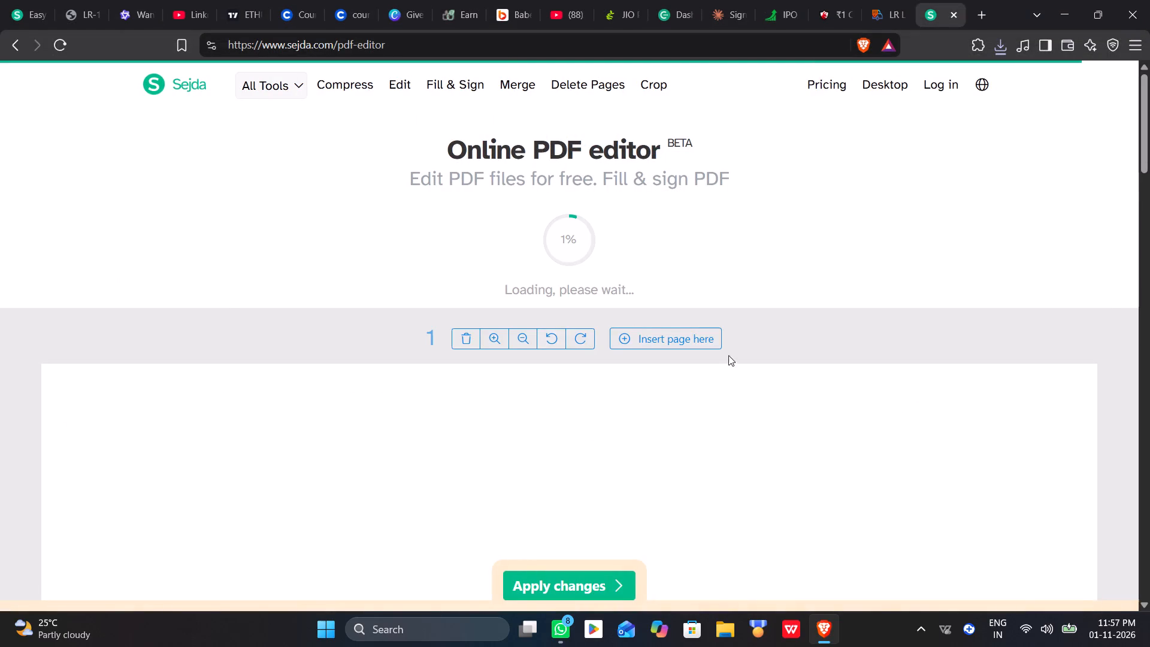
Add the text "Included" to the PDF and place it in the amount cell of Packing And Unpacking Charges.
scroll(944, 257, down, 2)
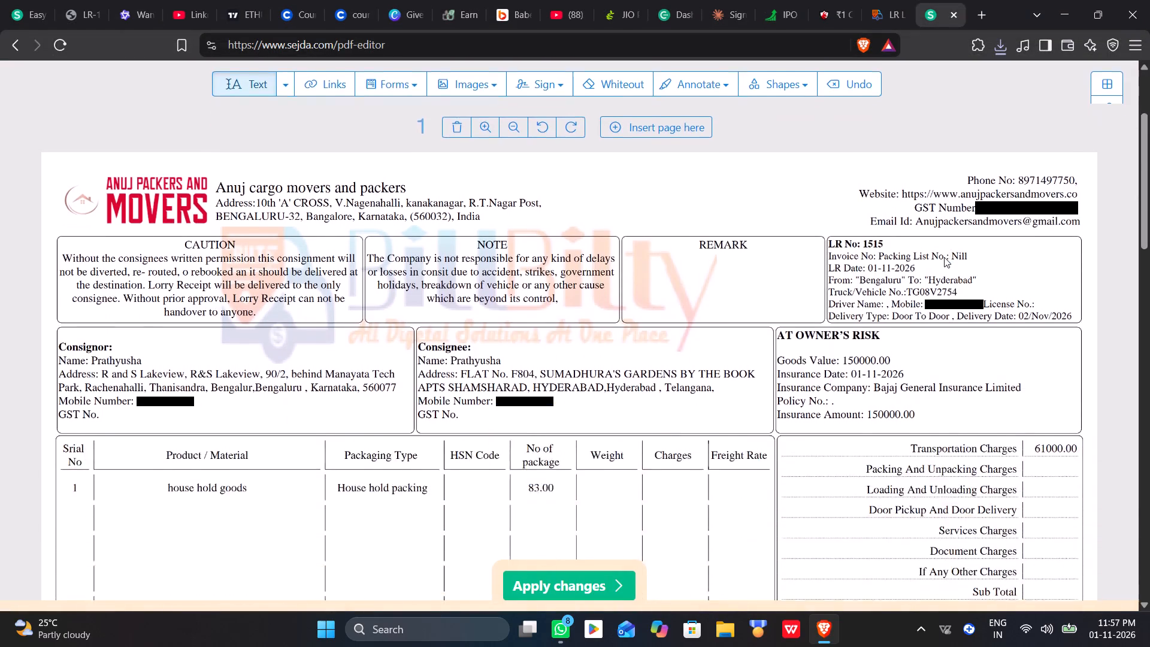
scroll(944, 257, down, 3)
click(1048, 328)
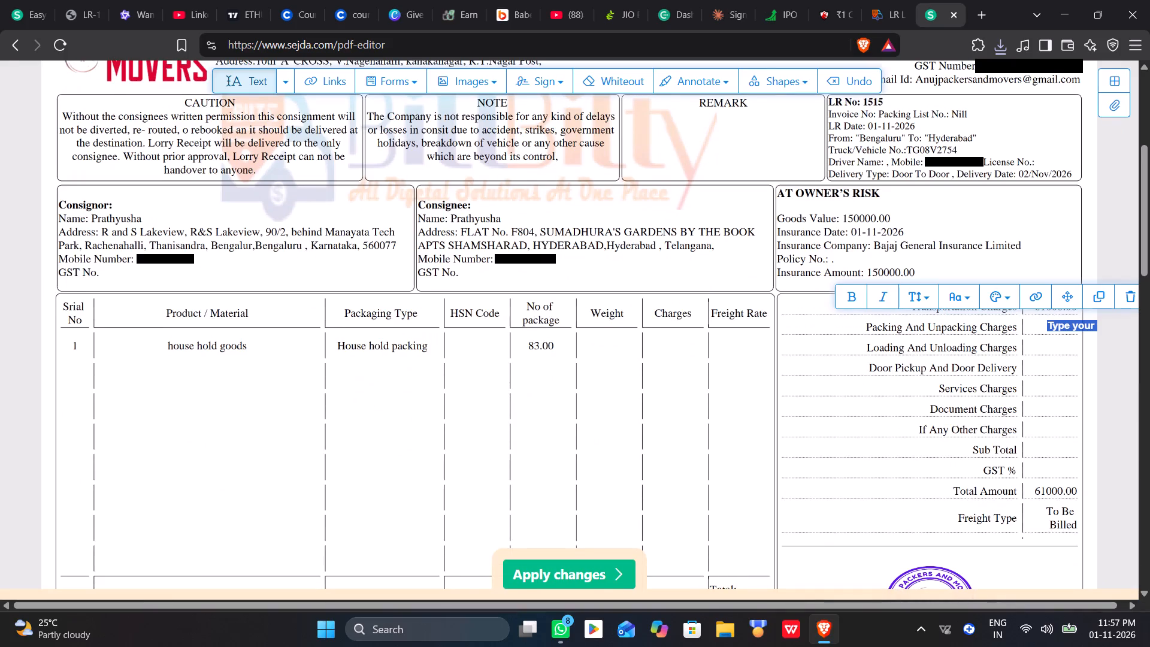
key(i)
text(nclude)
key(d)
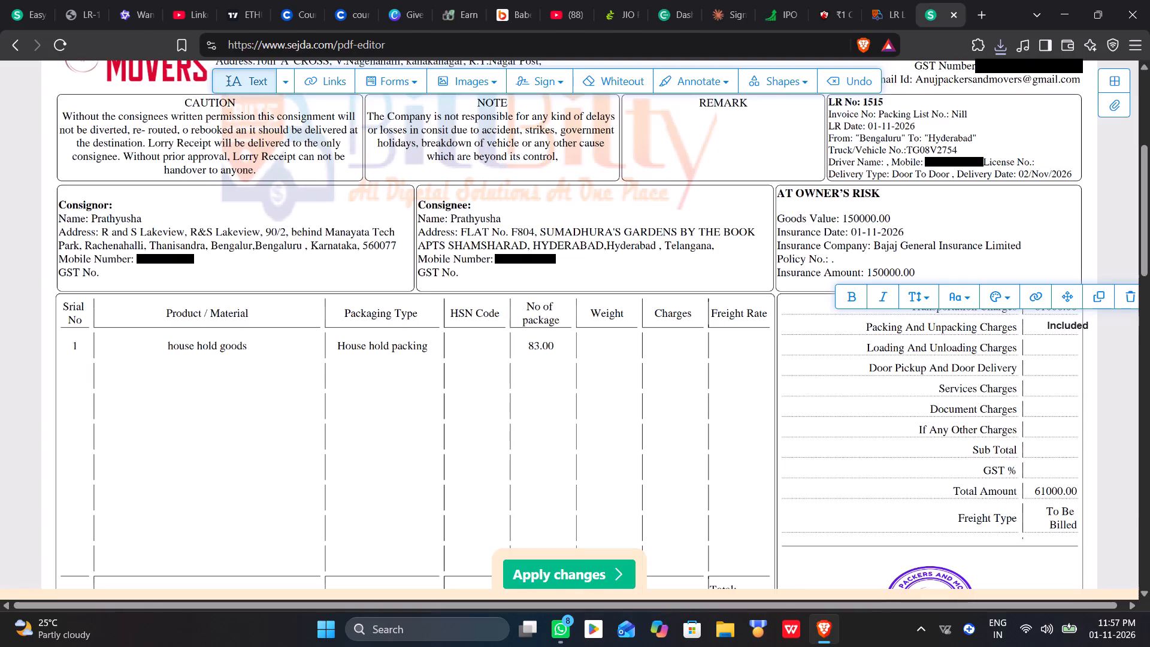
click(1064, 293)
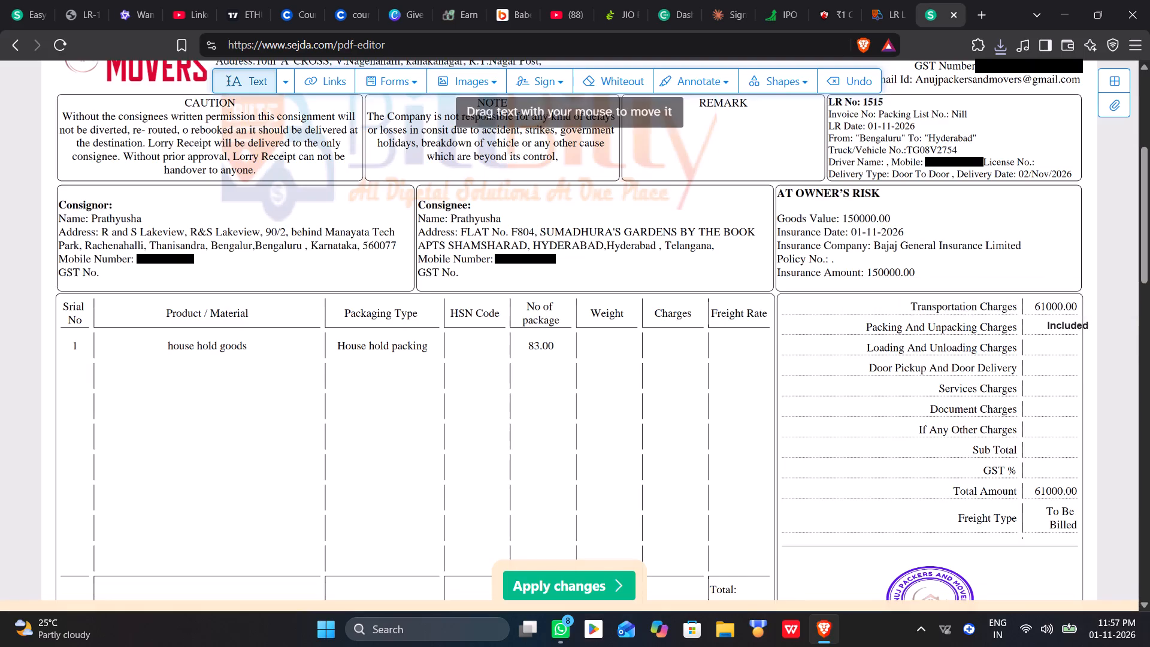
drag(1075, 325, 1060, 323)
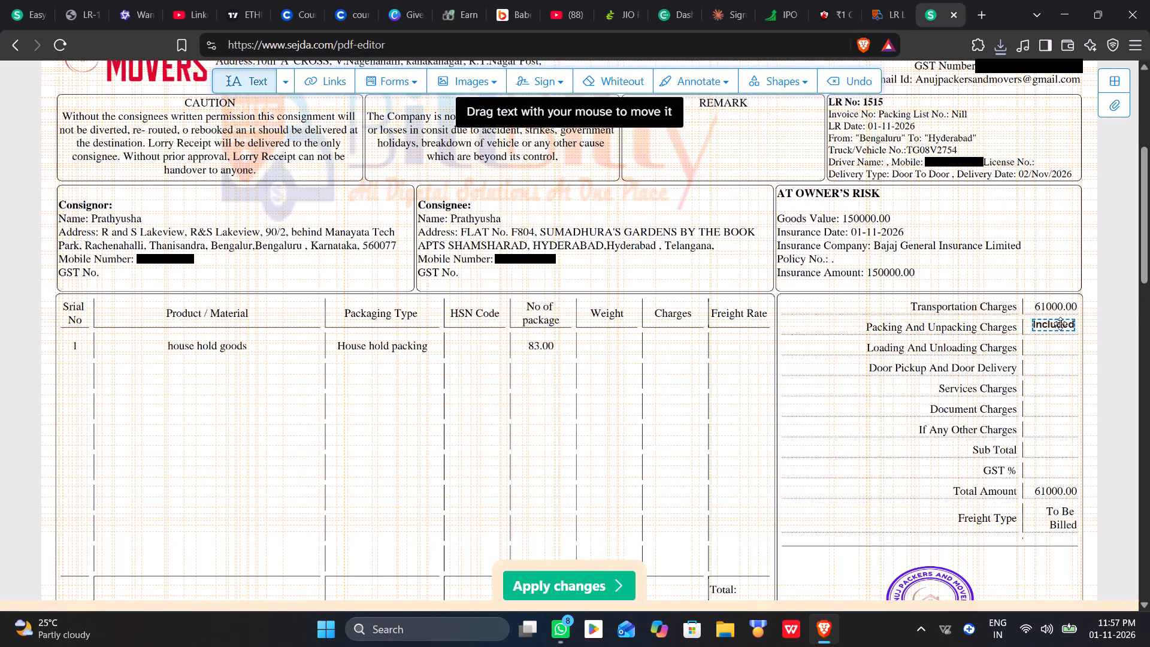
drag(1060, 323, 1060, 324)
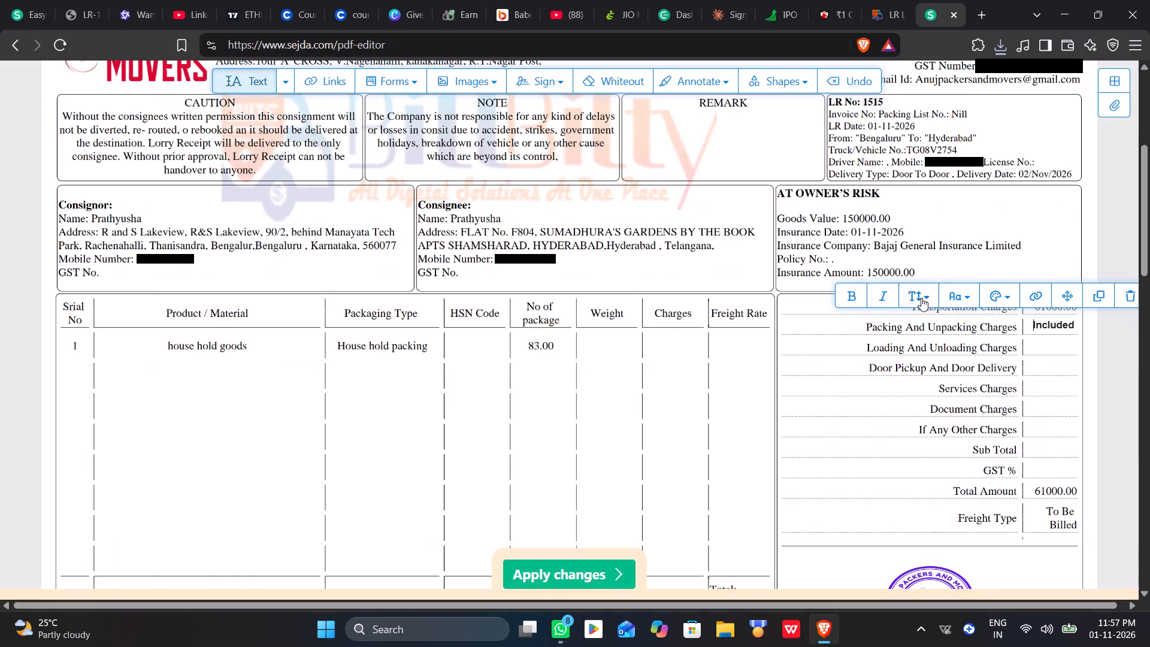
Remove the bold formatting from the "Included" text beside Packing And Unpacking Charges.
click(1061, 328)
key(ctrl+a)
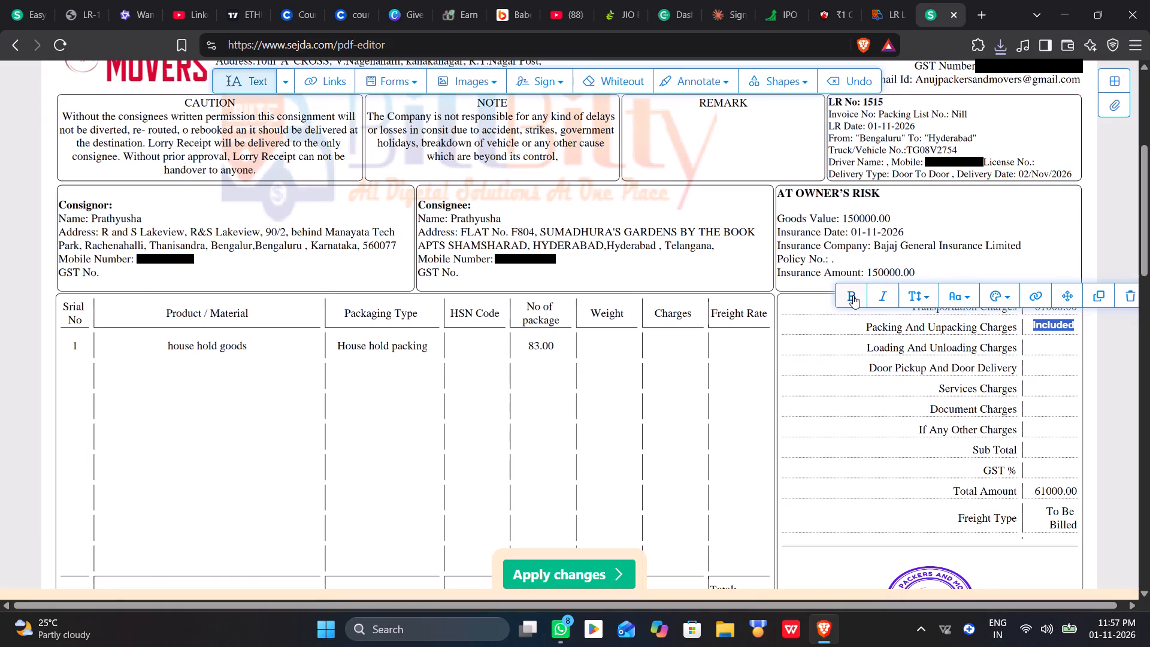
click(853, 295)
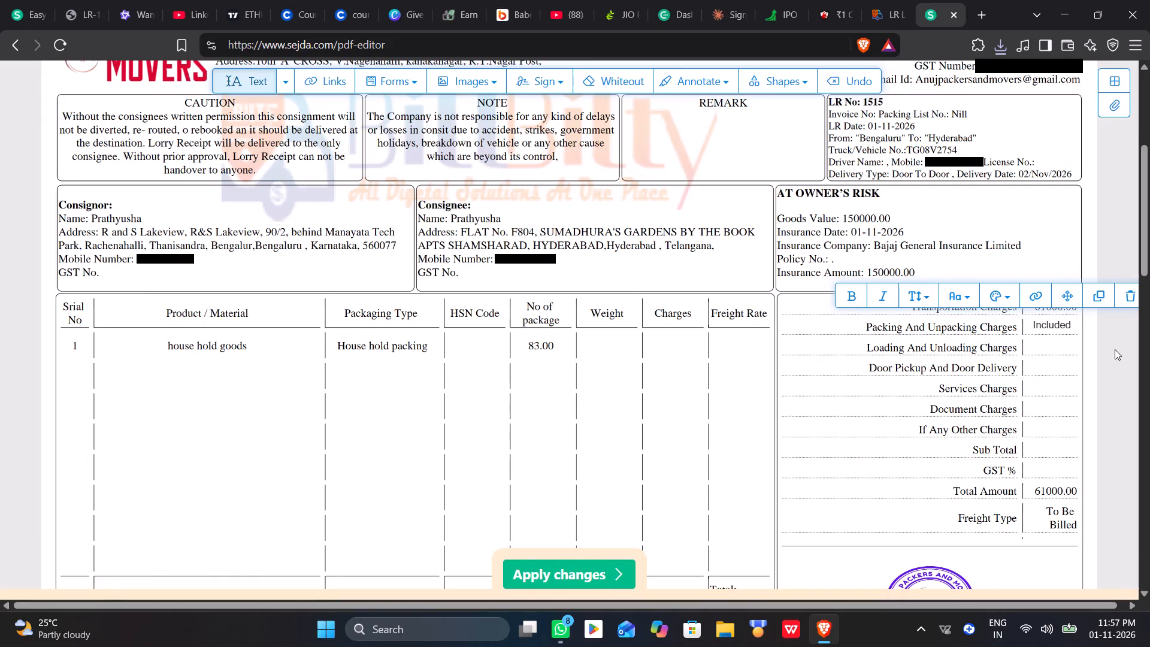
click(1115, 349)
Duplicate the "Included" text seven times down the amount column, from Loading And Unloading Charges to Sub Total.
click(1042, 322)
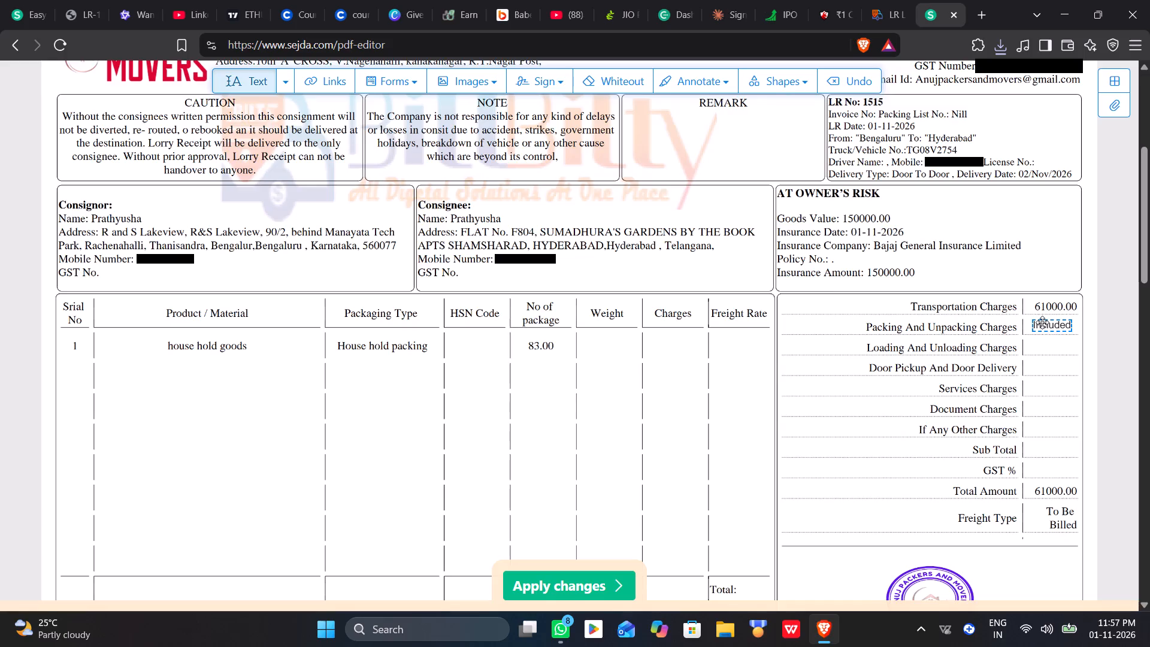
click(1106, 298)
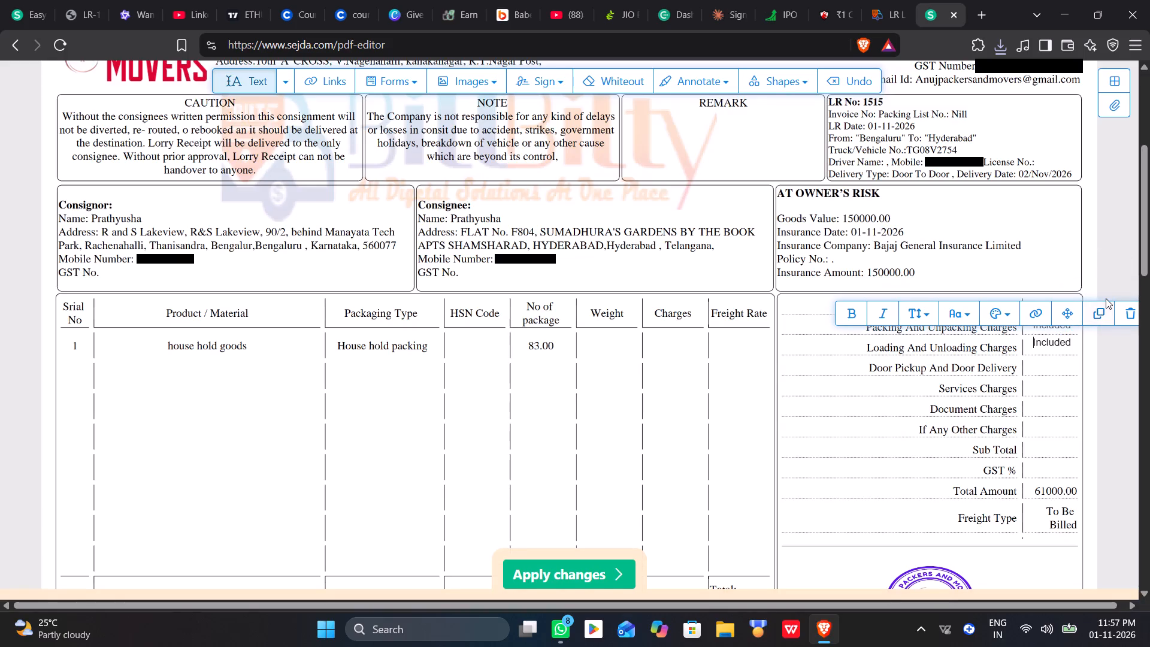
click(1106, 314)
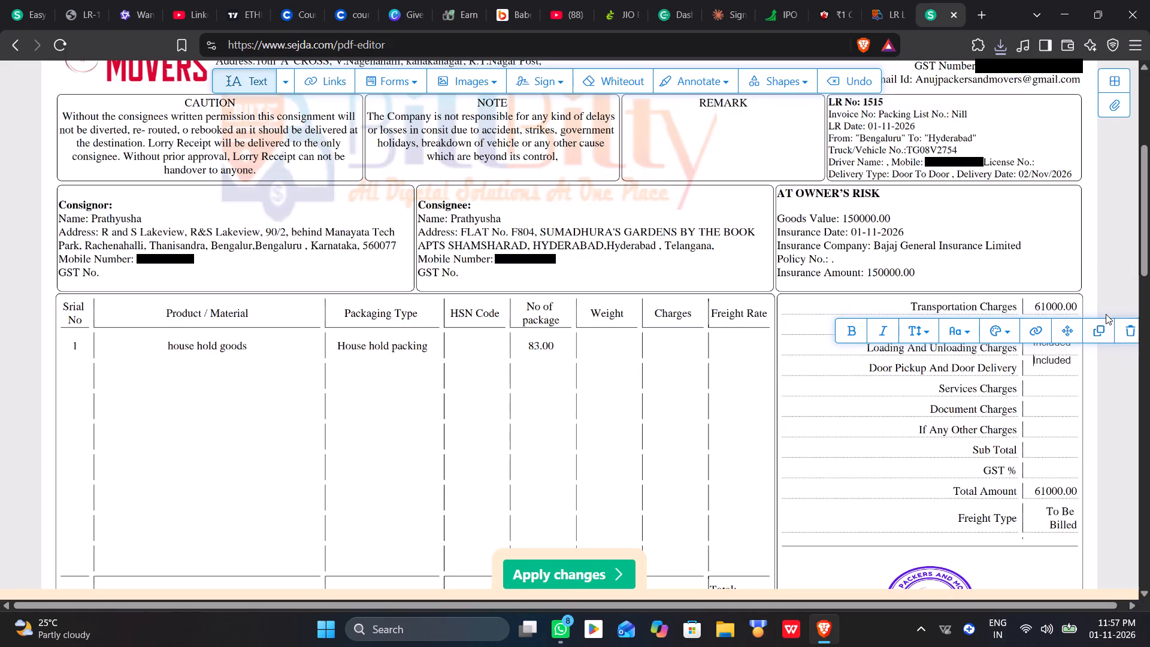
click(1106, 335)
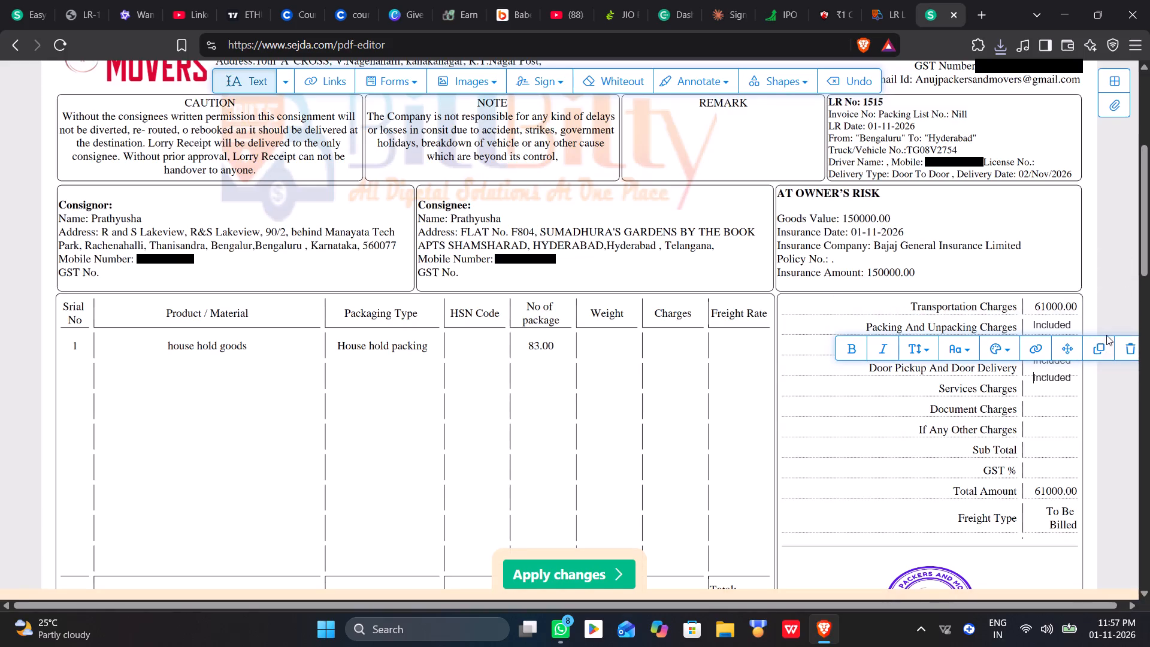
click(1103, 350)
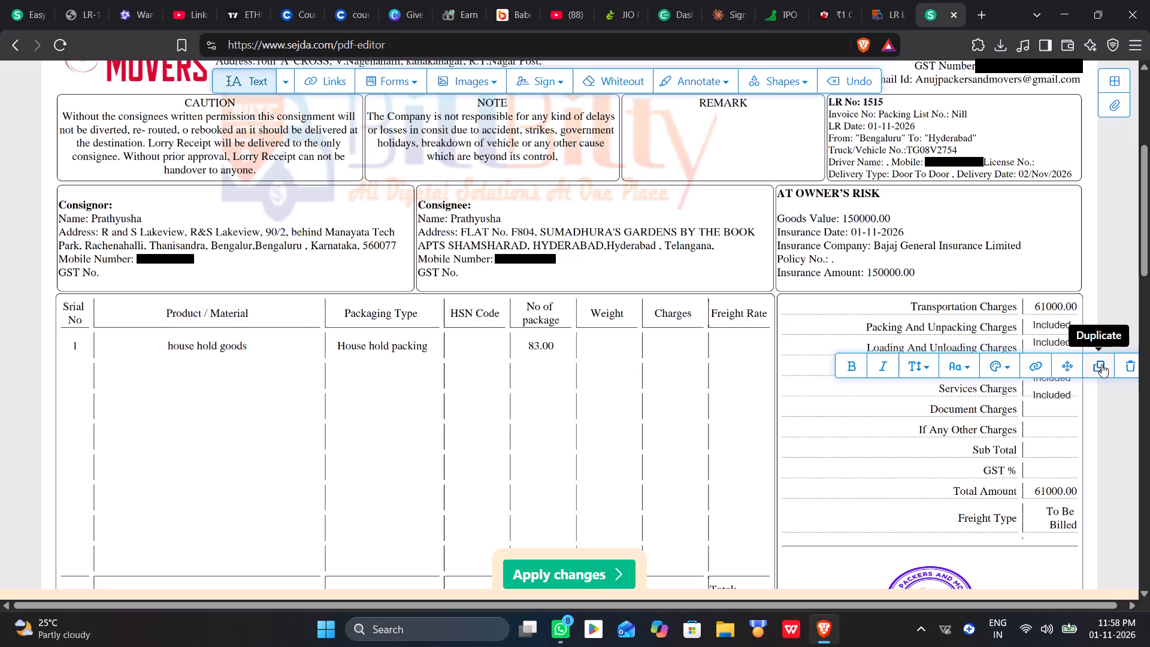
click(1101, 364)
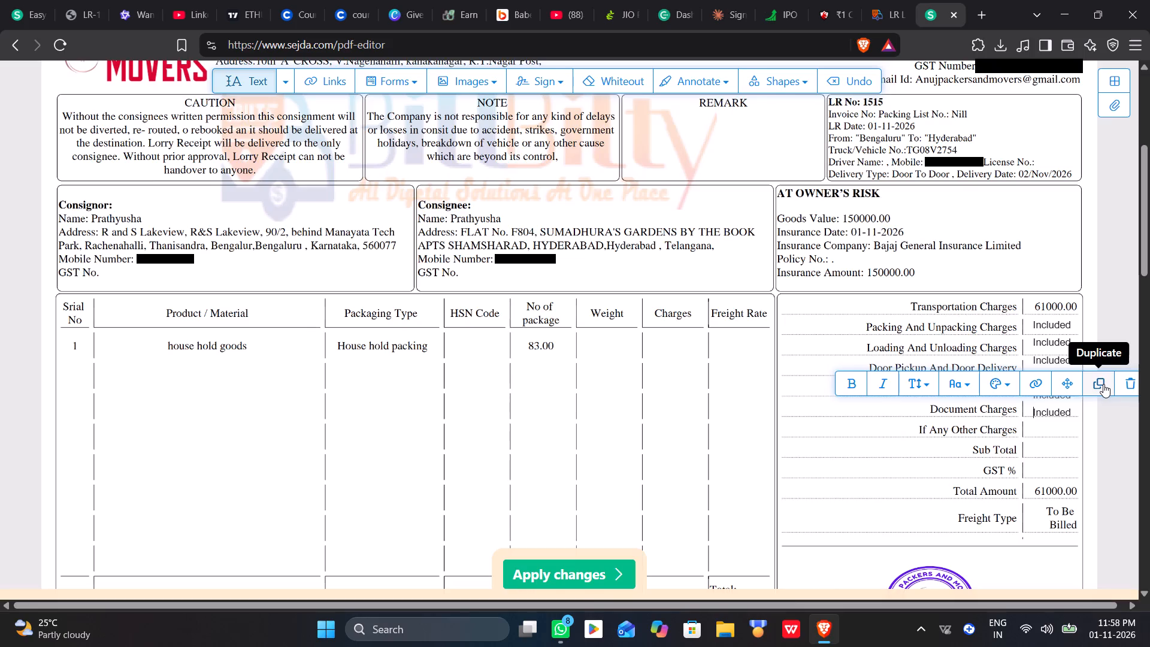
click(1103, 384)
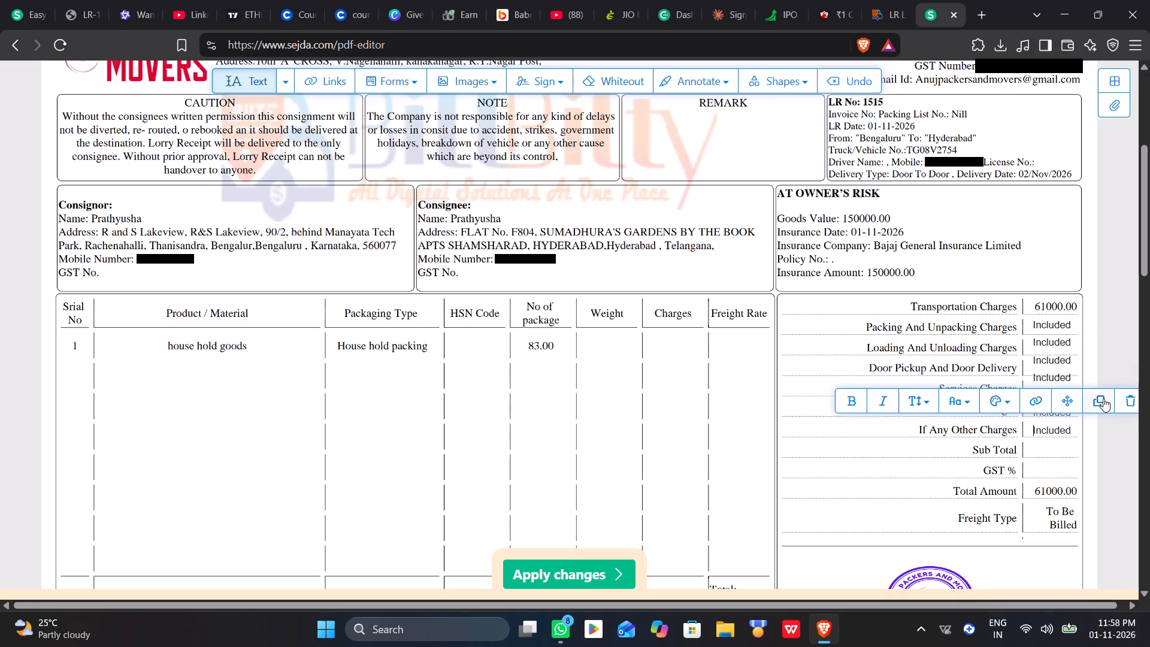
click(1103, 398)
click(1105, 364)
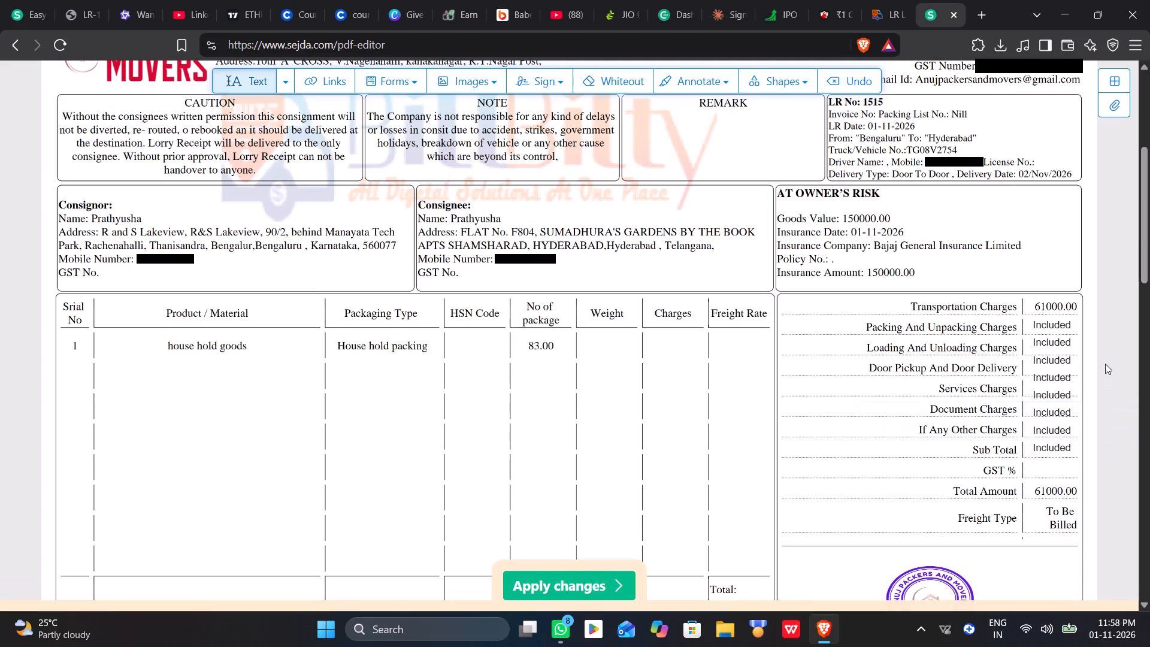
Align the "Included" copies with the loading, door pickup, services and document charges rows, and move one to GST %.
click(1049, 359)
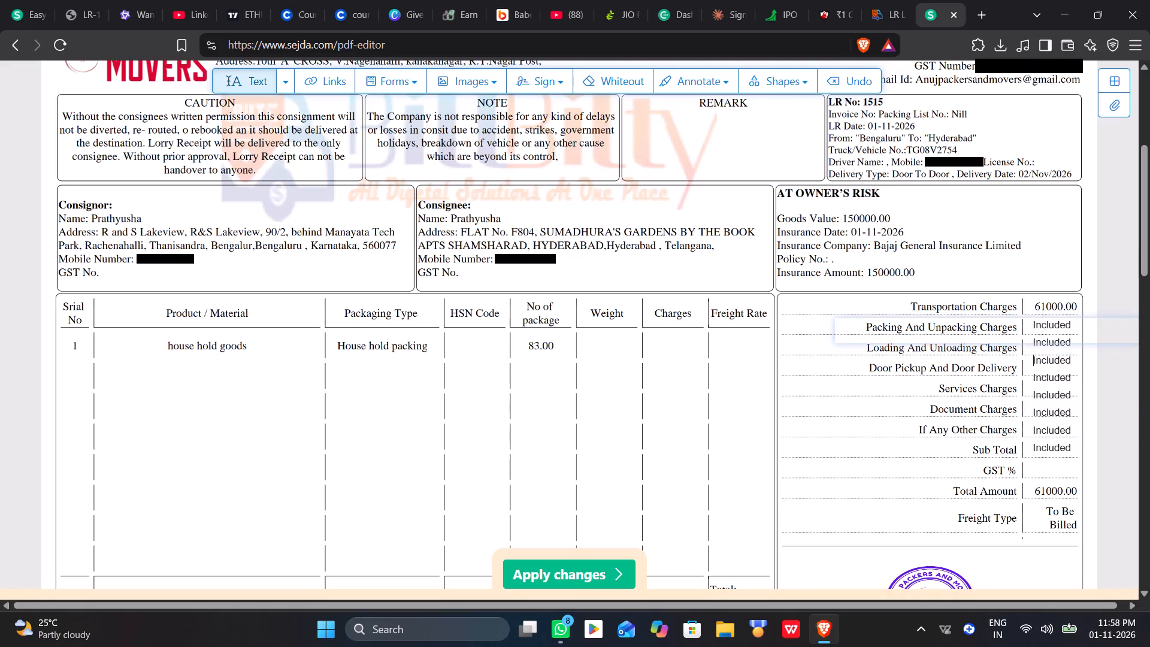
click(1103, 363)
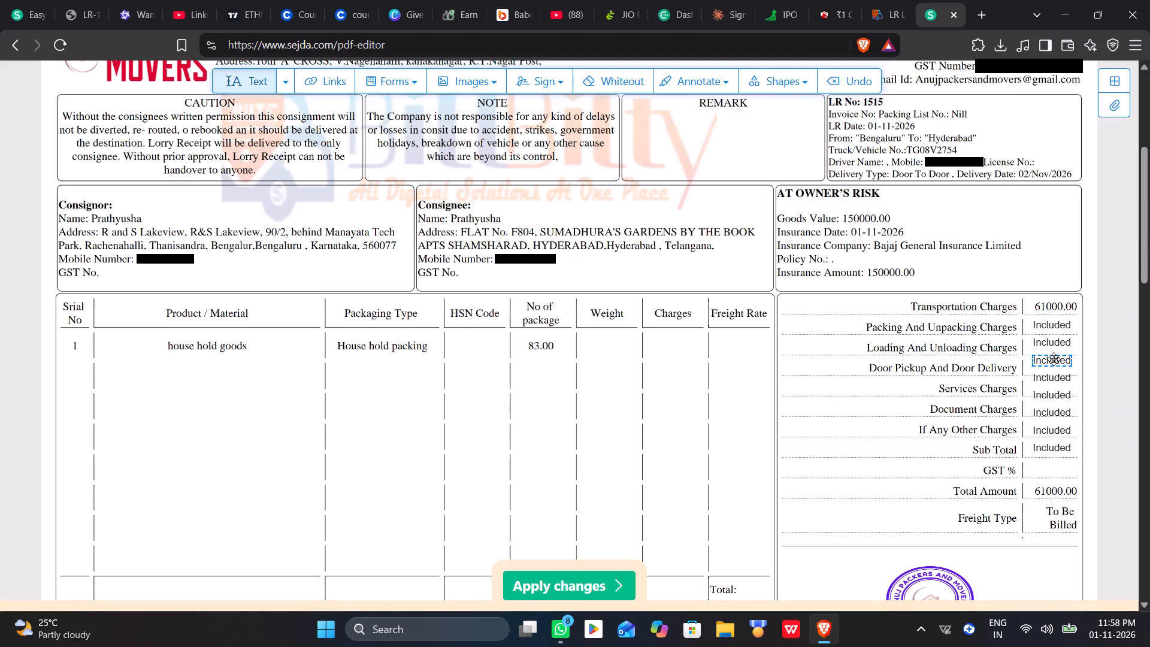
click(1048, 346)
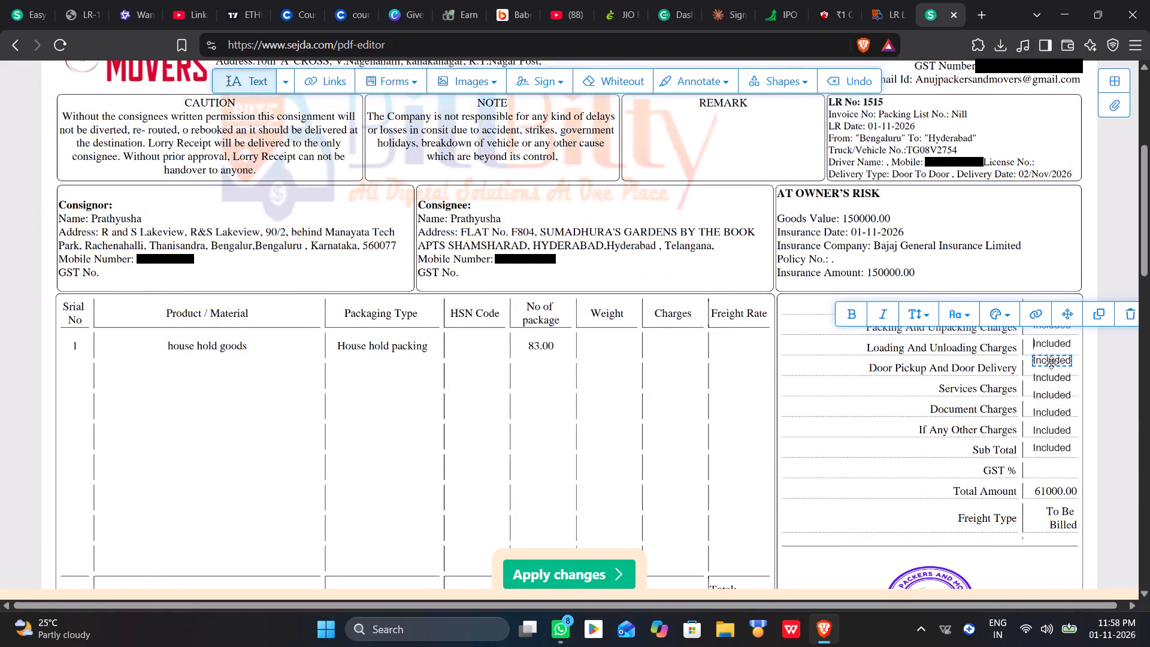
click(1052, 362)
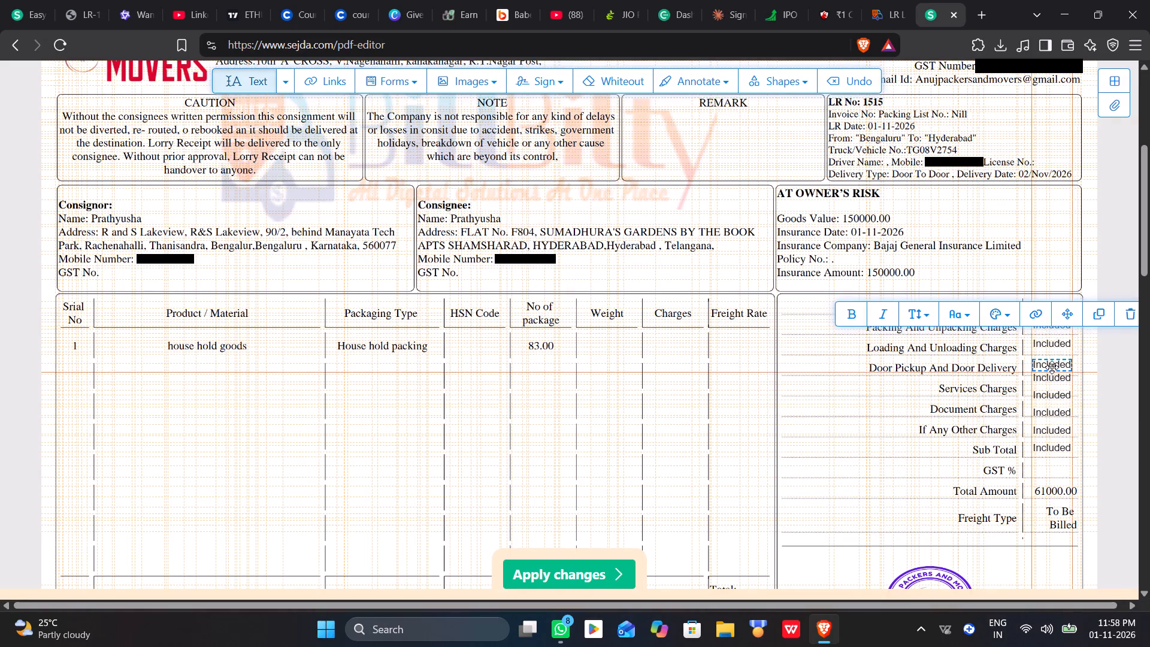
drag(1052, 374, 1052, 388)
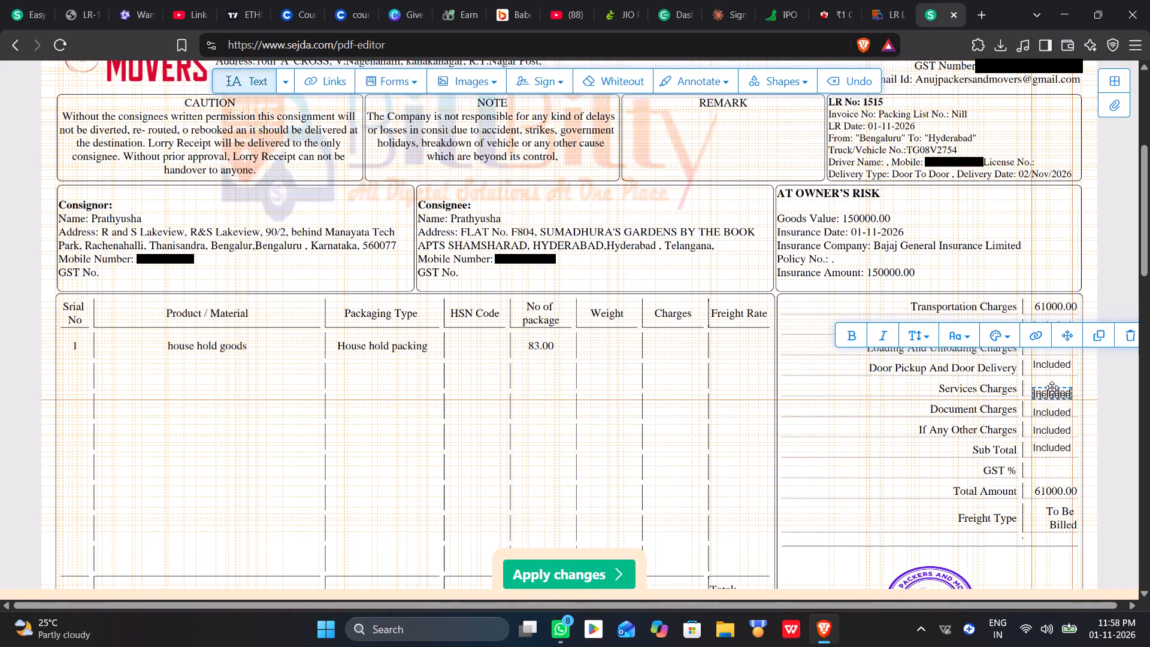
drag(1052, 388, 1052, 382)
drag(1054, 397, 1054, 405)
drag(1054, 409, 1054, 470)
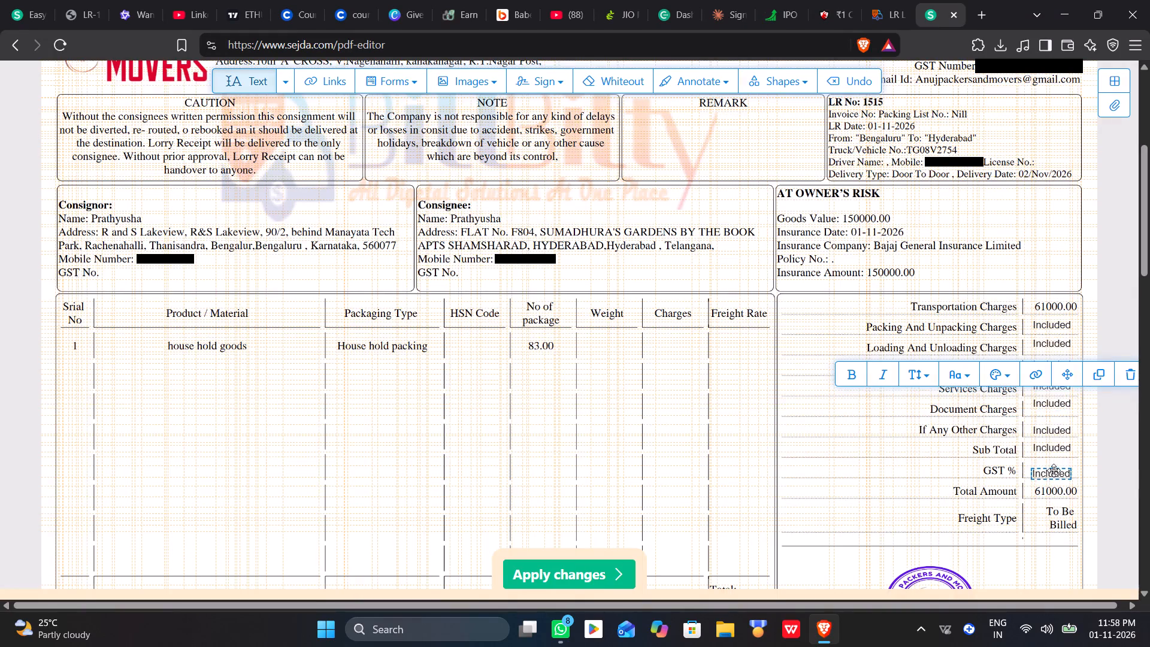
drag(1054, 470, 1053, 464)
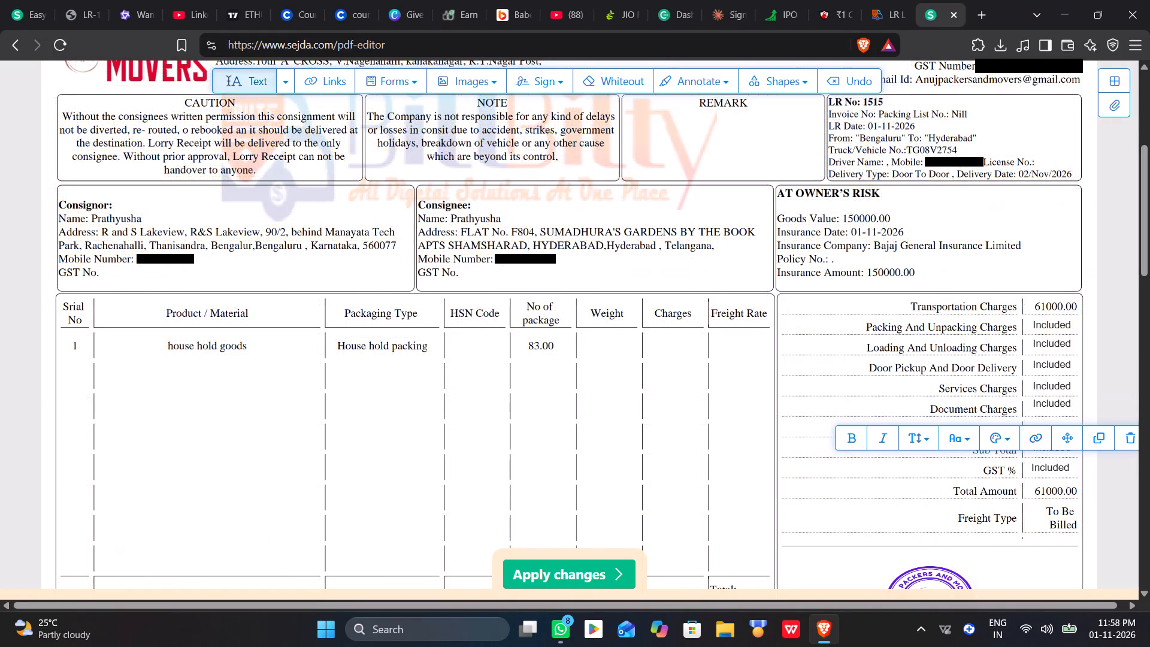
Align the "Included" texts with the Document Charges and If Any Other Charges rows.
click(1047, 406)
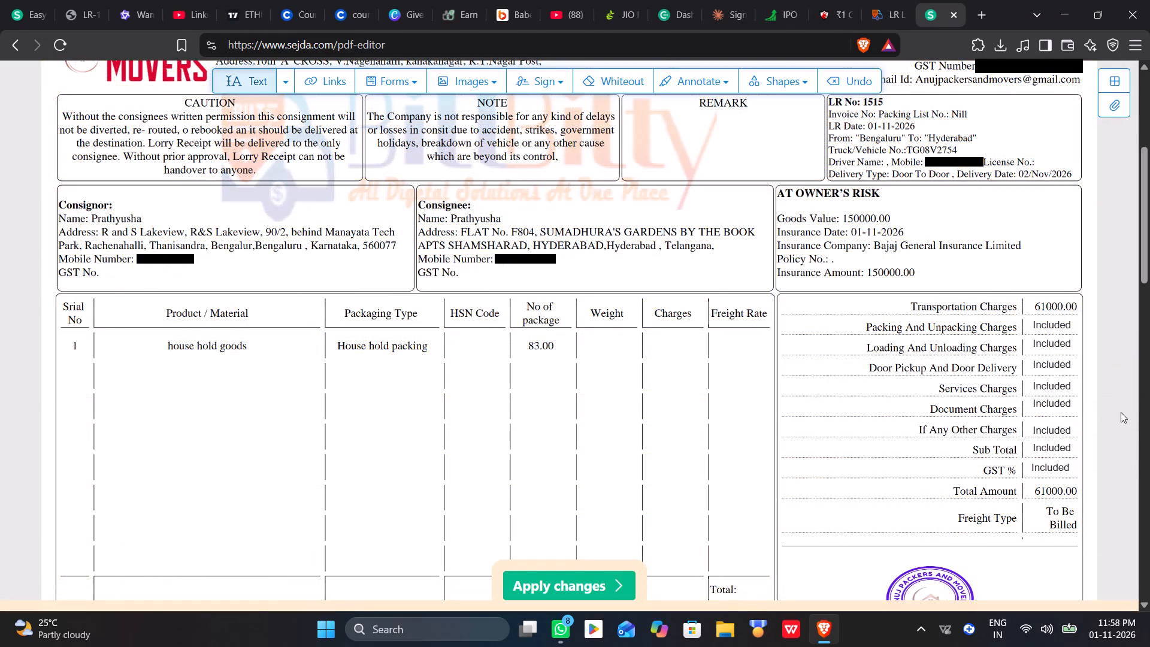
click(1122, 412)
click(1048, 406)
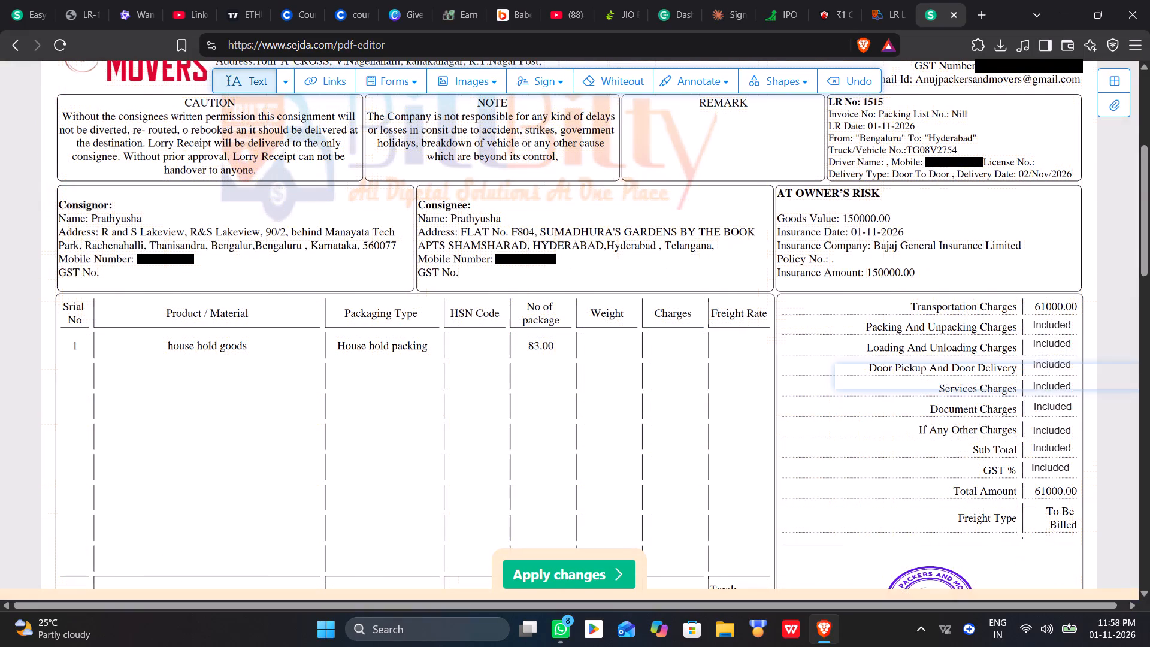
click(1052, 428)
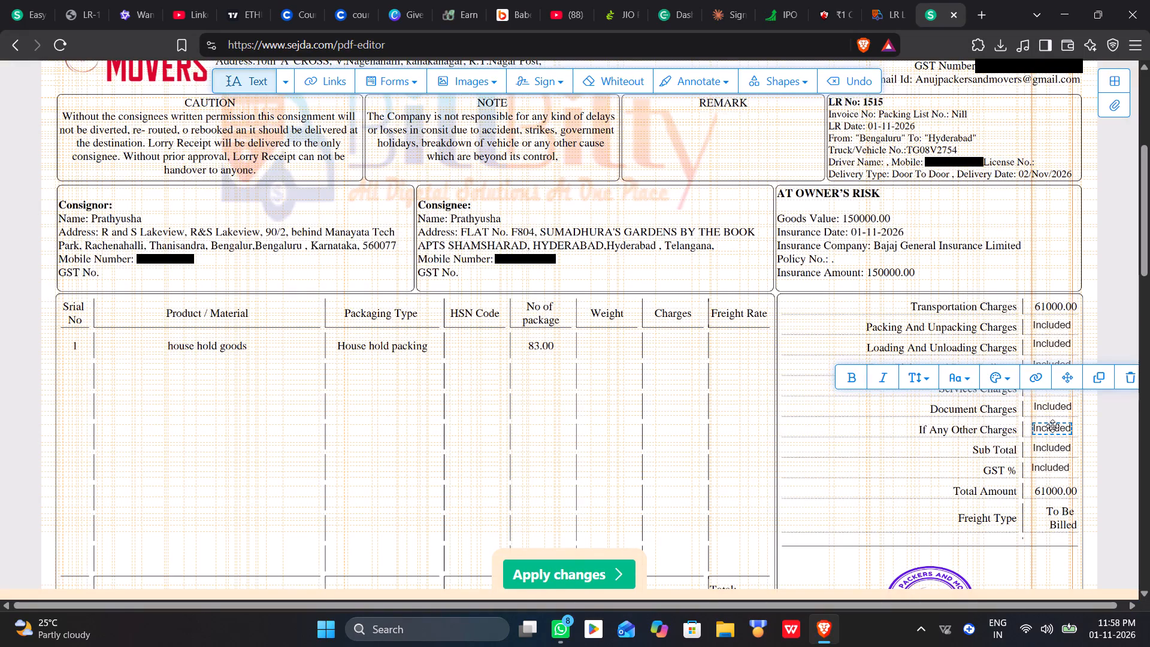
Replace the "Included" text in the GST % row with "Exempted".
double_click(1060, 467)
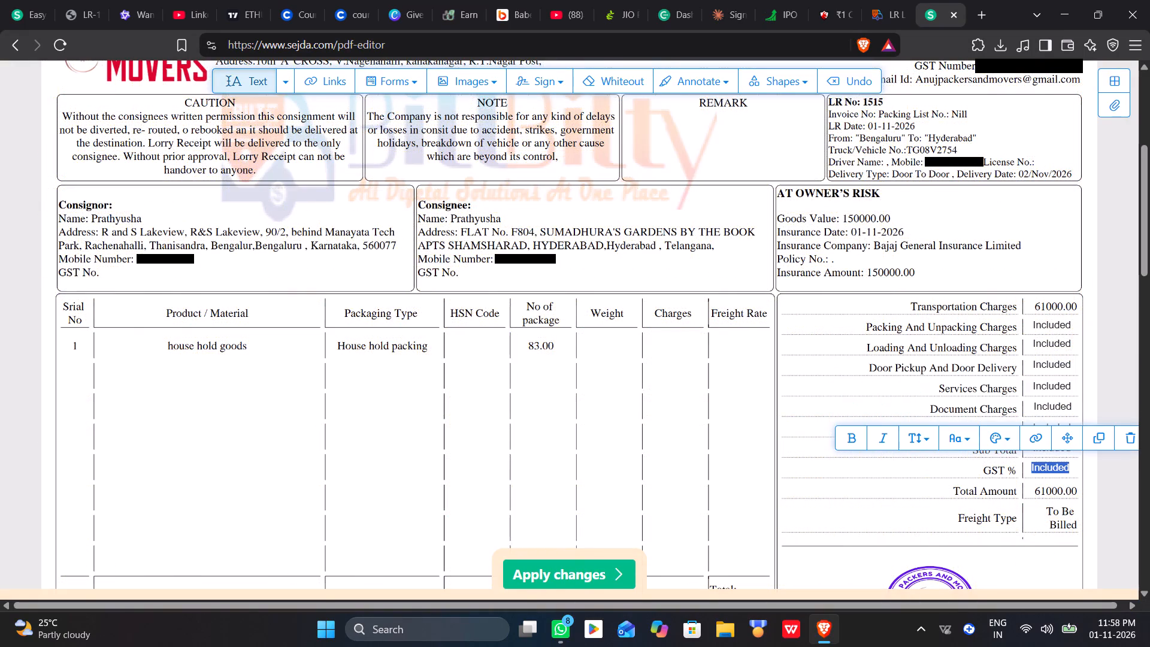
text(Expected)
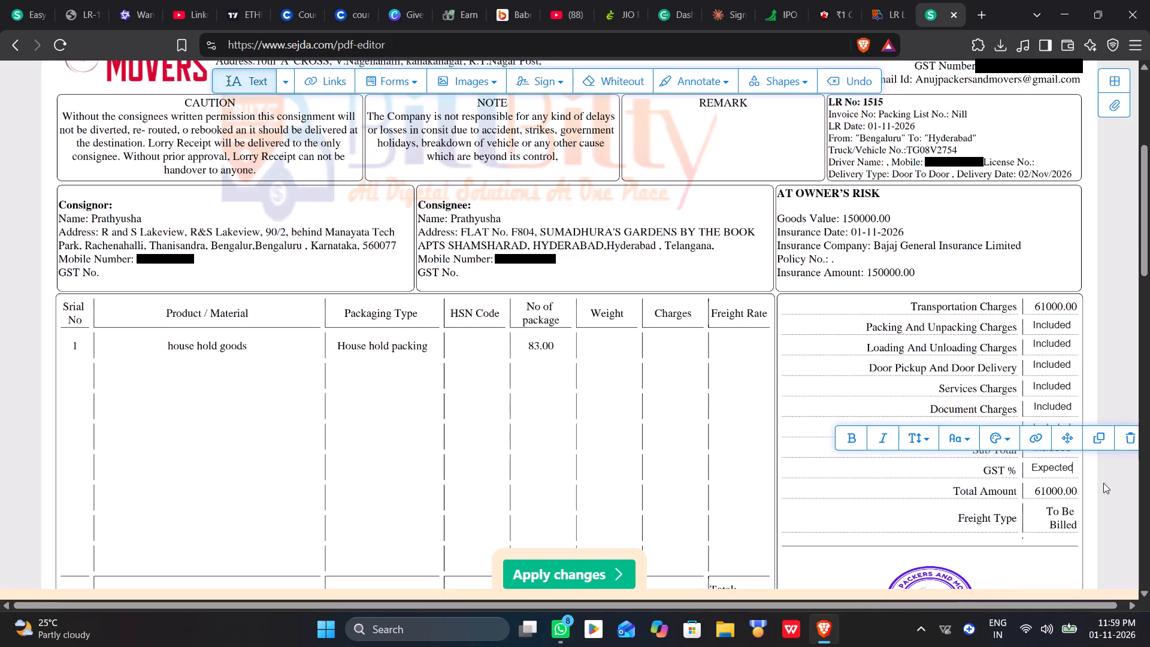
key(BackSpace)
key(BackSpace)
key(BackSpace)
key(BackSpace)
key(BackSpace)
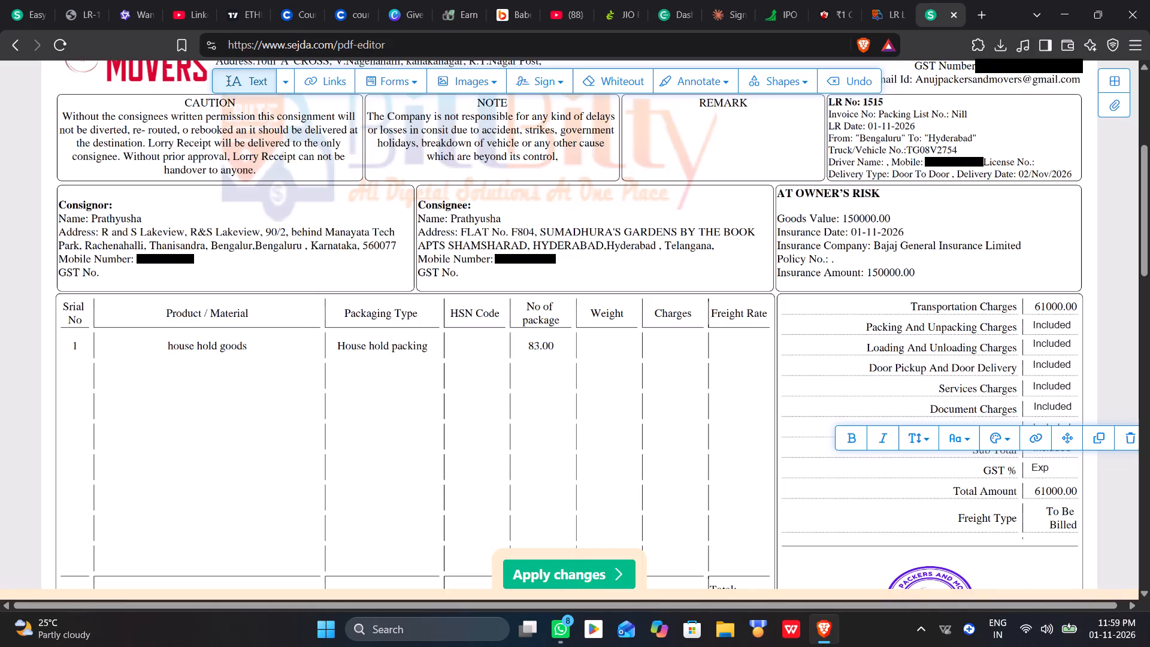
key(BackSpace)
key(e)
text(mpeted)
click(1068, 466)
key(BackSpace)
click(1120, 487)
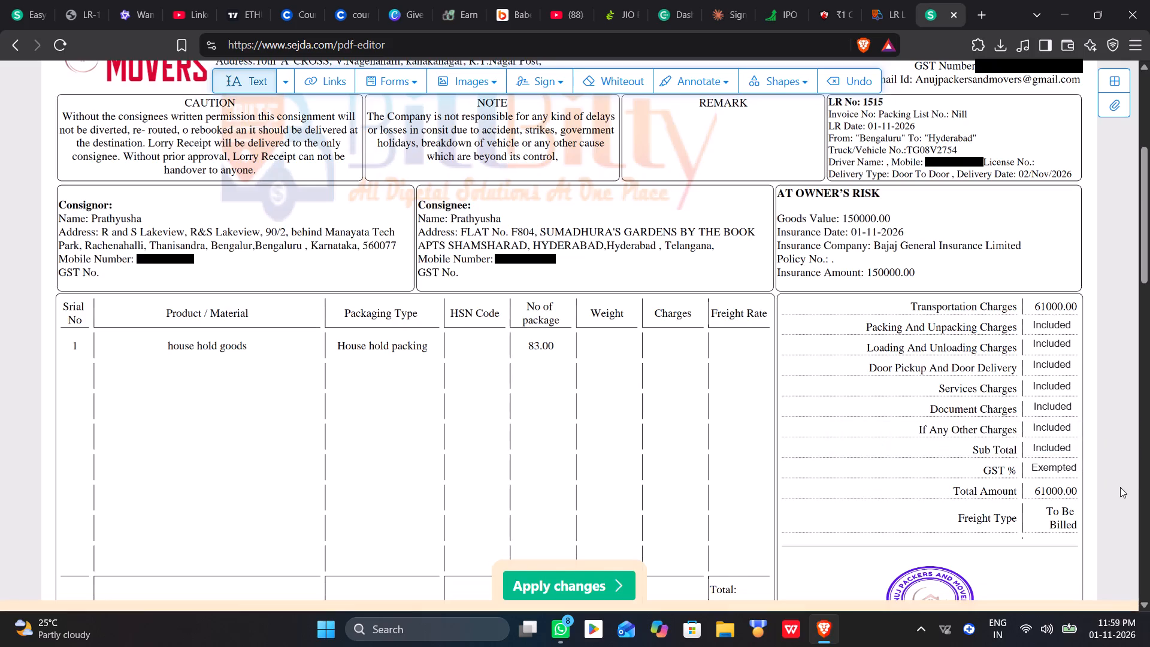
Delete the "Included" text from the Sub Total row.
click(1043, 450)
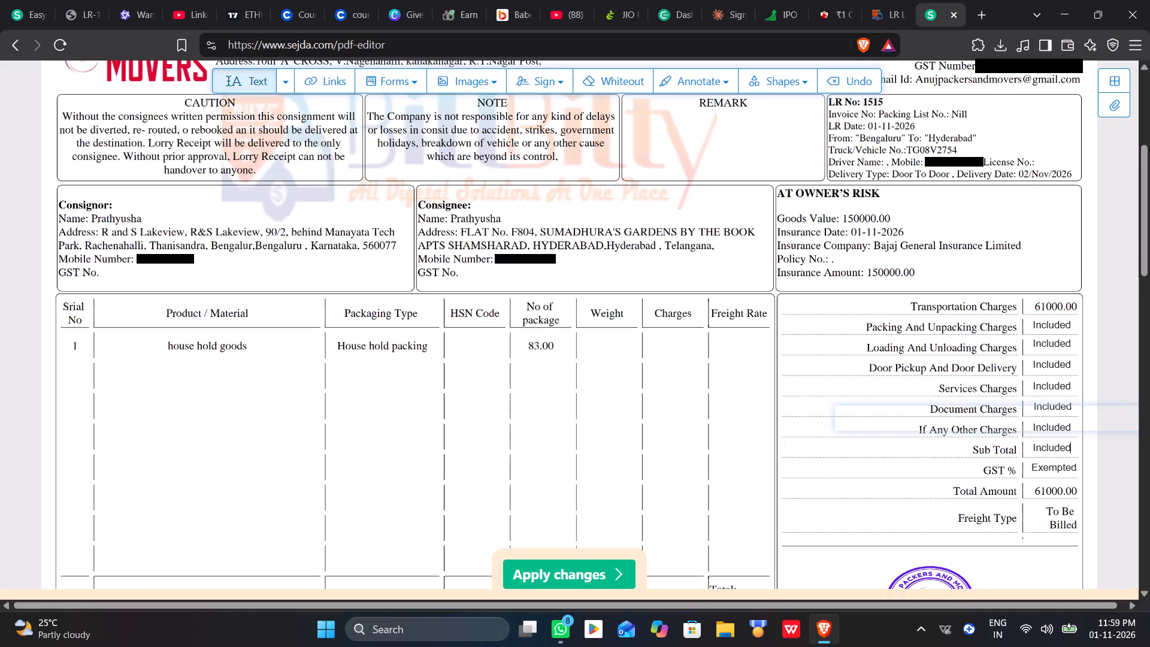
key(BackSpace)
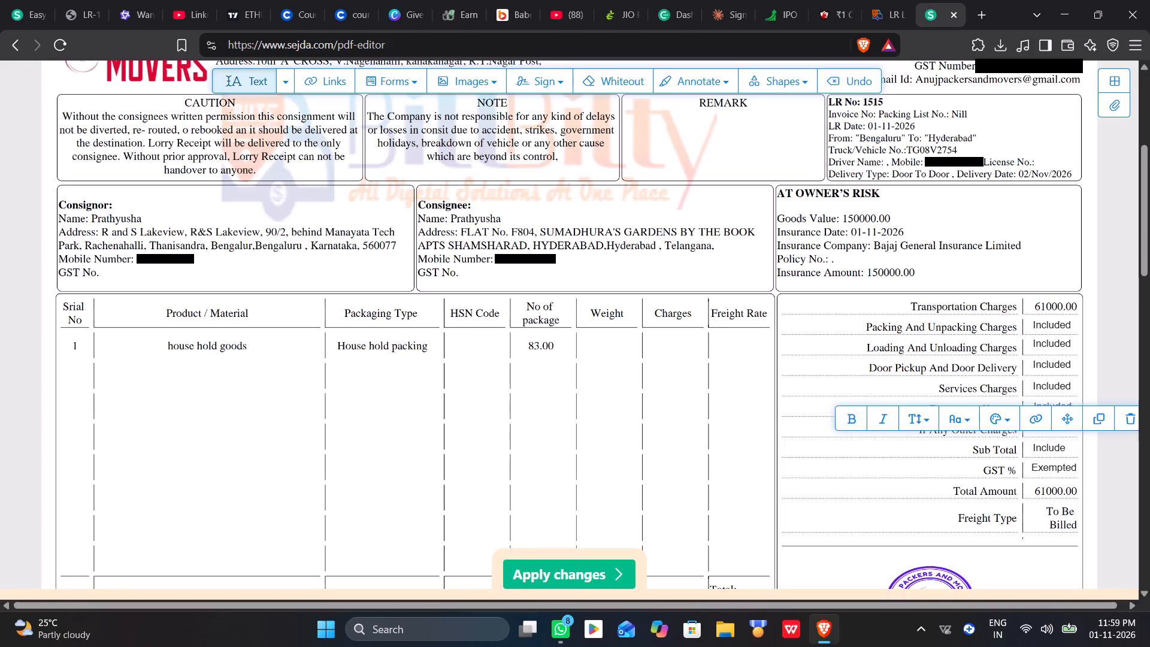
key(ctrl+a)
key(ctrl+BackSpace)
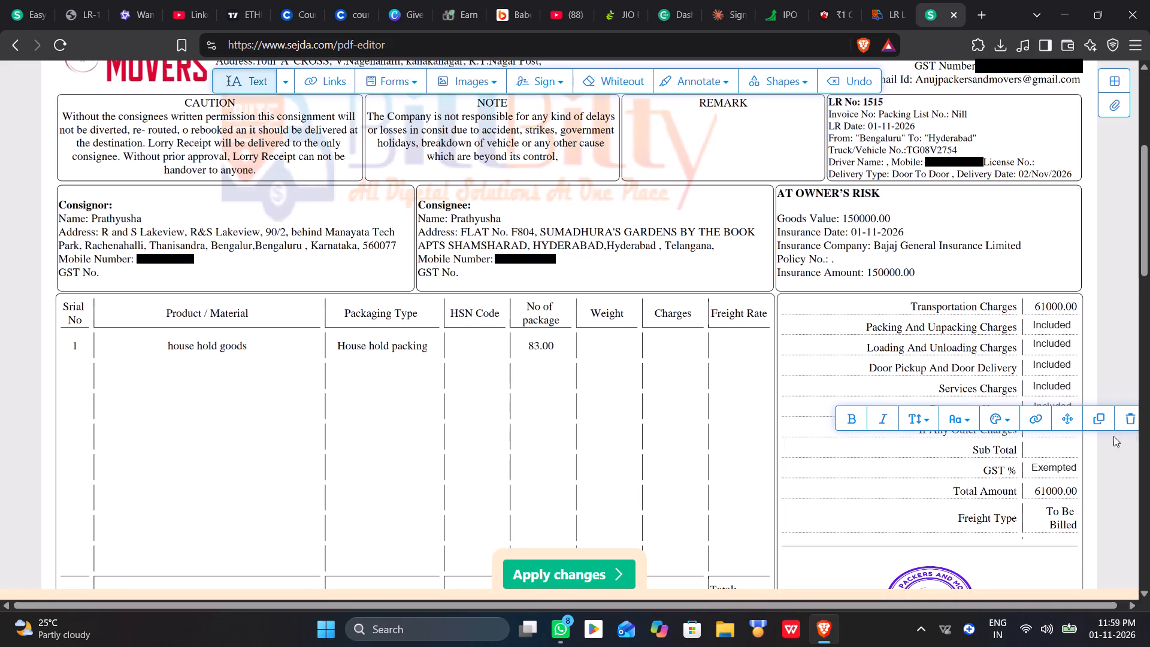
click(1136, 420)
click(1120, 437)
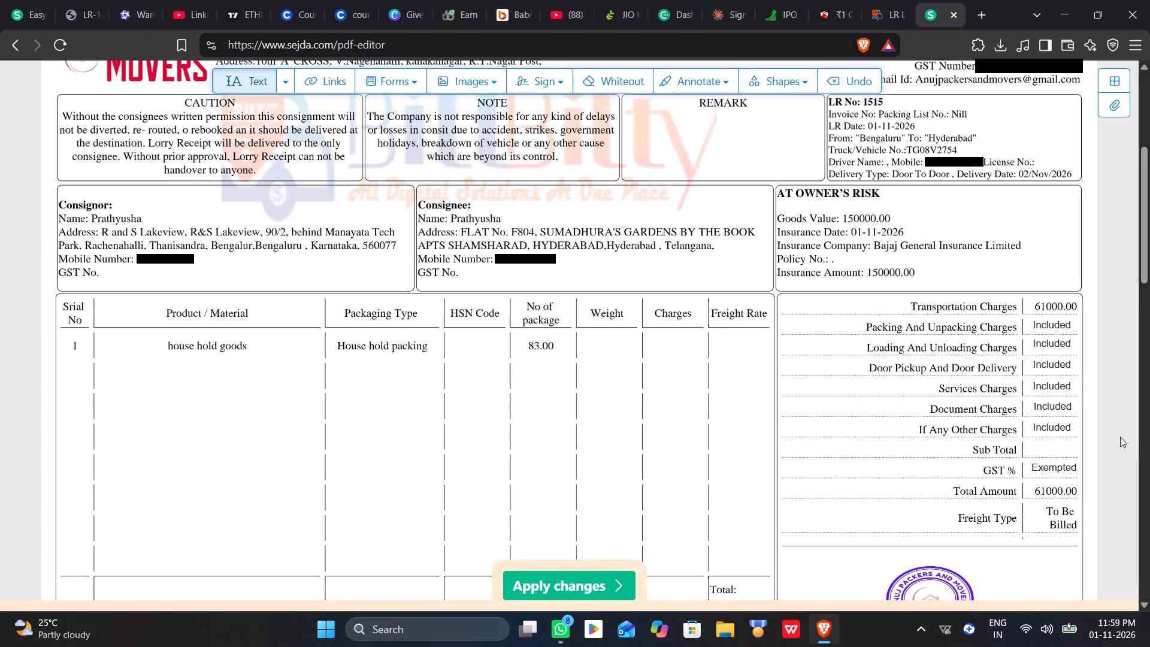
Replace the "Included" text beside If Any Other Charges with "Nill" and centre it in the amount cell.
double_click(1046, 431)
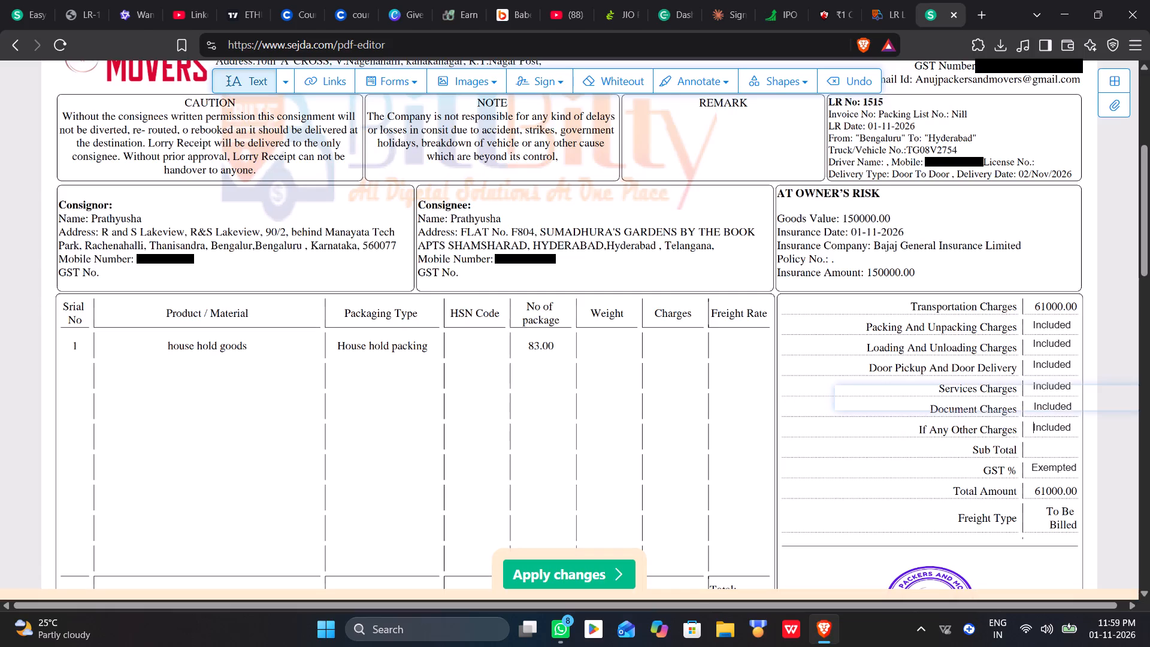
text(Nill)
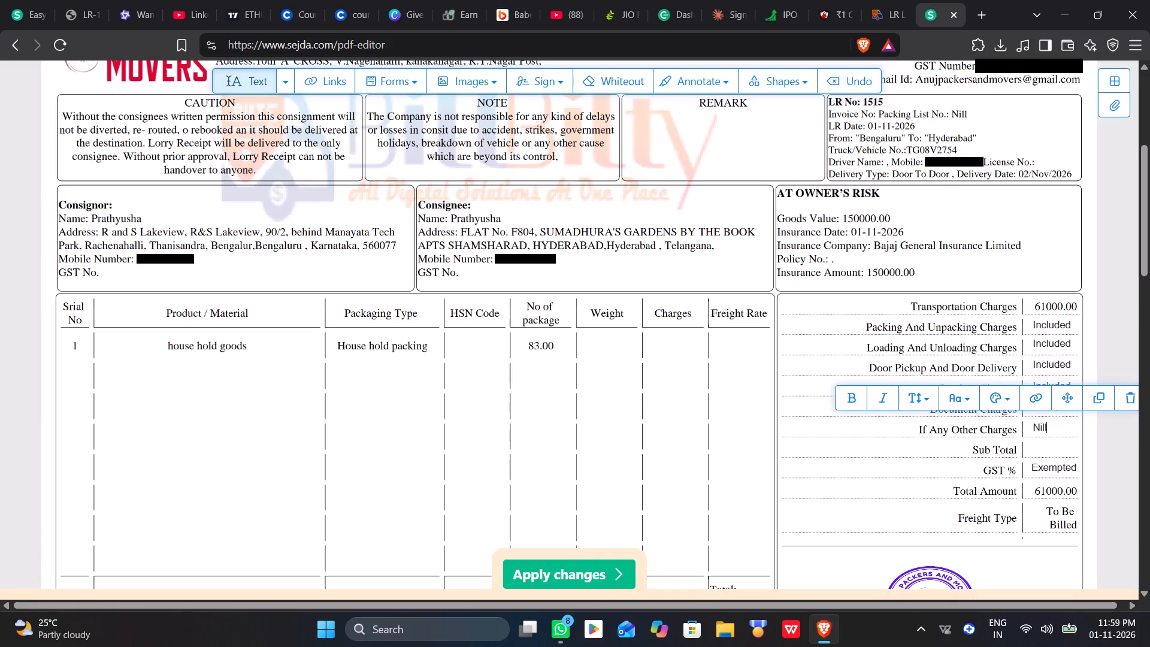
click(1120, 455)
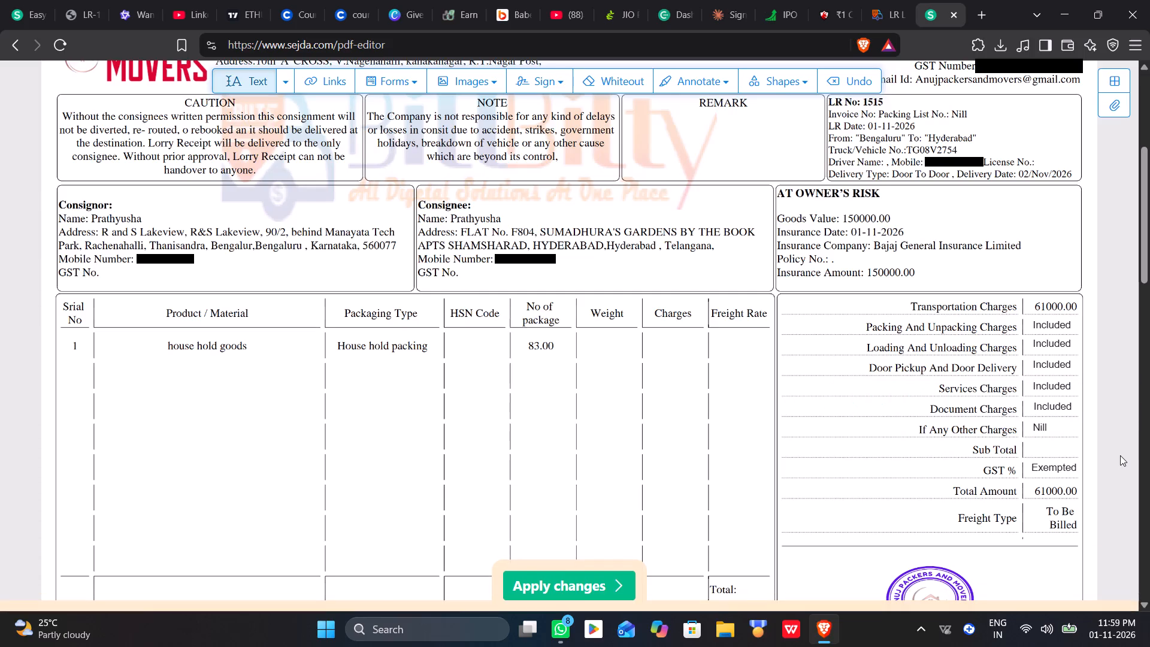
drag(1046, 429, 1048, 429)
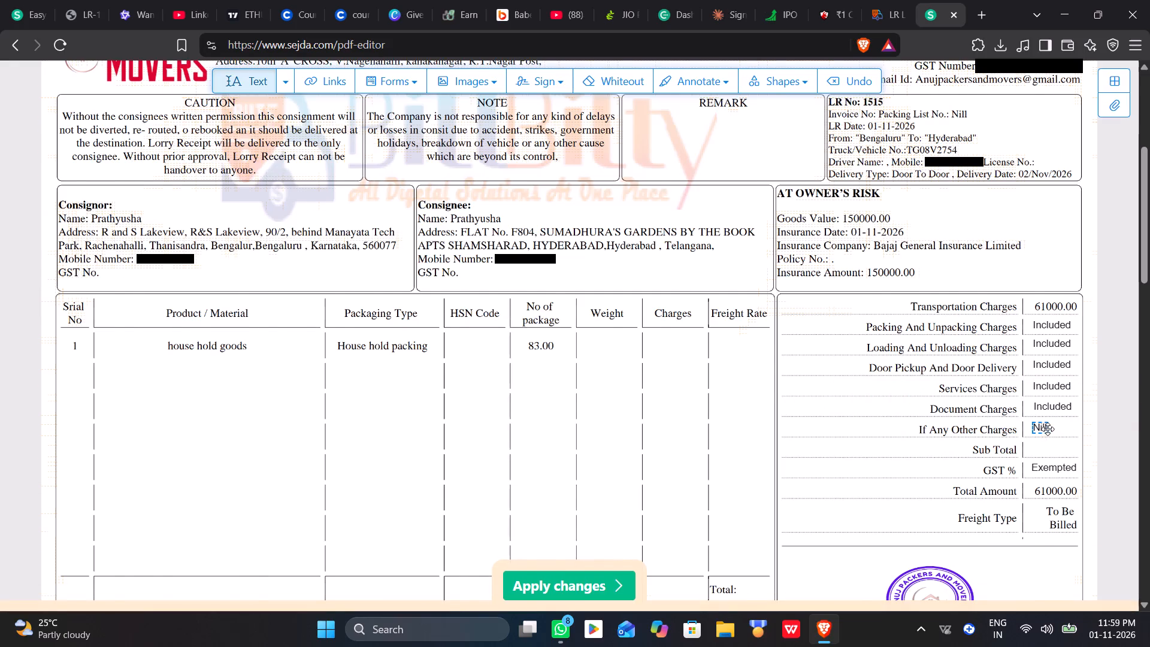
drag(1048, 429, 1056, 428)
click(1122, 464)
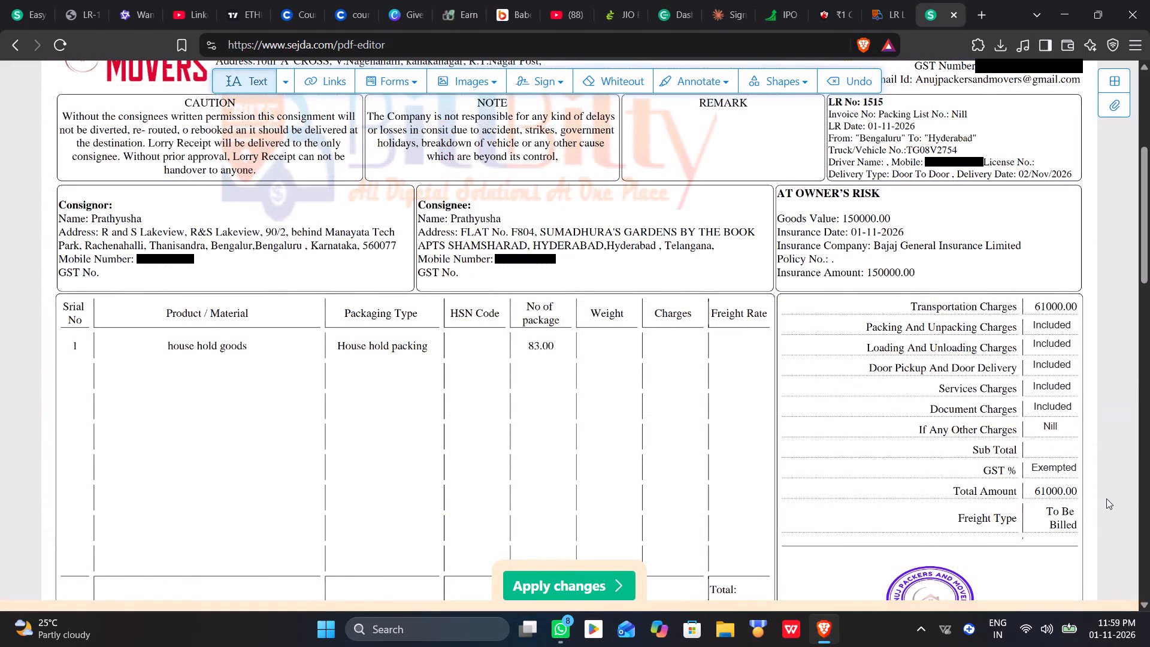
Duplicate the Total Amount value 61000.00 and place the copy in the Sub Total amount cell.
click(1053, 488)
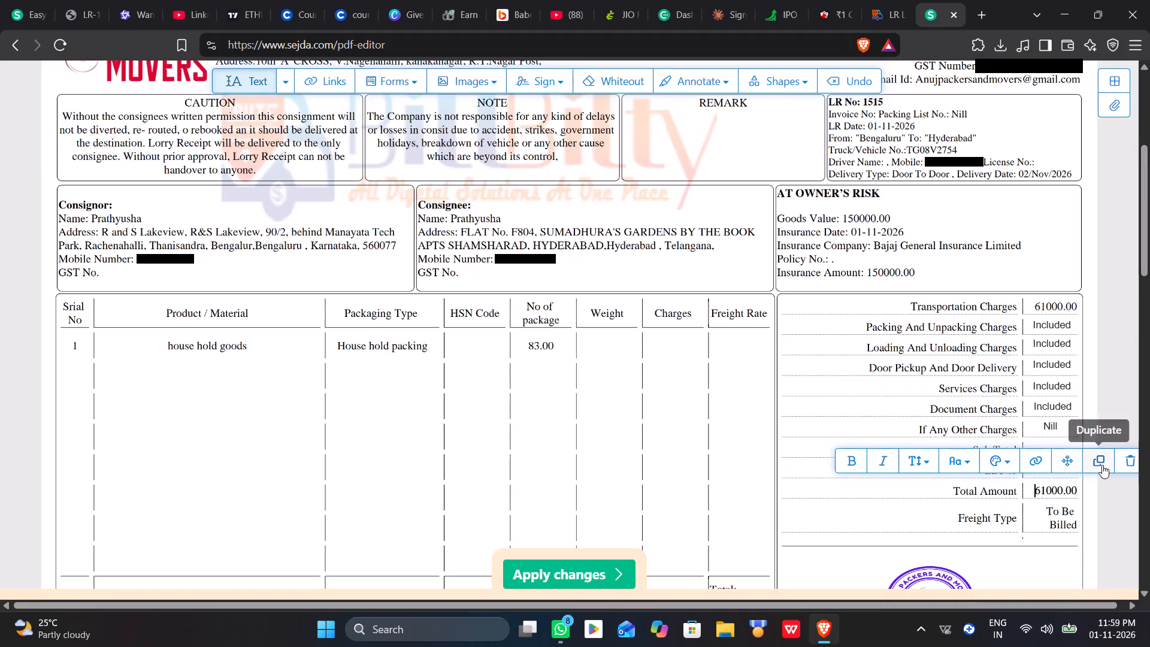
click(1102, 465)
click(1065, 482)
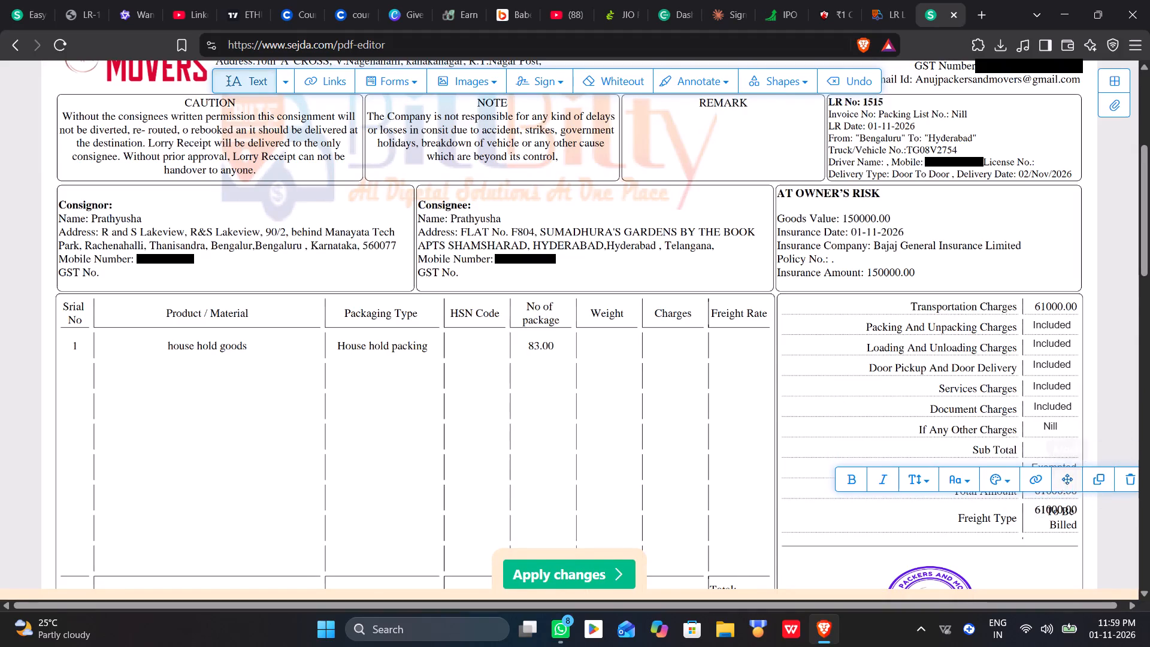
drag(1048, 512, 1045, 456)
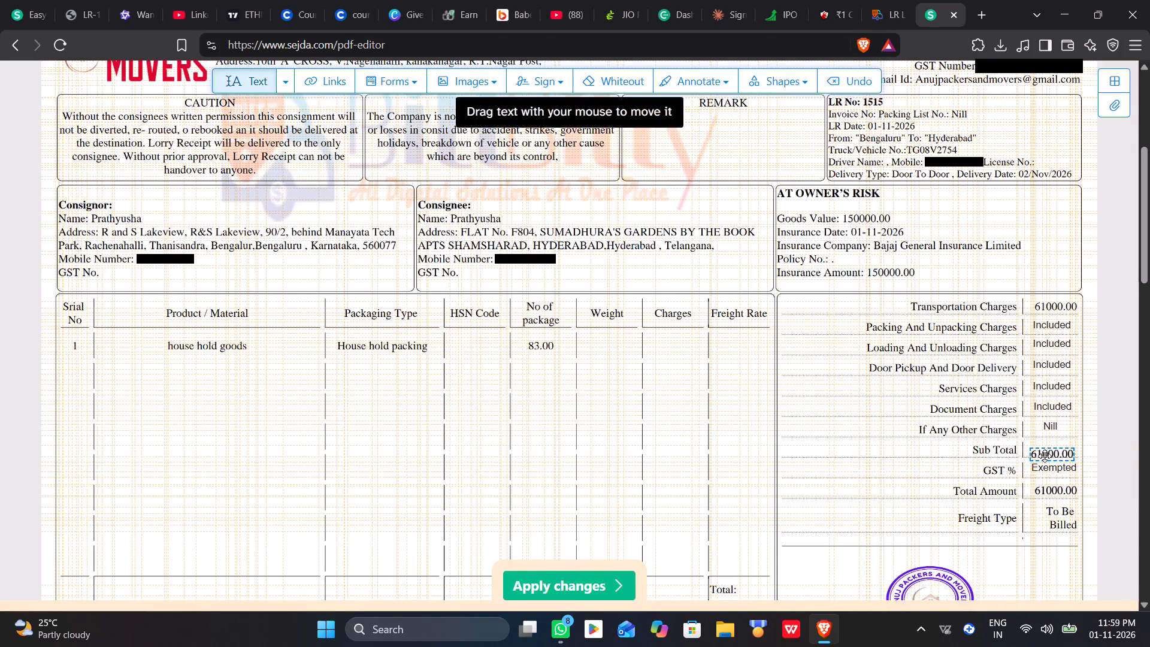
drag(1045, 456, 1046, 451)
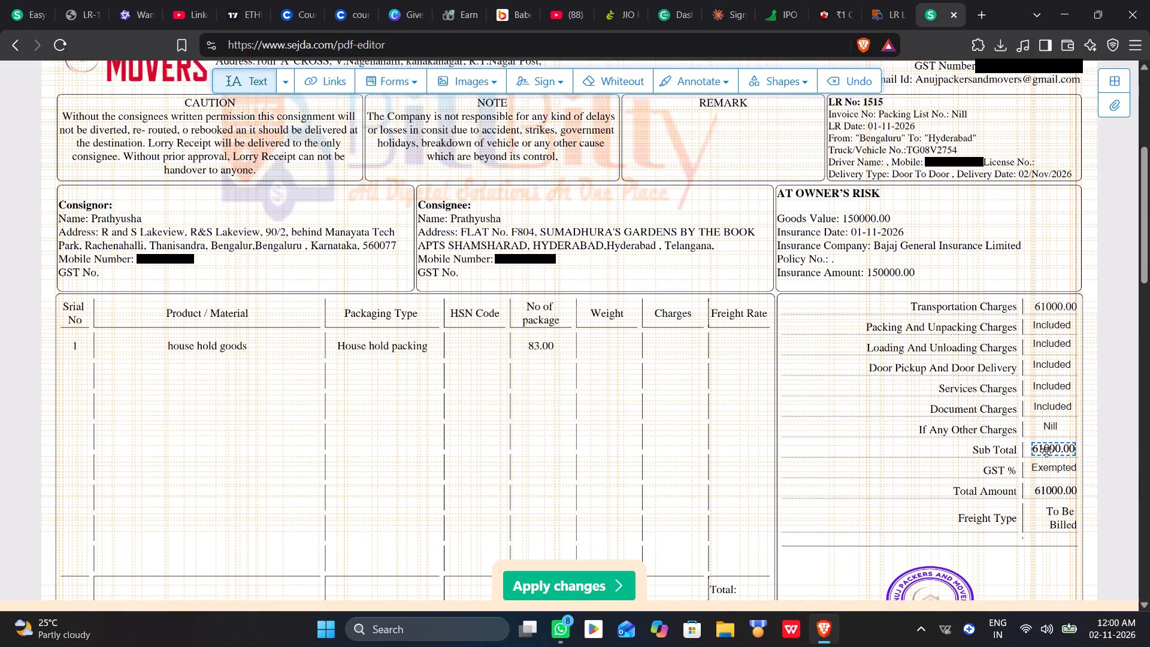
drag(1046, 451, 1046, 449)
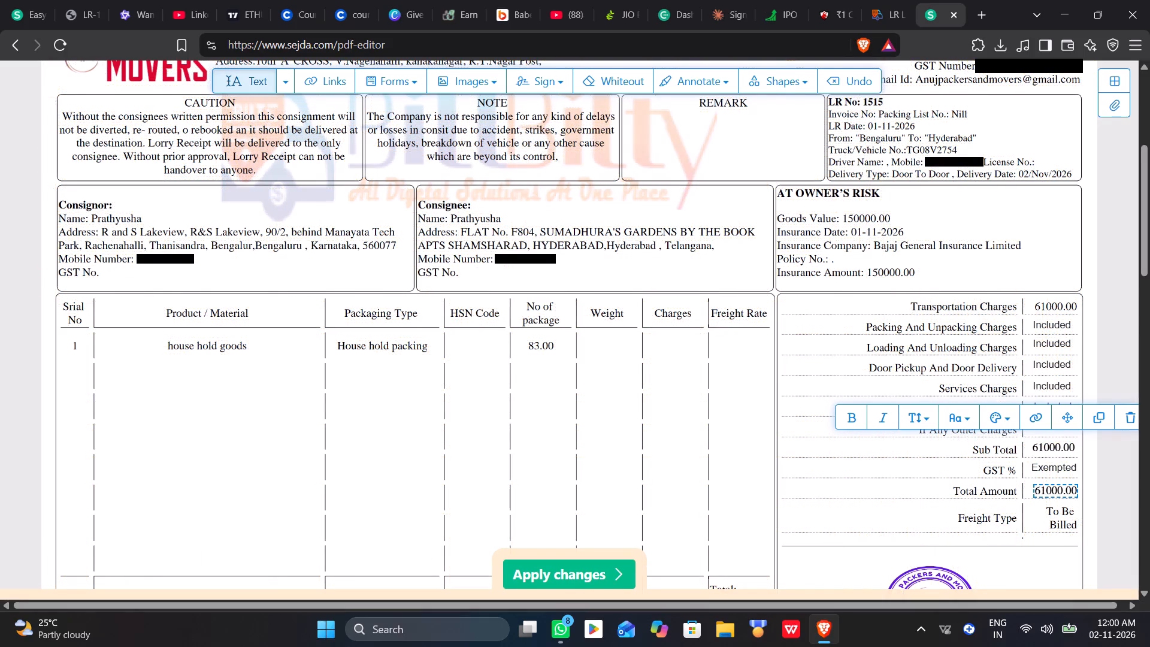
Change the GST % label to "GST 18 %" and shift it clear of the amount column's divider line.
click(1009, 473)
click(1009, 468)
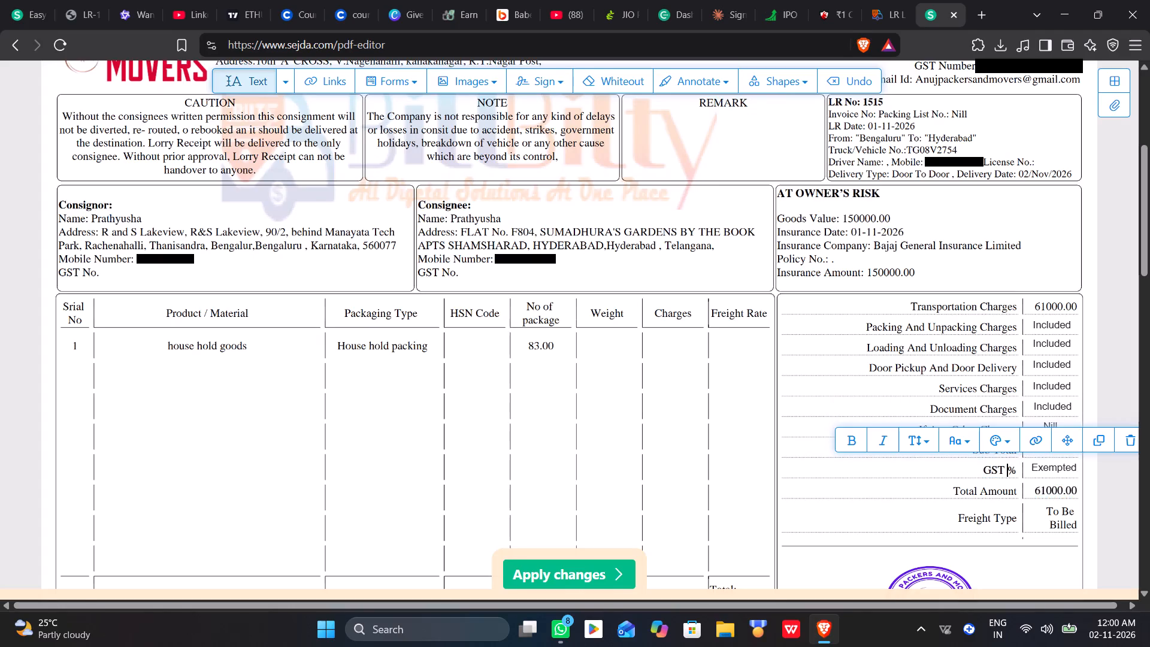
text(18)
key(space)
click(1077, 444)
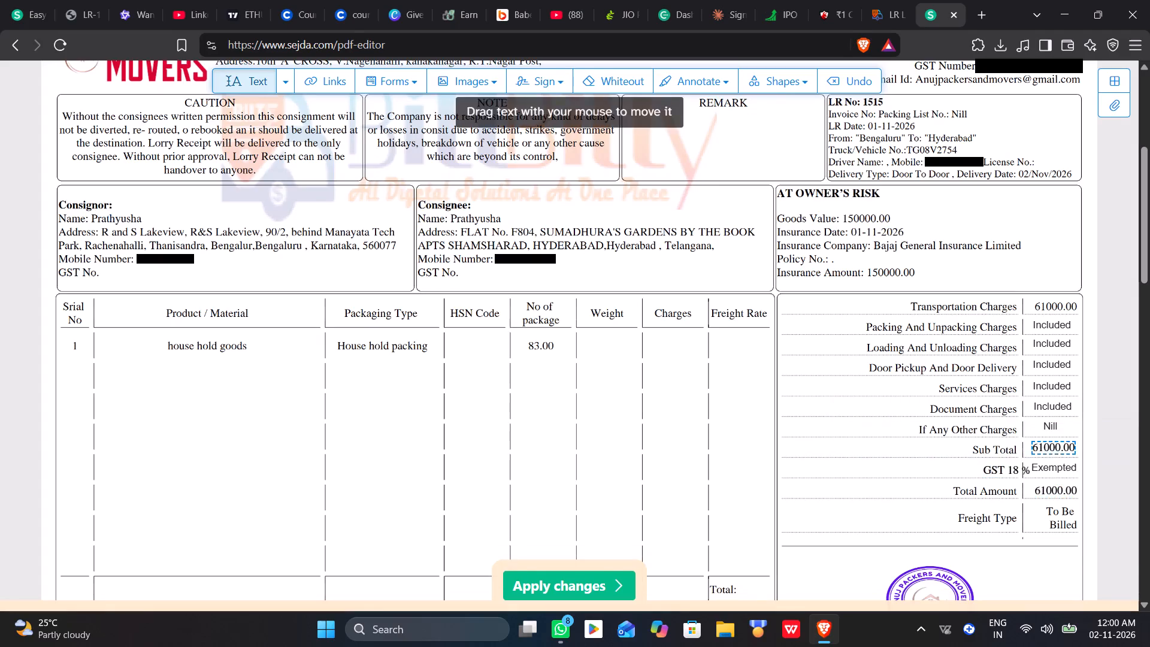
drag(1008, 473, 995, 473)
click(1119, 480)
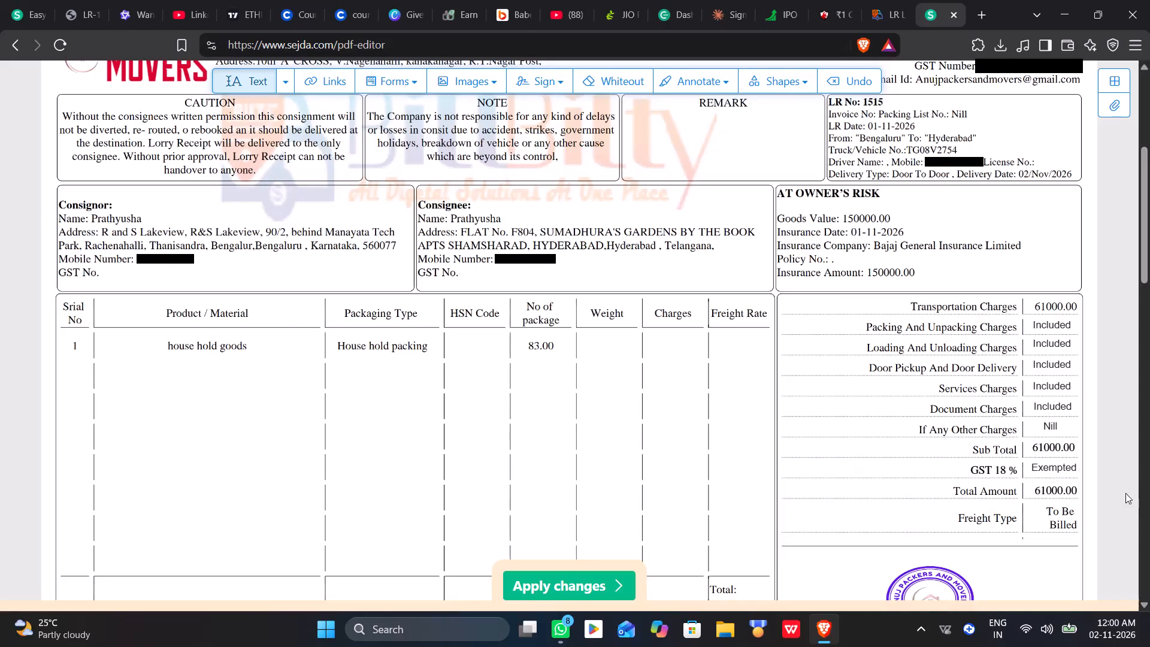
Review the edited lorry receipt, from the charges table to the Terms and Conditions page and back.
scroll(1119, 494, down, 5)
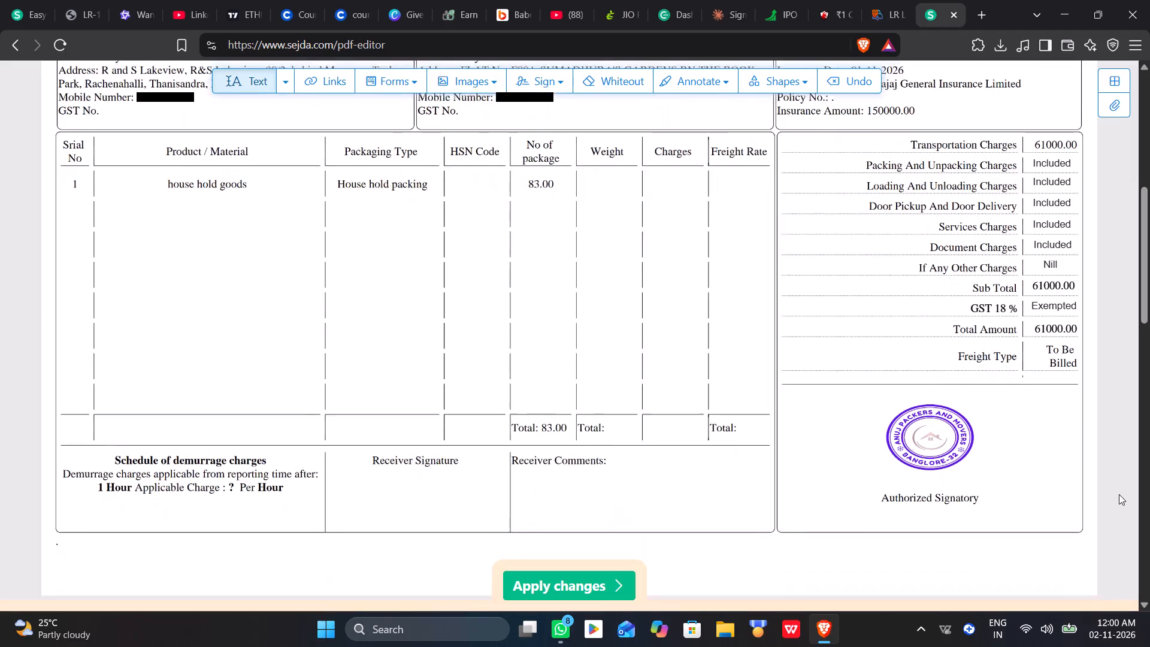
scroll(1119, 494, down, 6)
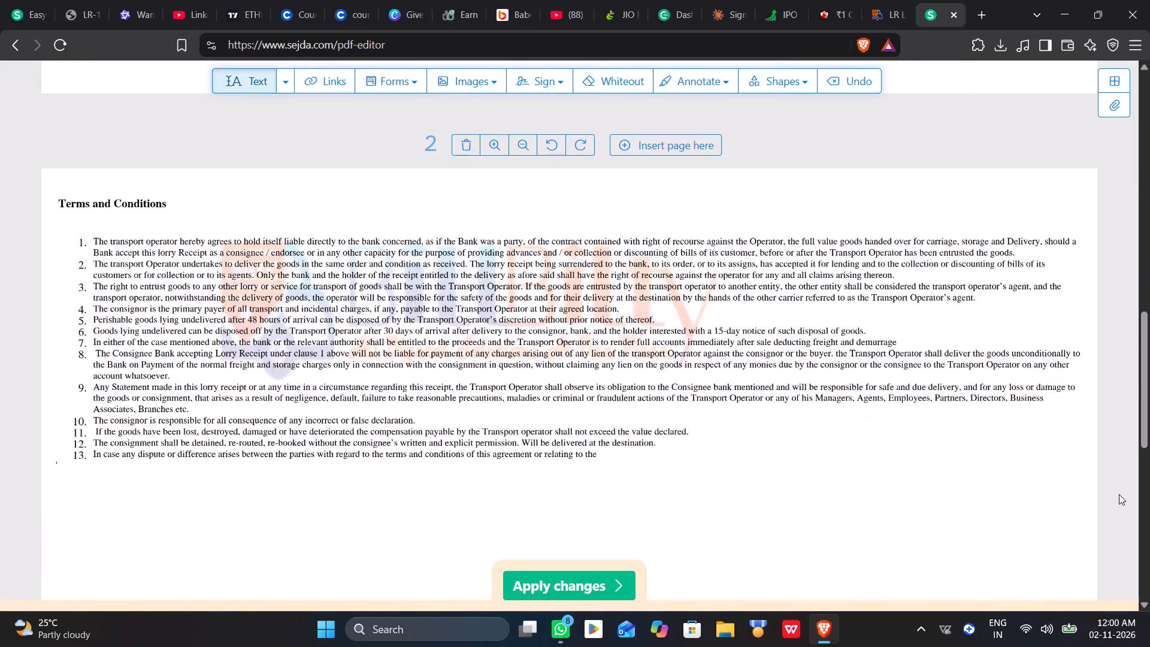
scroll(1119, 494, up, 1)
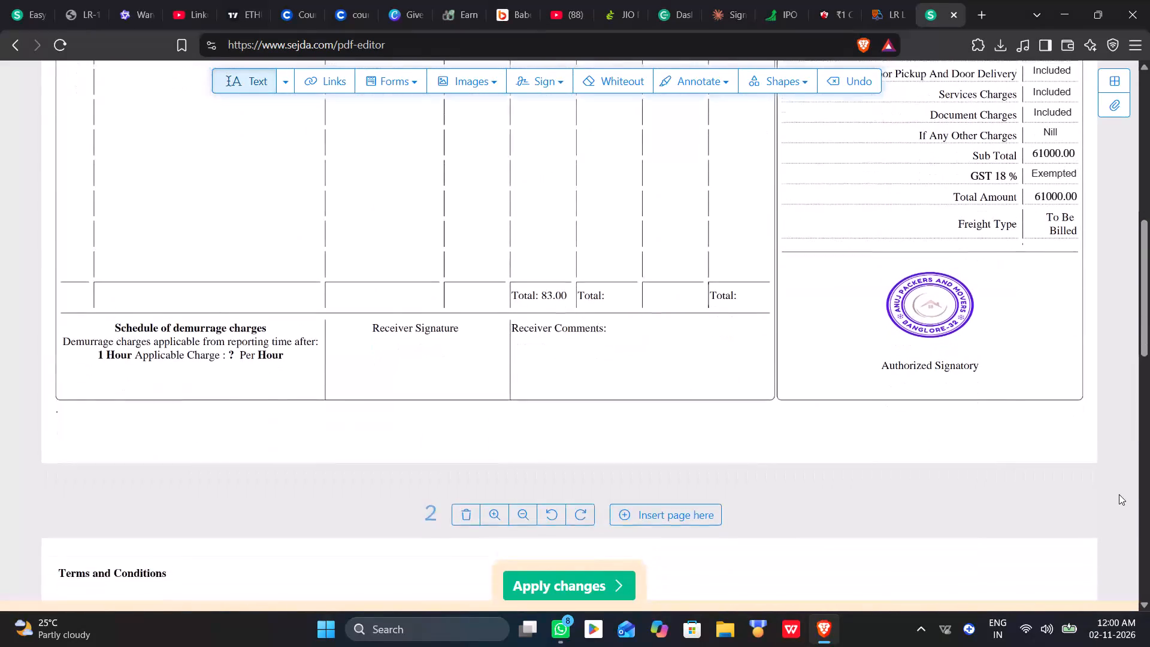
scroll(1119, 494, up, 3)
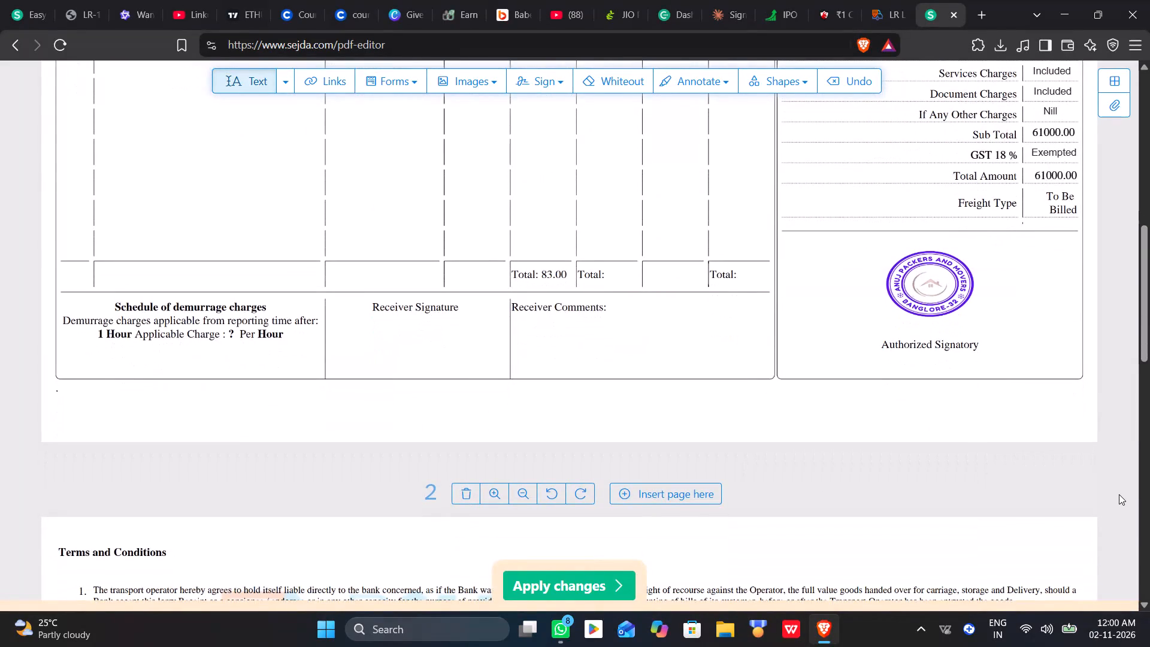
scroll(1119, 494, up, 2)
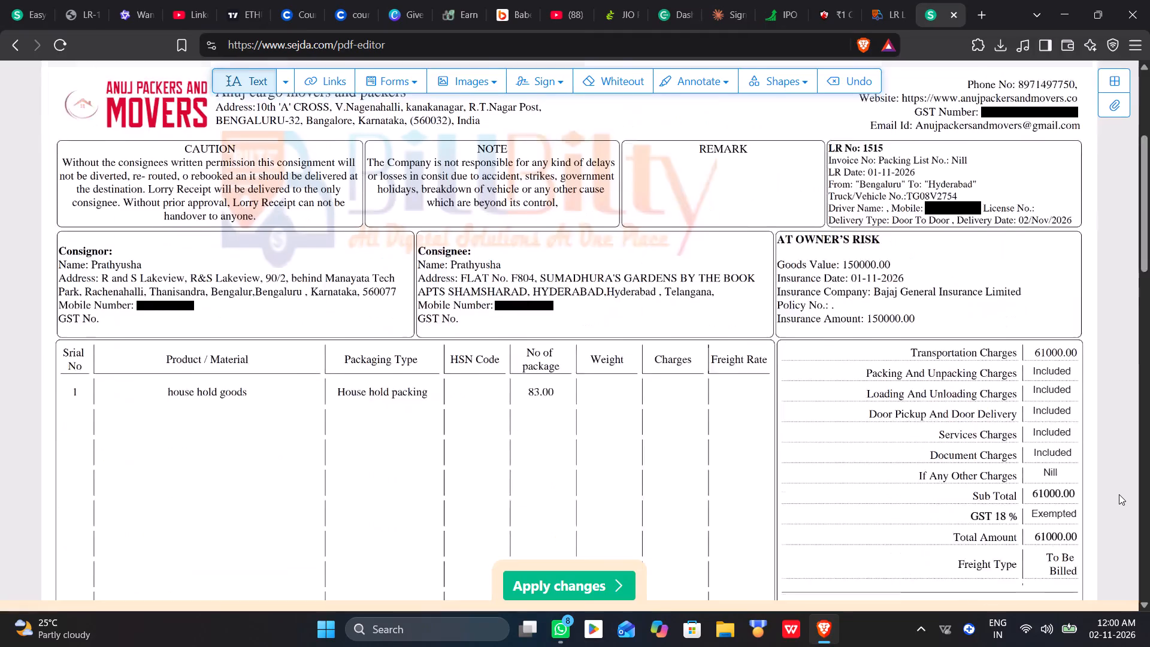
scroll(1119, 494, up, 2)
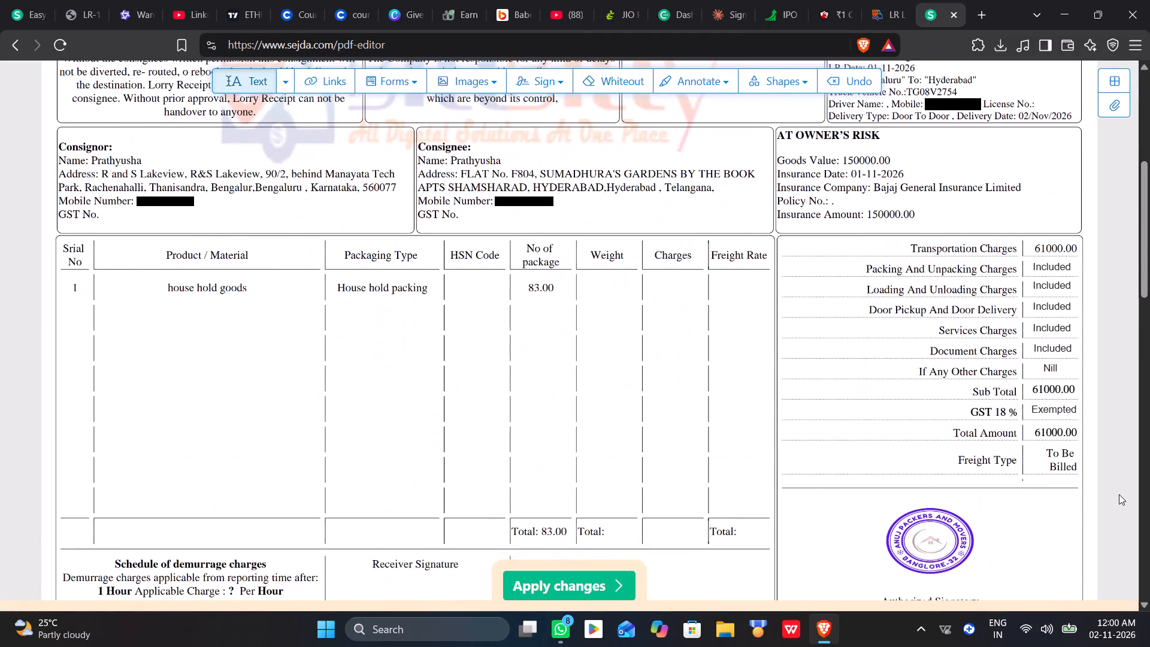
scroll(1119, 494, up, 1)
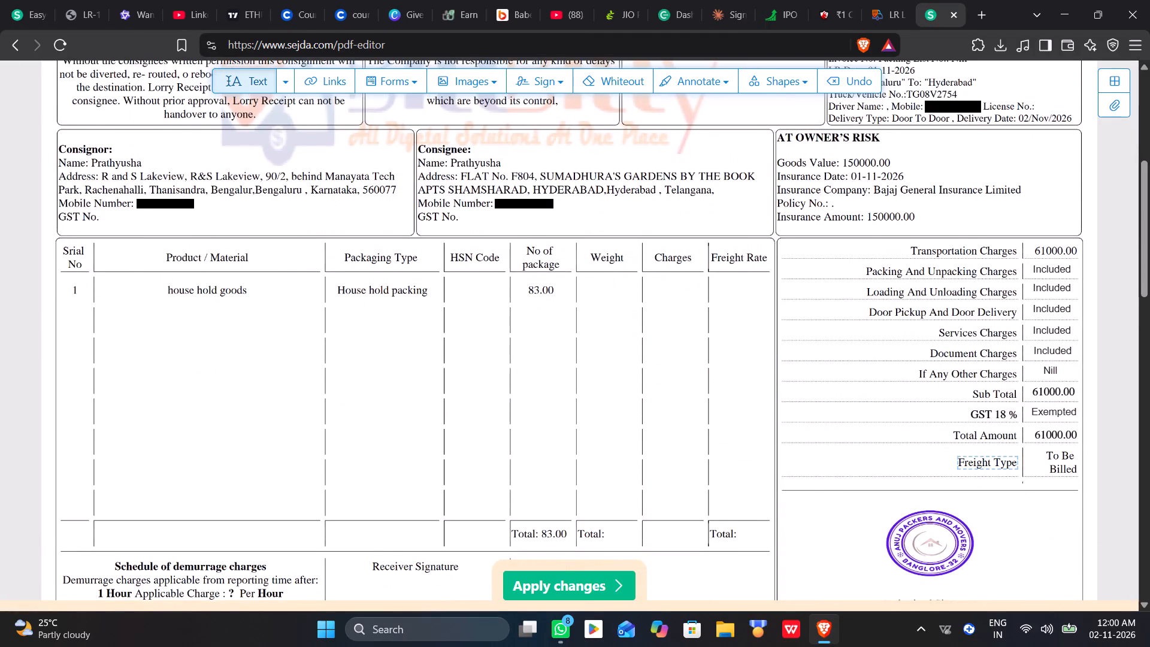
Add the text "Nill" to the HSN Code cell of the house hold goods row and align it with the row, keeping one copy.
click(465, 288)
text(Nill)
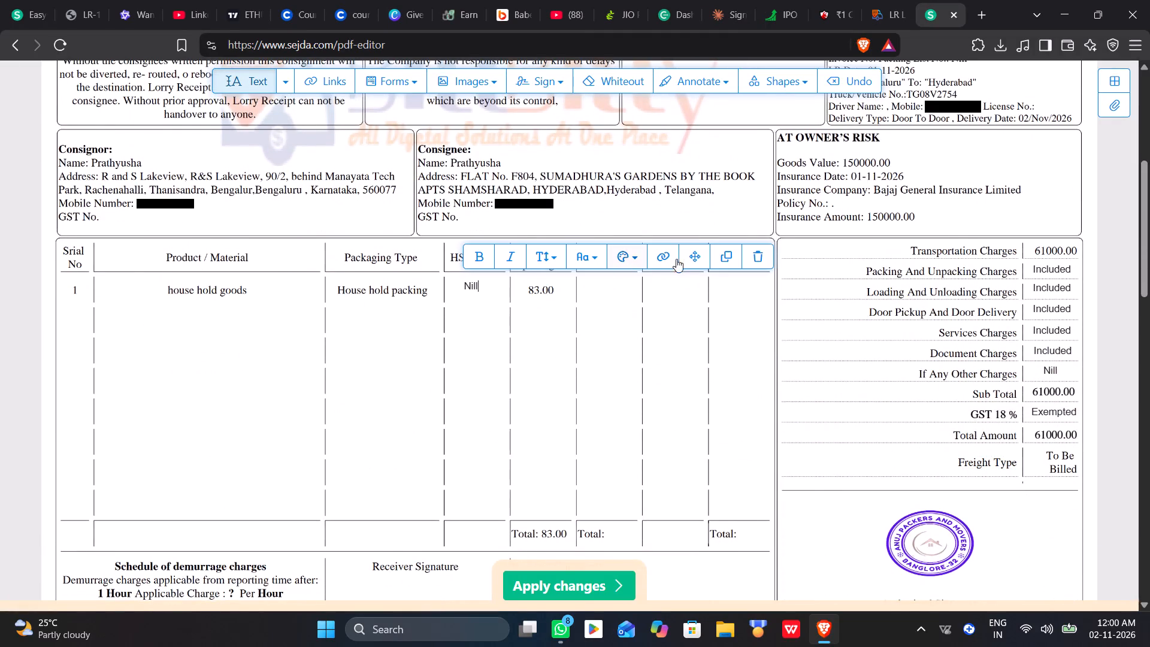
click(694, 256)
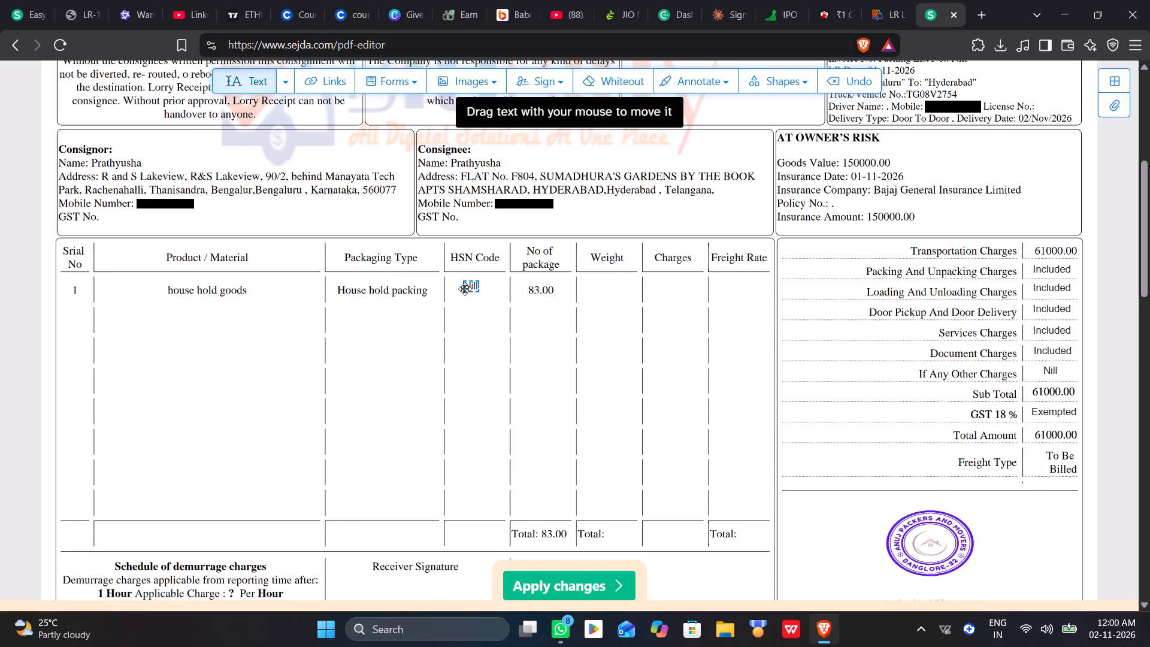
click(465, 289)
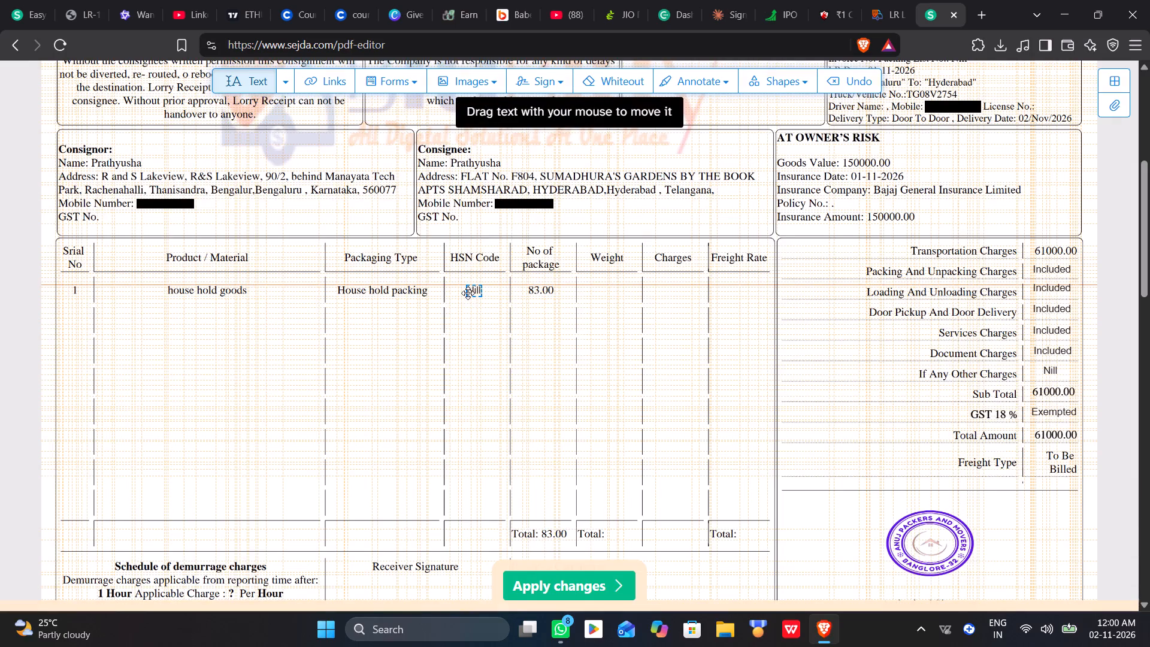
click(731, 264)
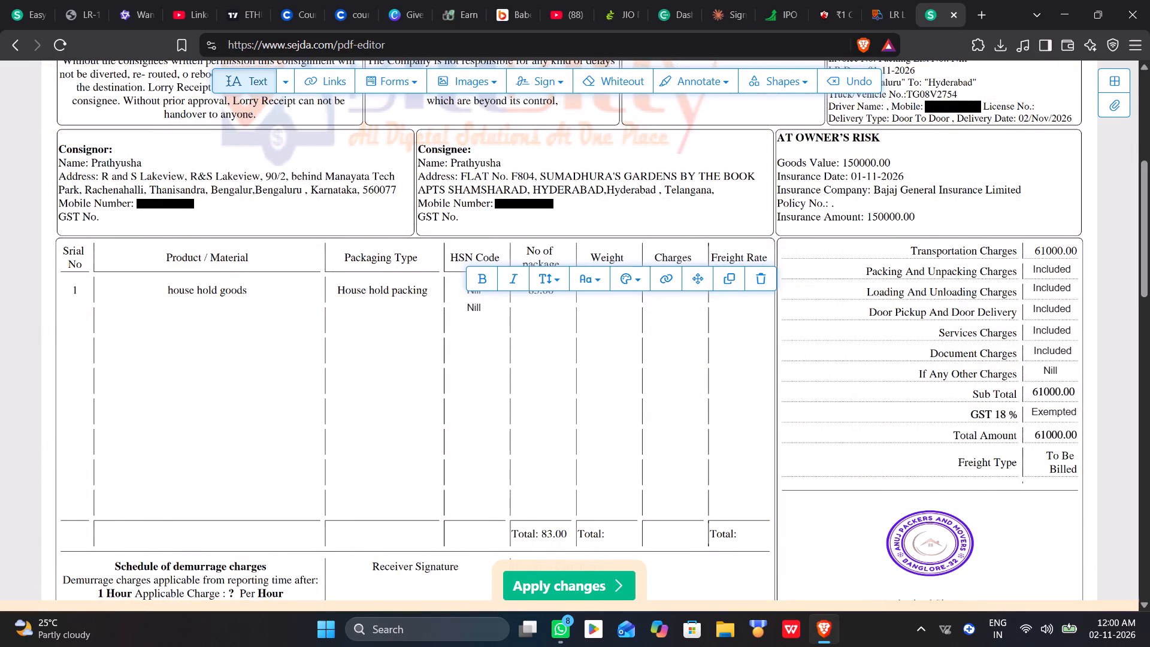
click(752, 285)
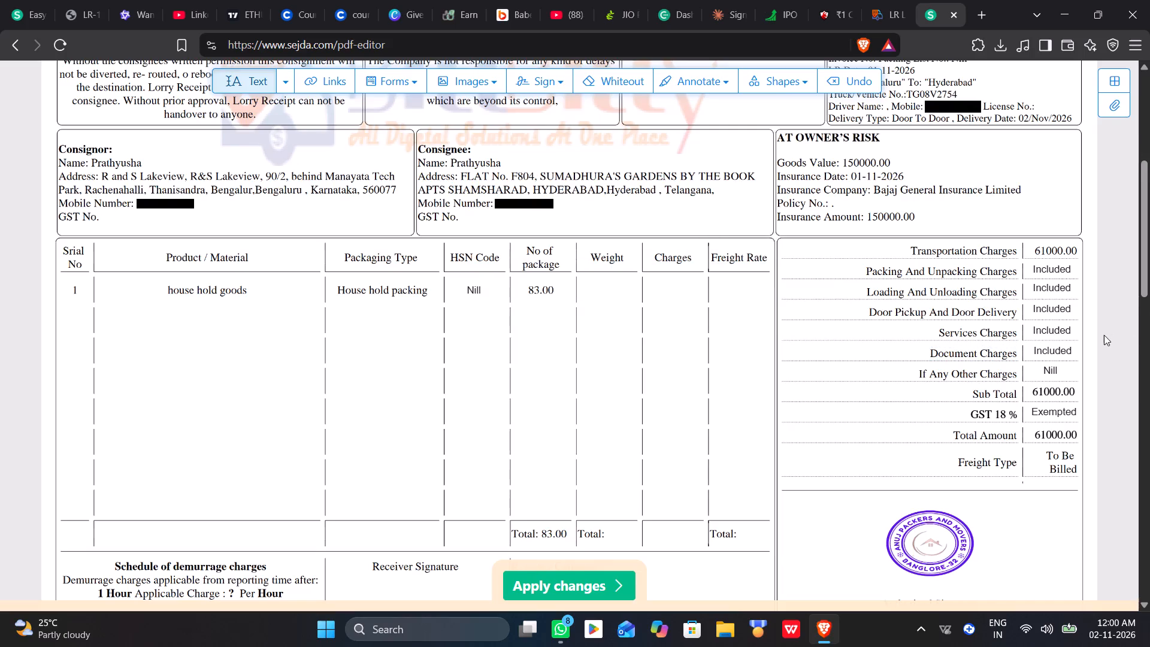
click(1107, 334)
Delete the saved sample signature from the stored signatures.
scroll(1125, 392, down, 3)
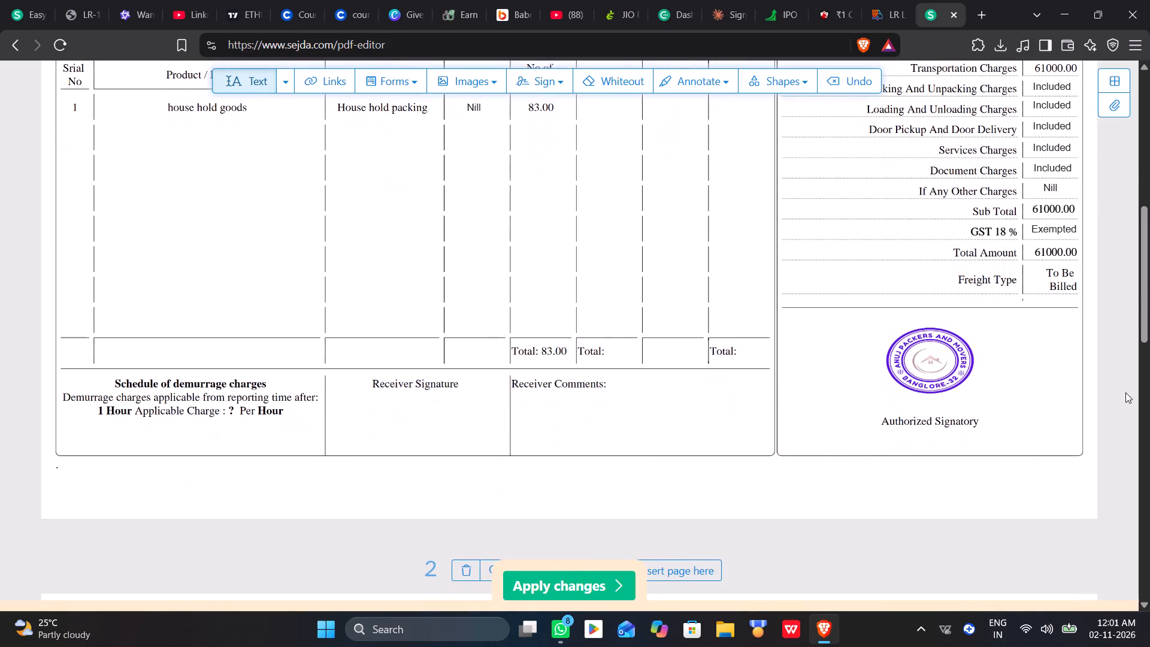
scroll(1125, 392, down, 3)
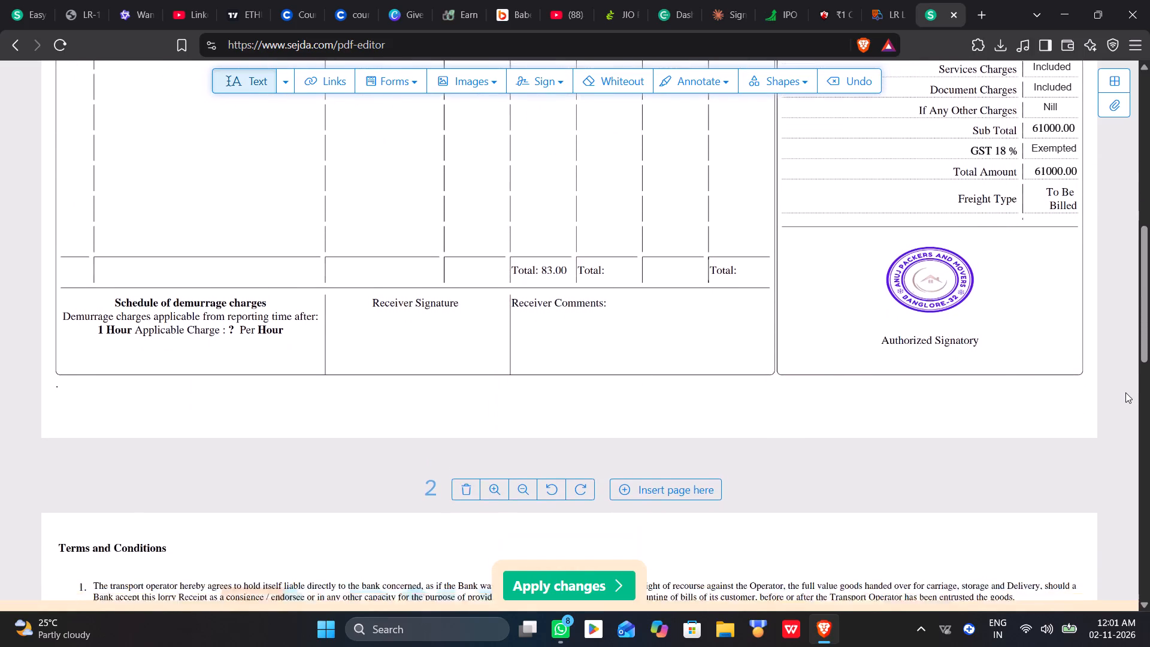
scroll(1125, 392, down, 1)
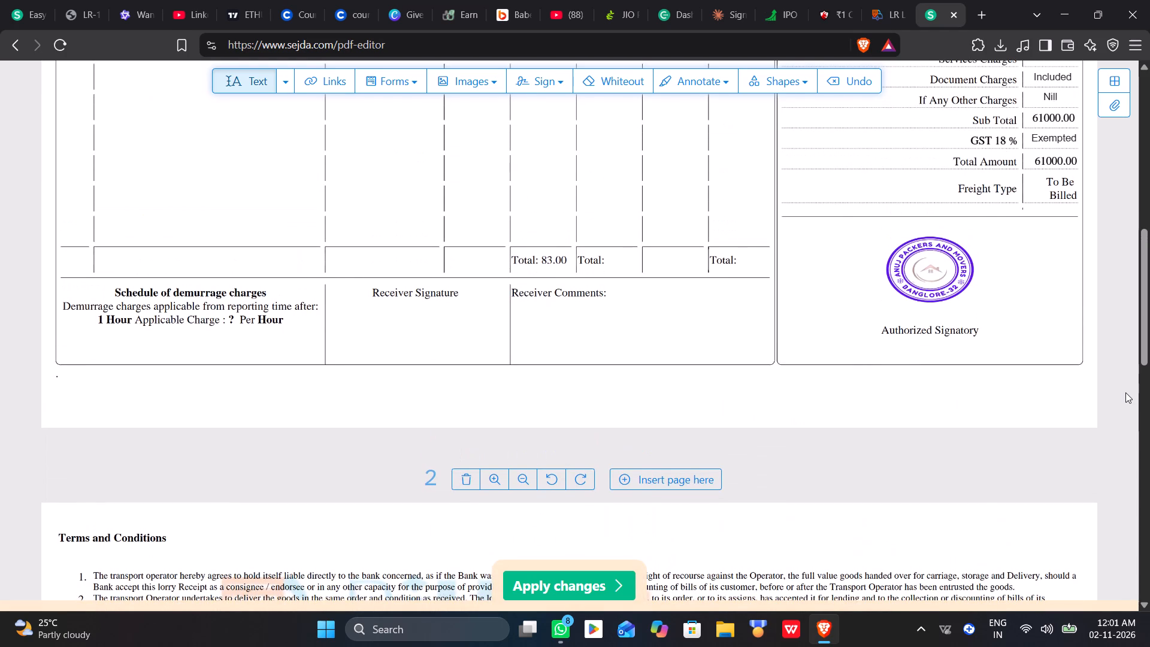
click(559, 81)
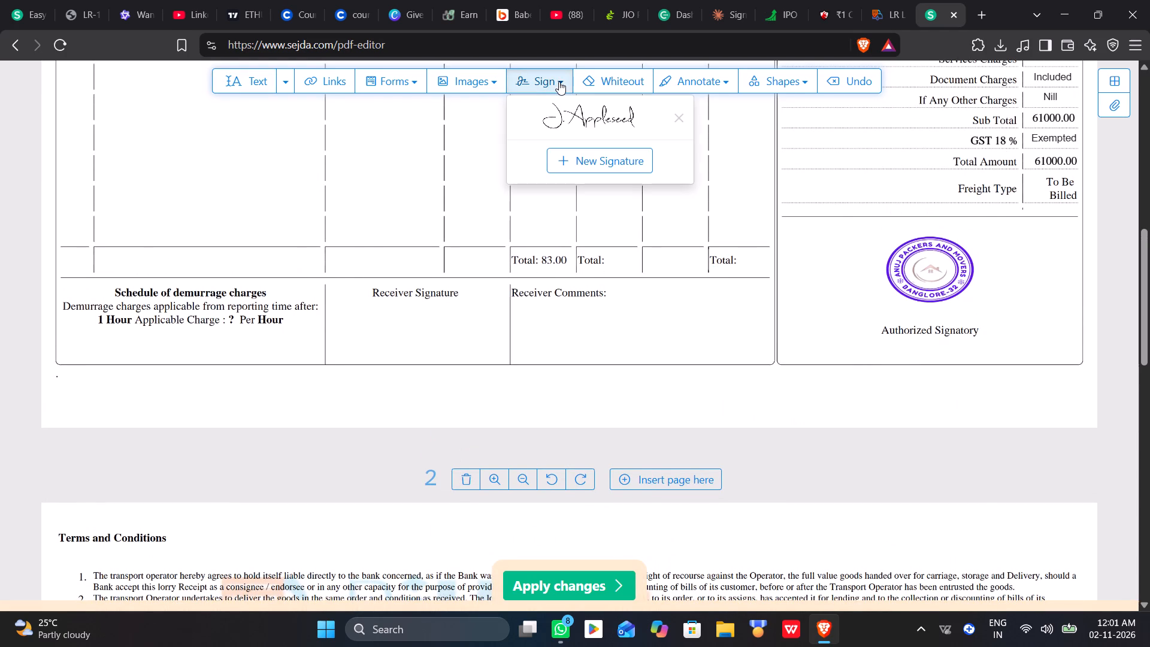
click(683, 119)
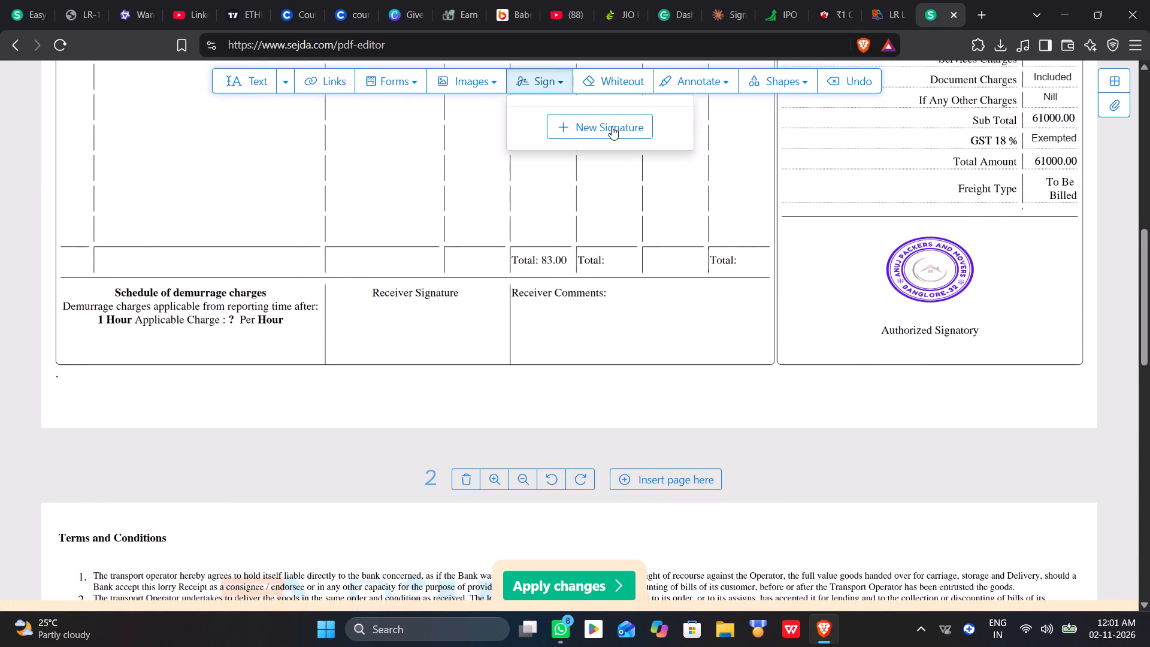
Start a new signature from an uploaded image and look through the Desktop and its subfolders for a suitable signature file.
click(602, 126)
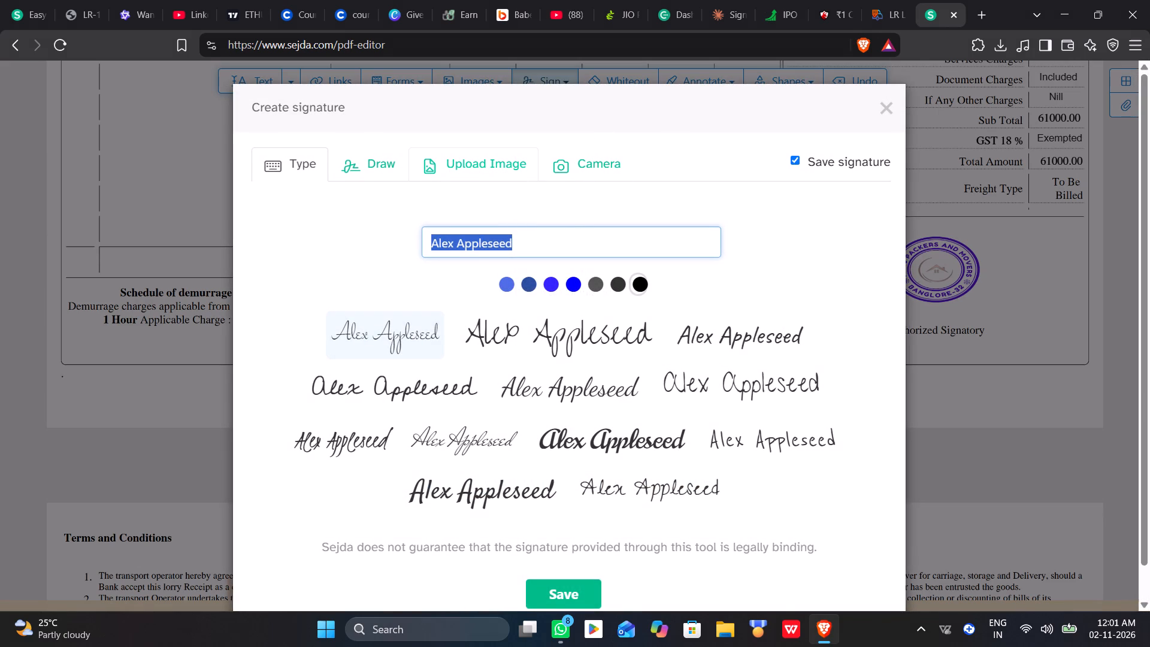
click(456, 161)
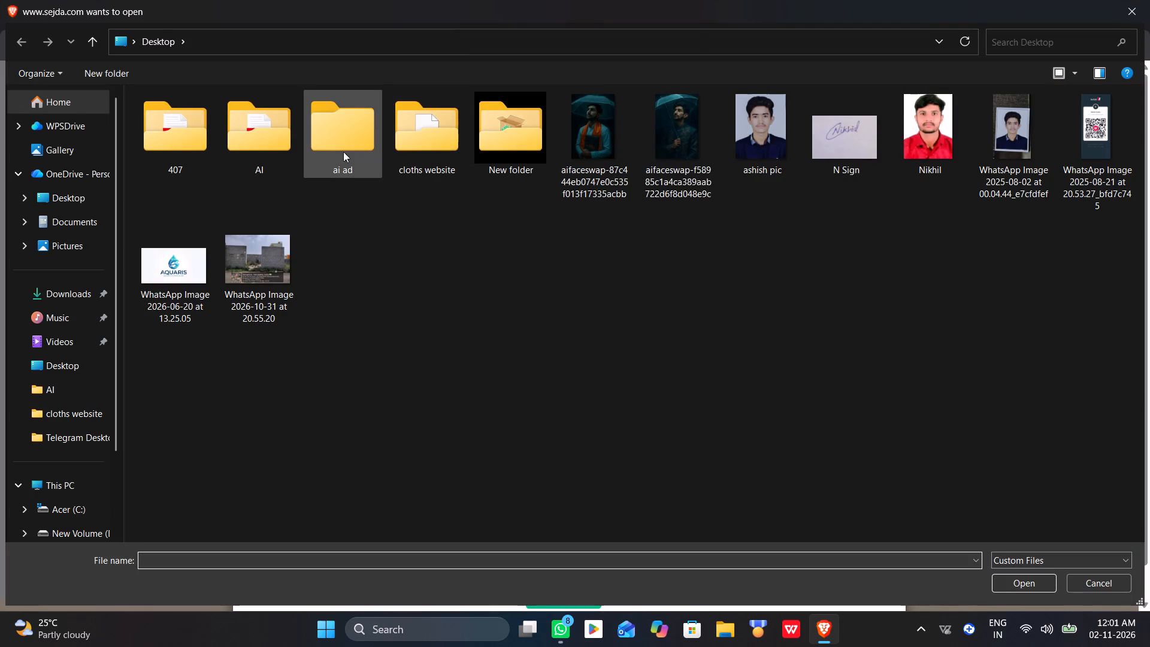
click(408, 152)
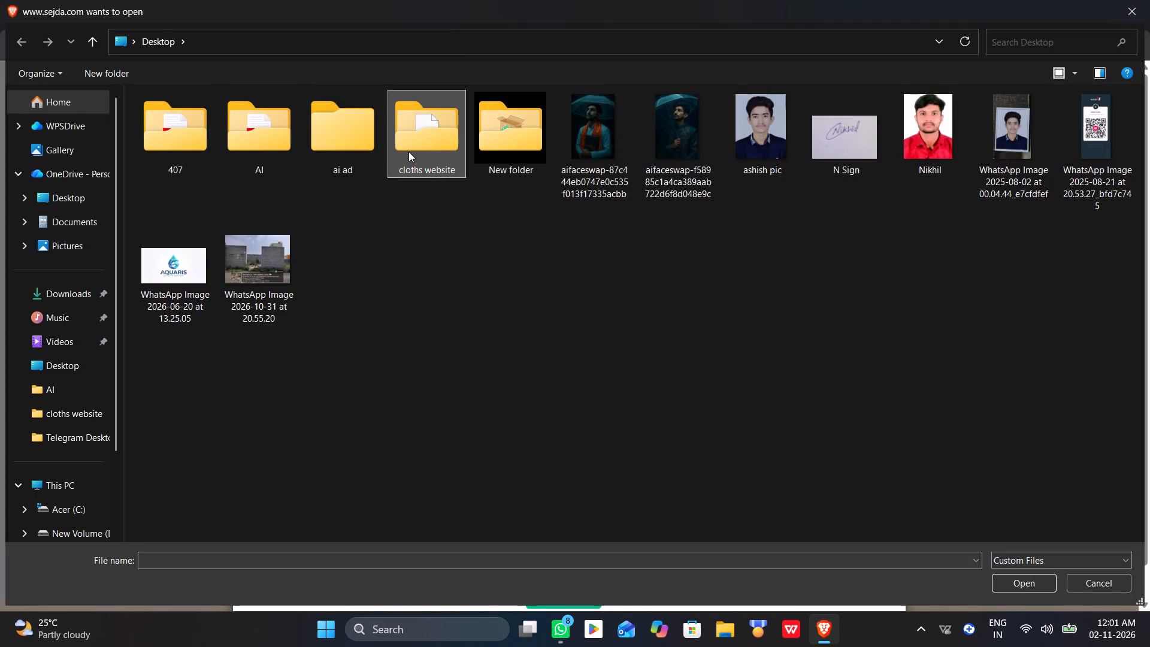
click(504, 159)
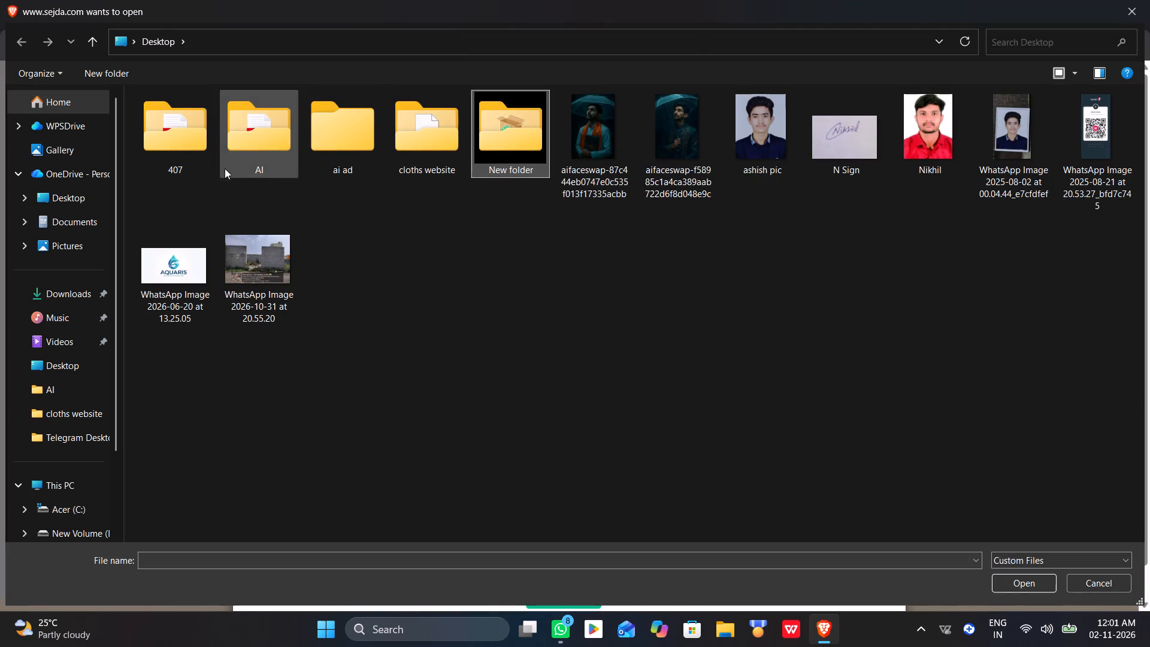
click(183, 156)
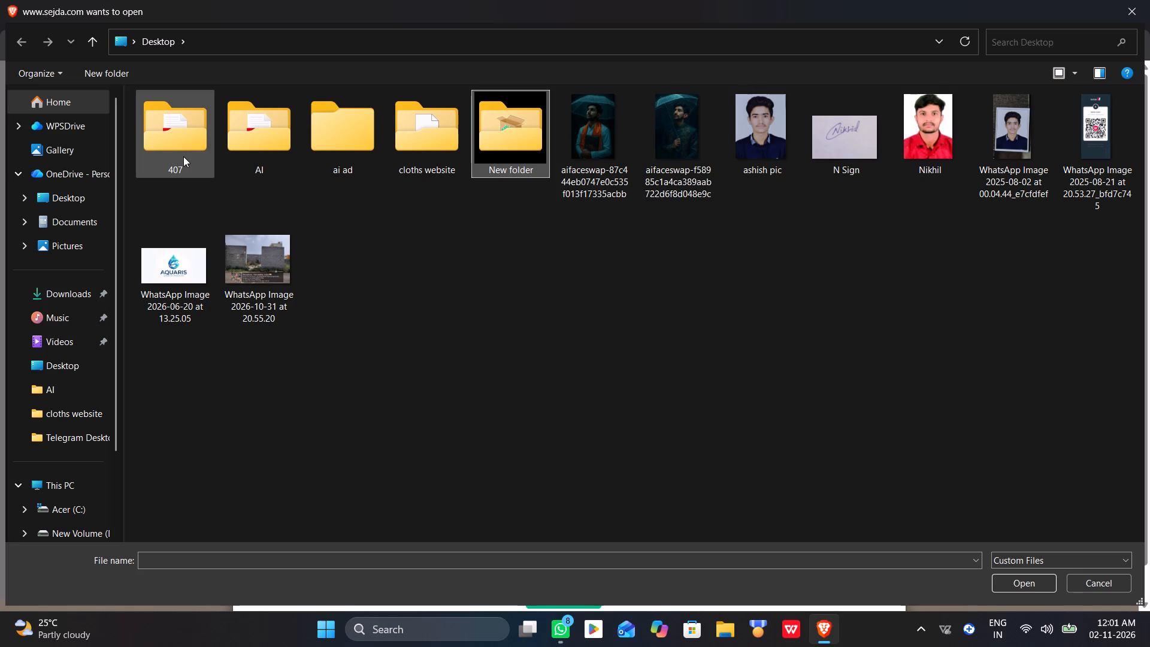
double_click(246, 154)
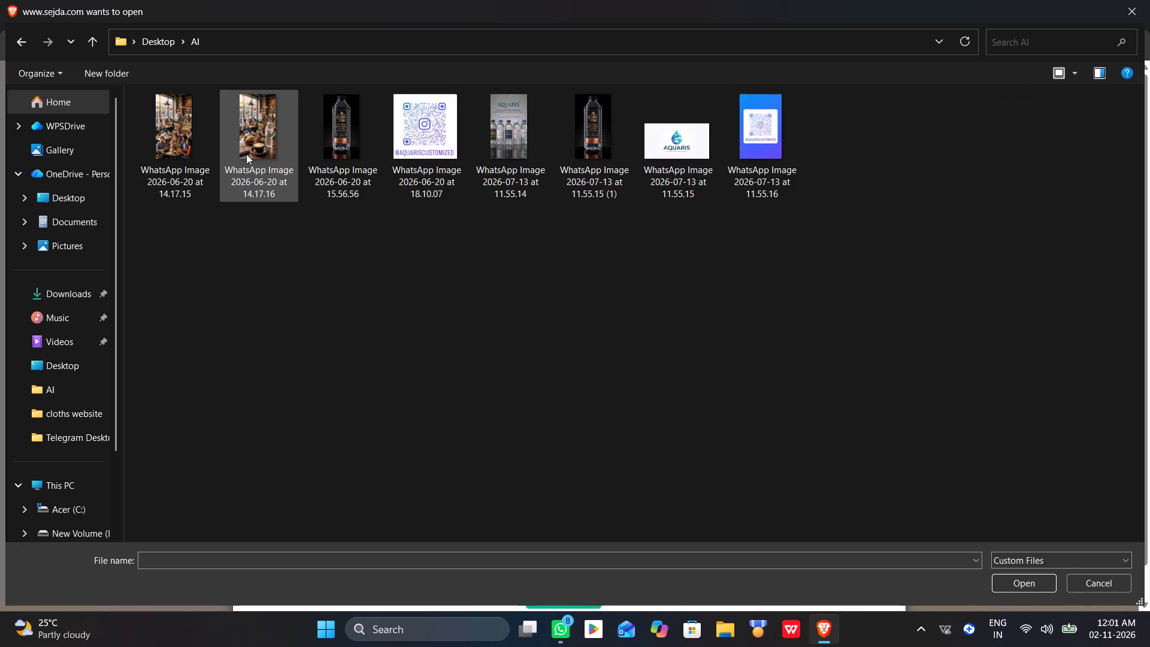
click(17, 43)
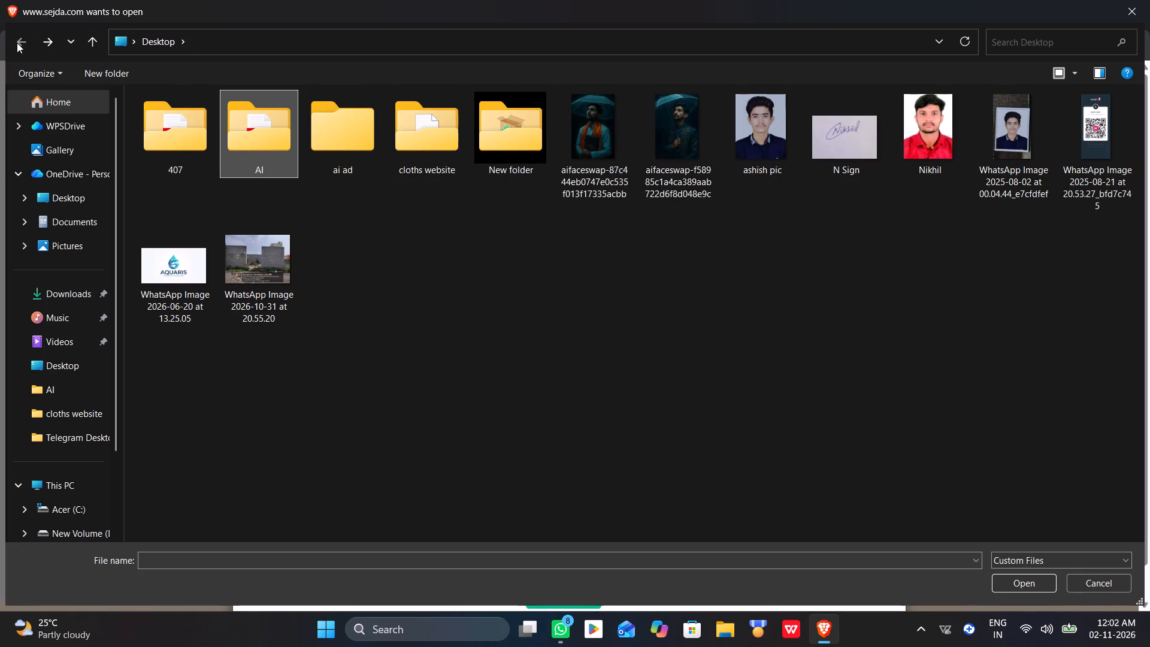
double_click(167, 141)
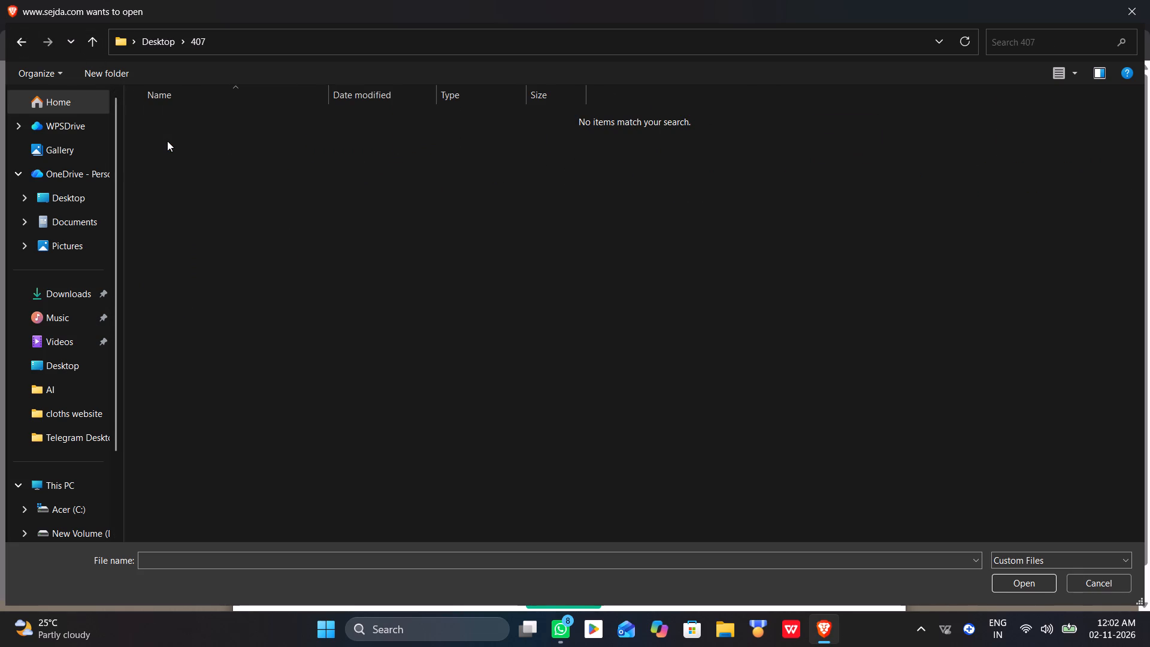
click(17, 39)
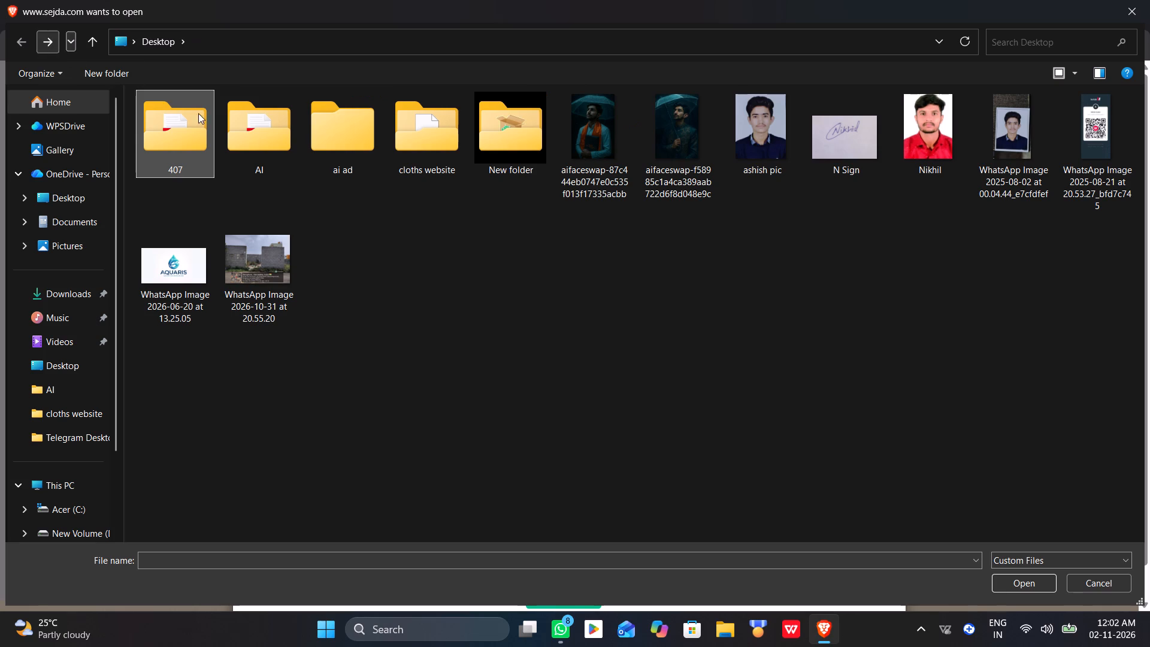
double_click(426, 164)
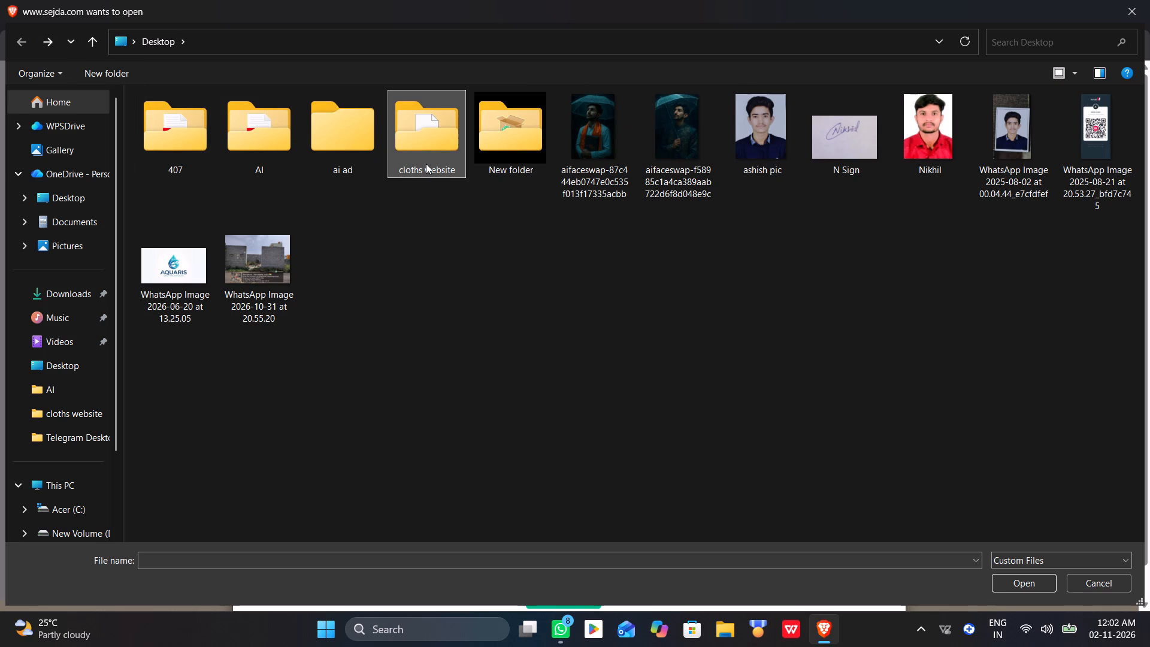
click(13, 43)
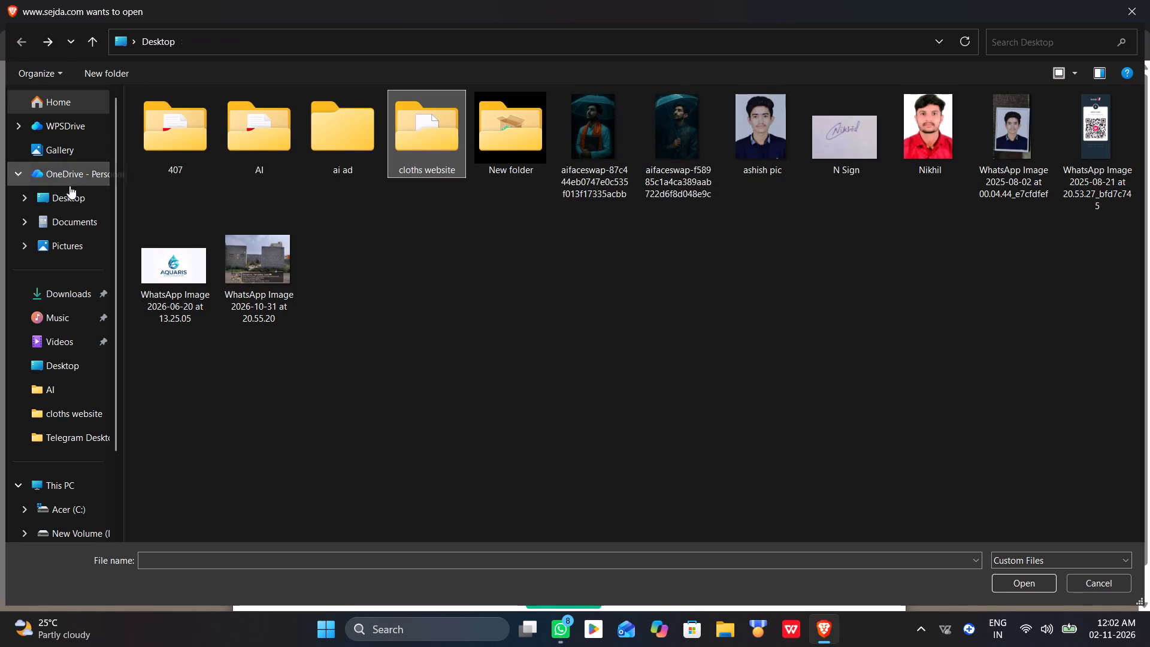
click(75, 204)
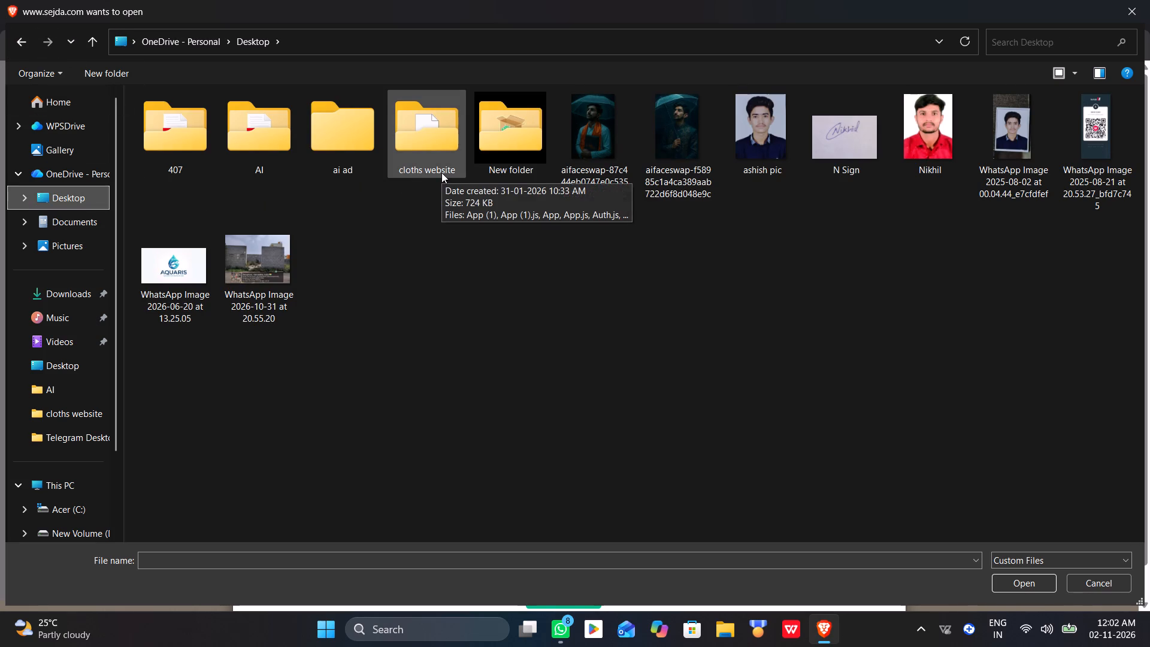
click(1139, 17)
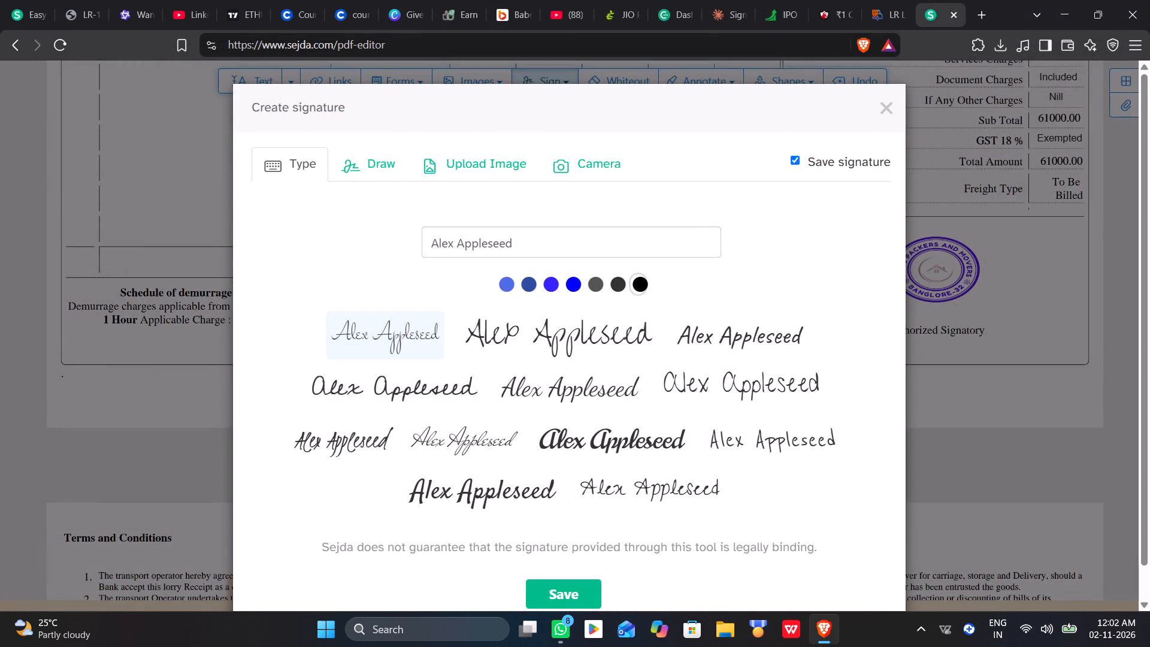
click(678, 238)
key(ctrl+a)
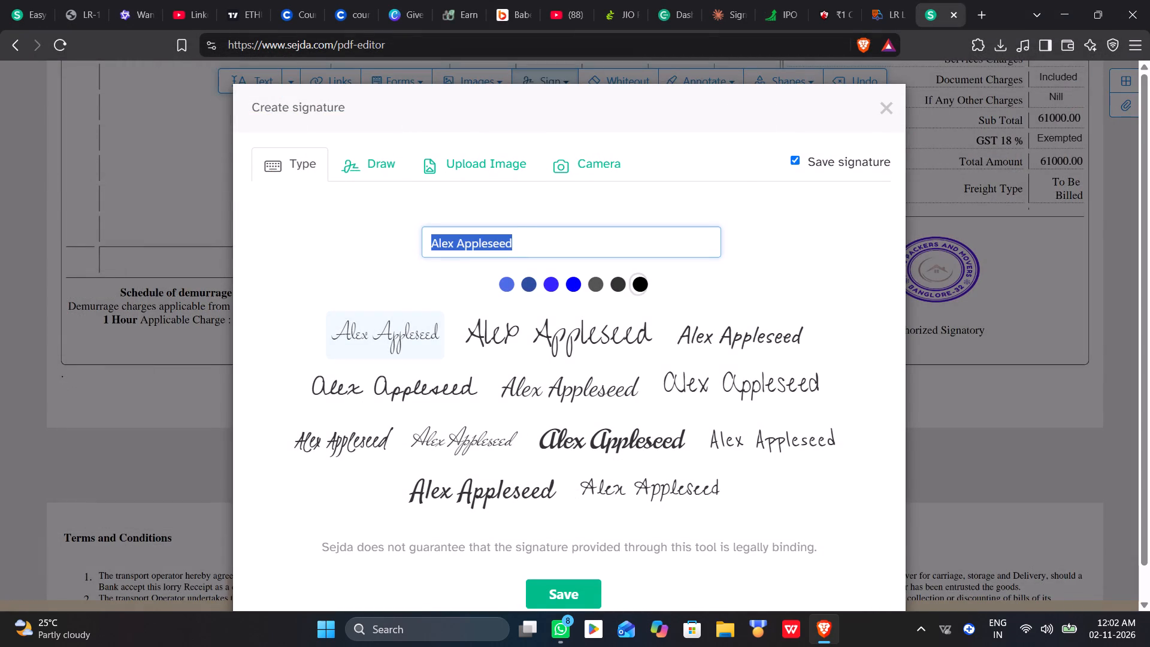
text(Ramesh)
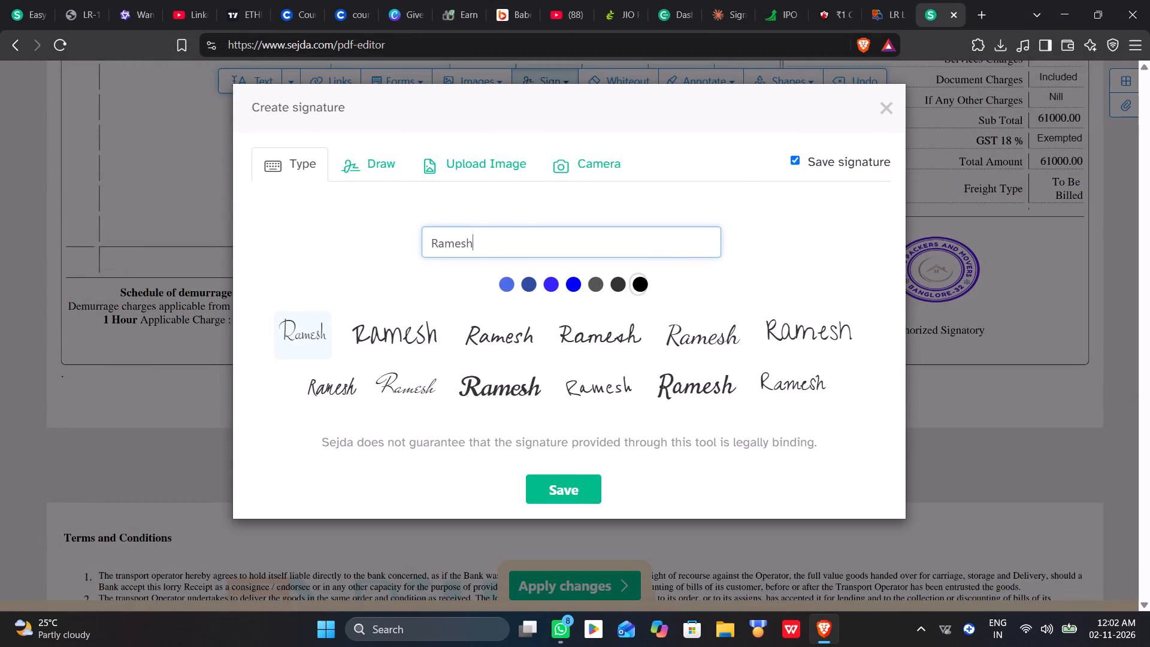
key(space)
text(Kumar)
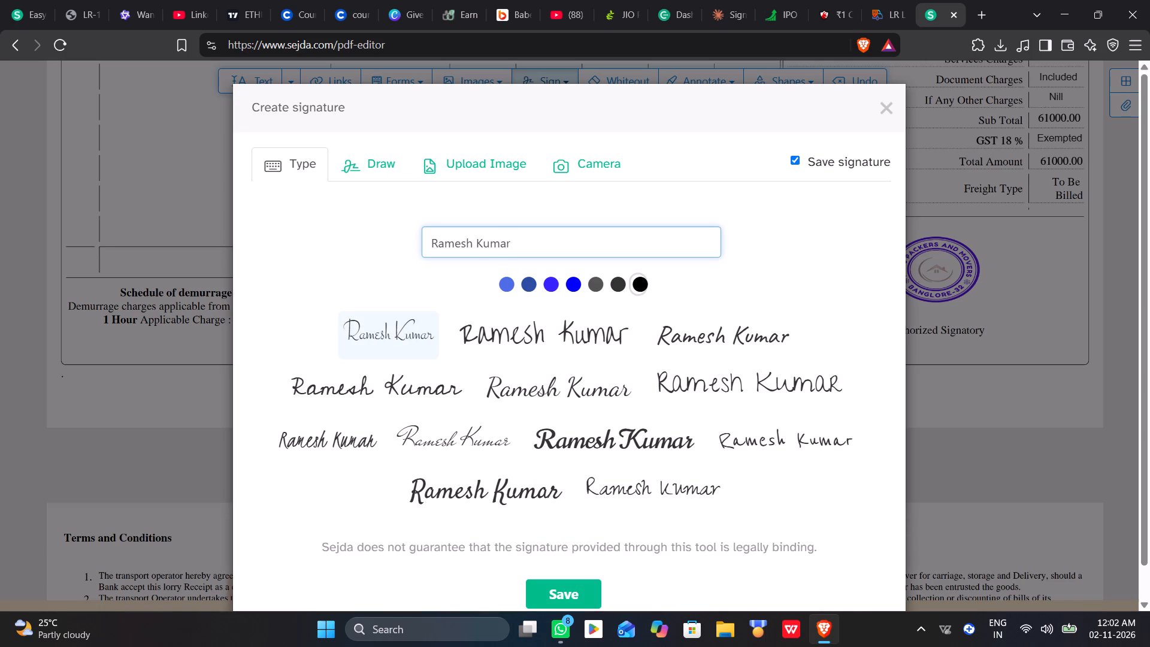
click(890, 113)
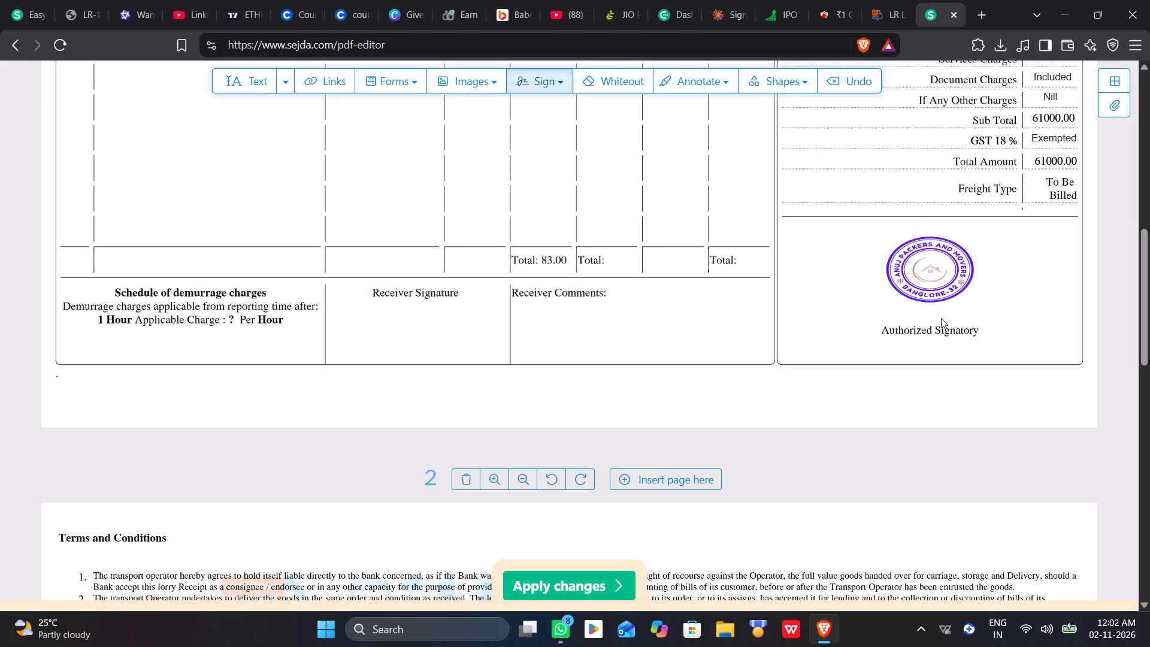
Review the lorry receipt from the Terms and Conditions page back to the header, consignor details, goods table and charges.
scroll(860, 447, down, 5)
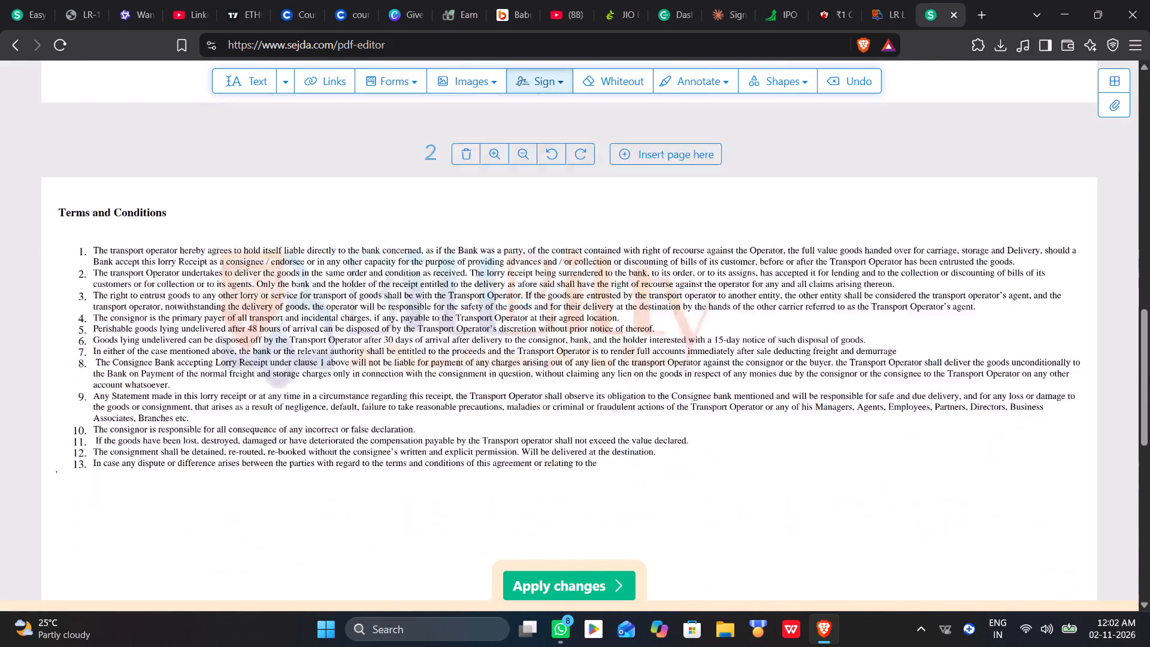
scroll(860, 447, down, 2)
scroll(860, 447, up, 3)
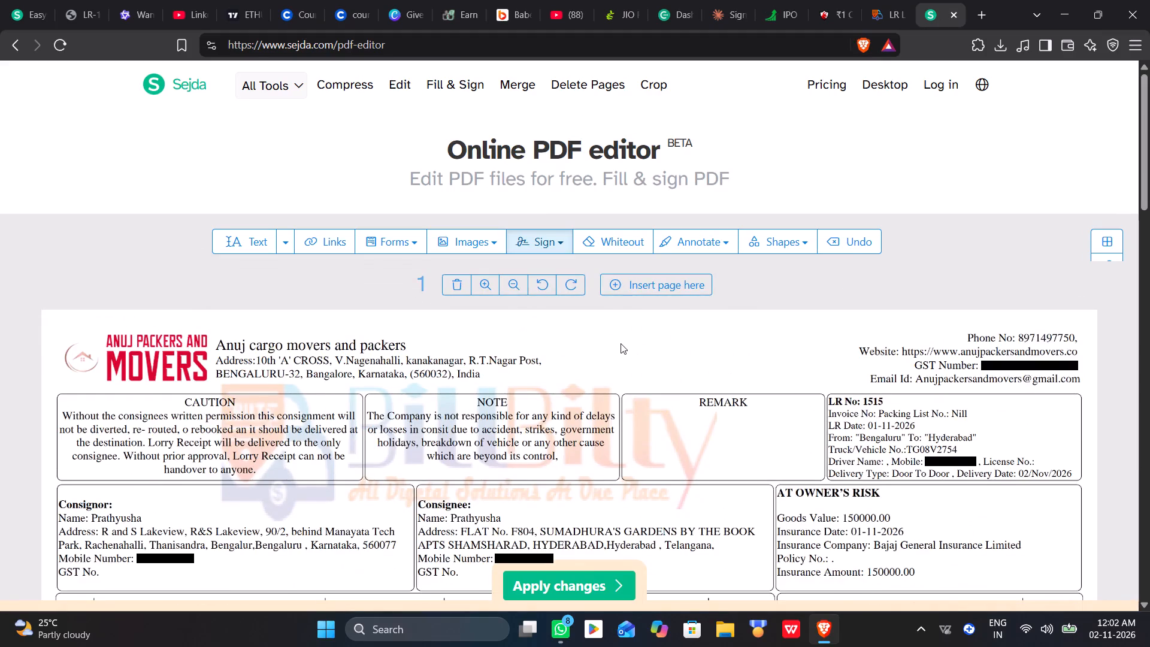
scroll(796, 323, down, 1)
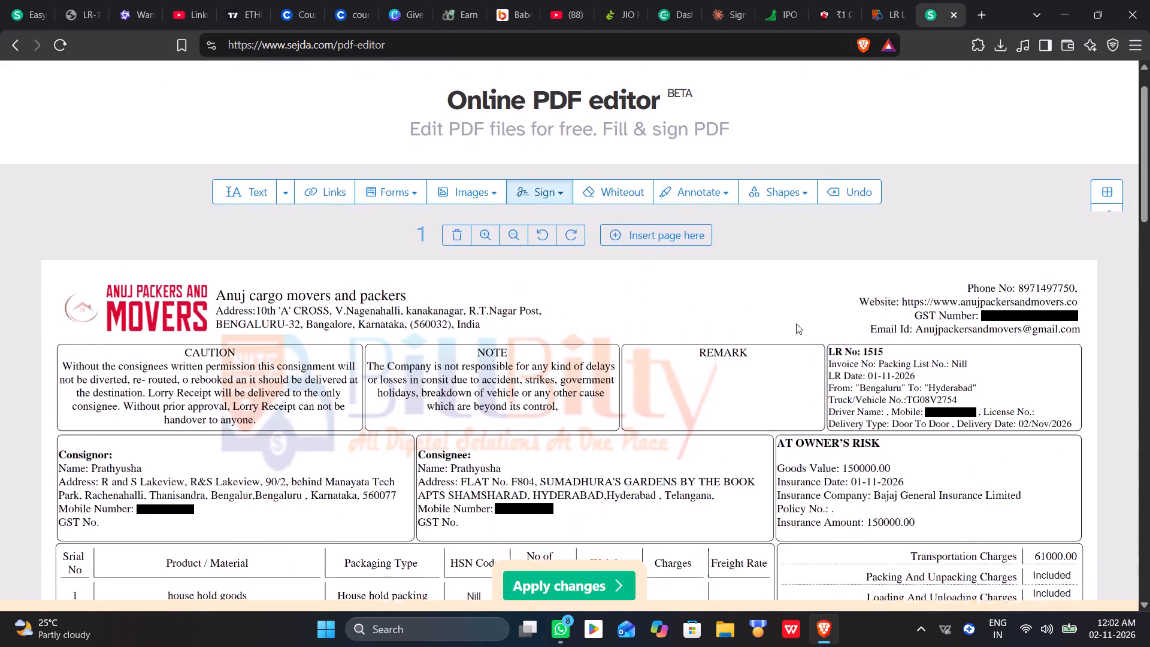
scroll(796, 323, down, 1)
scroll(1122, 358, down, 1)
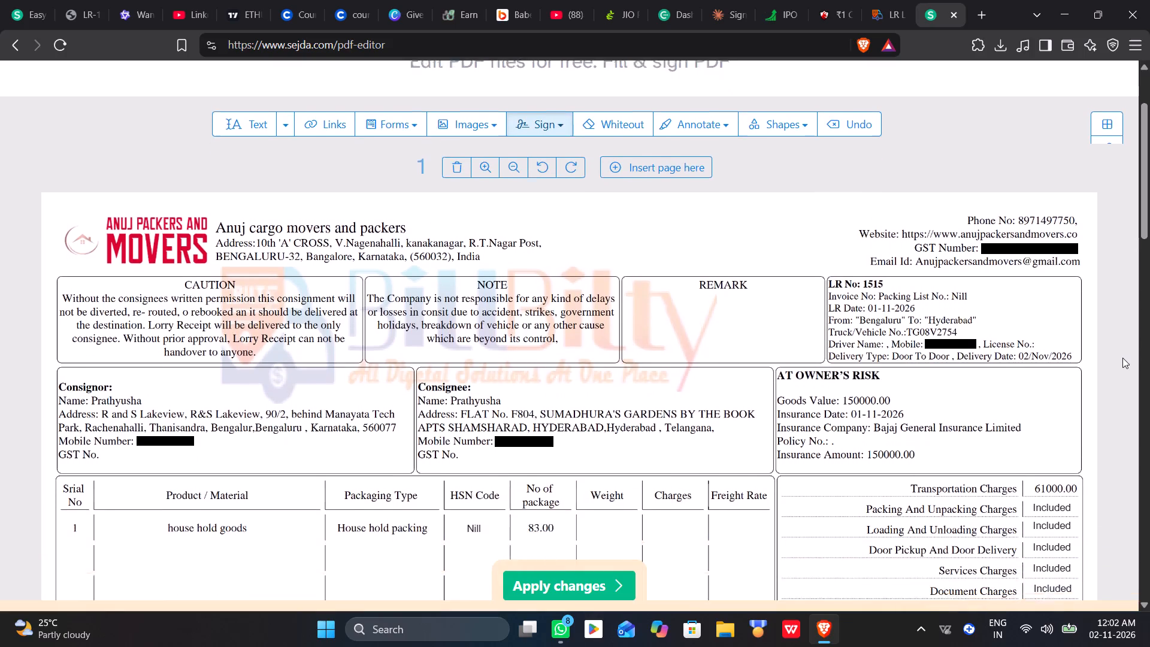
scroll(1122, 358, down, 1)
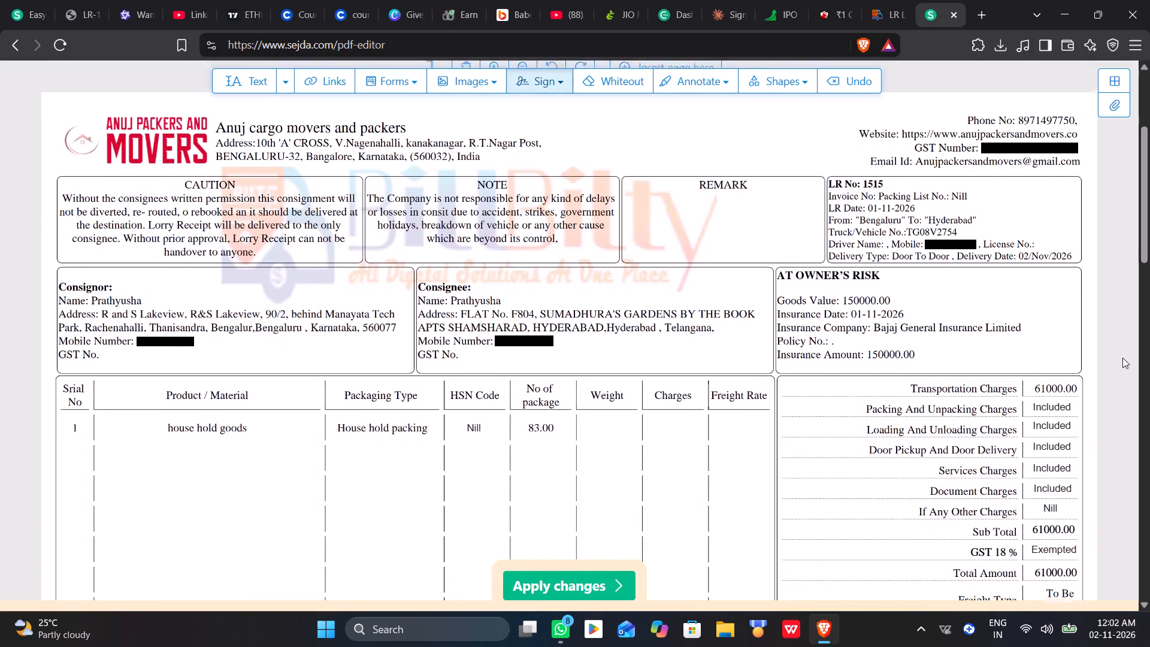
scroll(1122, 358, down, 3)
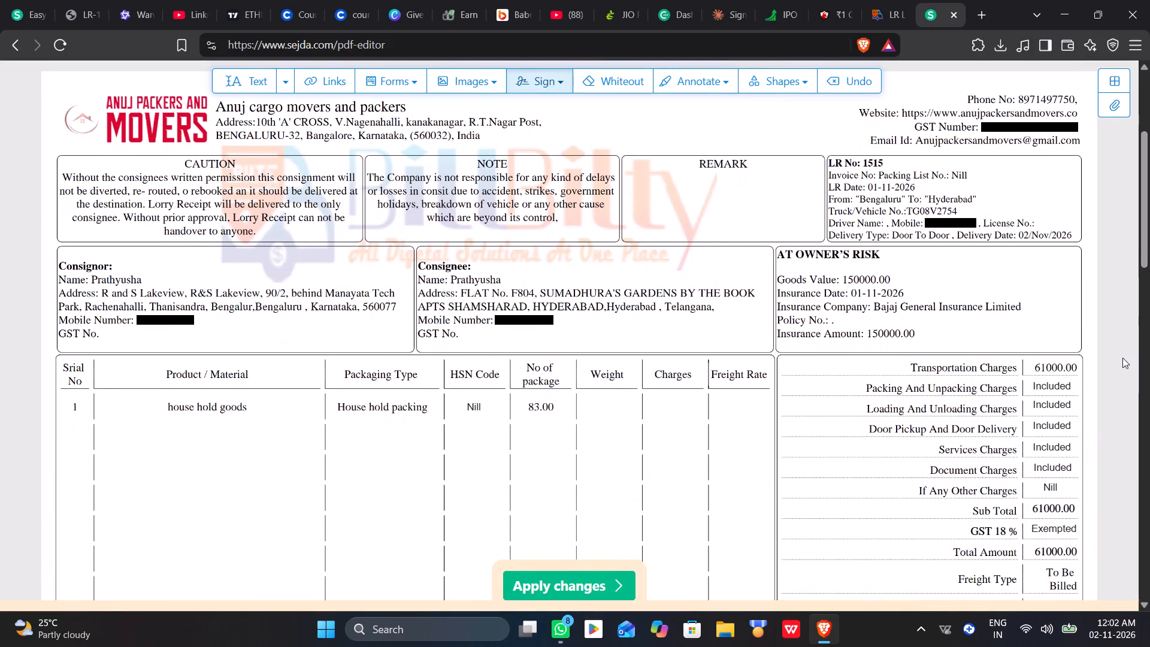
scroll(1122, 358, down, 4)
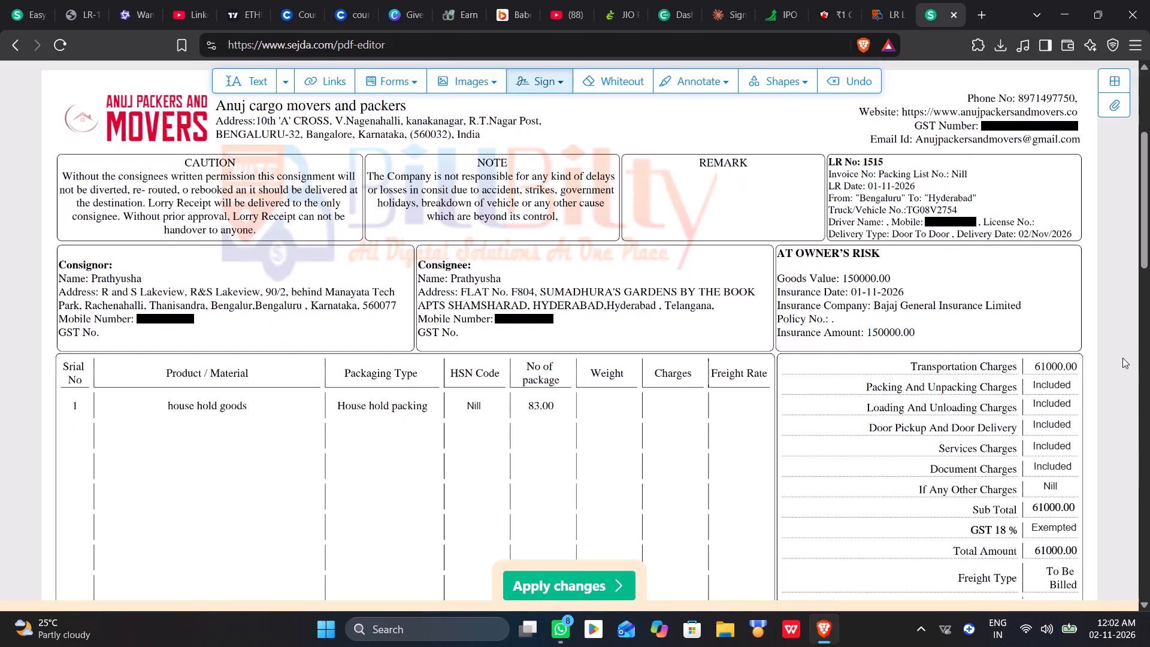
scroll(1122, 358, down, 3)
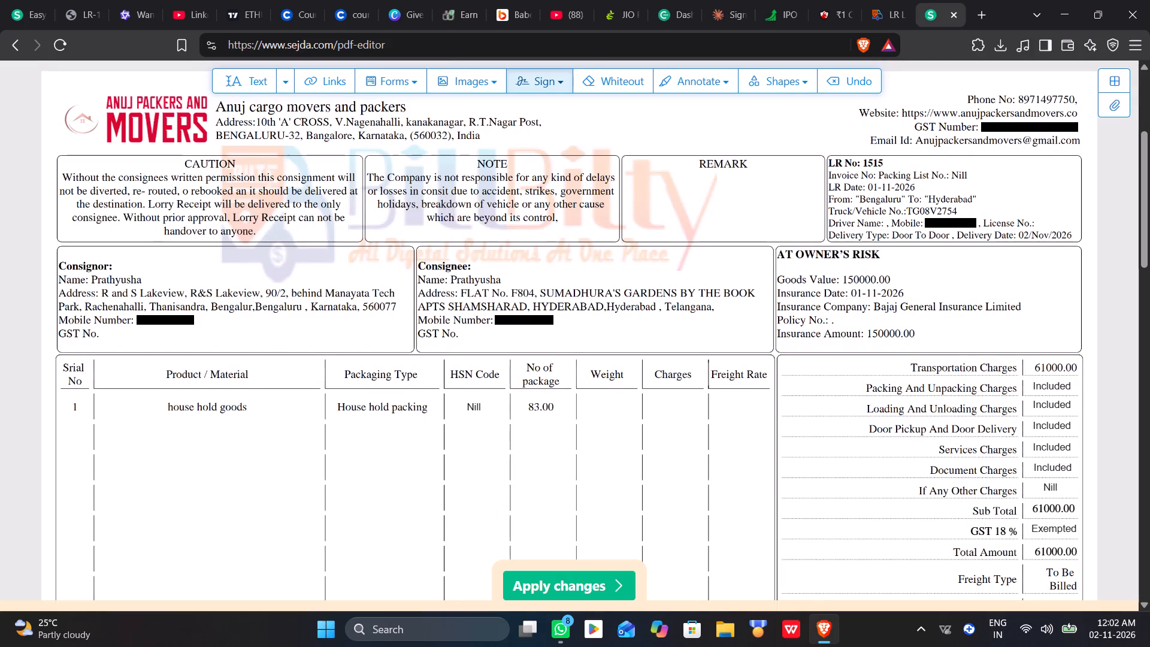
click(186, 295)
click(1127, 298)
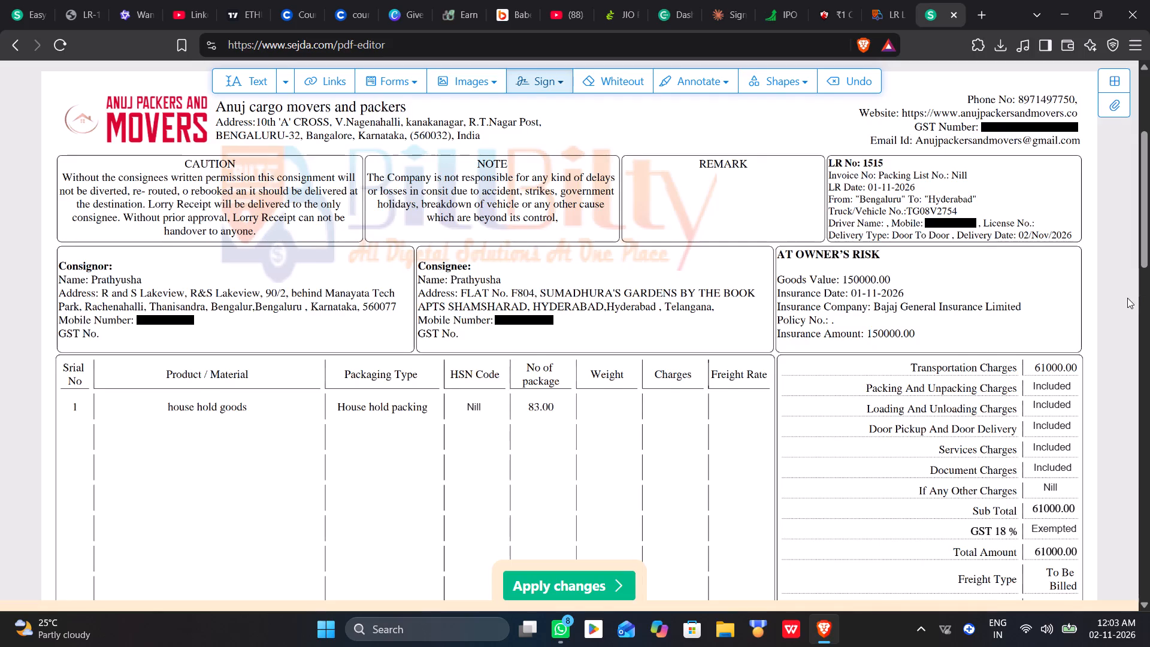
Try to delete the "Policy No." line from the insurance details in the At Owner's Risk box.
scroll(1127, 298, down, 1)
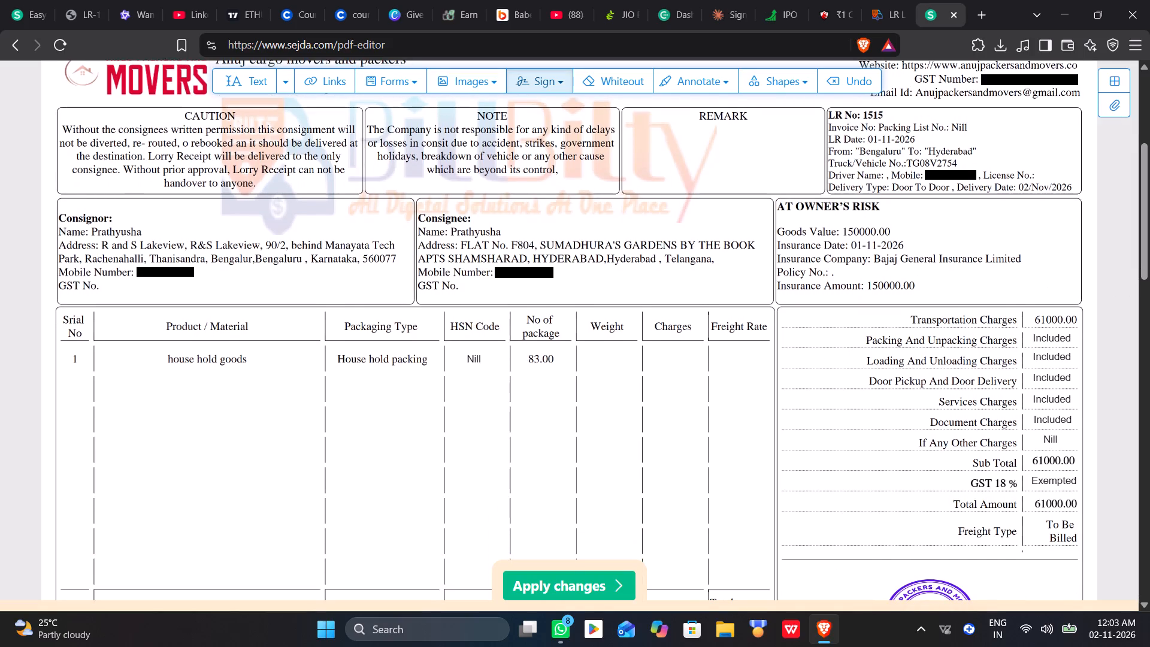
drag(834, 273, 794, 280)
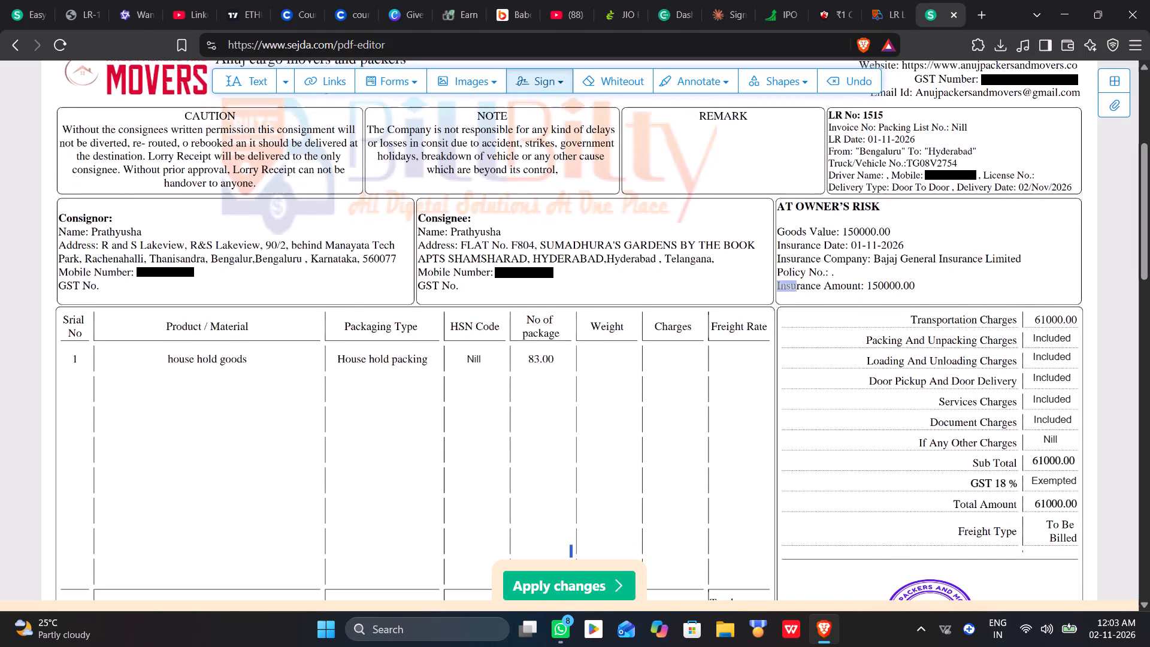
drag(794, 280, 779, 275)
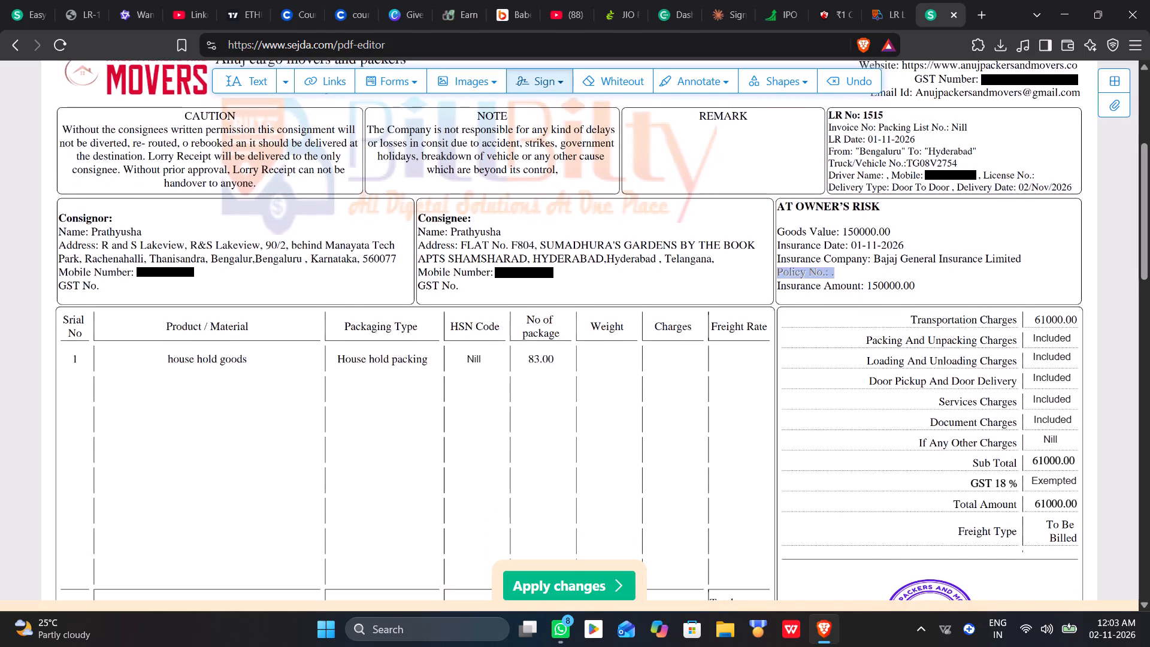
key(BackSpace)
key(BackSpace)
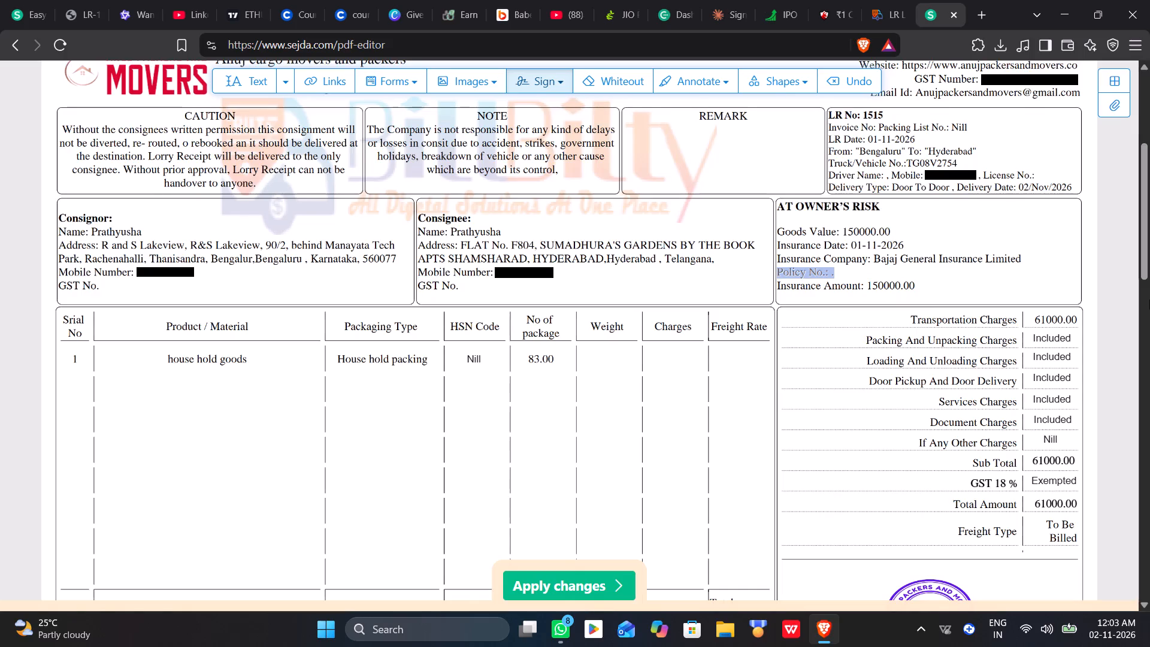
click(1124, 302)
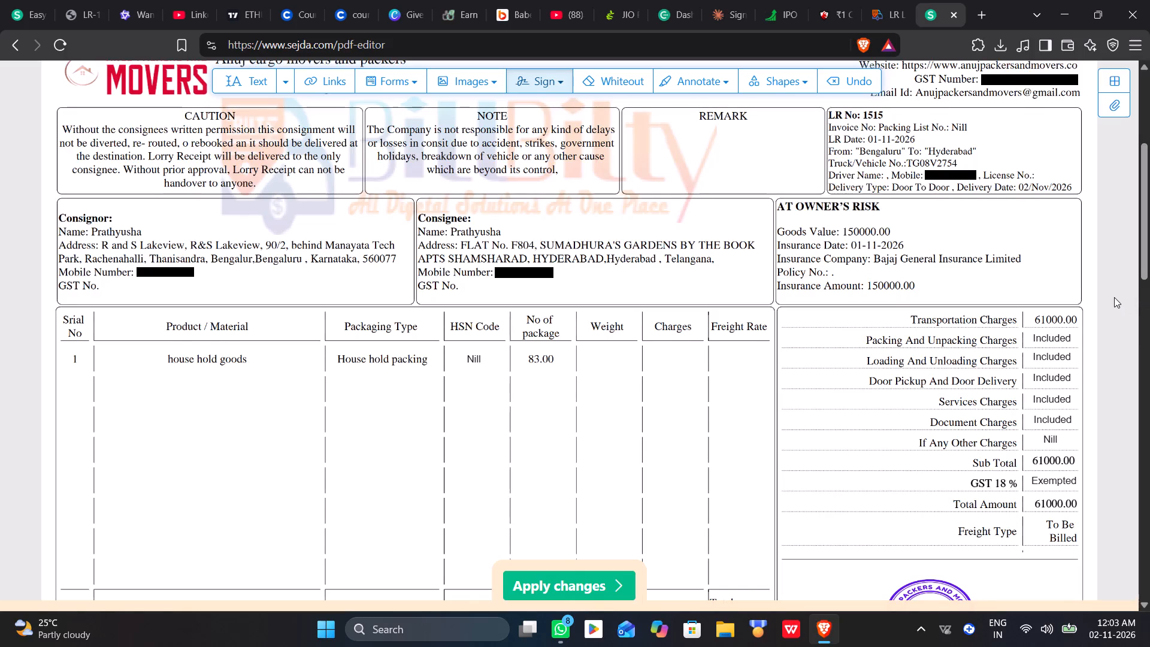
Apply the changes to the edited lorry receipt to generate the finished PDF.
scroll(1114, 297, down, 2)
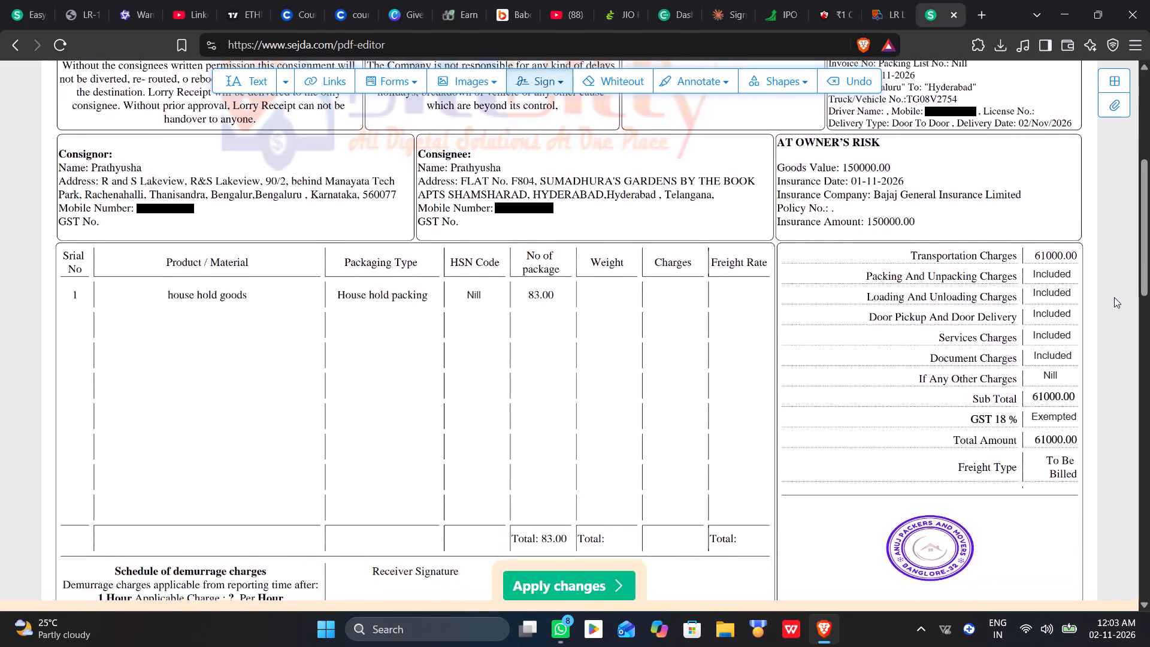
scroll(1114, 297, down, 3)
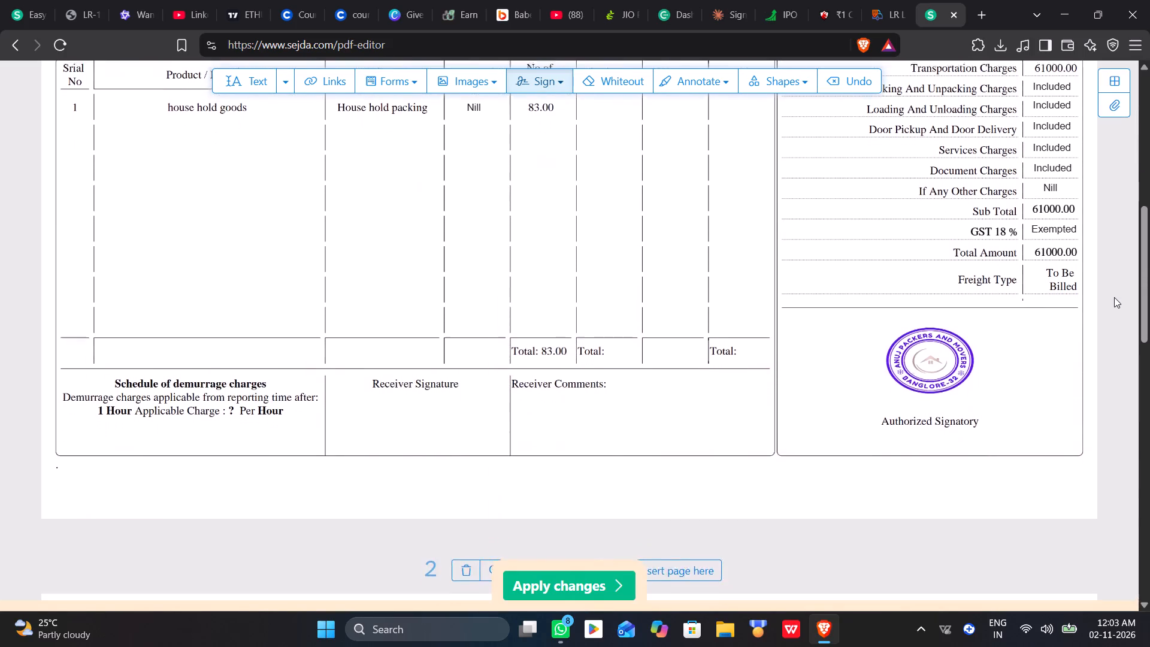
scroll(1114, 297, down, 3)
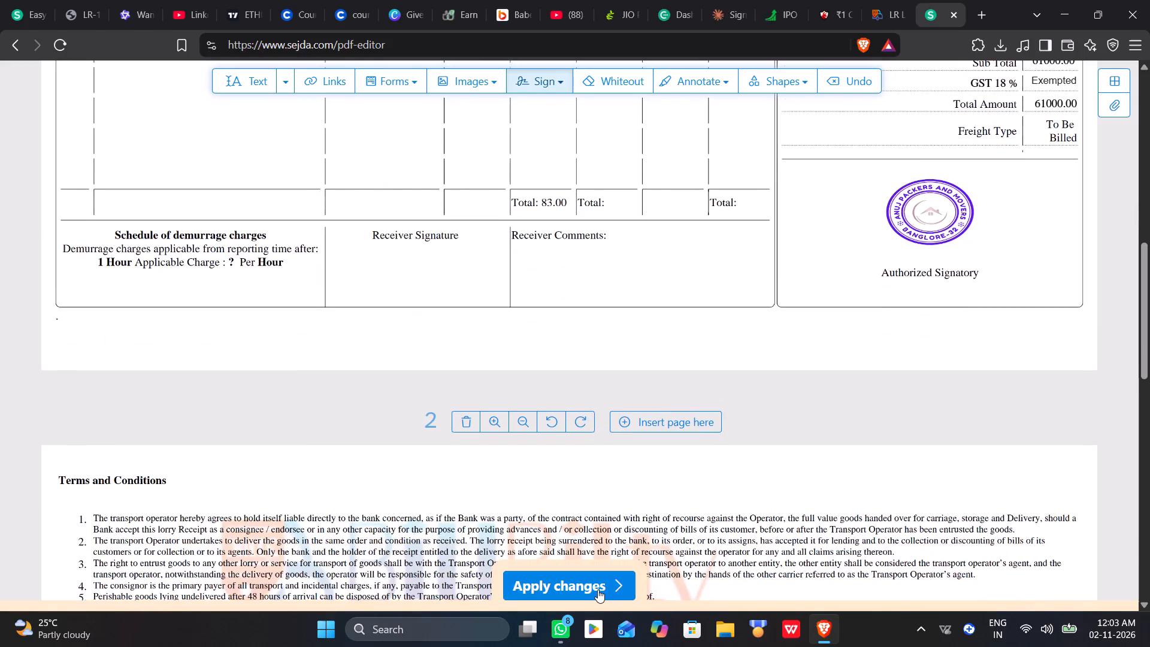
click(598, 589)
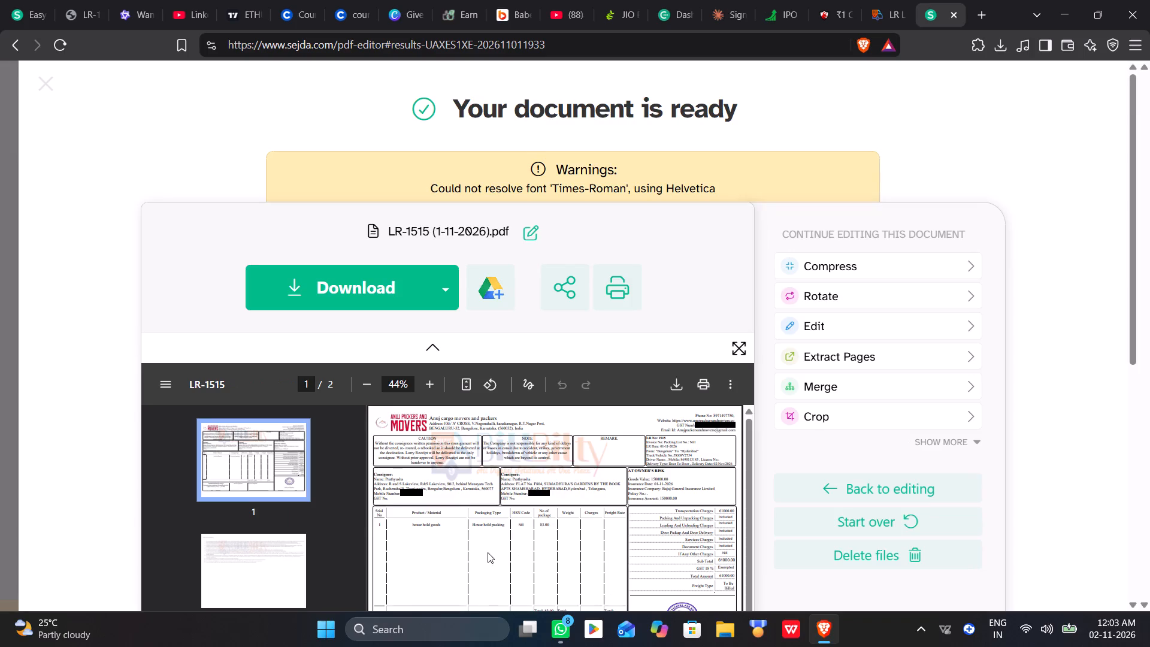
Examine the preview of the finished lorry receipt, covering the receipt page and the Terms and Conditions page.
scroll(335, 533, down, 1)
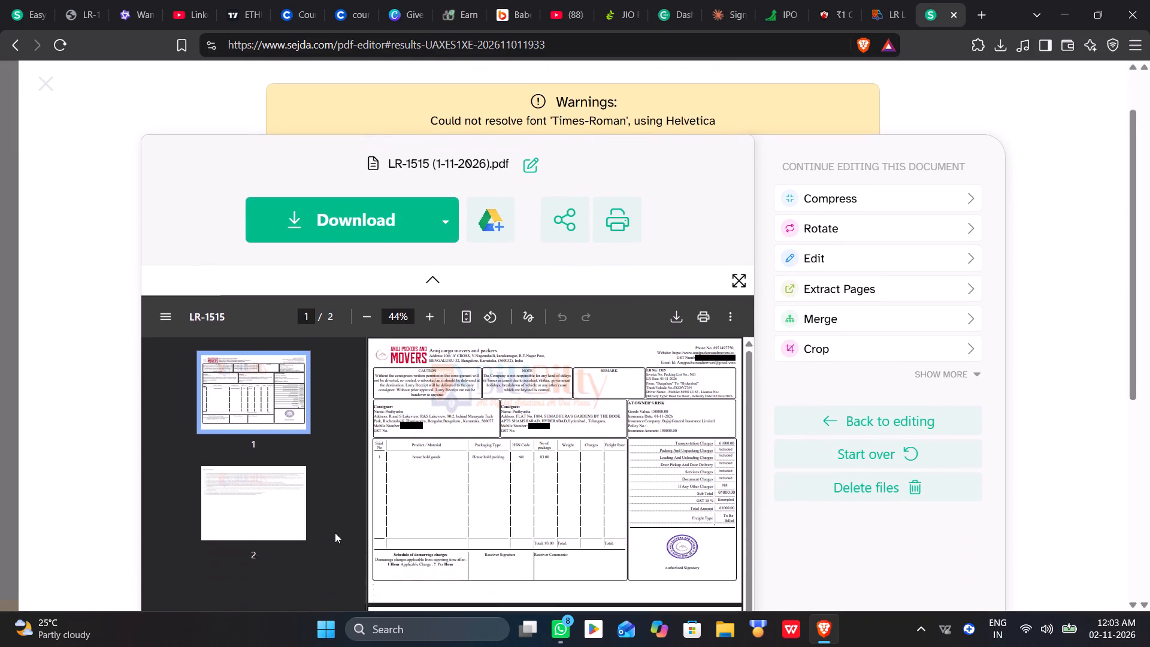
scroll(335, 533, down, 2)
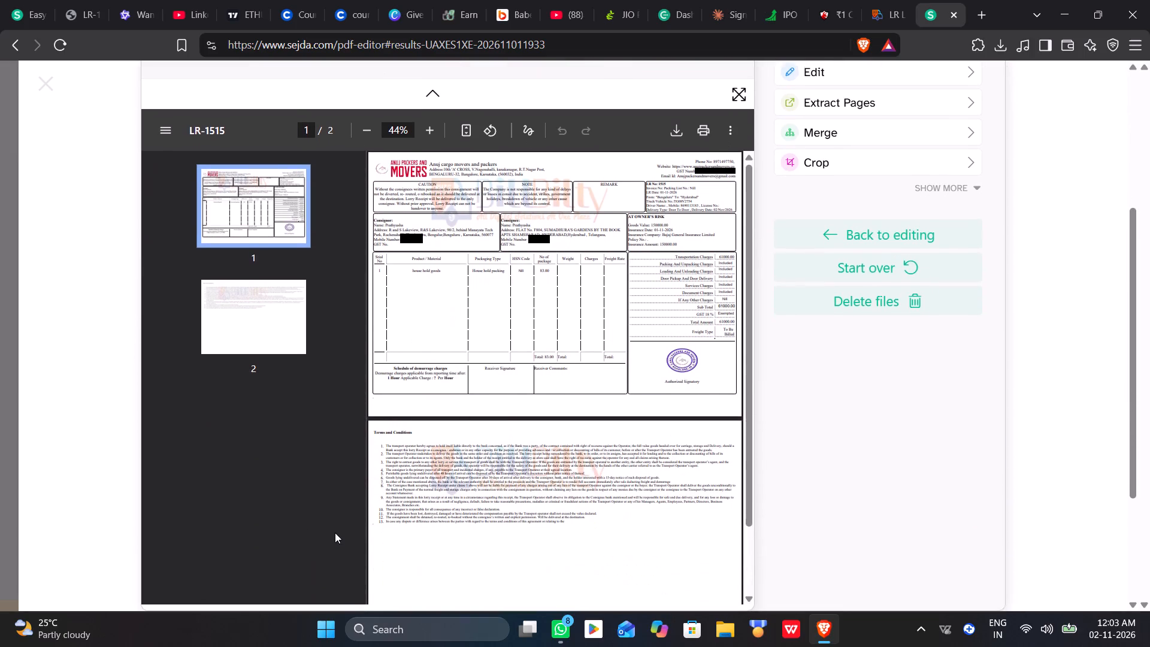
scroll(335, 533, down, 4)
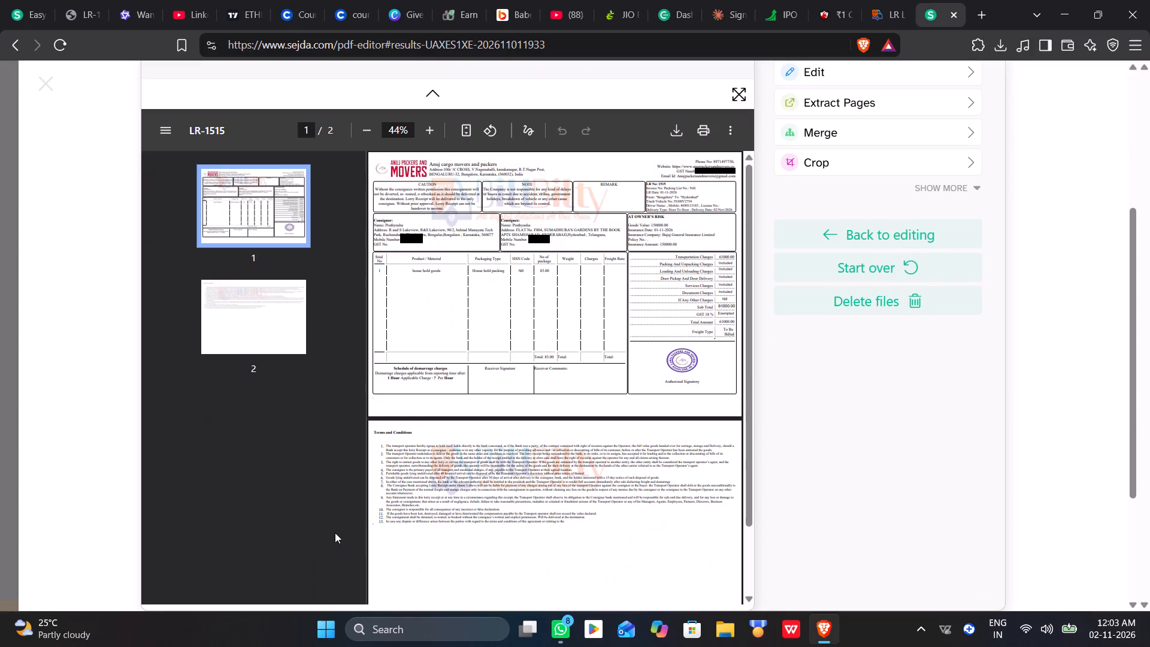
scroll(335, 533, down, 4)
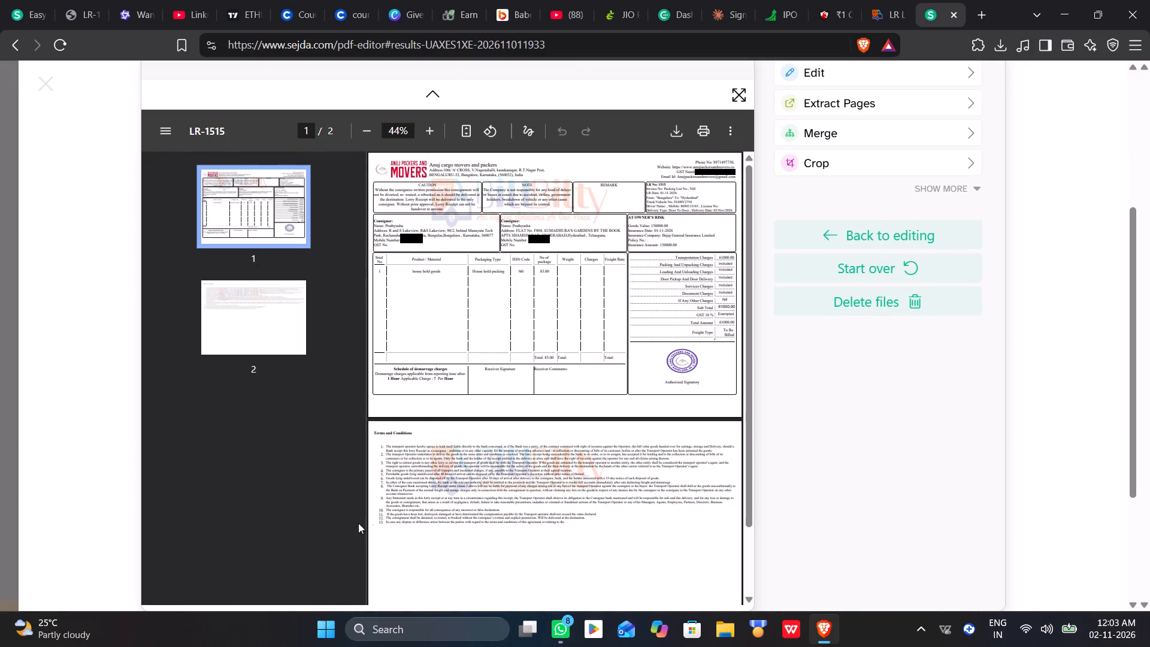
click(674, 134)
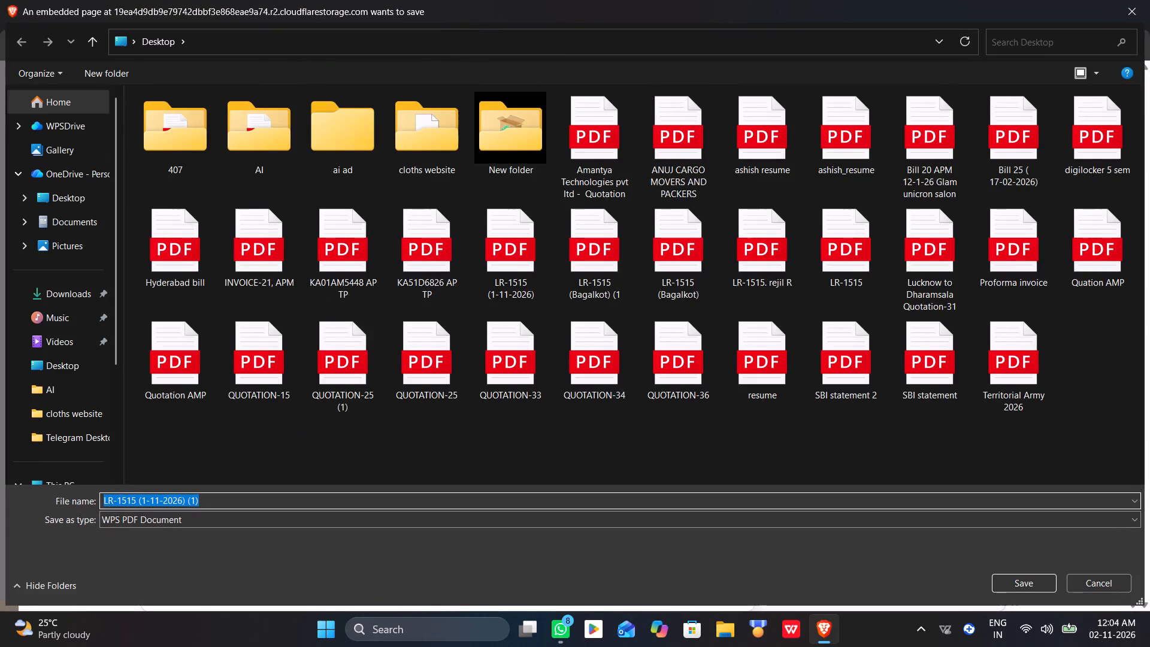
click(219, 504)
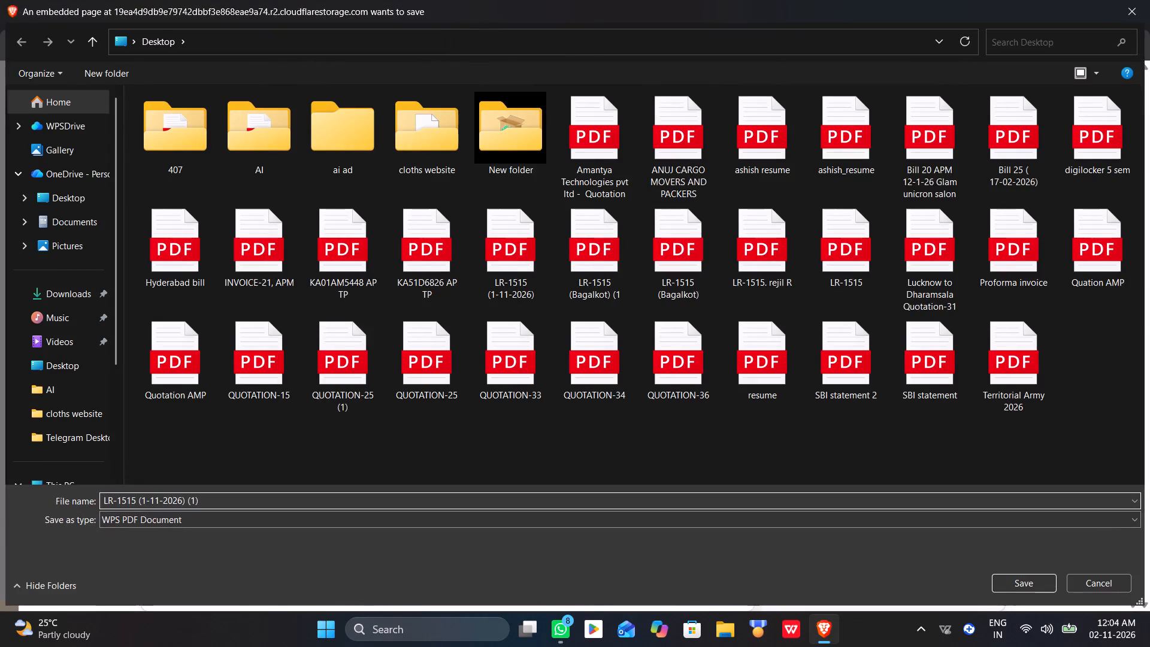
key(BackSpace)
key(BackSpace)
key(BackSpace)
key(BackSpace)
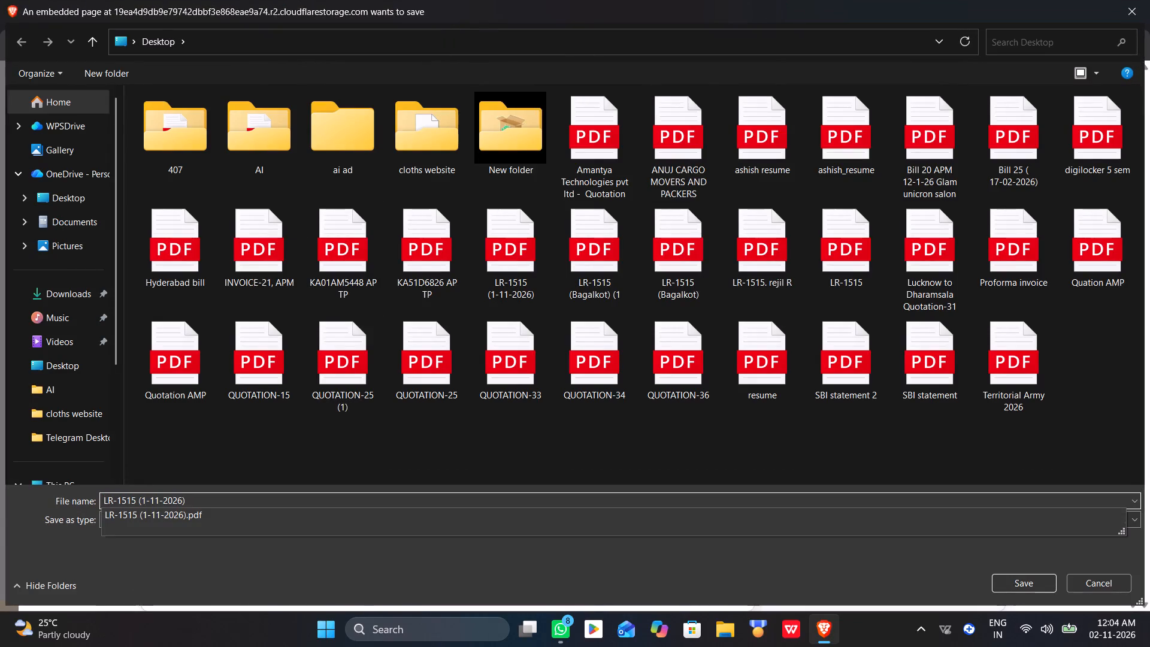
click(216, 519)
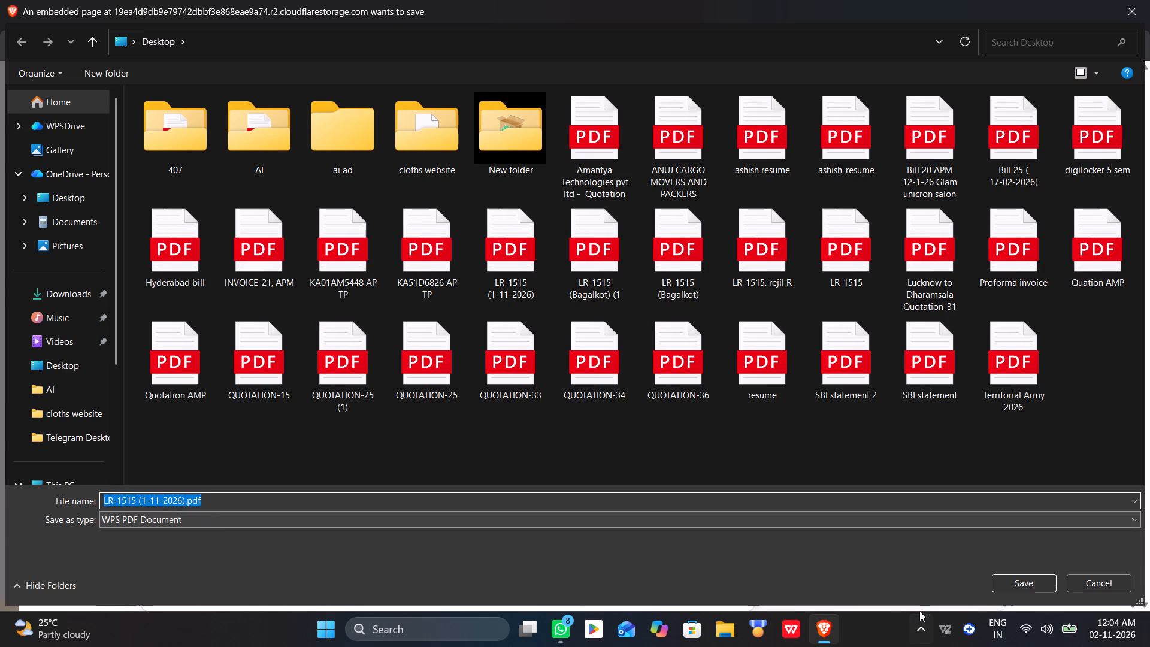
click(1034, 586)
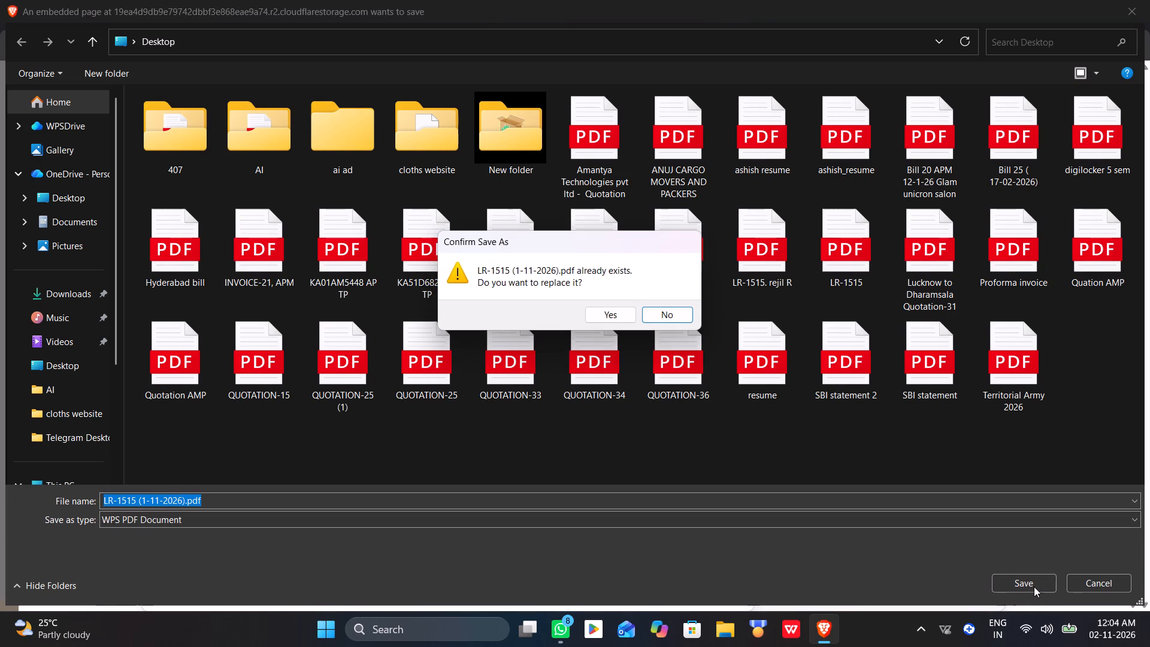
click(606, 309)
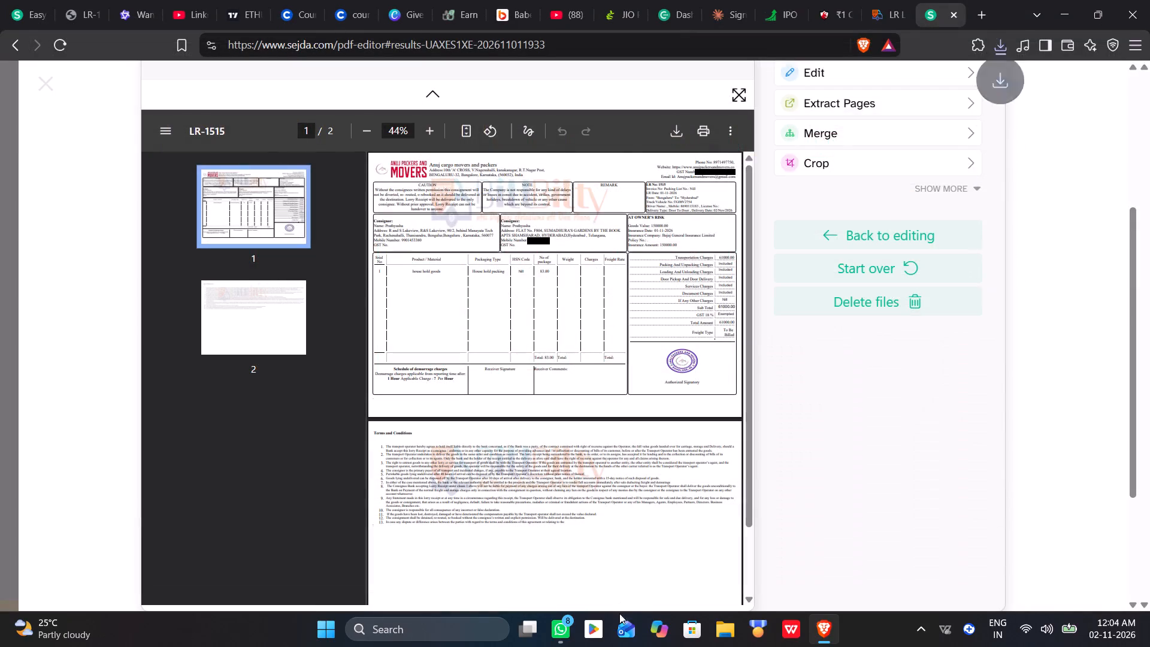
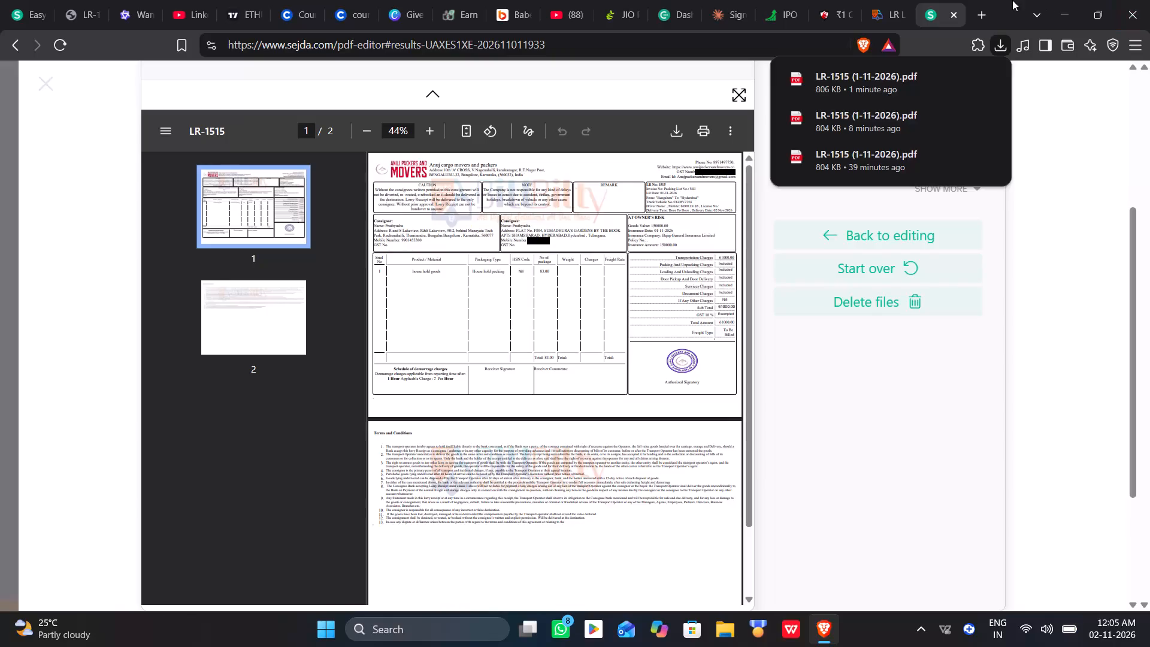
Close the Brave browser window with all its open tabs.
click(1149, 2)
click(650, 146)
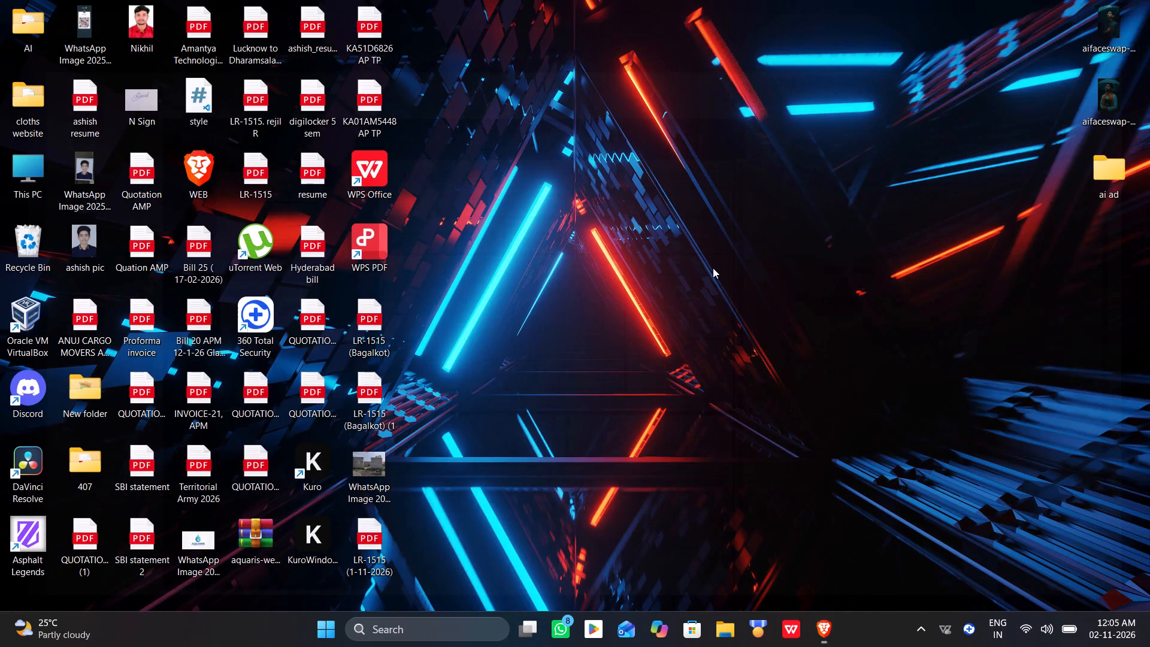
Refresh the Windows desktop twice.
right_click(713, 268)
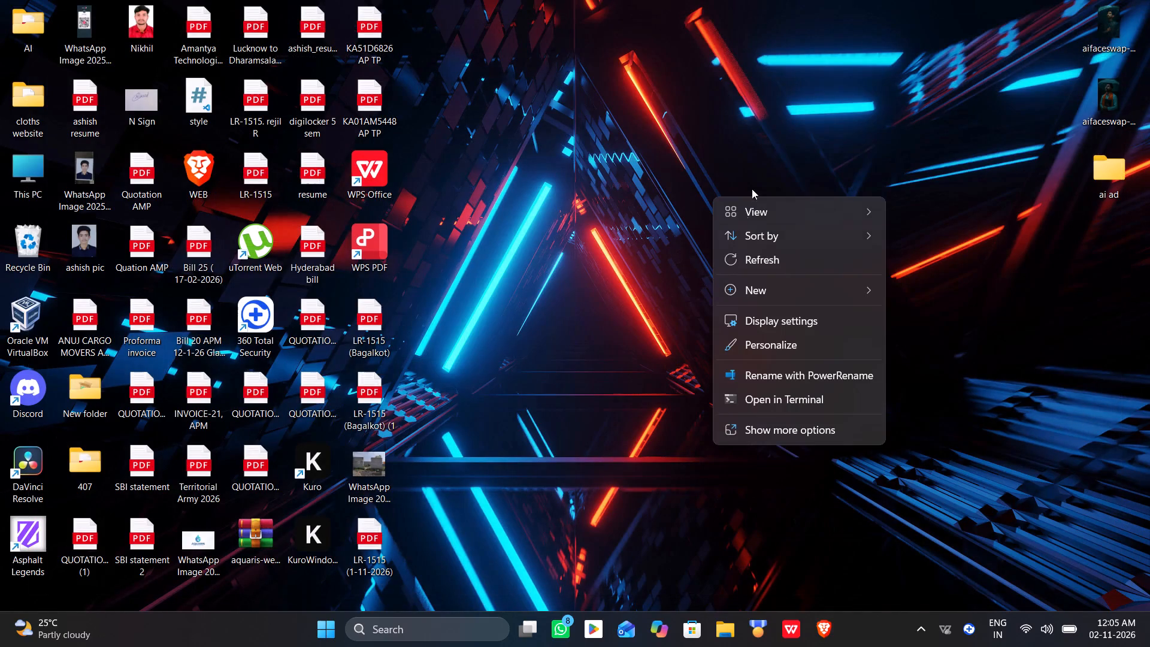
click(770, 261)
right_click(770, 261)
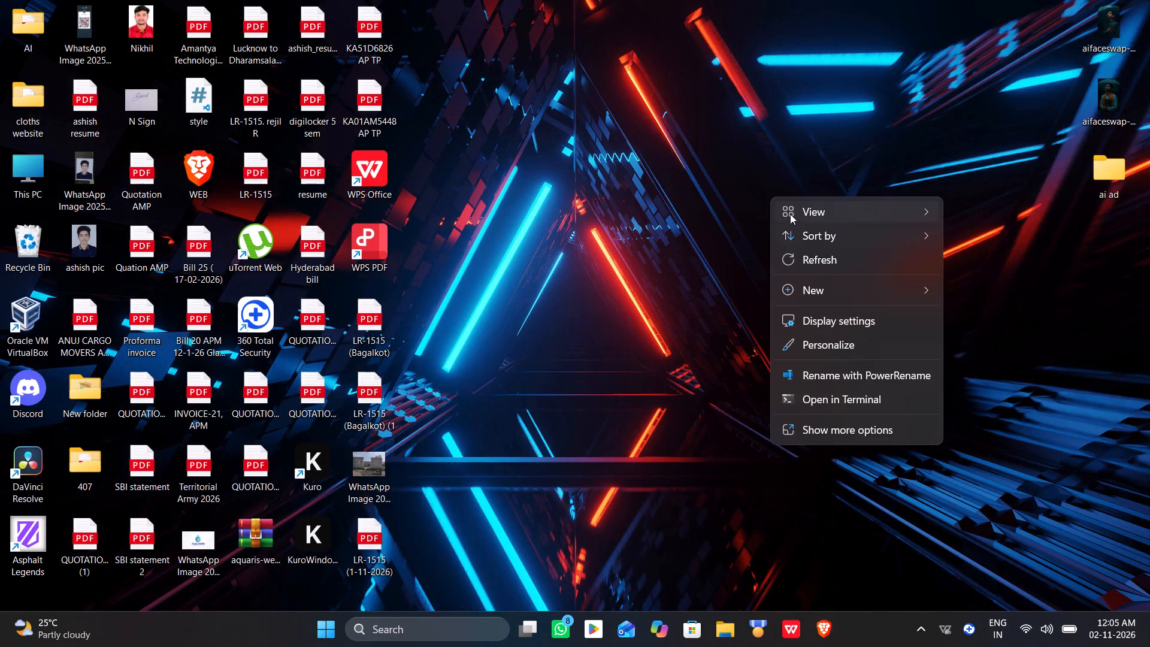
click(806, 267)
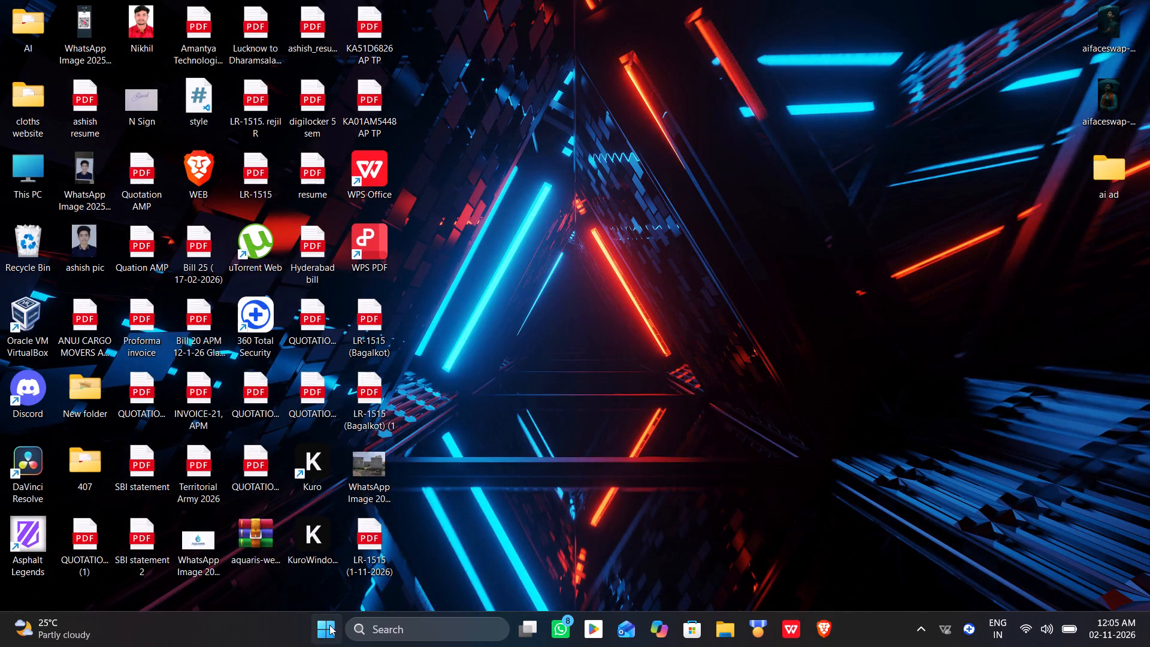
Shut down the computer.
click(329, 625)
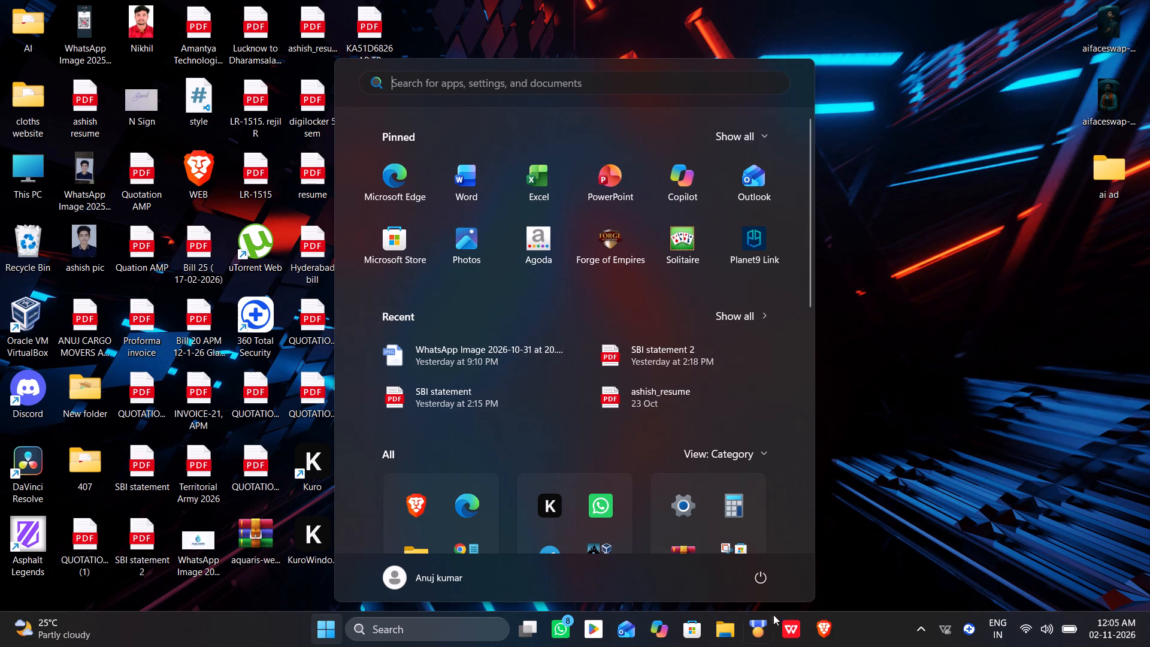
click(755, 578)
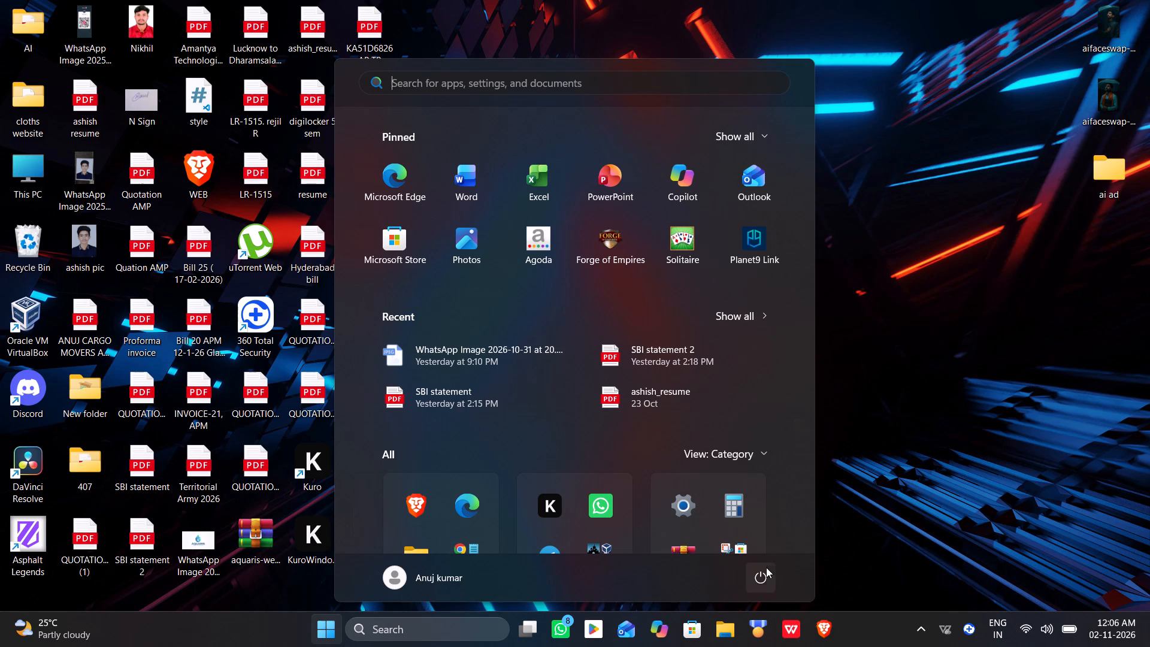
click(766, 567)
click(767, 520)
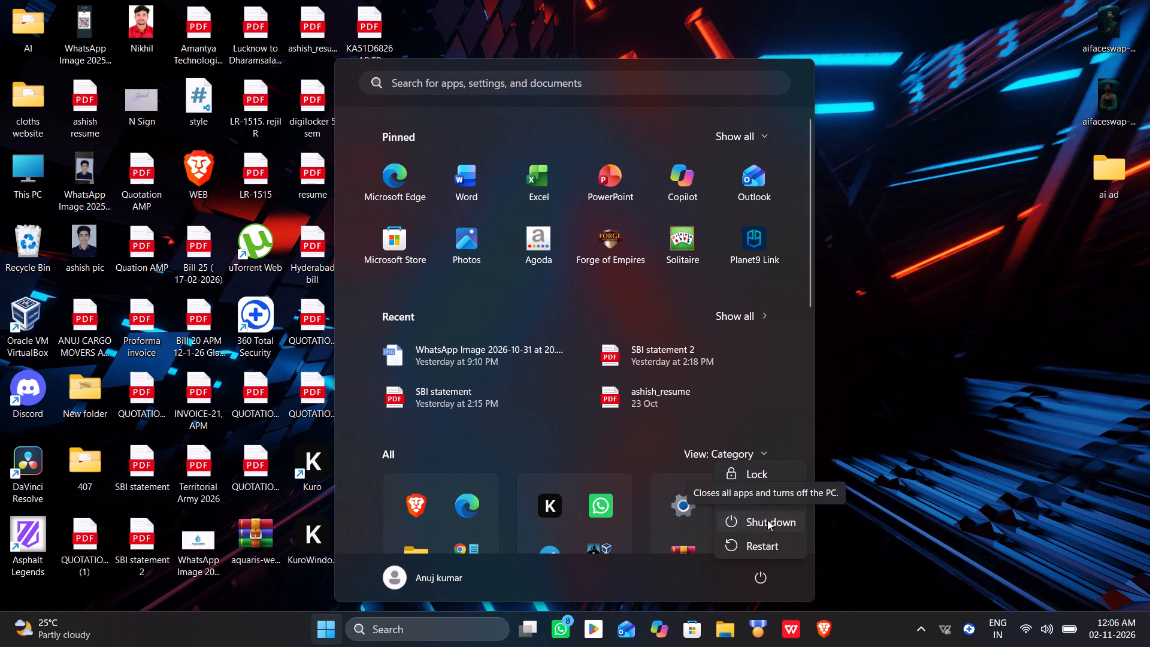